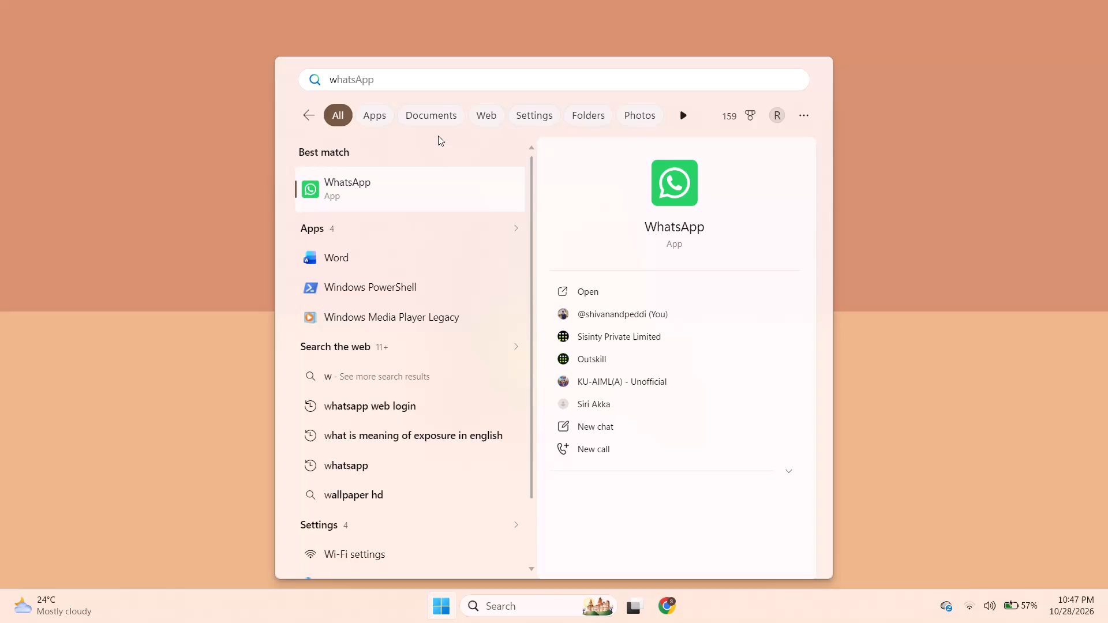
Launch the WhatsApp desktop app from the search results.
click(431, 184)
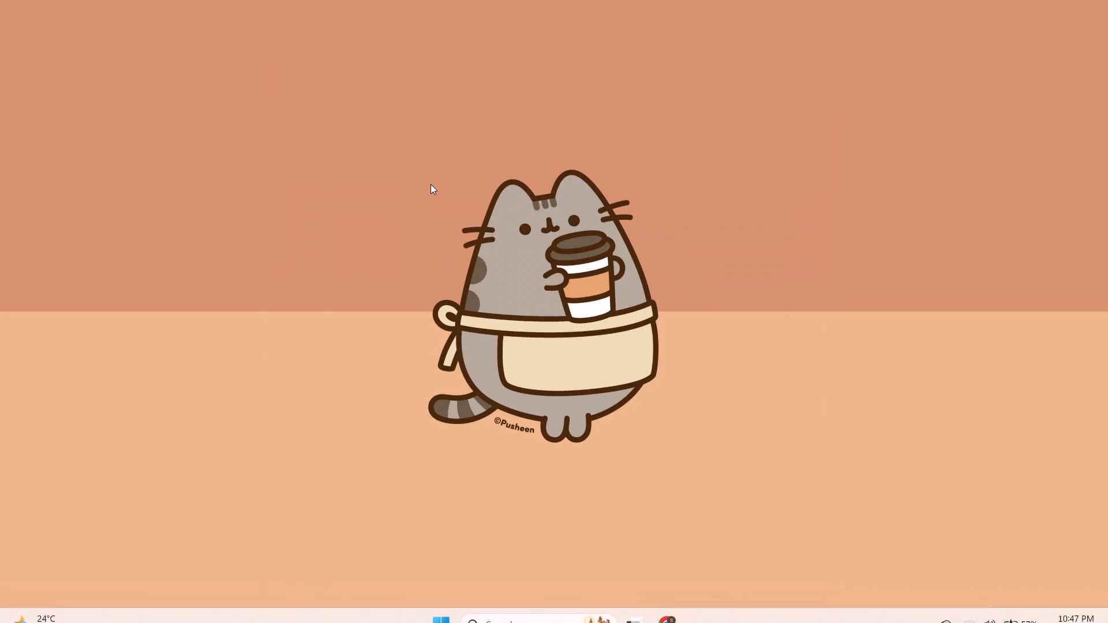
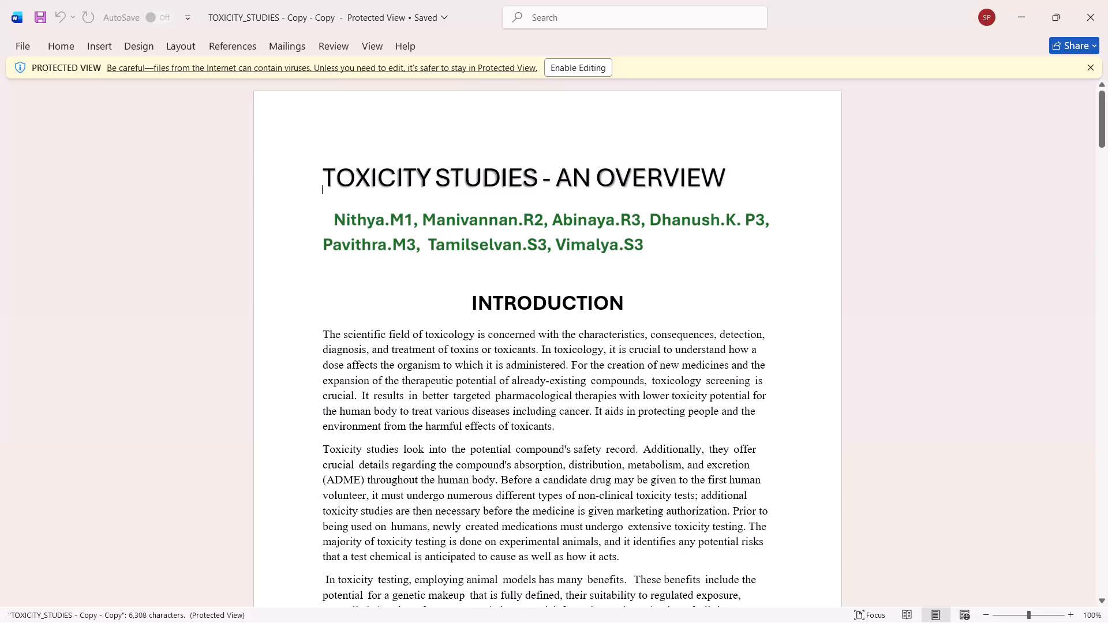
In Word, look through the protected toxicity studies document down to the Types of Toxicology table and back to the History section.
key(Down)
key(Down)
key(Down)
key(Down)
key(Down)
key(Down)
key(Down)
key(Down)
key(Down)
key(Down)
key(Down)
key(Down)
key(Down)
key(Down)
key(Down)
key(Down)
key(Down)
key(Down)
key(Down)
key(Down)
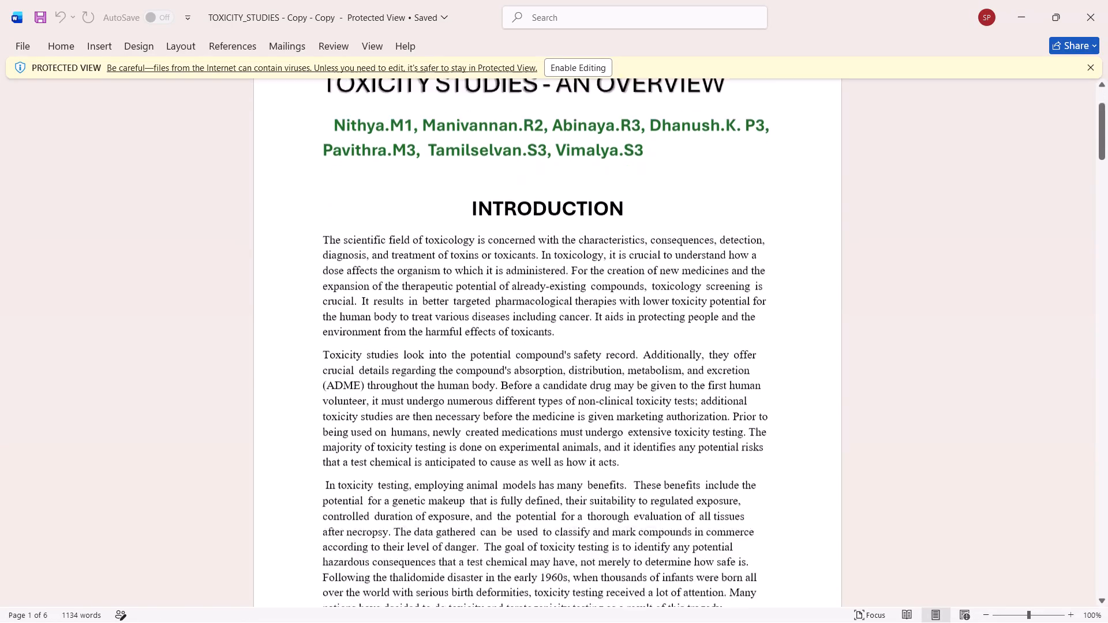
key(Down)
key(Down)
key(Down)
key(Down)
key(Down)
key(Down)
key(Down)
key(Down)
key(Down)
key(Down)
key(Down)
key(Down)
key(Down)
key(Down)
key(Down)
key(Down)
key(Down)
key(Down)
key(Down)
key(Down)
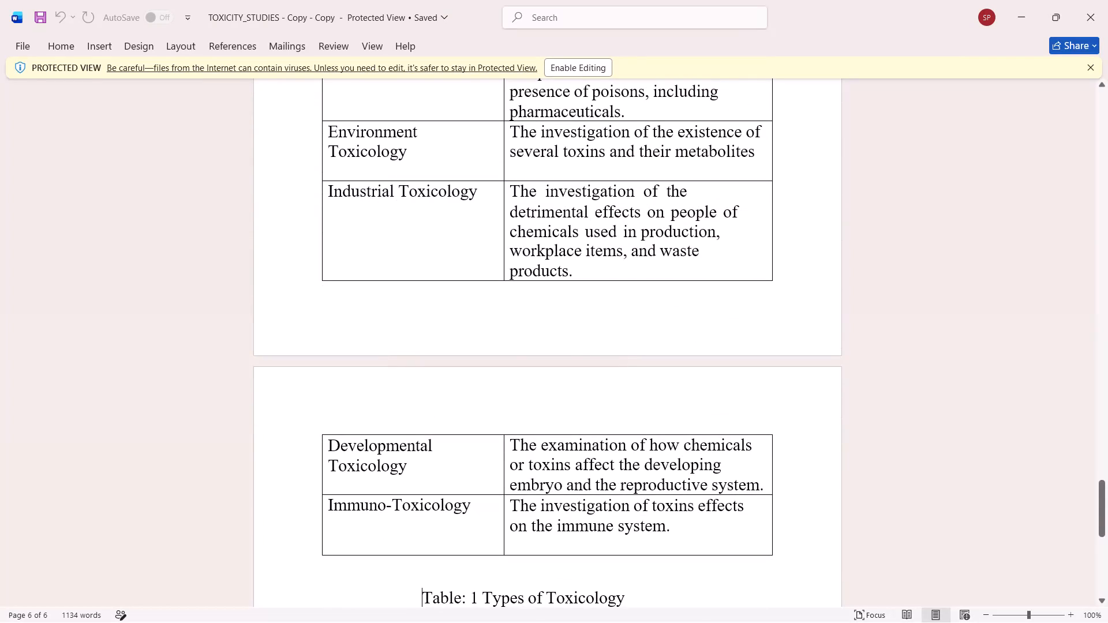
key(Up)
key(Up)
key(Up)
key(Up)
key(Up)
key(Up)
key(Up)
key(Up)
key(Up)
key(Up)
key(Up)
key(Up)
key(Up)
key(Up)
key(Up)
key(Up)
key(Up)
key(Up)
key(Up)
key(Up)
key(Down)
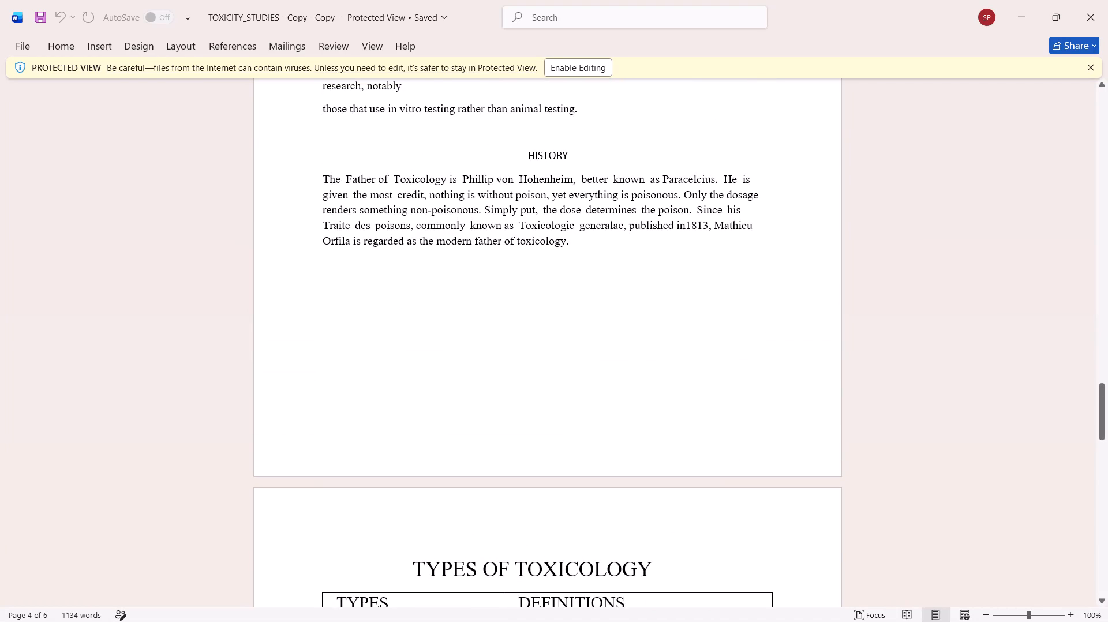
key(Down)
key(Down)
key(Down)
key(Down)
key(Down)
Enable editing of the protected toxicity studies document.
click(569, 72)
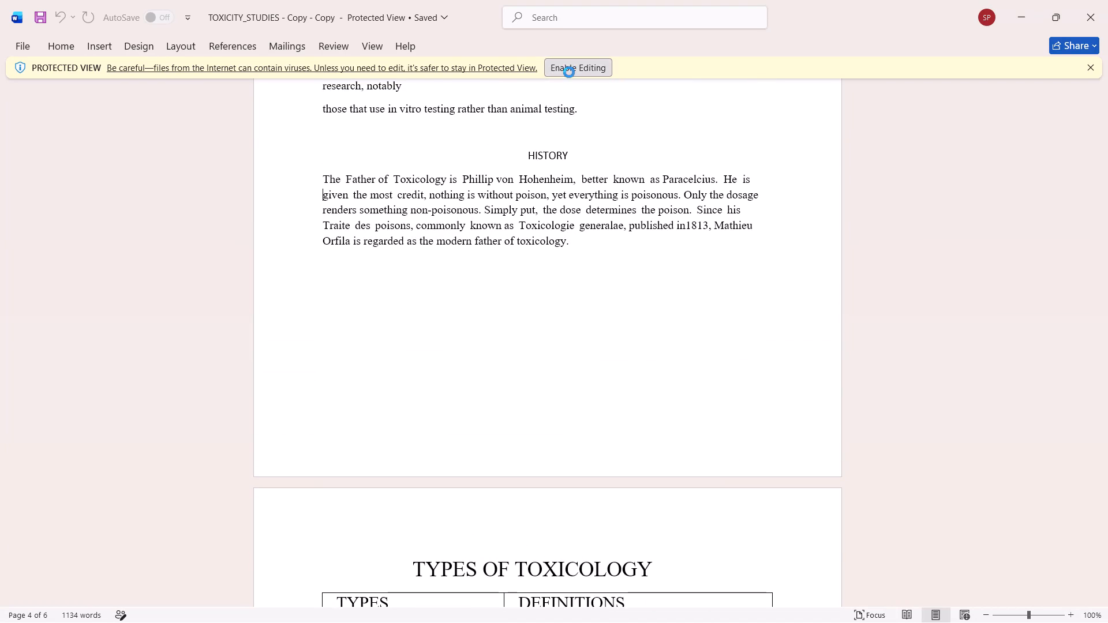
Look through the editable document from the title page down to the table of toxicology types.
key(Down)
key(Down)
key(Down)
key(Down)
key(Down)
key(Down)
key(Down)
key(Down)
key(Down)
key(Down)
key(Down)
key(Down)
key(Down)
key(Down)
key(Down)
key(Down)
key(Down)
key(Down)
key(Down)
key(Down)
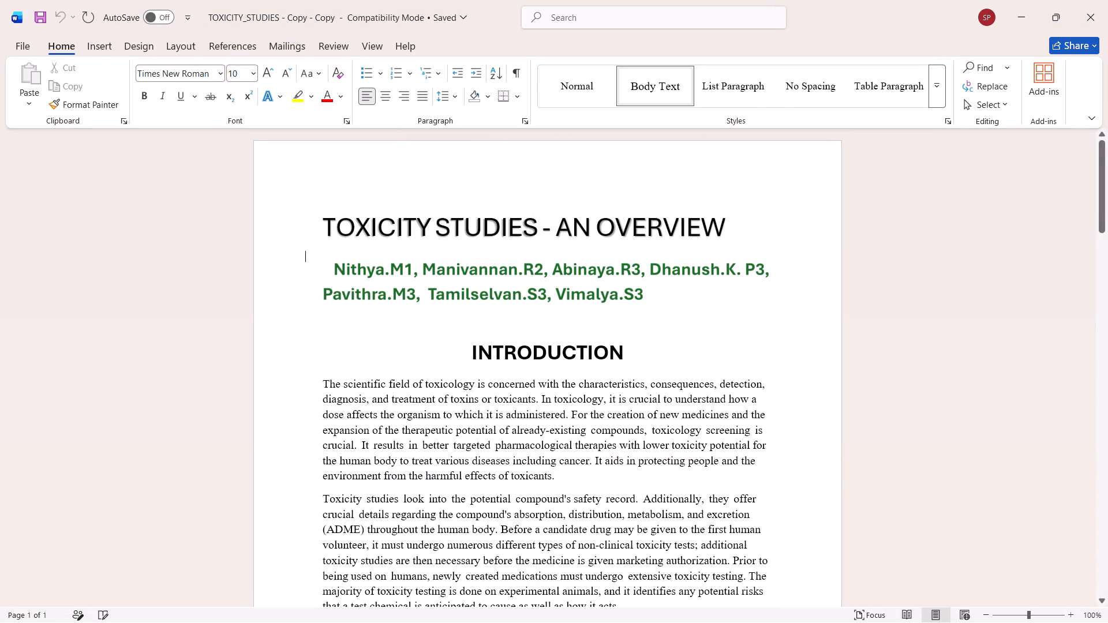
key(Down)
key(Down)
key(Down)
key(Down)
key(Down)
key(Down)
key(Down)
key(Down)
key(Down)
key(Down)
key(Down)
key(Down)
key(Down)
key(Down)
key(Down)
key(Down)
key(Down)
key(Down)
key(Down)
key(Down)
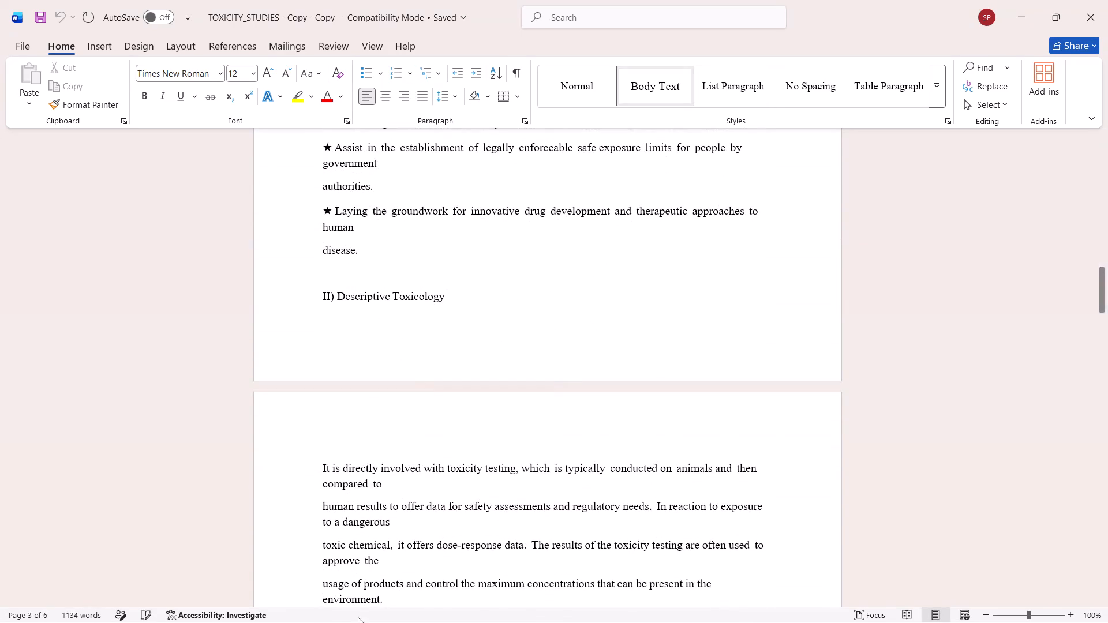
key(Down)
key(Down)
key(Down)
key(Down)
key(Down)
key(Down)
key(Down)
key(Down)
key(Down)
key(Down)
key(Down)
key(Down)
key(Down)
key(Down)
key(Down)
key(Down)
key(Down)
key(Down)
key(Down)
key(Down)
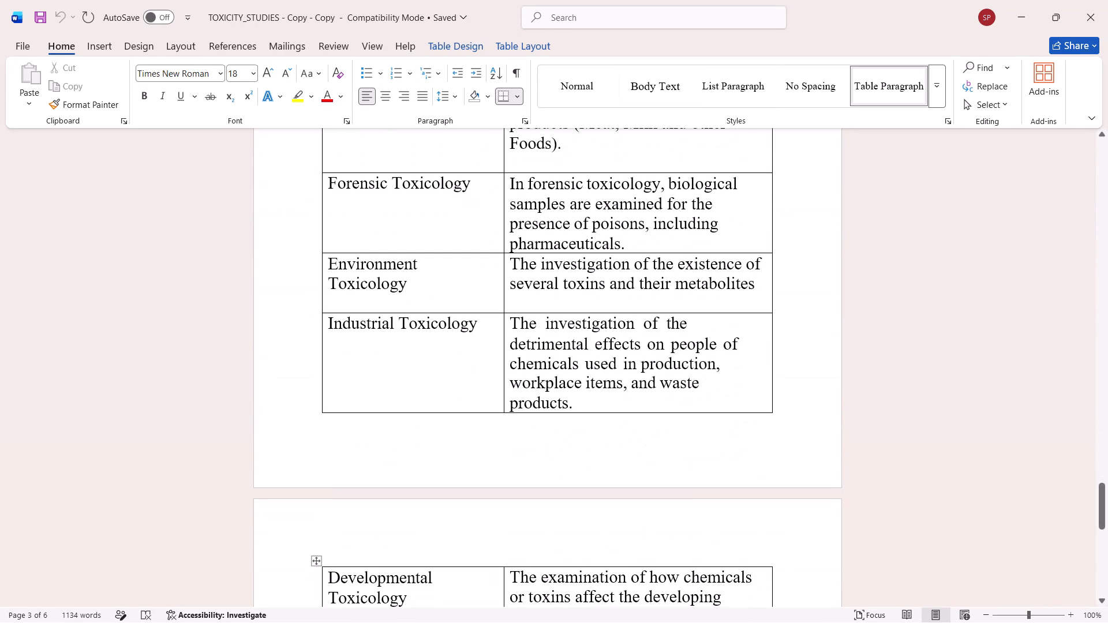
Set the font size to 12 for the Types of Toxicology heading, its whole table and the Table: 1 caption.
key(Up)
key(Up)
key(Up)
key(Up)
key(Up)
key(Up)
key(Up)
key(Up)
key(Up)
key(Up)
key(Up)
key(Up)
key(Up)
key(Up)
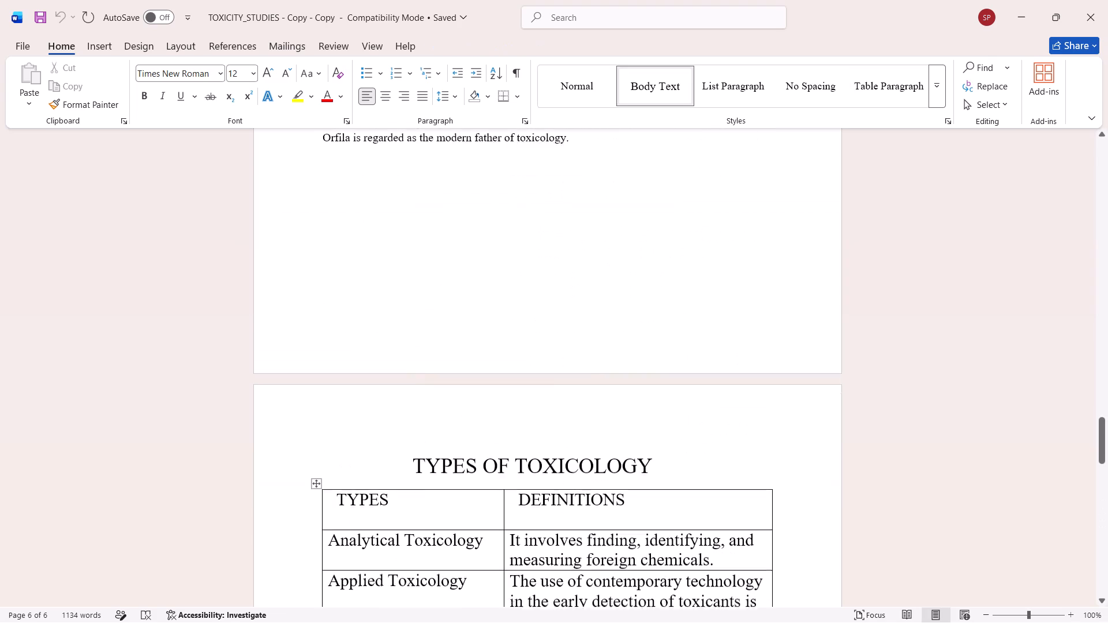
drag(409, 467, 499, 570)
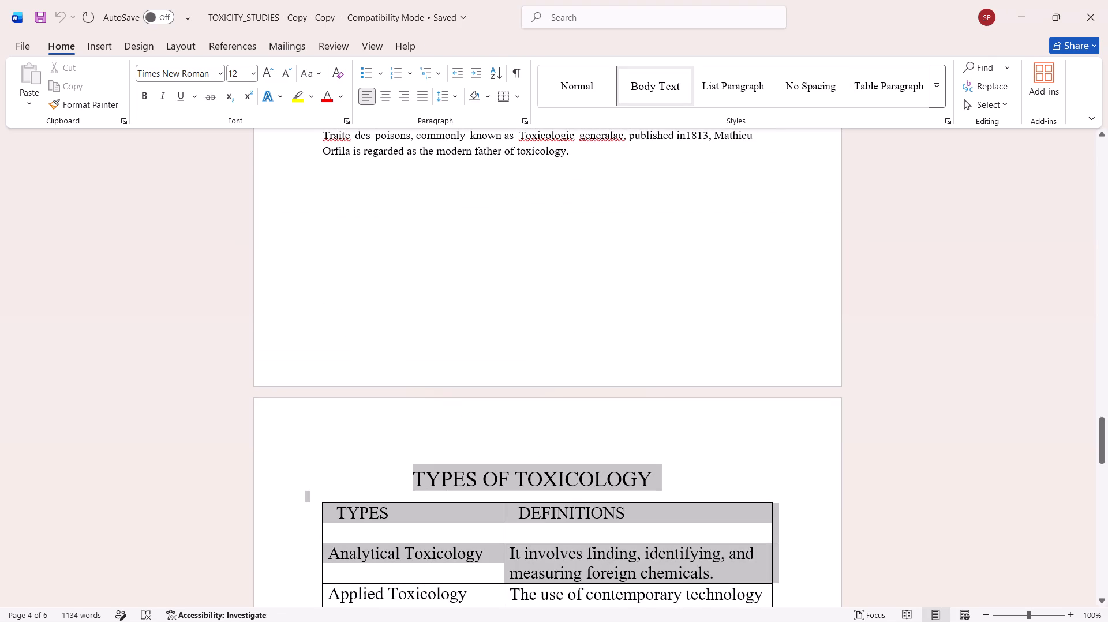
drag(499, 570, 522, 608)
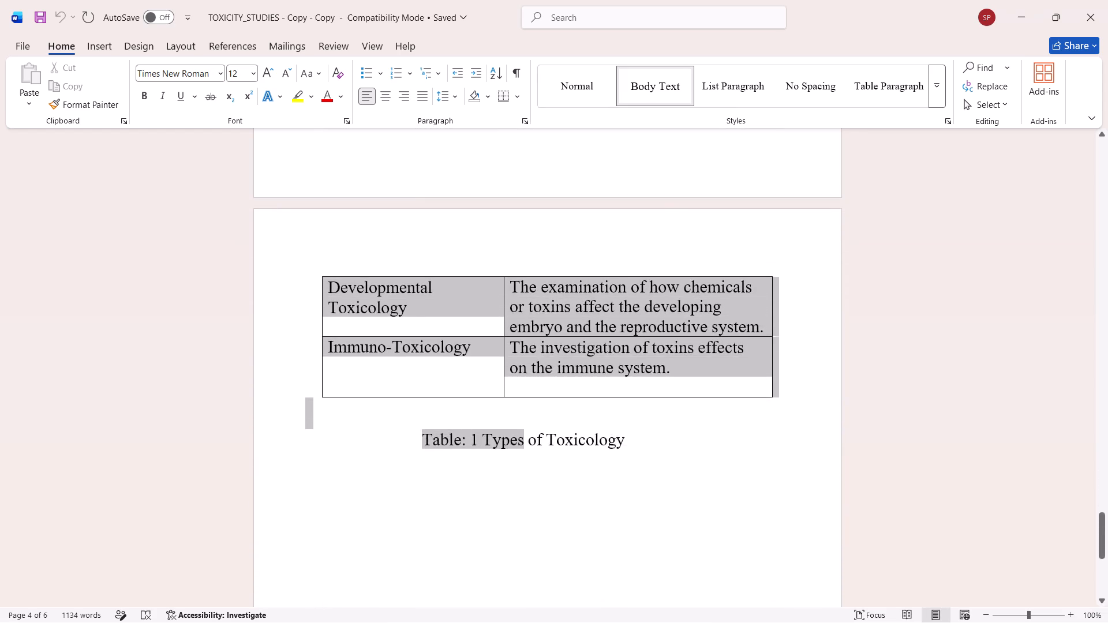
drag(522, 608, 692, 611)
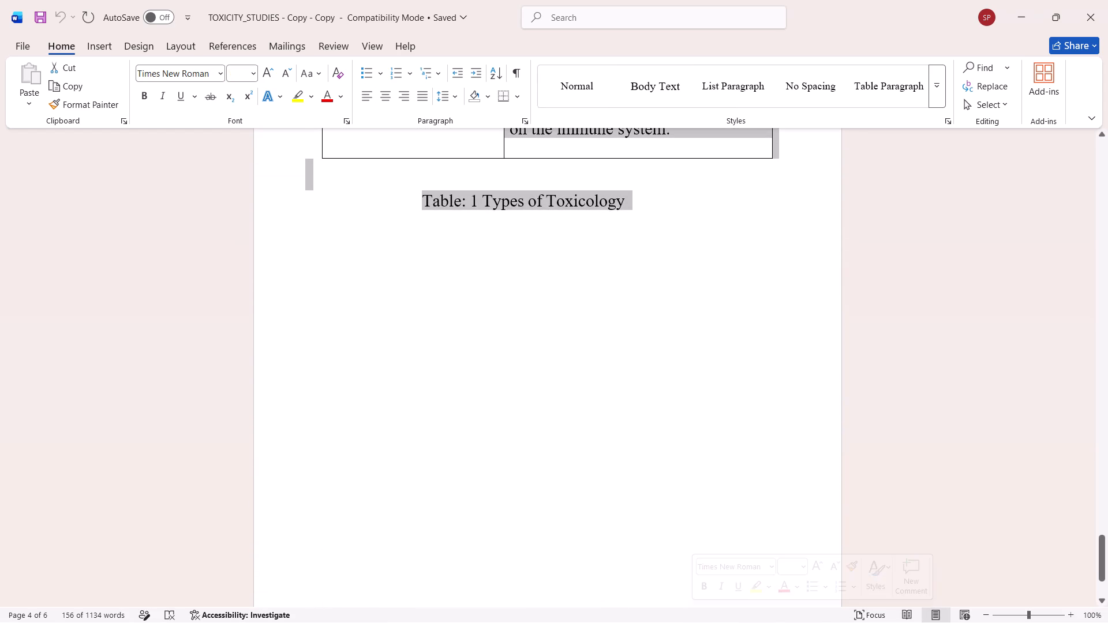
click(253, 77)
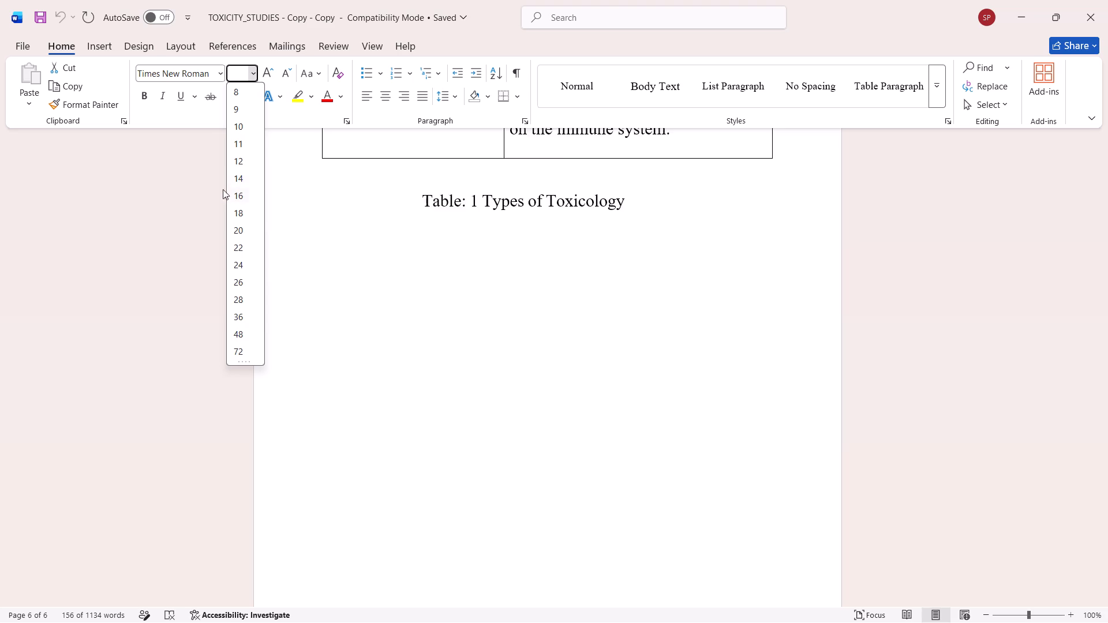
click(234, 159)
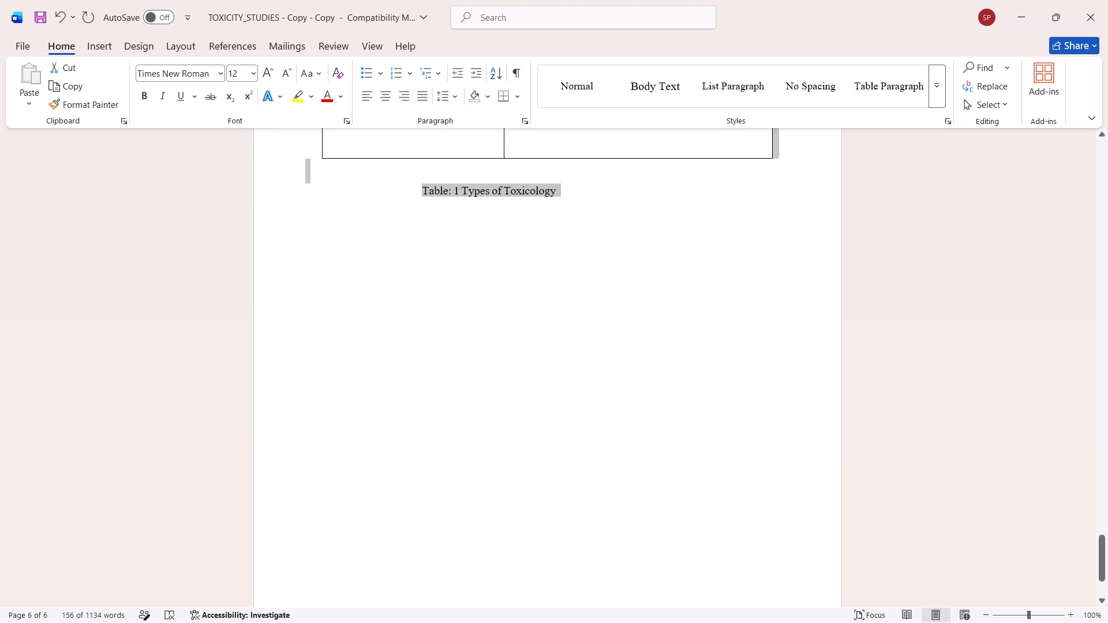
Look back over the reformatted Types of Toxicology section, from its caption up to its heading and the end of the History text.
click(167, 162)
key(Up)
key(Up)
key(Up)
key(Up)
key(Up)
key(Up)
key(Up)
key(Up)
key(Up)
key(Up)
key(Up)
key(Up)
key(Up)
key(Up)
key(Up)
key(Up)
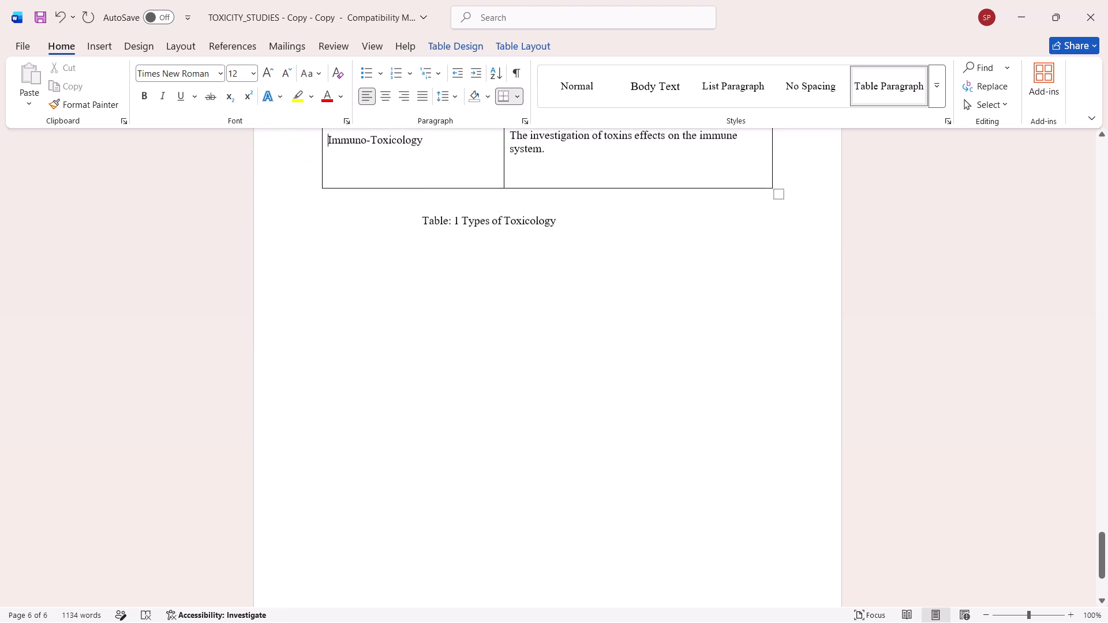
key(Down)
key(Down)
key(Down)
key(Down)
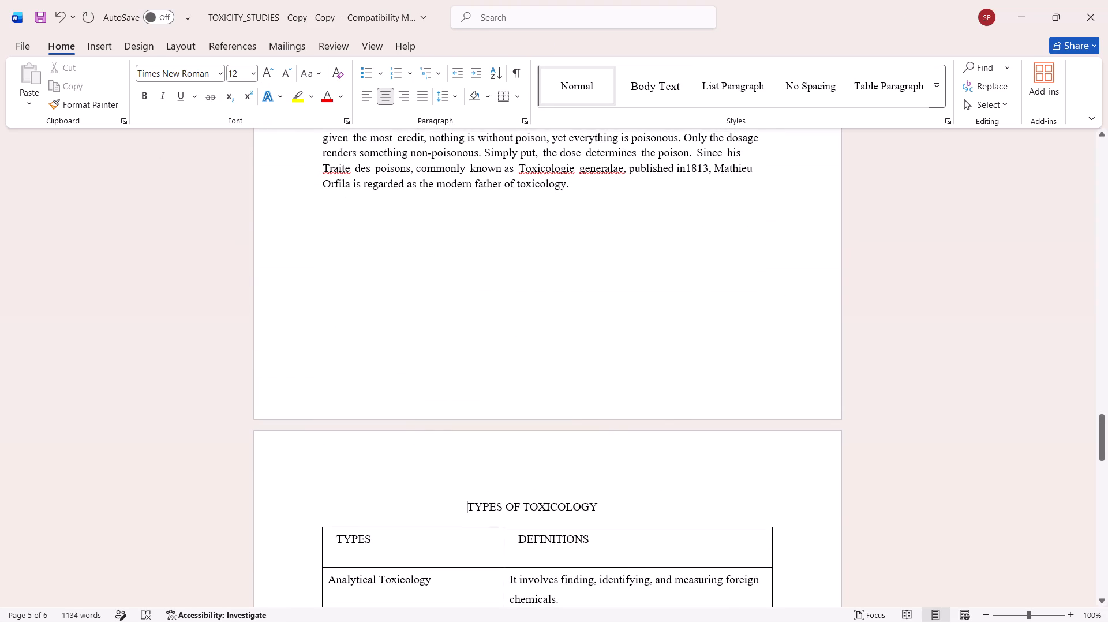
click(239, 207)
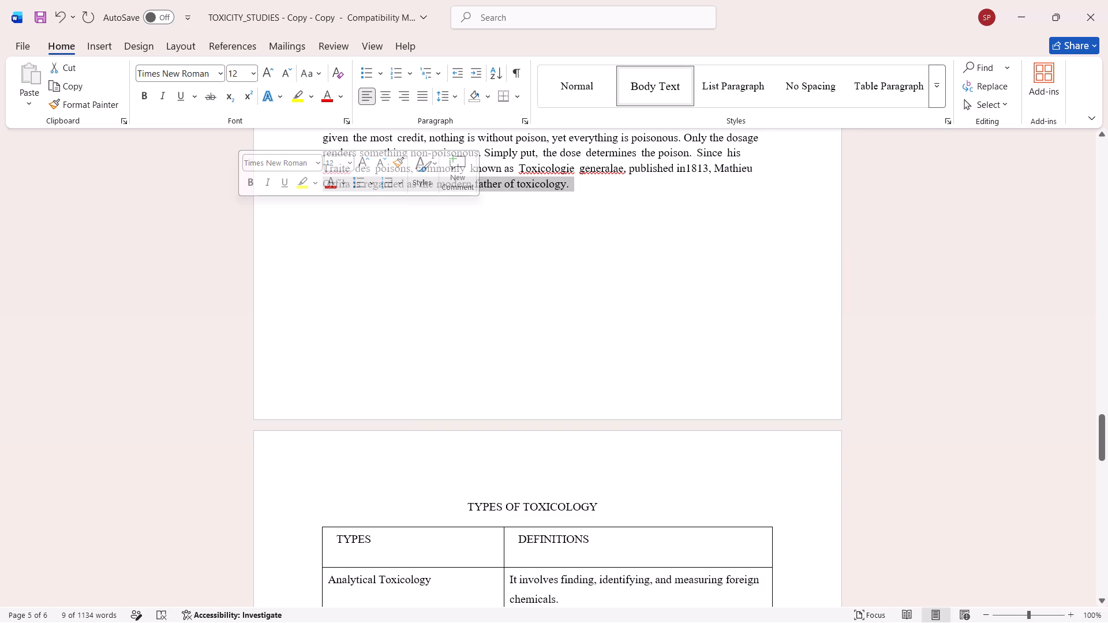
key(Down)
key(Down)
key(Down)
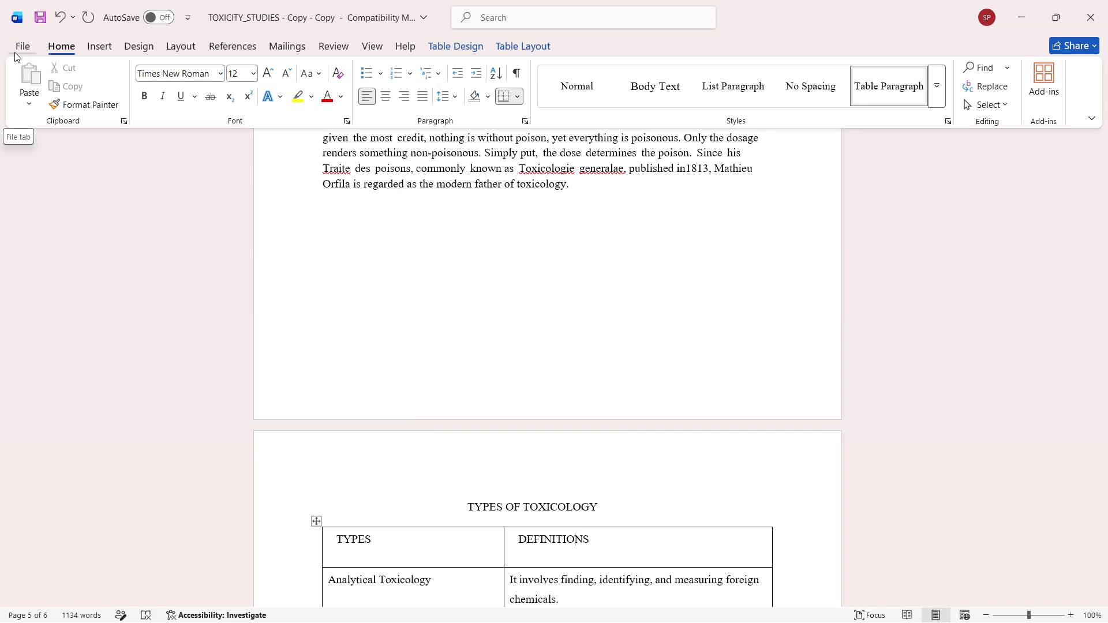
Save the font size changes in the current document.
click(35, 15)
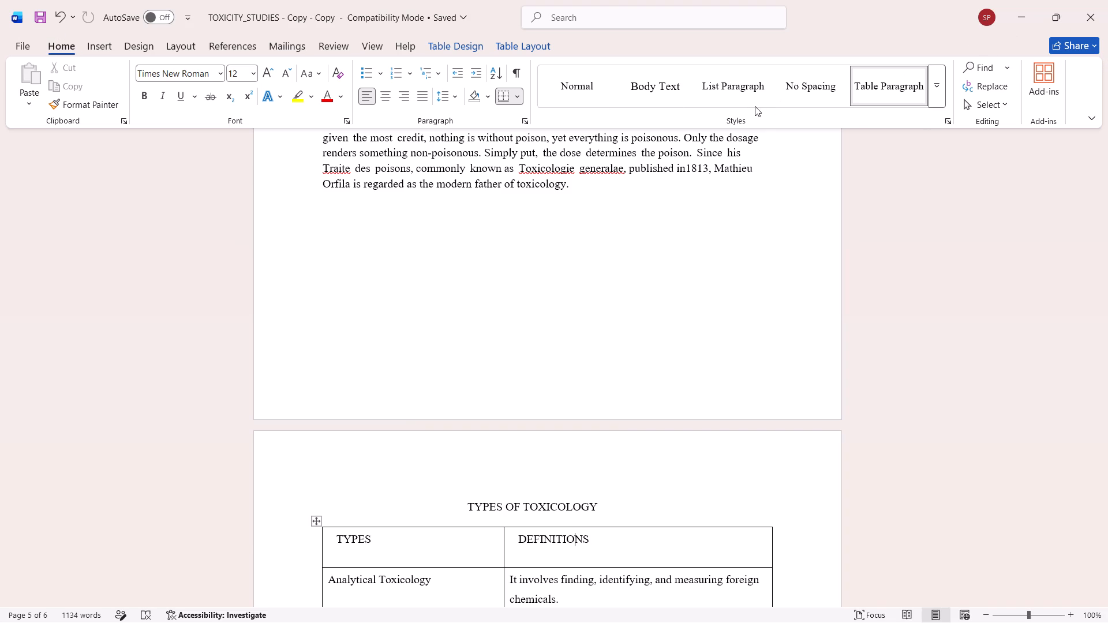
Save a copy as "toxicity studies 1" in the OneDrive Documents folder, accepting the upgrade to the newest file format with "Do not ask me again" enabled.
click(18, 50)
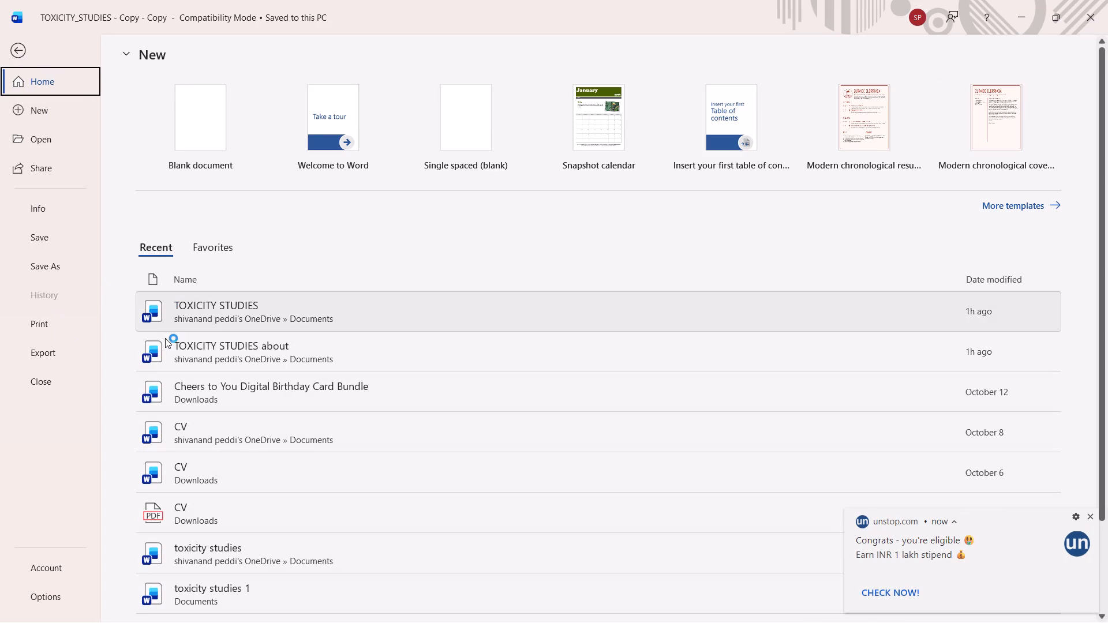
click(55, 268)
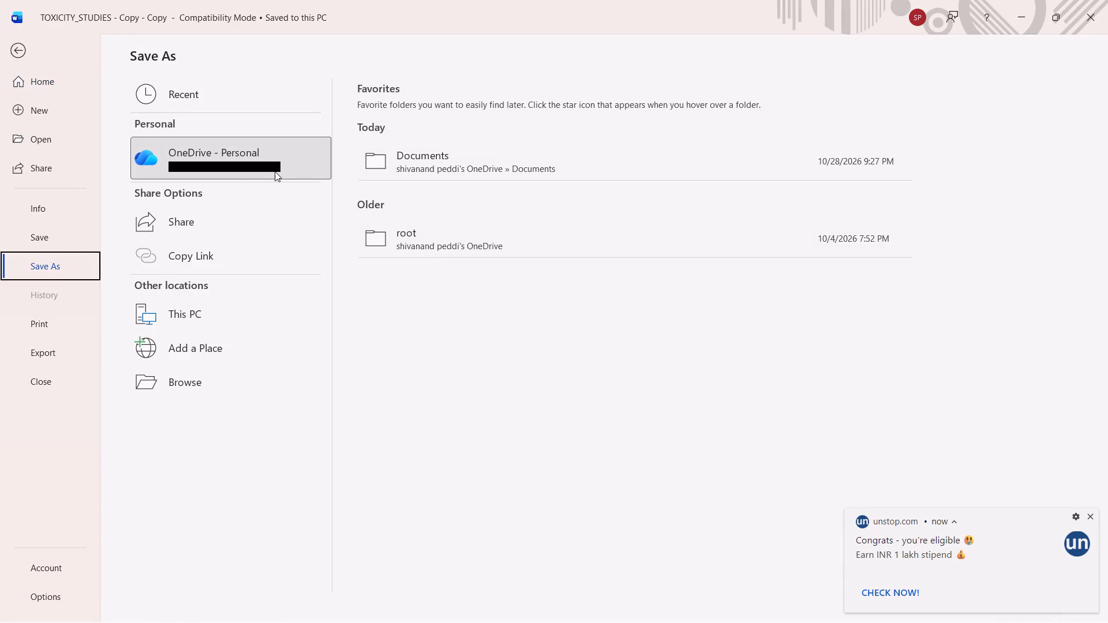
click(396, 177)
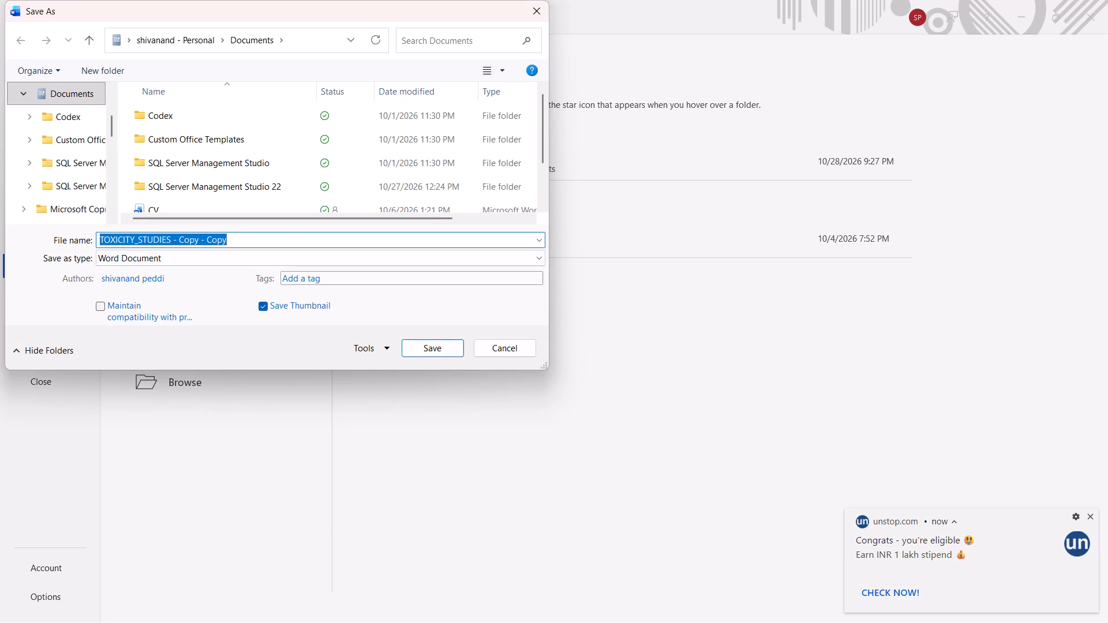
click(283, 233)
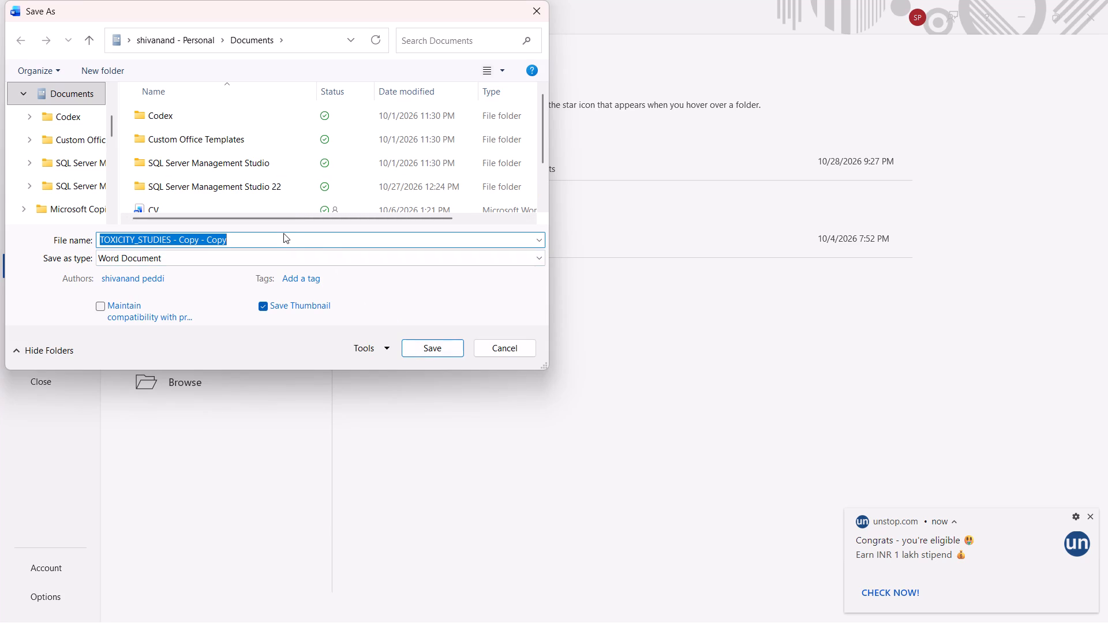
click(283, 233)
click(283, 233)
key(BackSpace)
text(toc)
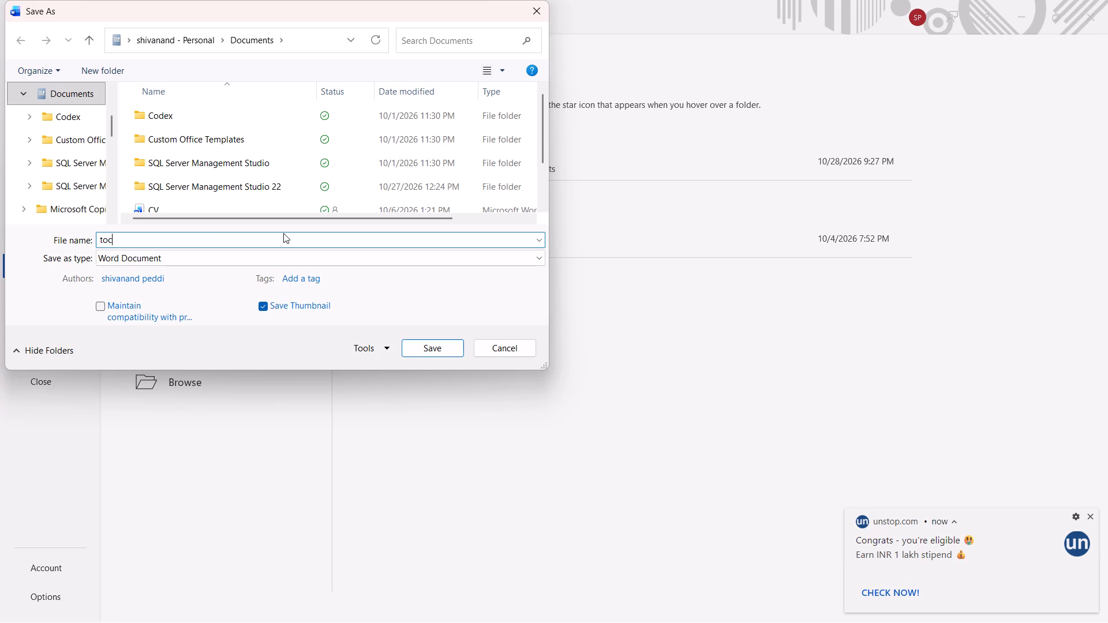
key(BackSpace)
text(xicity)
key(space)
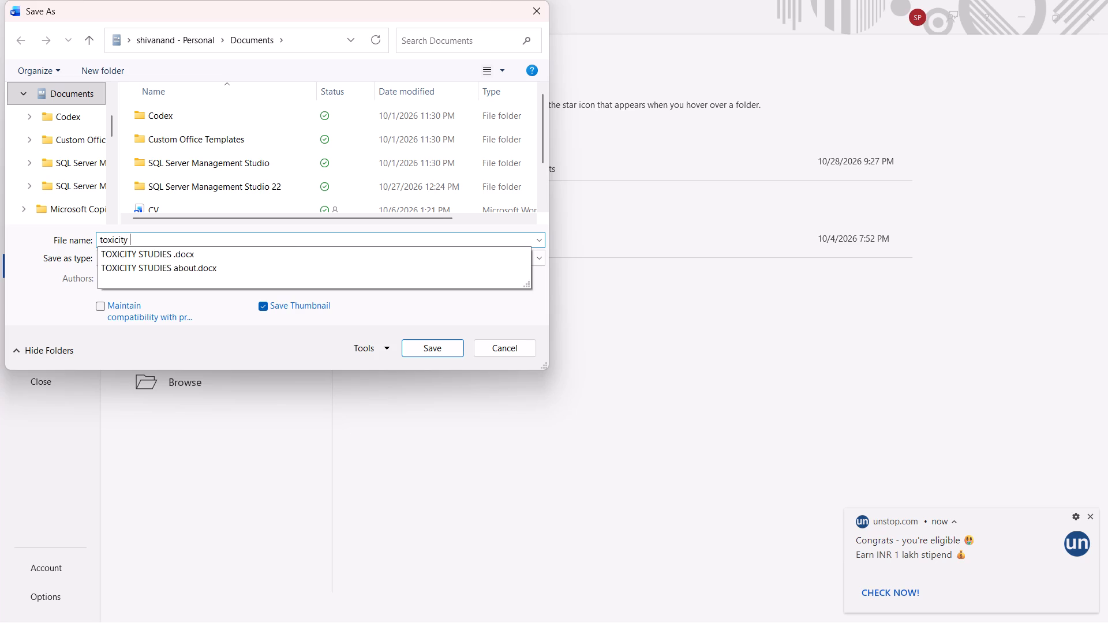
key(s)
scroll(283, 233, right, 1)
text(tudi)
text(es)
key(space)
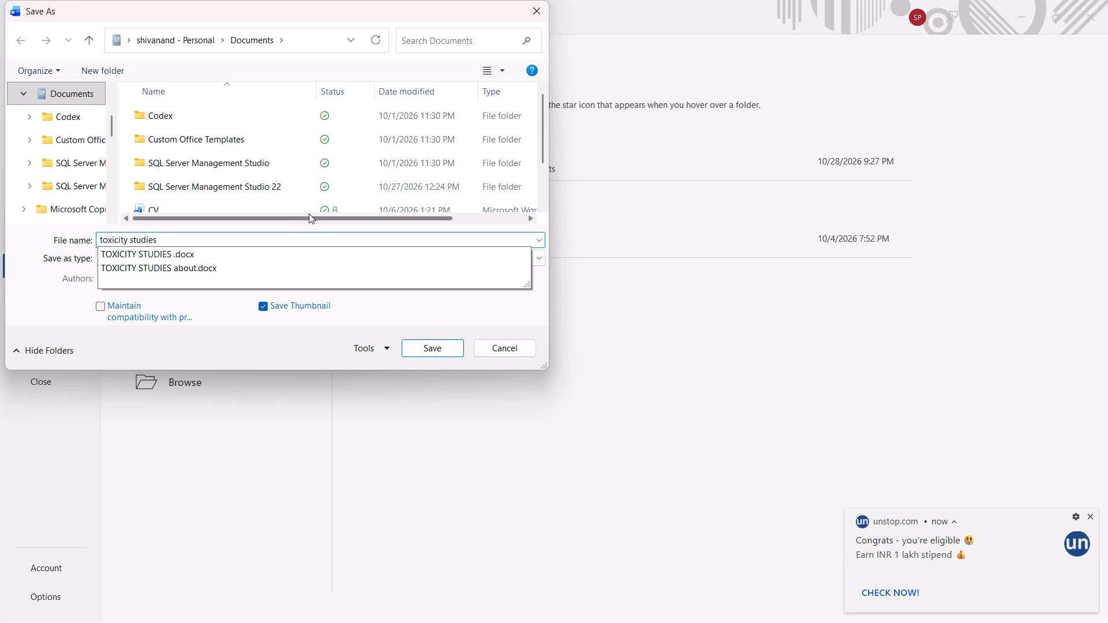
key(1)
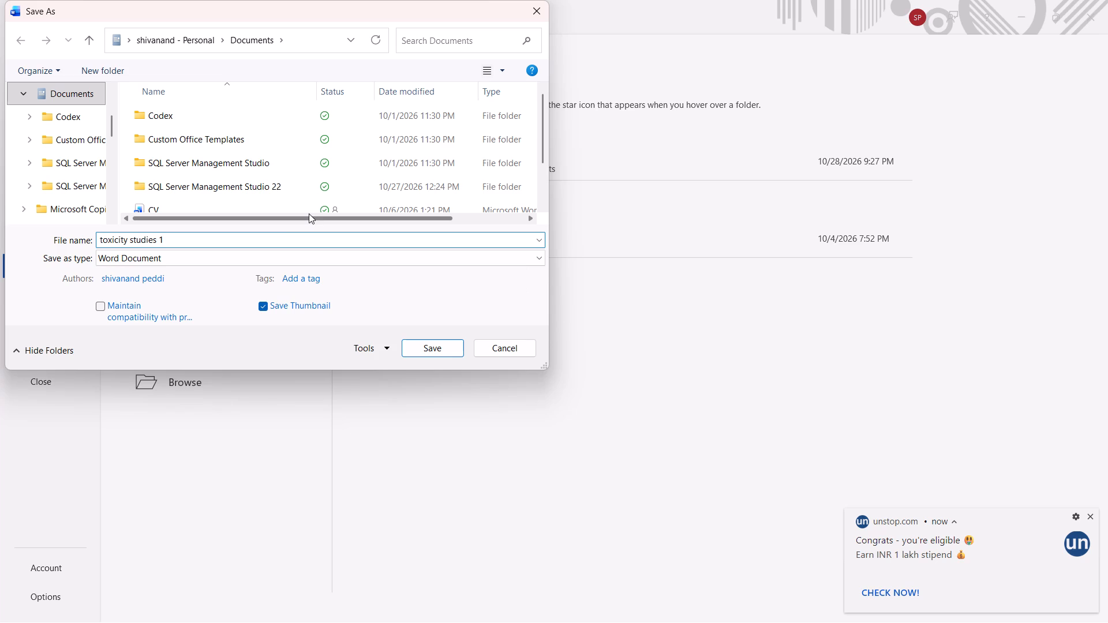
click(437, 355)
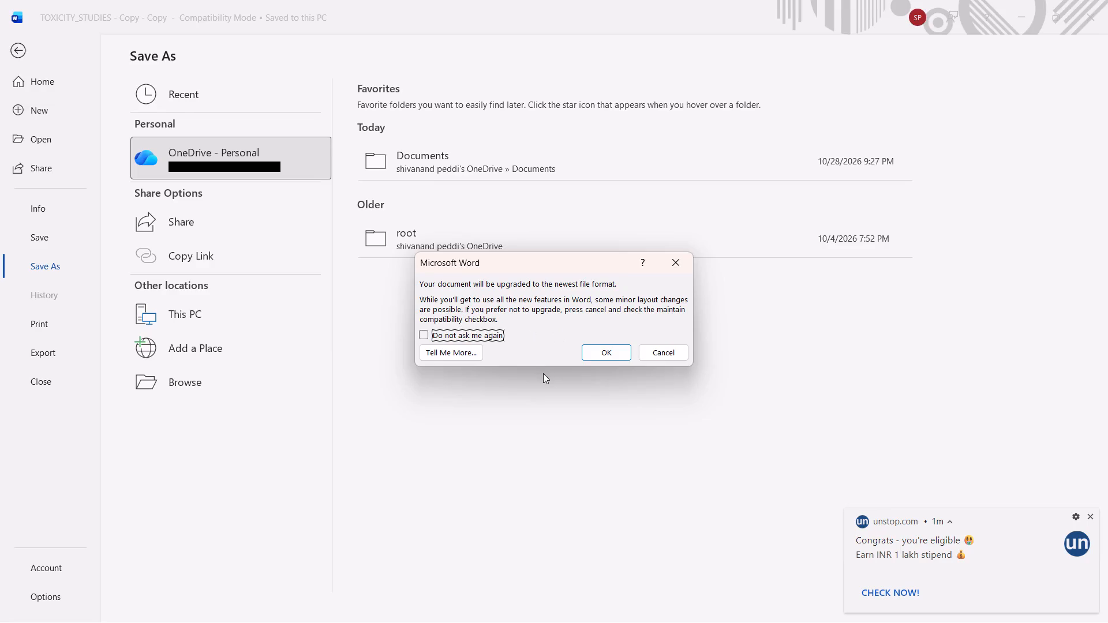
click(426, 334)
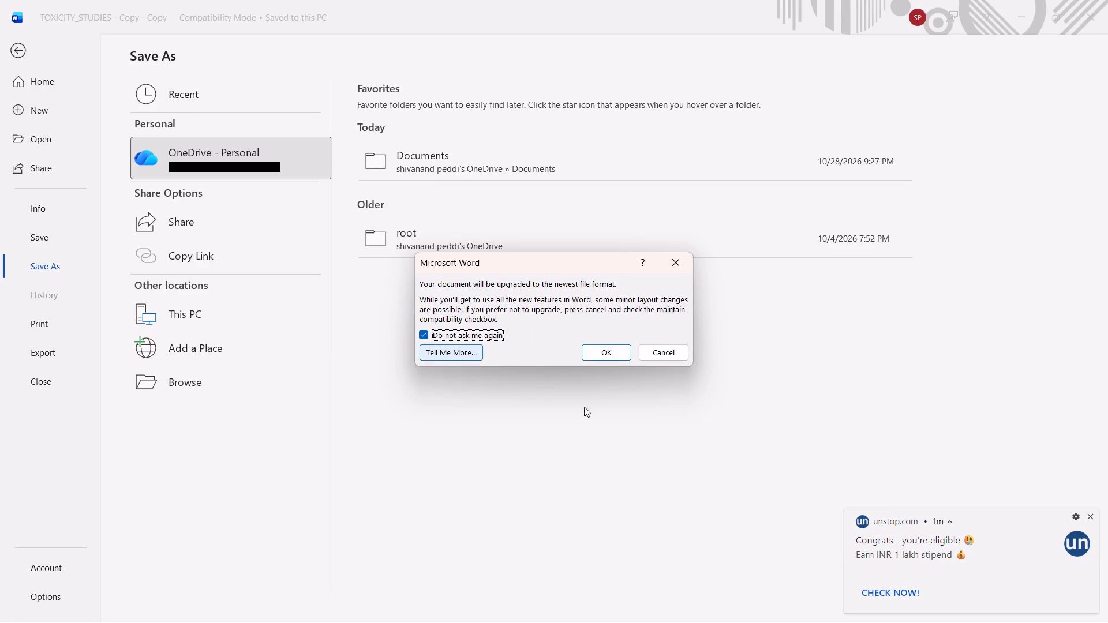
click(597, 356)
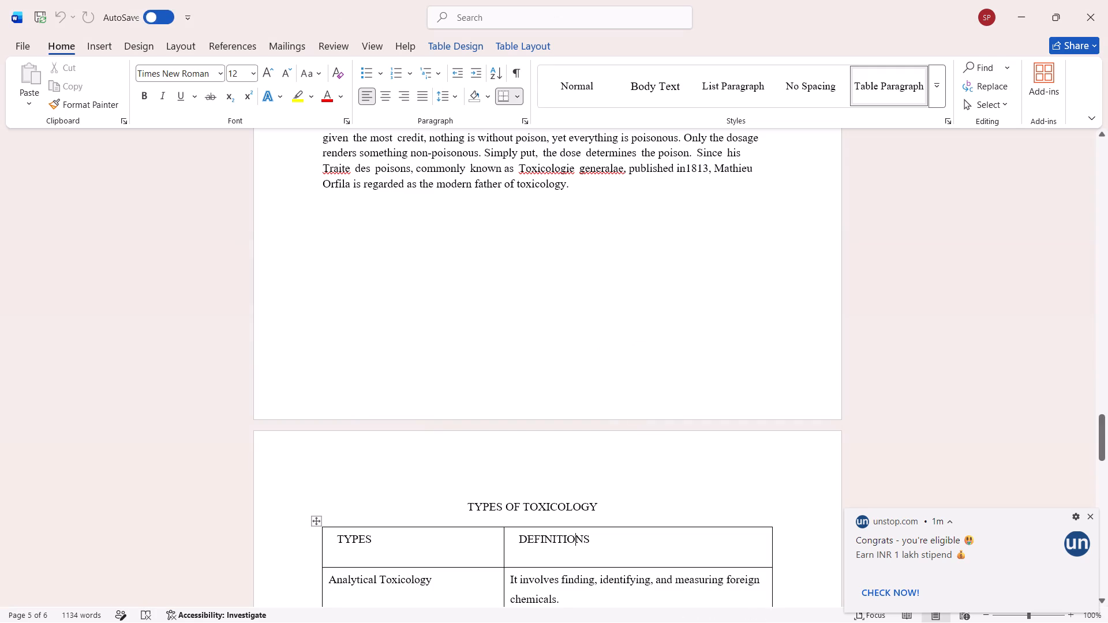
Look through the Types of Toxicology table in the saved copy, from its header row down to the Table: 1 caption.
key(Down)
key(Down)
key(Down)
key(Down)
key(Down)
key(Down)
key(Down)
key(Down)
key(Down)
key(Down)
key(Down)
key(Down)
key(Down)
key(Down)
key(Down)
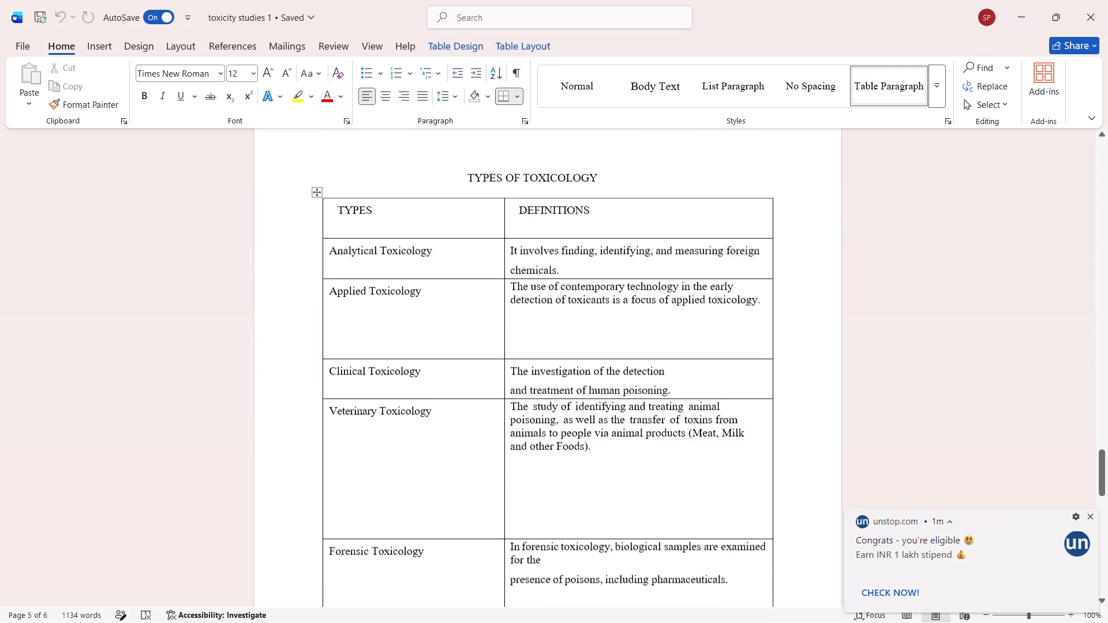
key(Down)
key(Down)
key(Down)
key(Down)
key(Down)
key(Down)
key(Down)
key(Down)
key(Down)
key(Down)
key(Down)
key(Down)
key(Down)
key(Down)
key(Down)
key(Down)
key(Down)
key(Down)
key(Down)
key(Down)
key(Down)
key(Down)
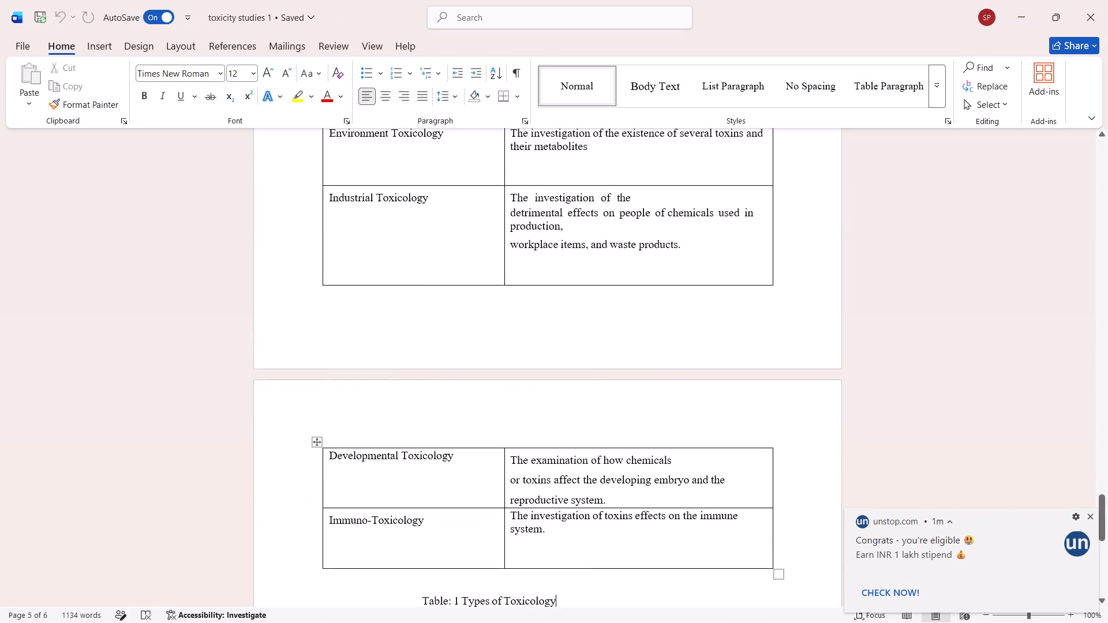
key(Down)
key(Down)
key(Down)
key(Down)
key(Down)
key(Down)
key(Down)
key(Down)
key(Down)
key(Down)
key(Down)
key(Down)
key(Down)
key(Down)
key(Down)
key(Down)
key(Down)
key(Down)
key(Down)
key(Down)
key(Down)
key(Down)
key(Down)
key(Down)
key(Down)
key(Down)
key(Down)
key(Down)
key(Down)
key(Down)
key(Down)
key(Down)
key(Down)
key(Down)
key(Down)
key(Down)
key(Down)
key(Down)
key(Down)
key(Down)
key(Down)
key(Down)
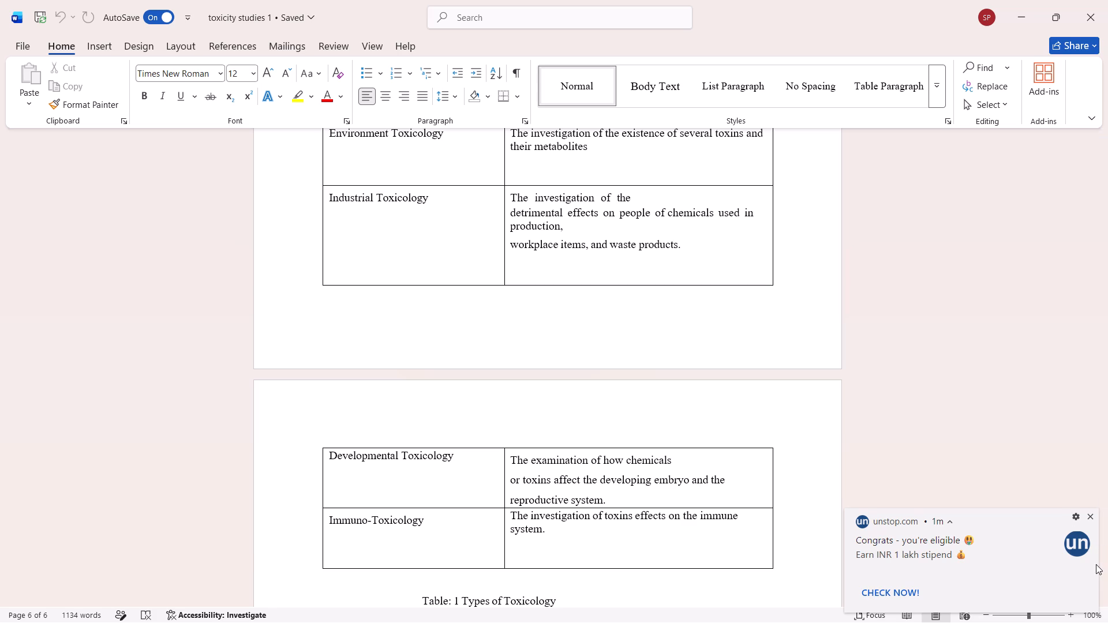
Check the rest of the last page below the Table: 1 caption and the end of the table above it.
click(1105, 565)
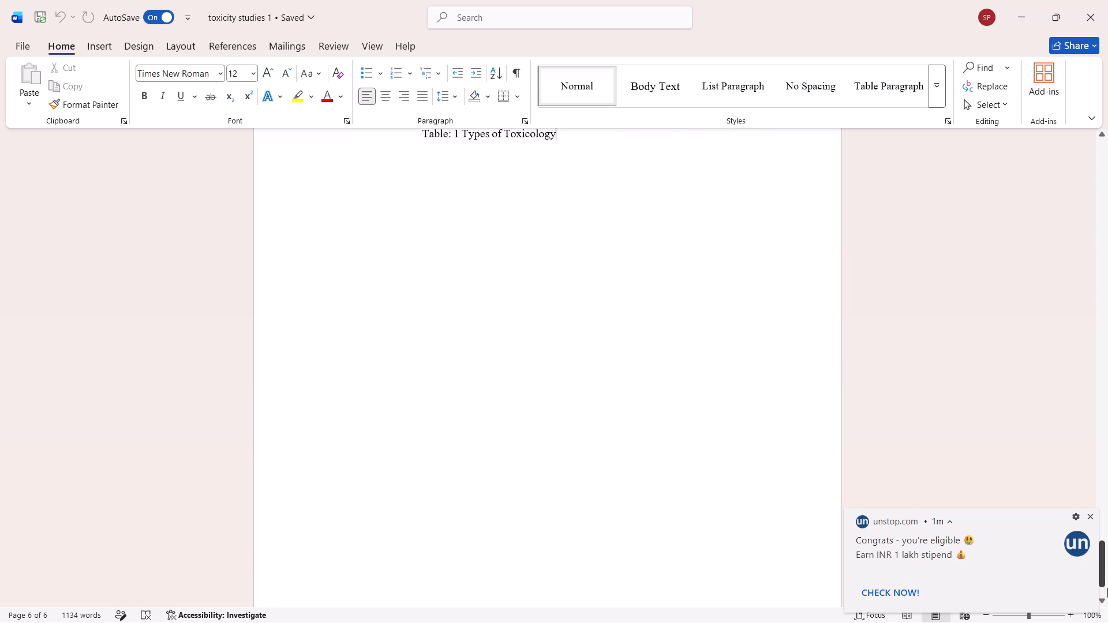
drag(1105, 600, 1107, 527)
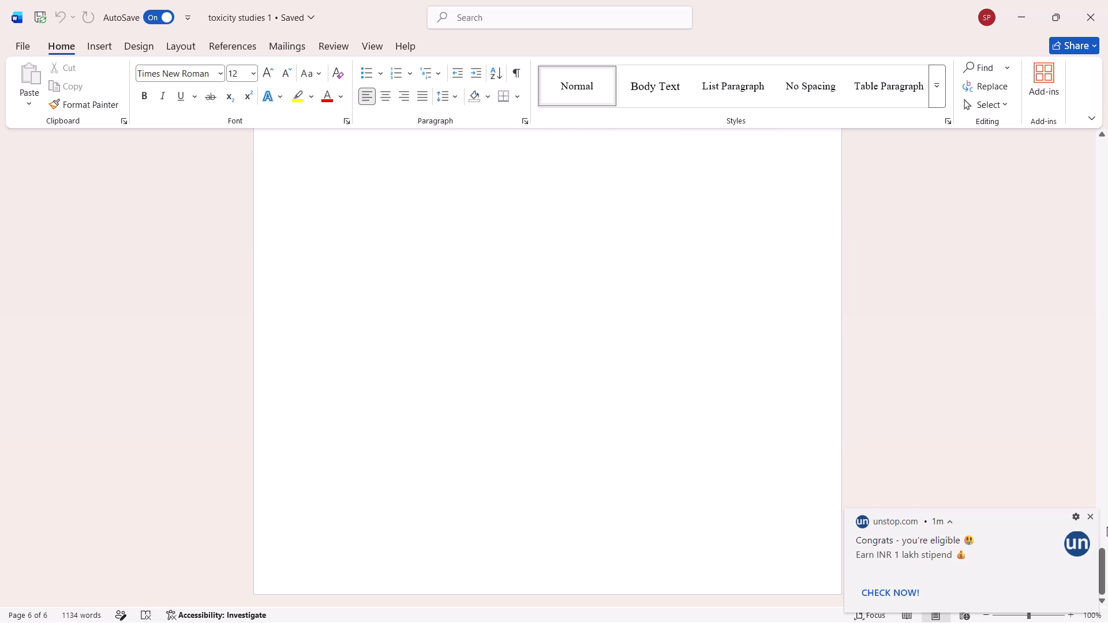
drag(1107, 527, 1103, 530)
triple_click(1103, 530)
click(1103, 530)
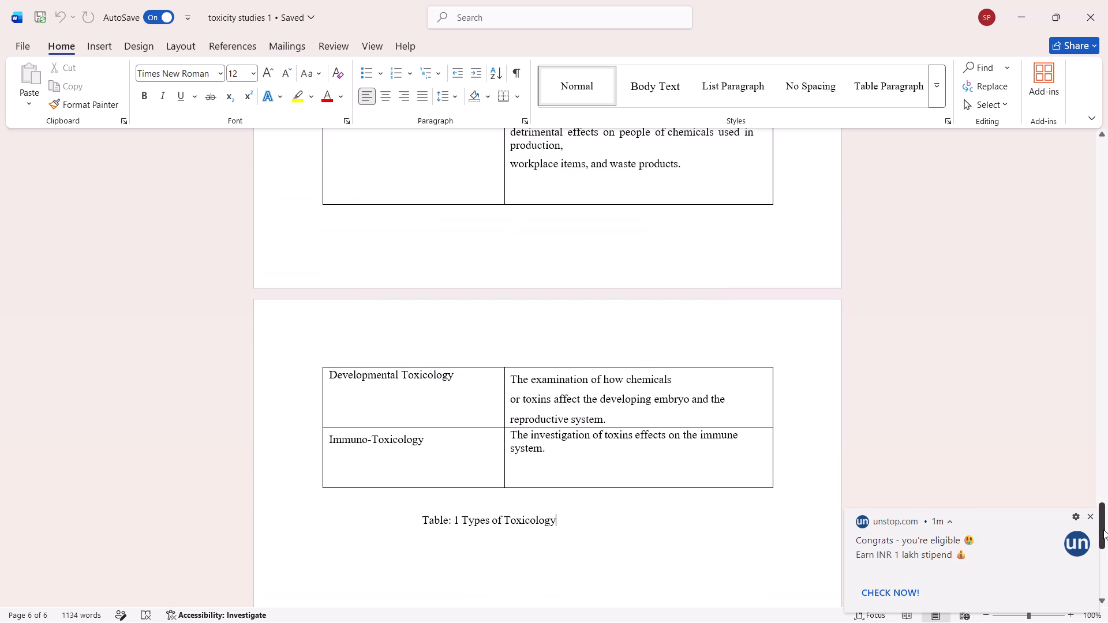
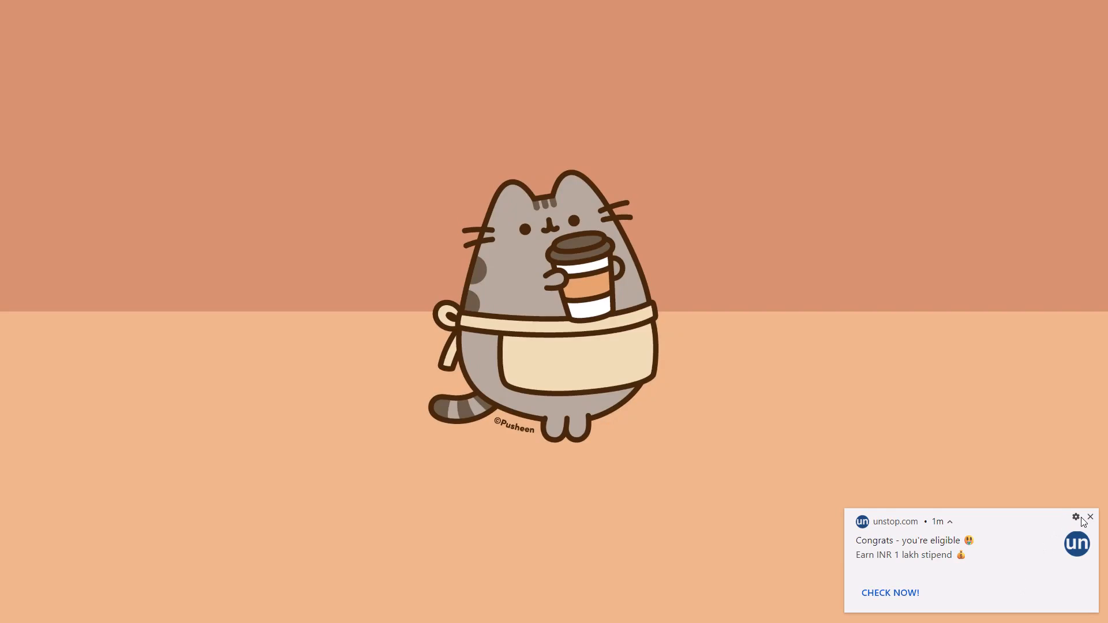
Dismiss the unstop.com notification.
click(1085, 518)
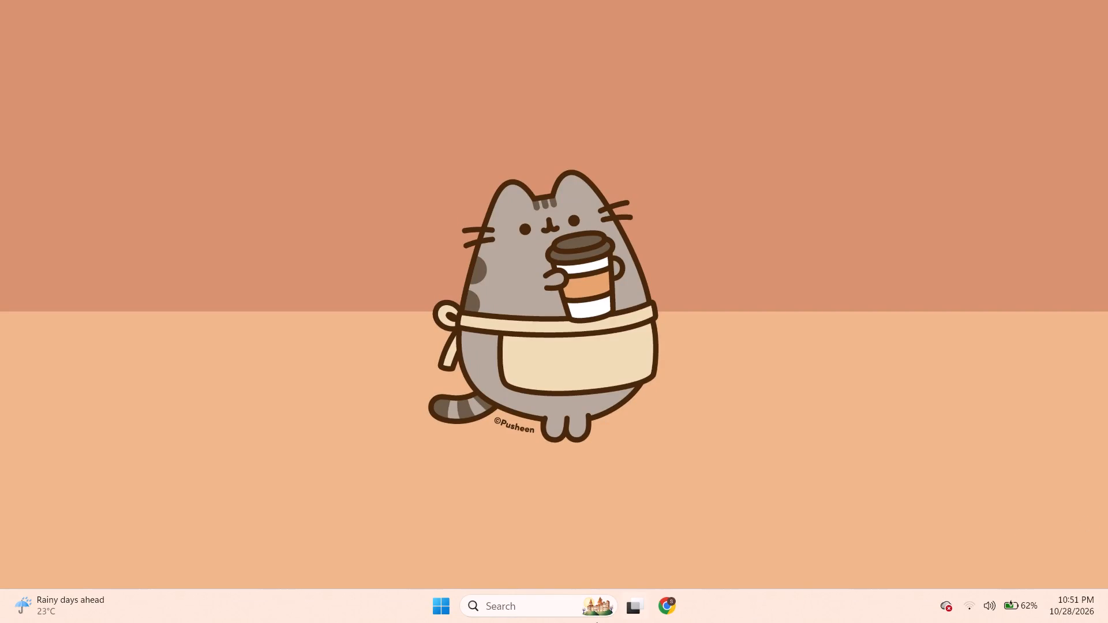
Switch to File Explorer and open the "toxicity studies 1" document from the recent files.
click(450, 613)
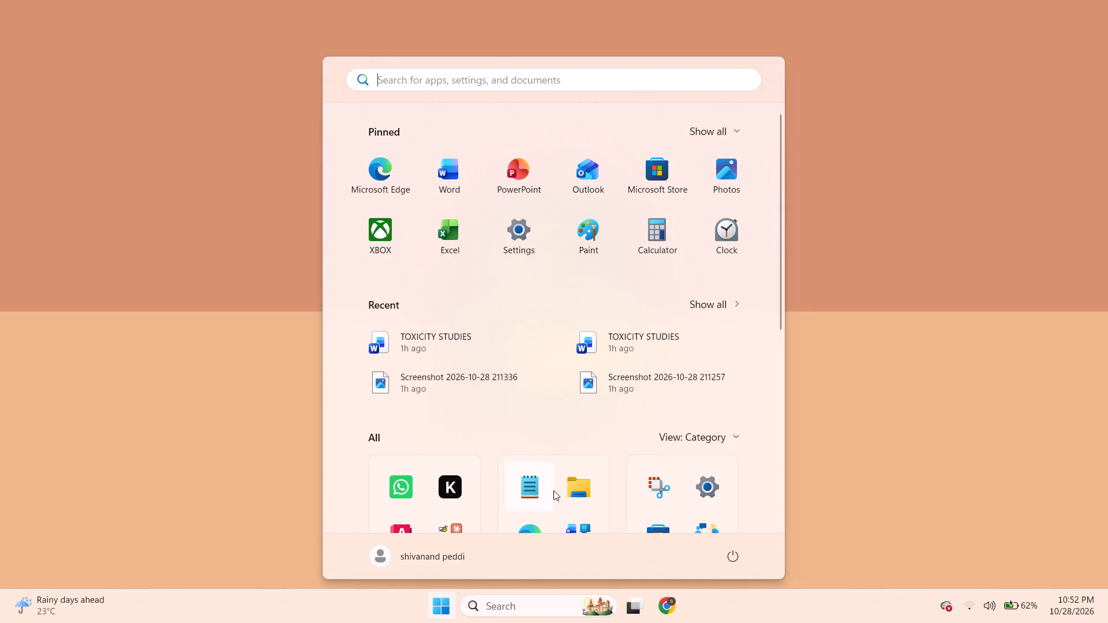
click(579, 486)
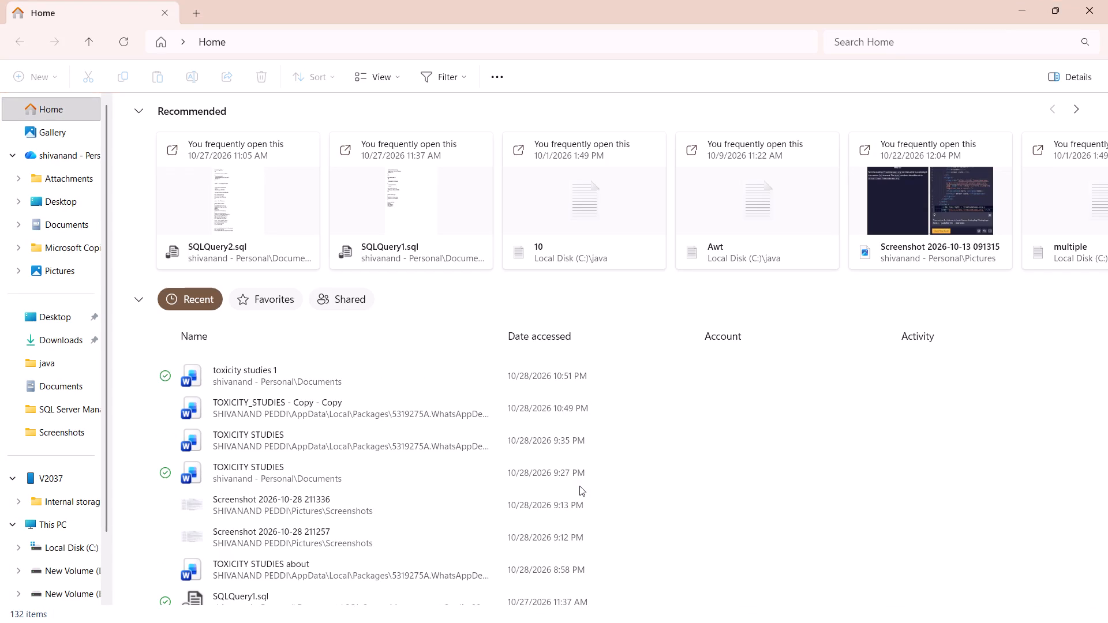
click(394, 373)
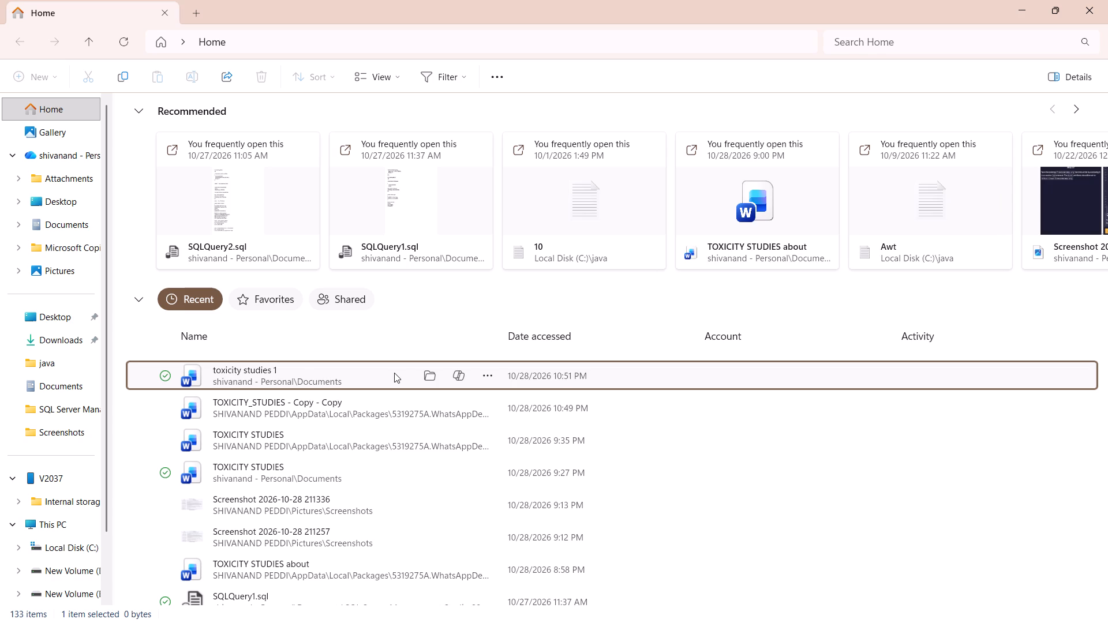
click(394, 373)
double_click(304, 381)
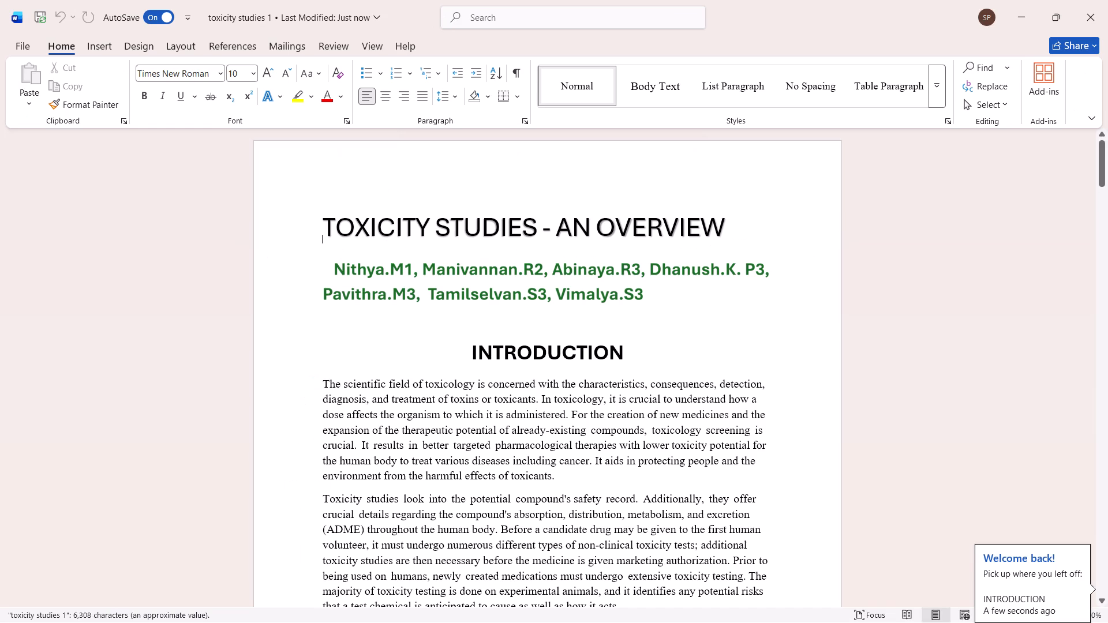
Look through the reopened "toxicity studies 1" document from its title to the end of the last page, staying in its Word window.
scroll(304, 381, up, 3)
scroll(417, 378, up, 11)
scroll(417, 378, down, 7)
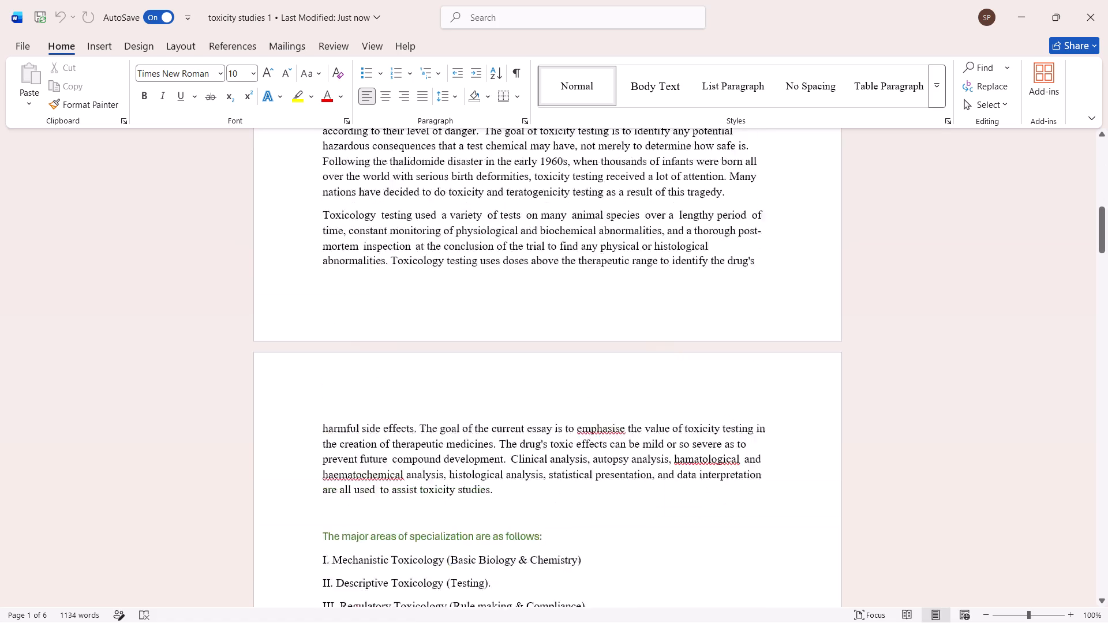
scroll(417, 378, down, 18)
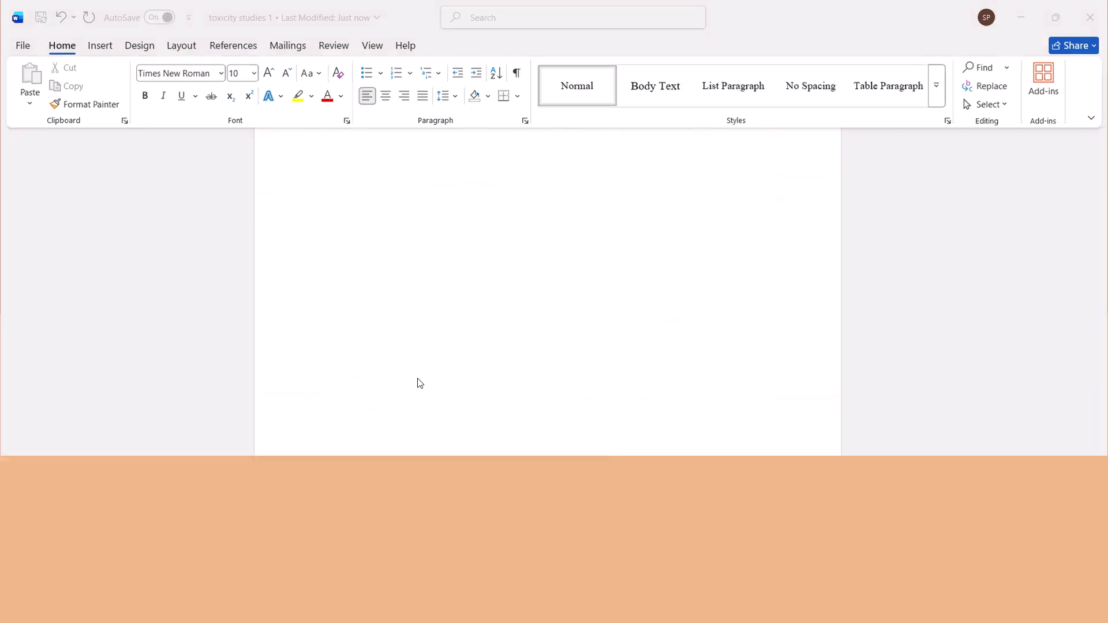
scroll(417, 378, down, 2)
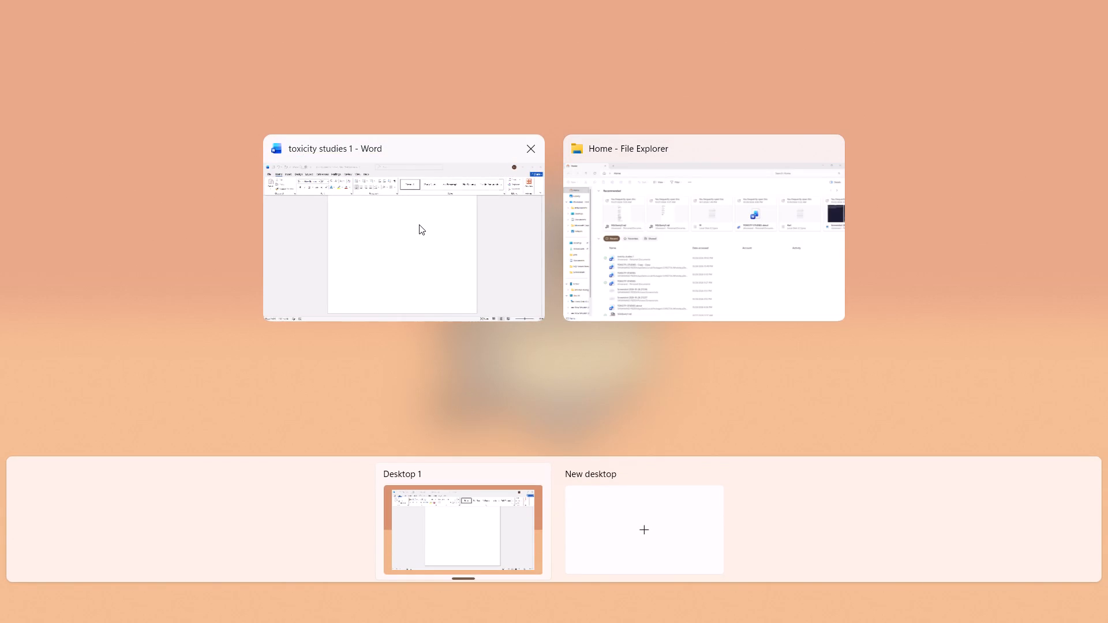
click(419, 224)
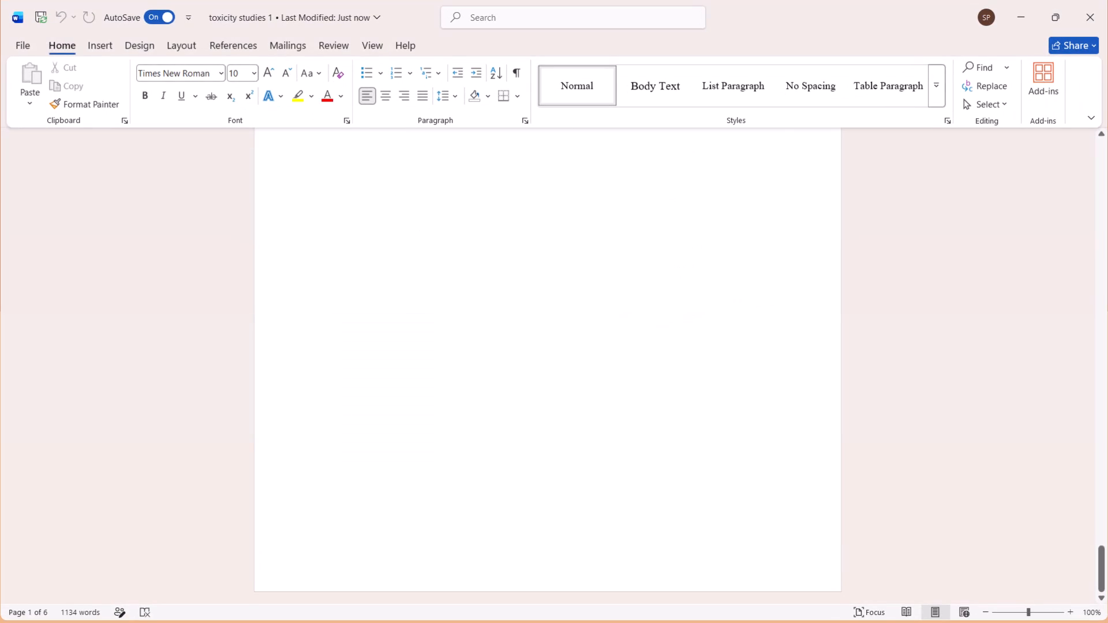
Look through the Types of Toxicology table on the last pages, down to the Table: 1 caption.
scroll(471, 500, down, 2)
scroll(471, 500, up, 1)
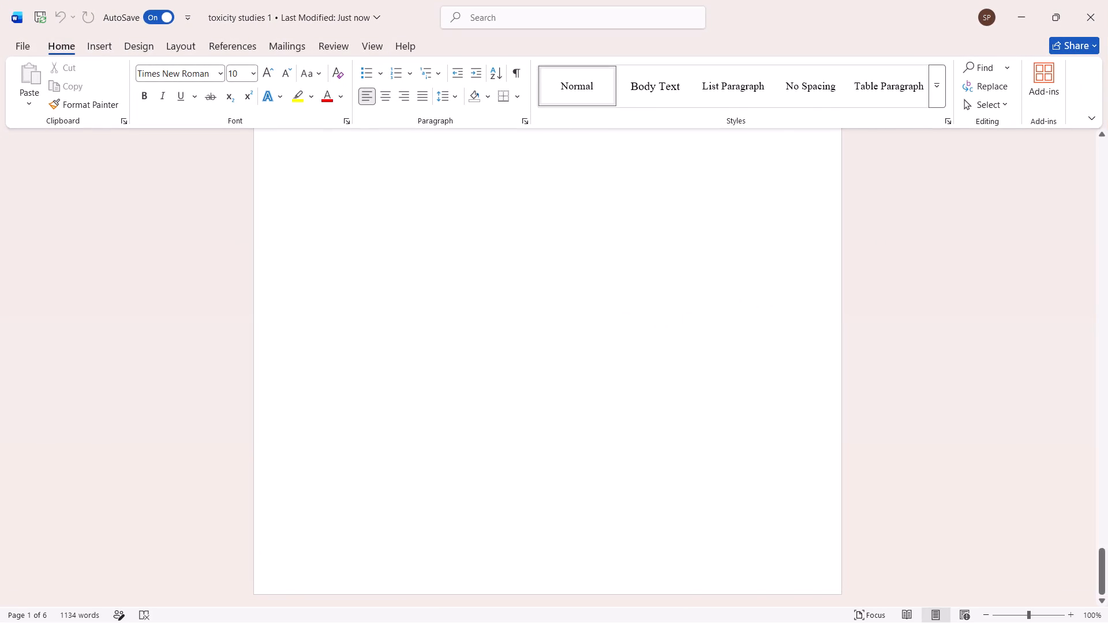
scroll(471, 500, up, 1)
scroll(473, 389, up, 1)
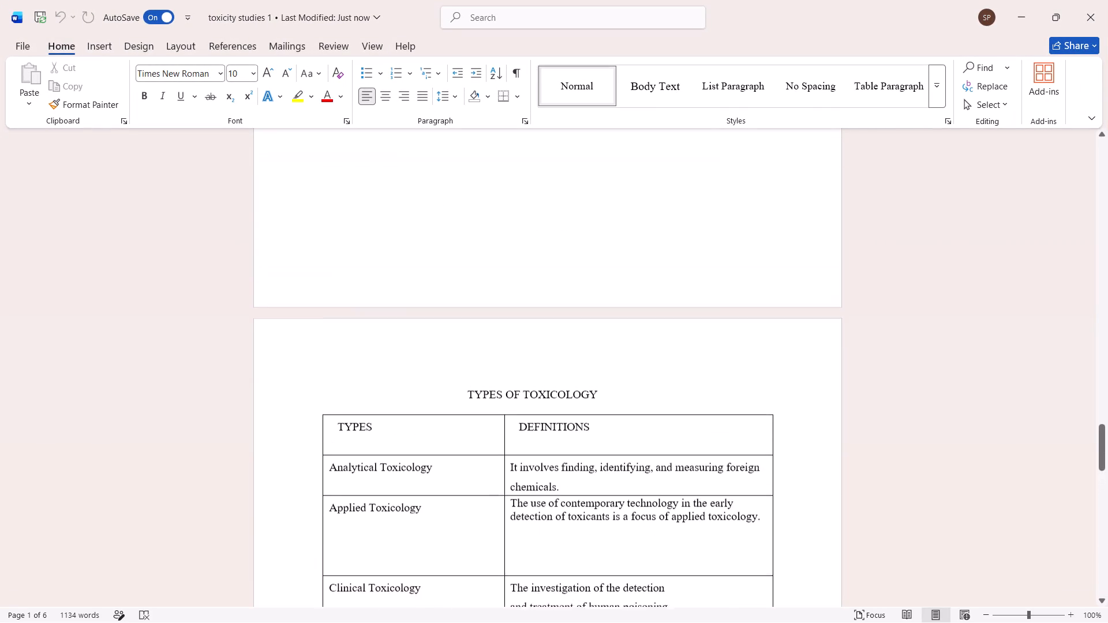
scroll(473, 389, up, 1)
key(Down)
key(Down)
key(Down)
key(Down)
key(Down)
key(Down)
key(Down)
key(Down)
key(Down)
key(Down)
key(Down)
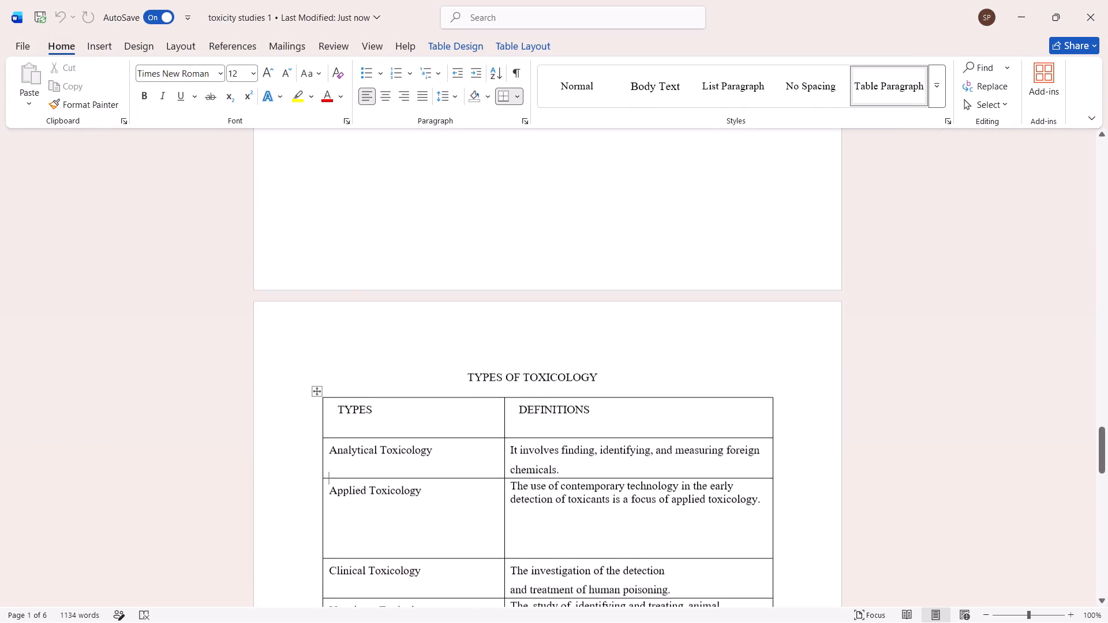
key(Down)
key(Down)
key(Down)
key(Down)
key(Down)
key(Down)
key(Down)
key(Down)
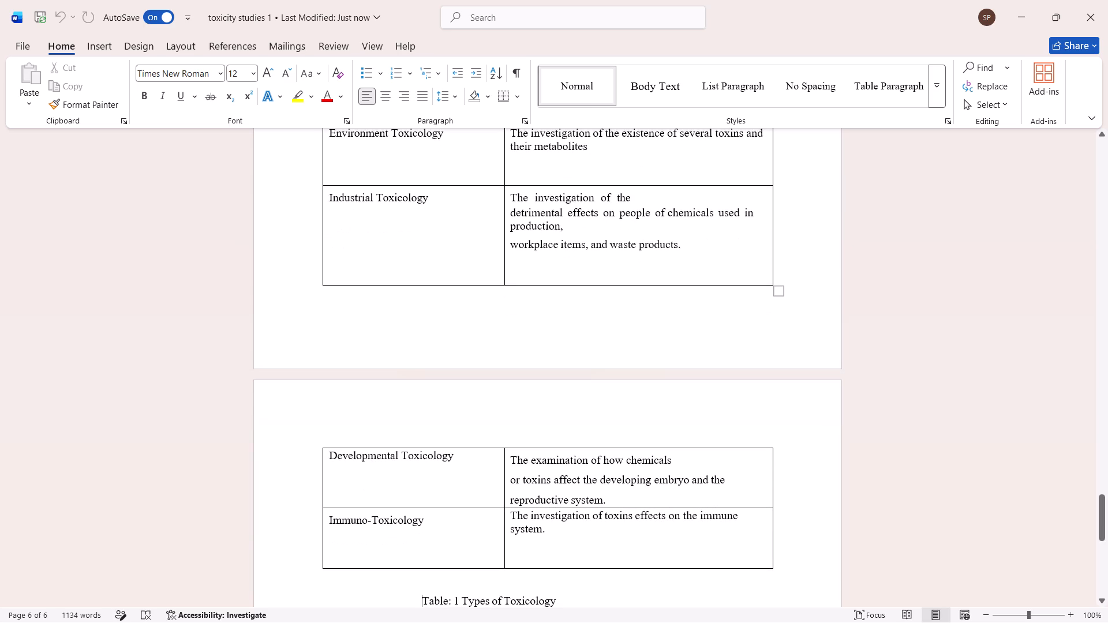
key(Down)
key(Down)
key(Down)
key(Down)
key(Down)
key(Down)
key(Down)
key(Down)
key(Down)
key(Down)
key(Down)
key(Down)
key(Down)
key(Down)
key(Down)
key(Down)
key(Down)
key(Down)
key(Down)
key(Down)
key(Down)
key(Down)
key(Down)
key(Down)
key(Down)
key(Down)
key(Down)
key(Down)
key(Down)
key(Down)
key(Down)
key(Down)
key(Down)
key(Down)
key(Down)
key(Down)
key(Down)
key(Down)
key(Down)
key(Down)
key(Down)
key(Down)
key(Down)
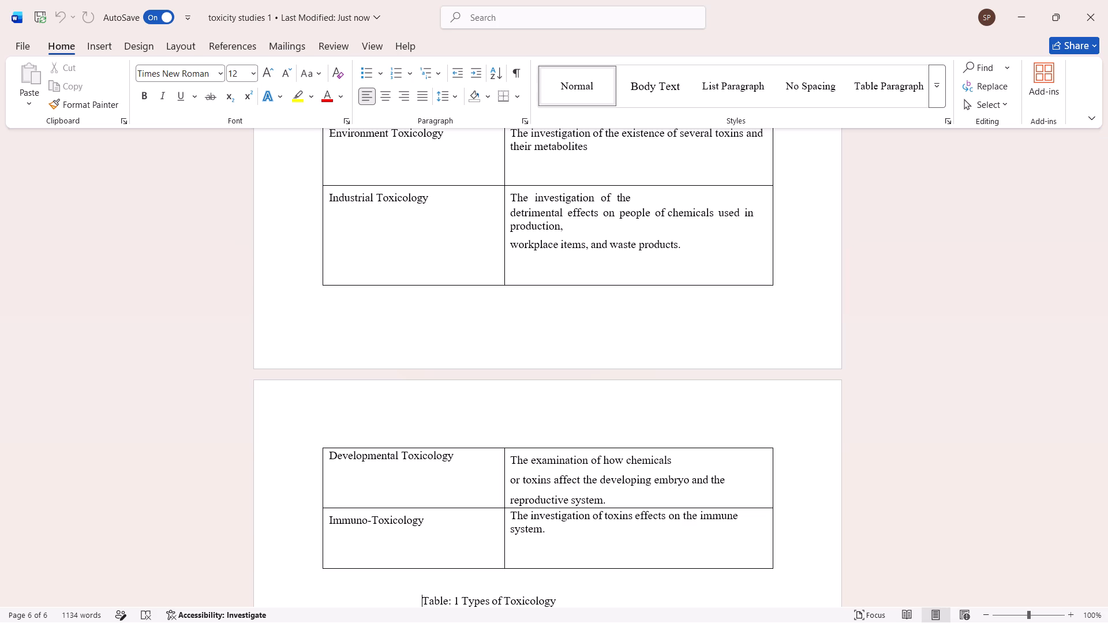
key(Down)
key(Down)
Add a new line after the "Table: 1 Types of Toxicology" caption on the last page.
scroll(983, 362, down, 1)
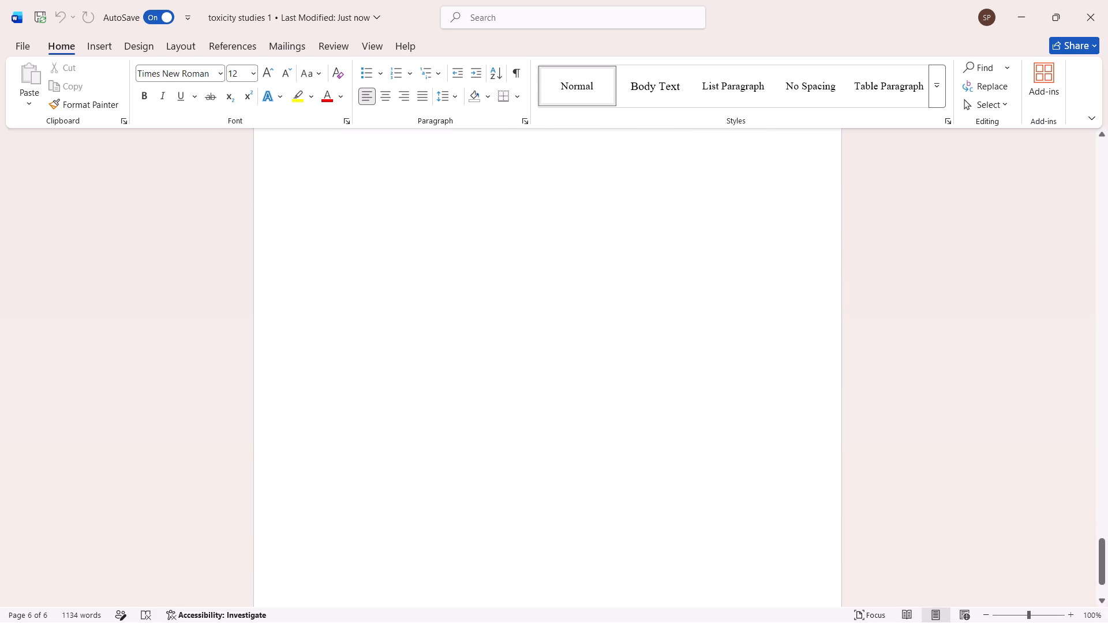
scroll(983, 362, down, 1)
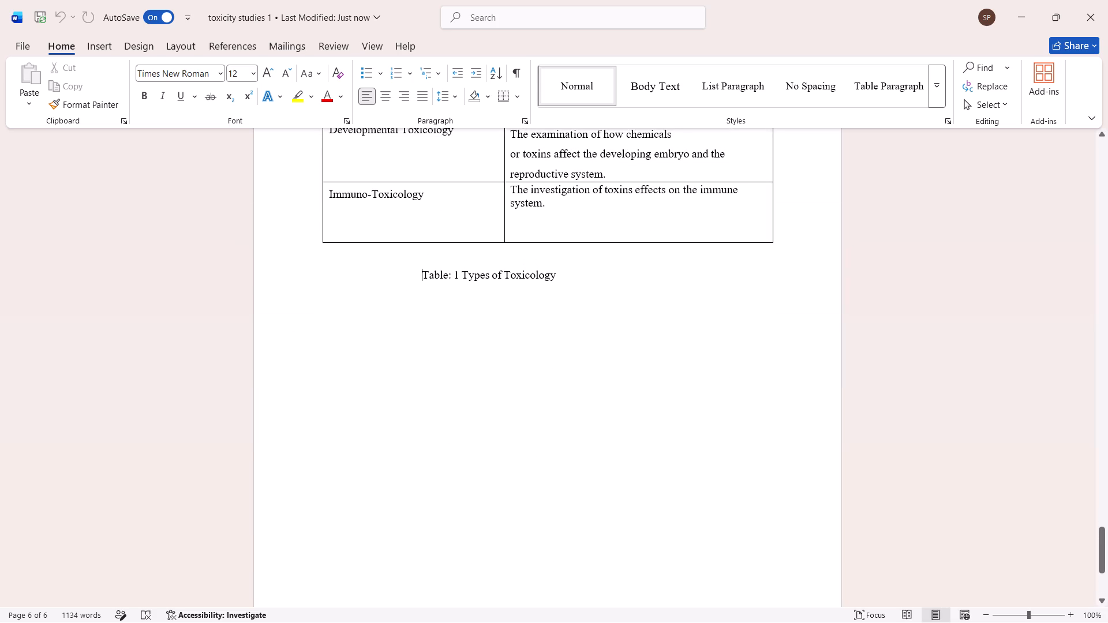
click(343, 306)
key(Right)
key(Right)
key(Right)
key(Right)
key(Right)
key(Right)
key(Right)
key(Right)
key(Right)
key(Right)
key(Right)
key(Right)
key(Right)
key(Right)
key(Right)
key(Right)
key(Right)
key(Right)
key(Right)
key(Right)
key(Right)
key(Right)
key(Right)
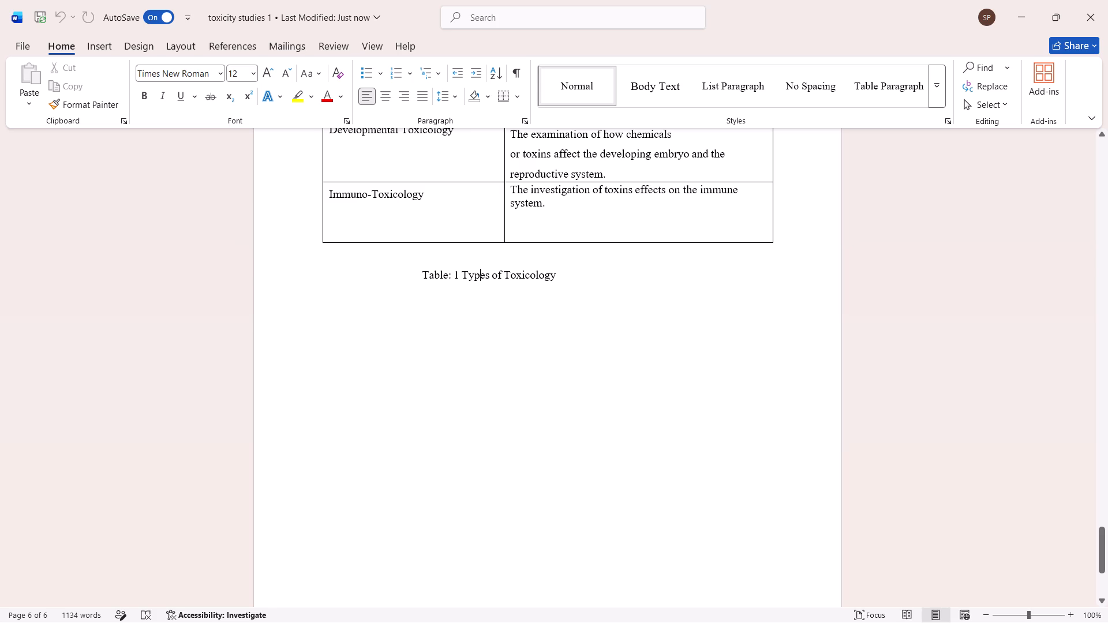
key(Right)
click(565, 273)
key(Right)
key(Right)
key(Return)
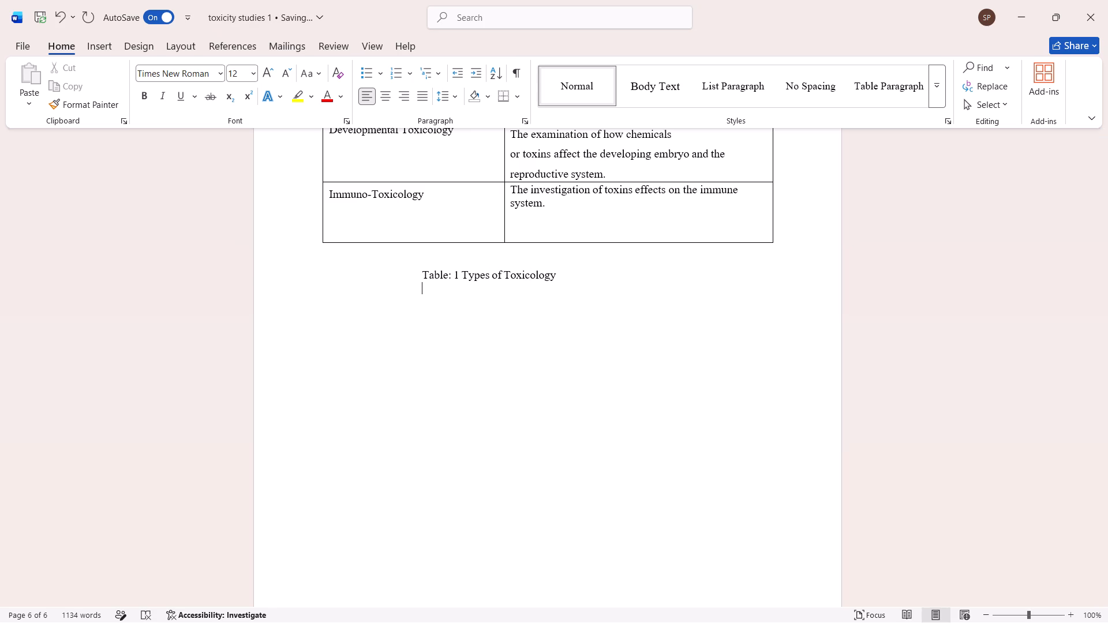
Start an empty line near the page's left margin below the Table: 1 caption, clearing any trial characters.
click(324, 303)
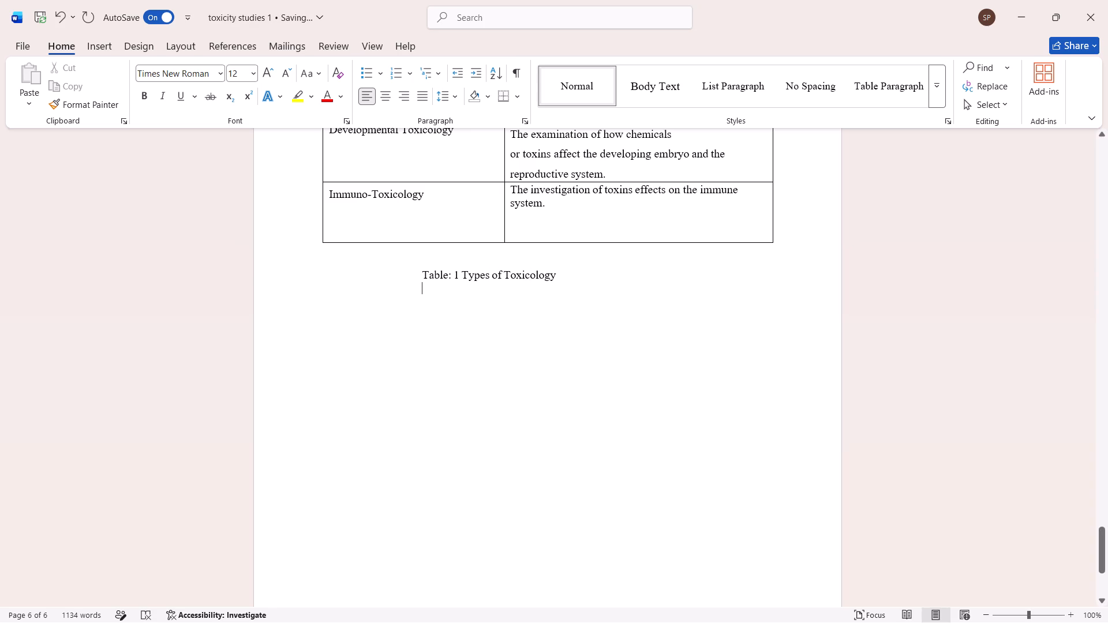
triple_click(324, 303)
double_click(324, 303)
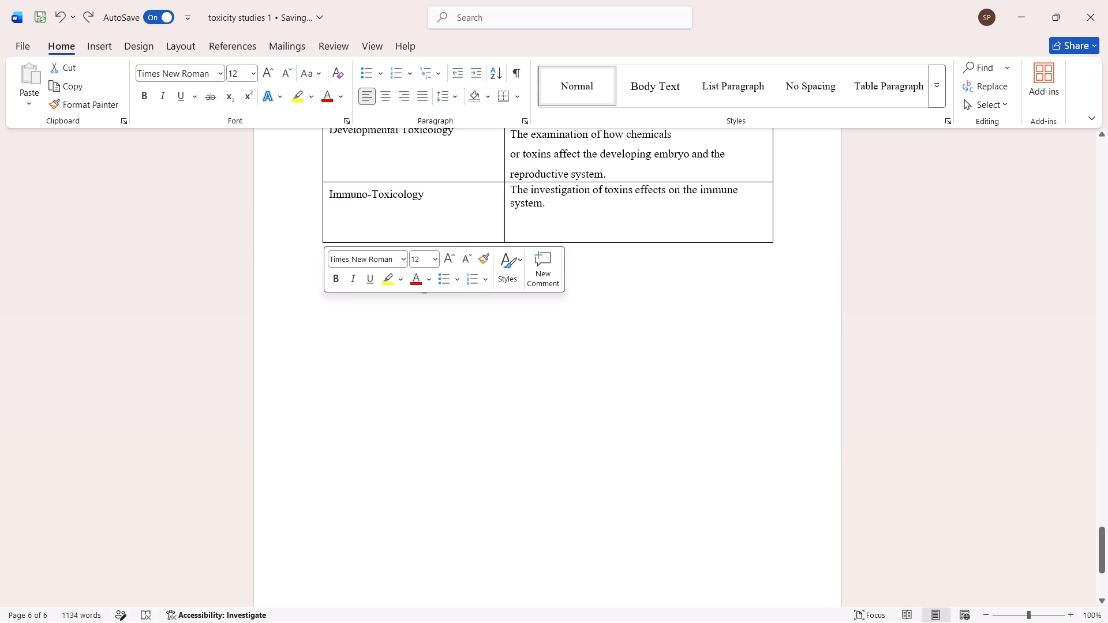
click(324, 303)
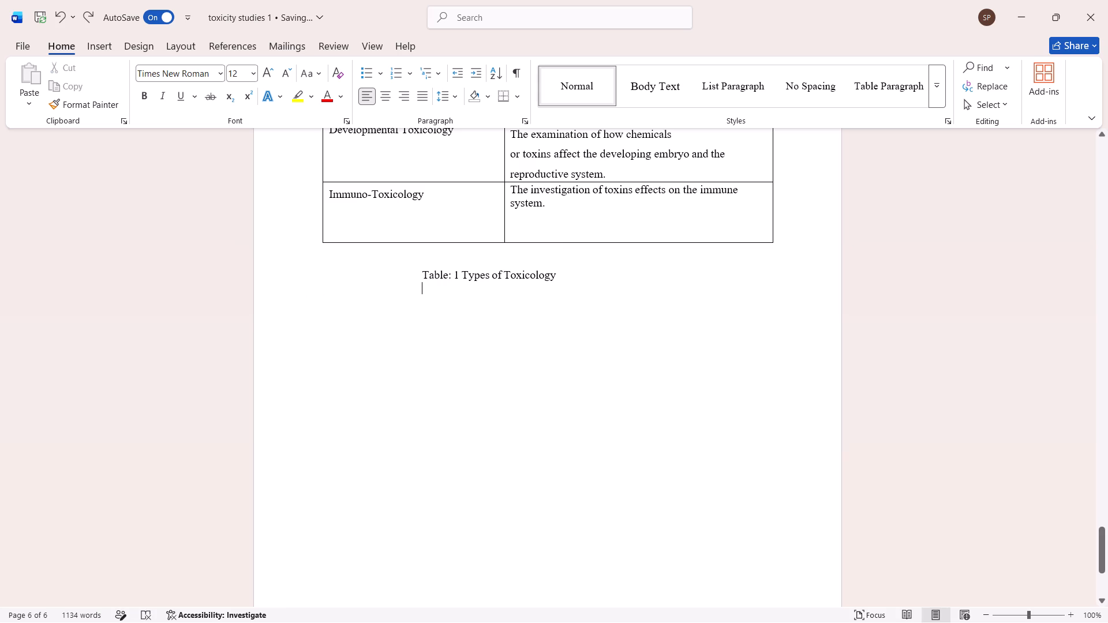
click(336, 302)
double_click(336, 302)
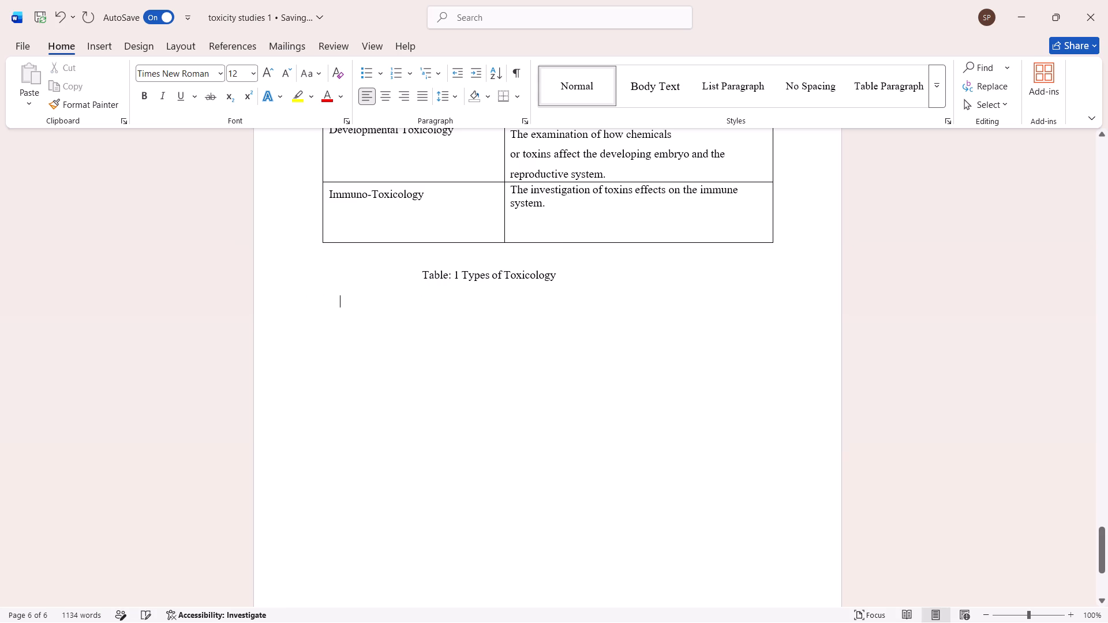
key(space)
triple_click(336, 300)
double_click(336, 300)
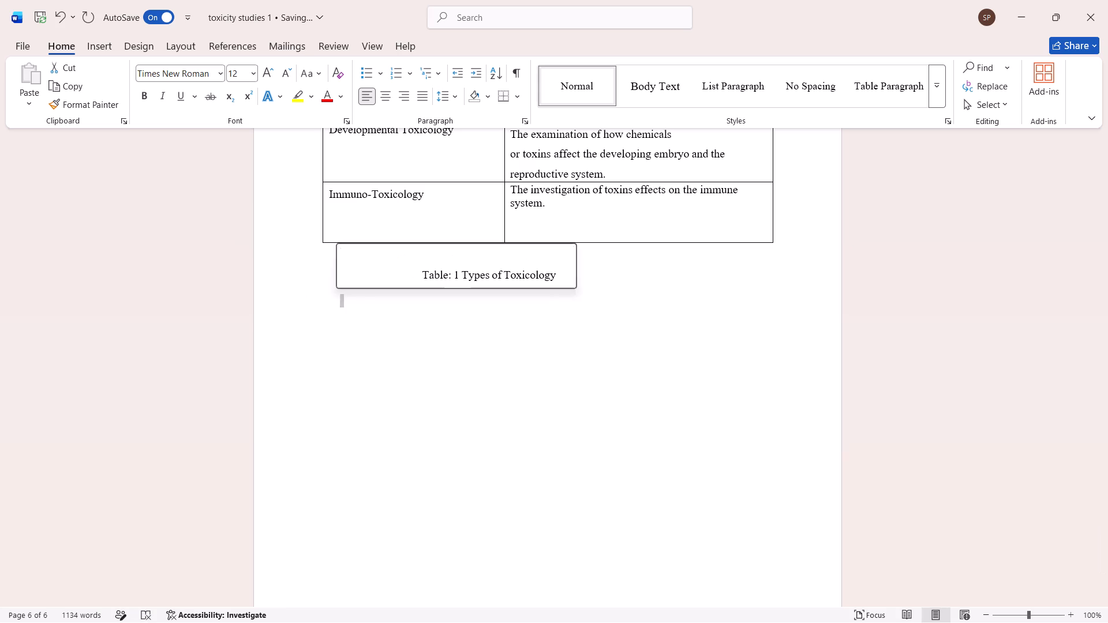
key(h)
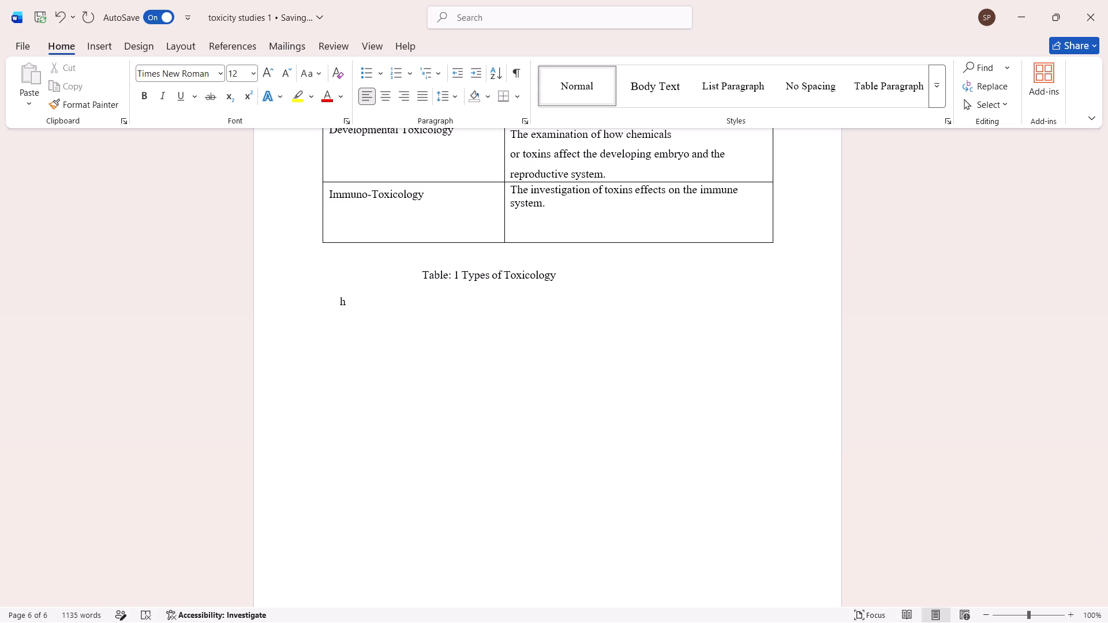
key(BackSpace)
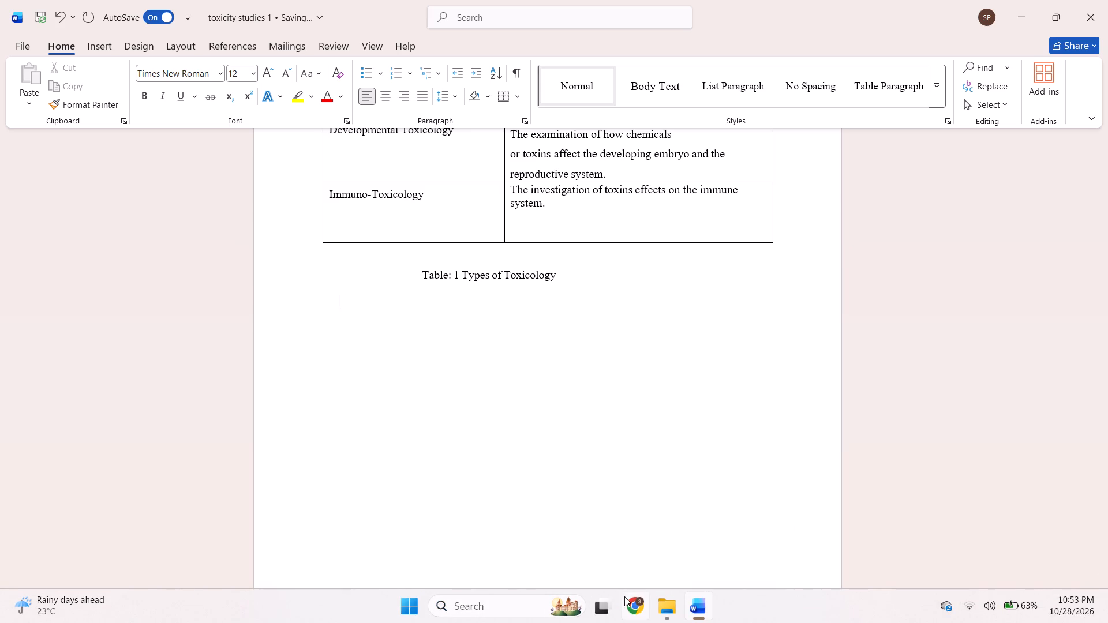
Switch to Chrome and search Google for "about toxicity studies articles", reusing the earlier search.
click(628, 601)
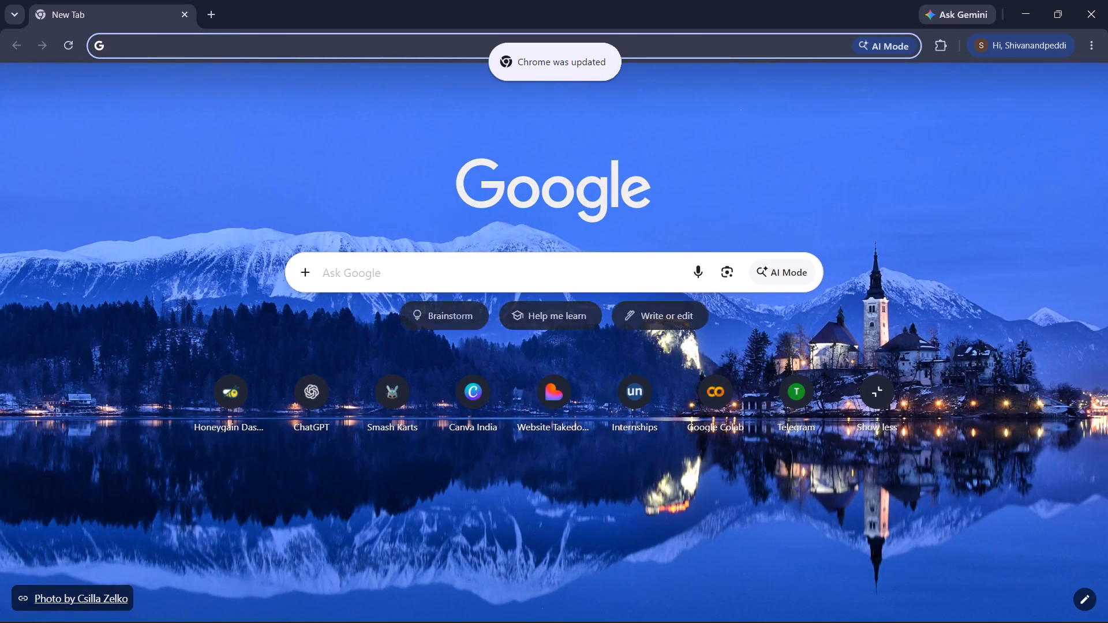
click(463, 276)
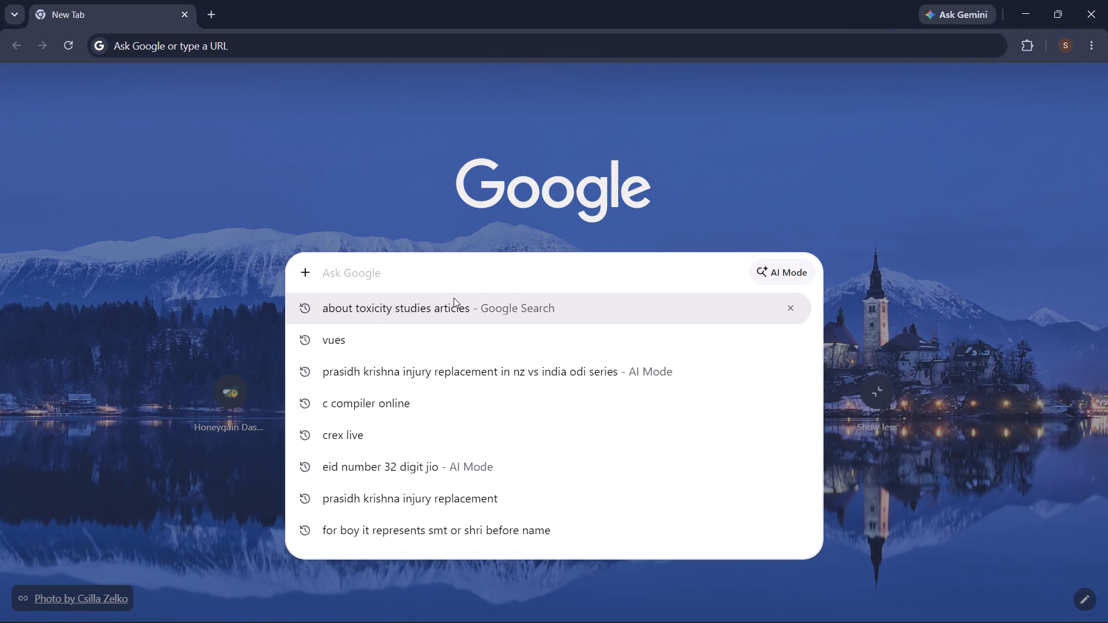
click(454, 298)
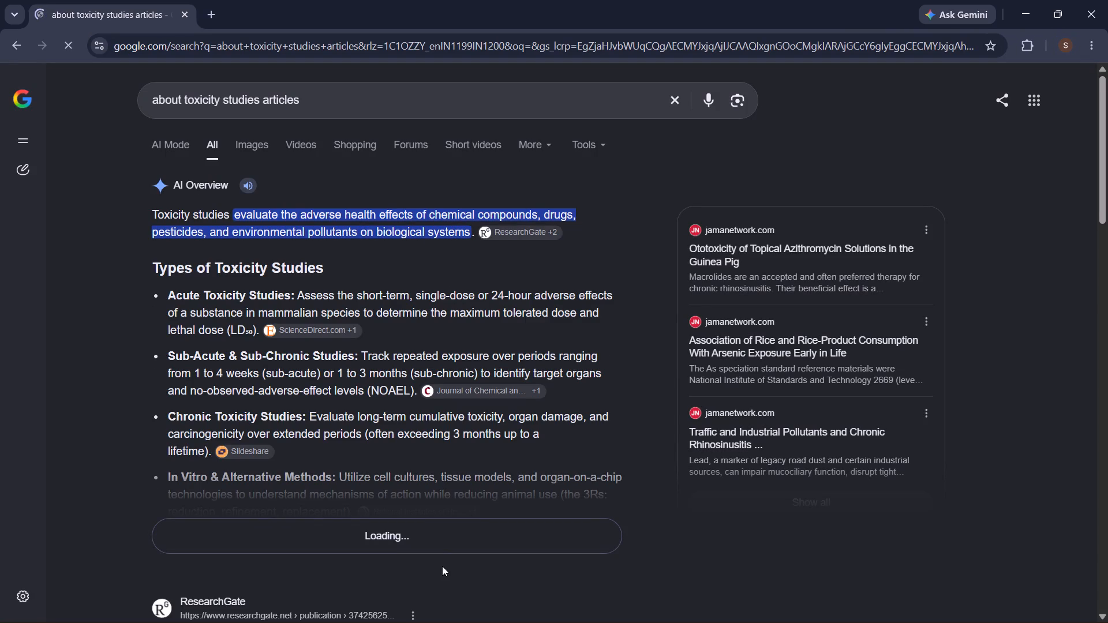
Look through the search results and open the ResearchGate article "(PDF) TOXICITY STUDIES -AN OVERVIEW".
scroll(418, 622, up, 1)
scroll(418, 622, down, 3)
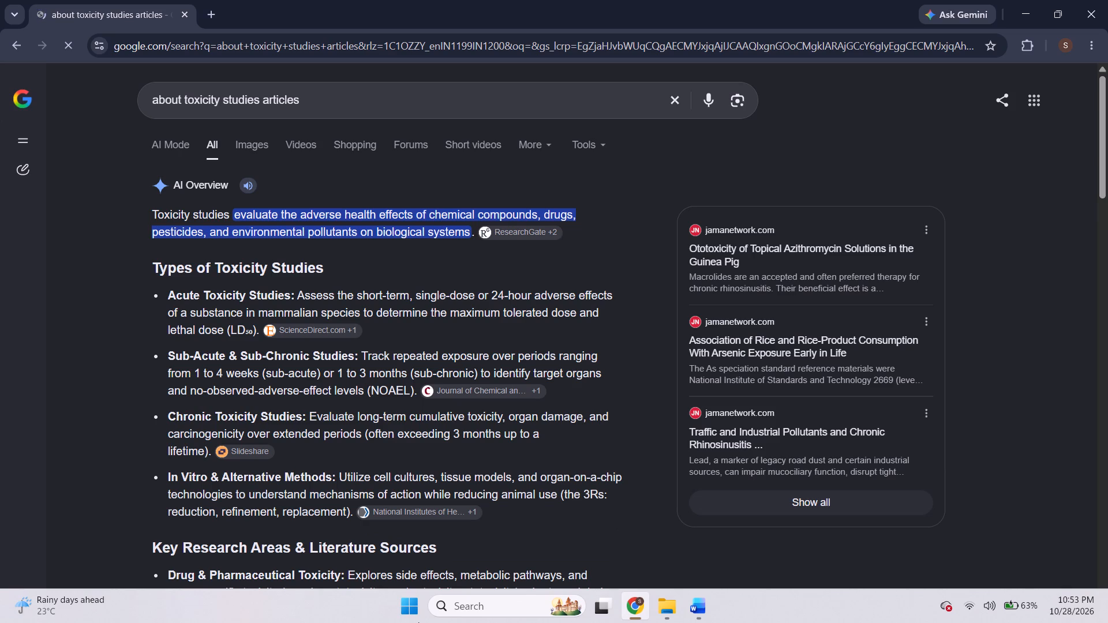
scroll(418, 622, down, 4)
key(Down)
key(Down)
key(Down)
key(Down)
key(Down)
key(Down)
key(Down)
key(Down)
key(Down)
key(Down)
key(Down)
key(Down)
key(Down)
key(Down)
key(Down)
key(Down)
key(Down)
key(Down)
key(Down)
key(Down)
key(Down)
key(Down)
key(Down)
key(Down)
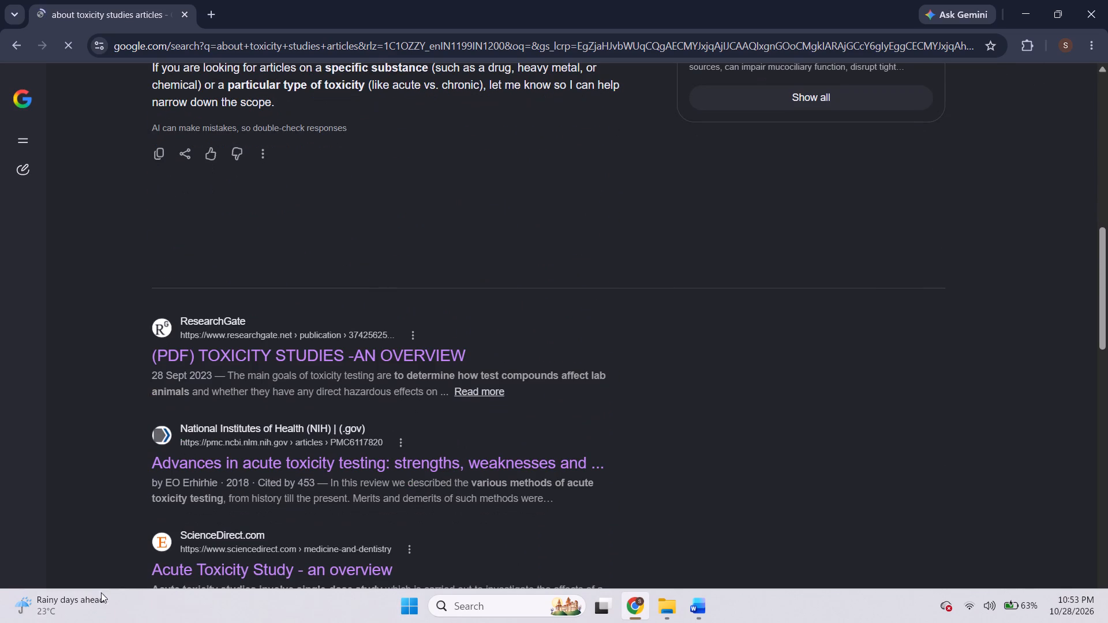
click(392, 346)
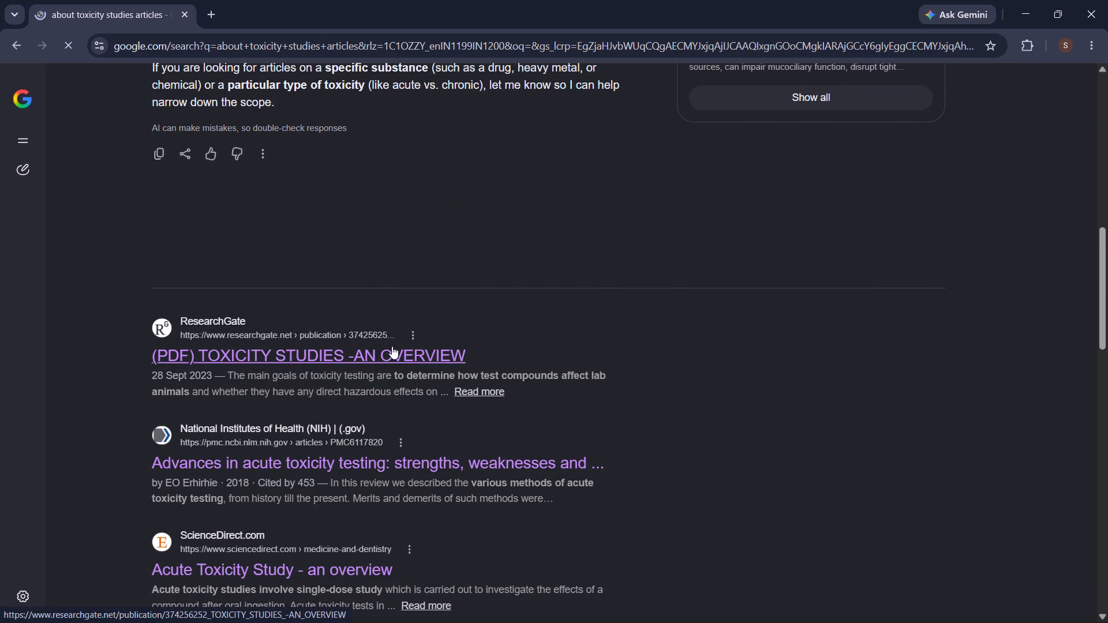
click(388, 355)
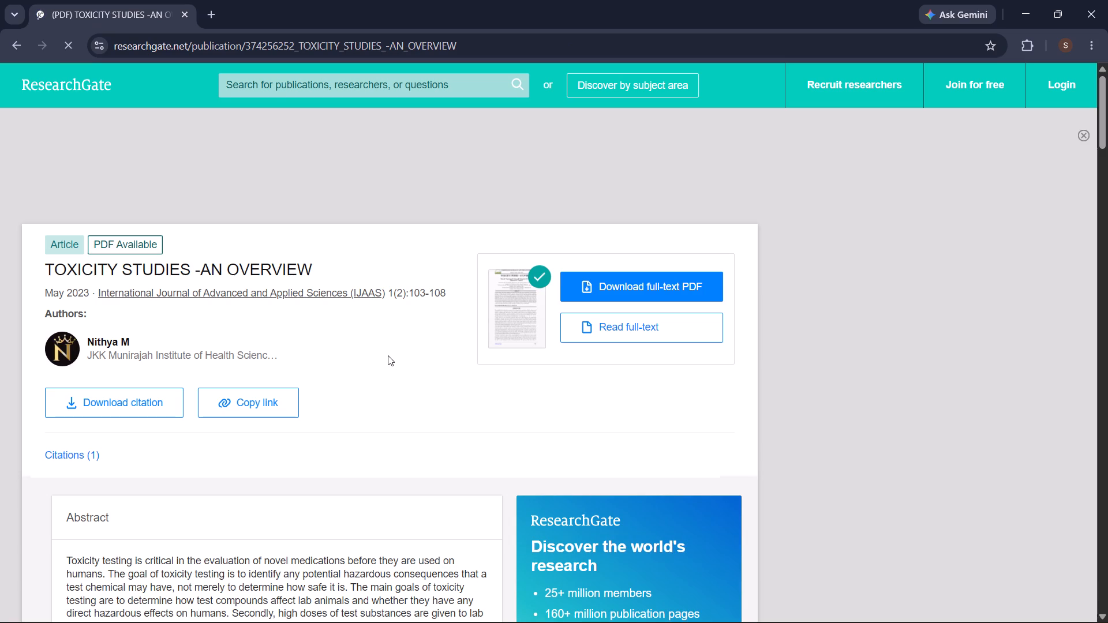
Read through the article from its abstract, past the Types of Toxicology table and the branches, to the Types of Toxicity Studies section.
key(Down)
key(Down)
key(Down)
key(Down)
key(Down)
key(Down)
key(Down)
key(Down)
key(Down)
key(Down)
key(Down)
key(Down)
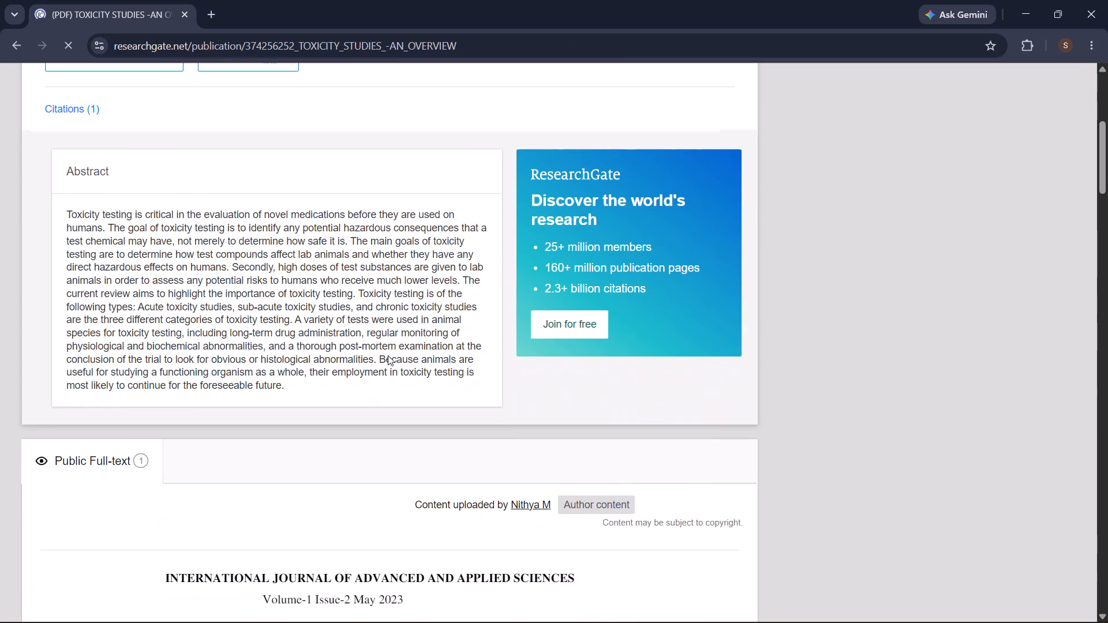
key(Down)
key(Down)
key(Down)
key(Down)
key(Down)
key(Down)
key(Down)
key(Down)
key(Down)
key(Down)
key(Down)
key(Down)
key(Down)
key(Down)
key(Down)
key(Down)
key(Down)
key(Down)
key(Down)
key(Down)
key(Down)
key(Down)
key(Down)
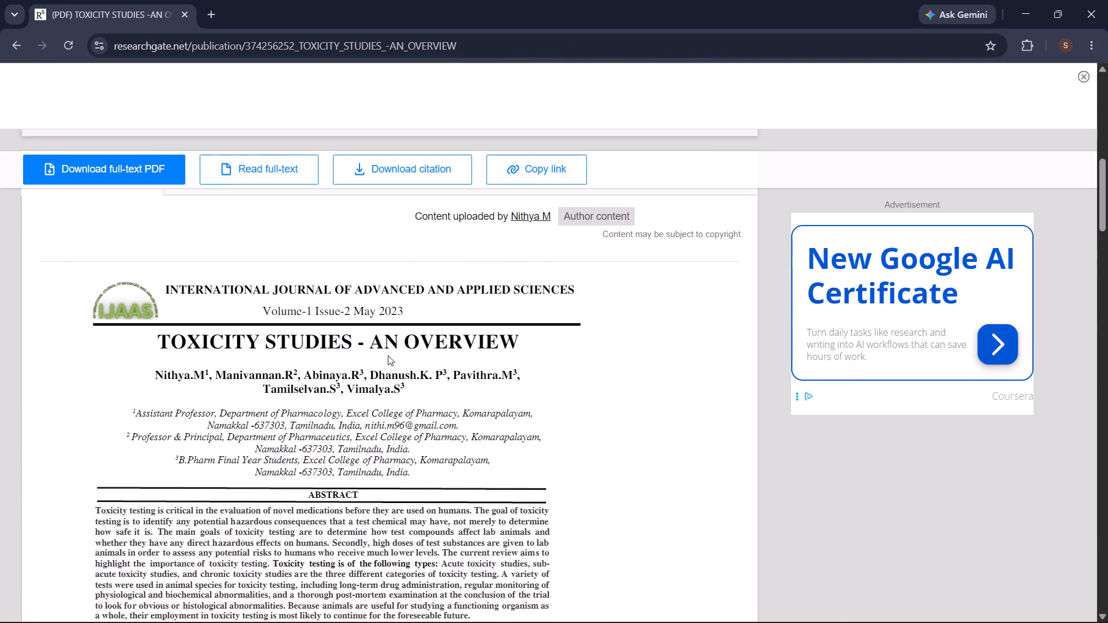
key(Down)
key(Down)
key(Down)
key(Down)
key(Down)
key(Down)
key(Down)
key(Down)
key(Down)
key(Down)
key(Down)
key(Down)
key(Down)
key(Down)
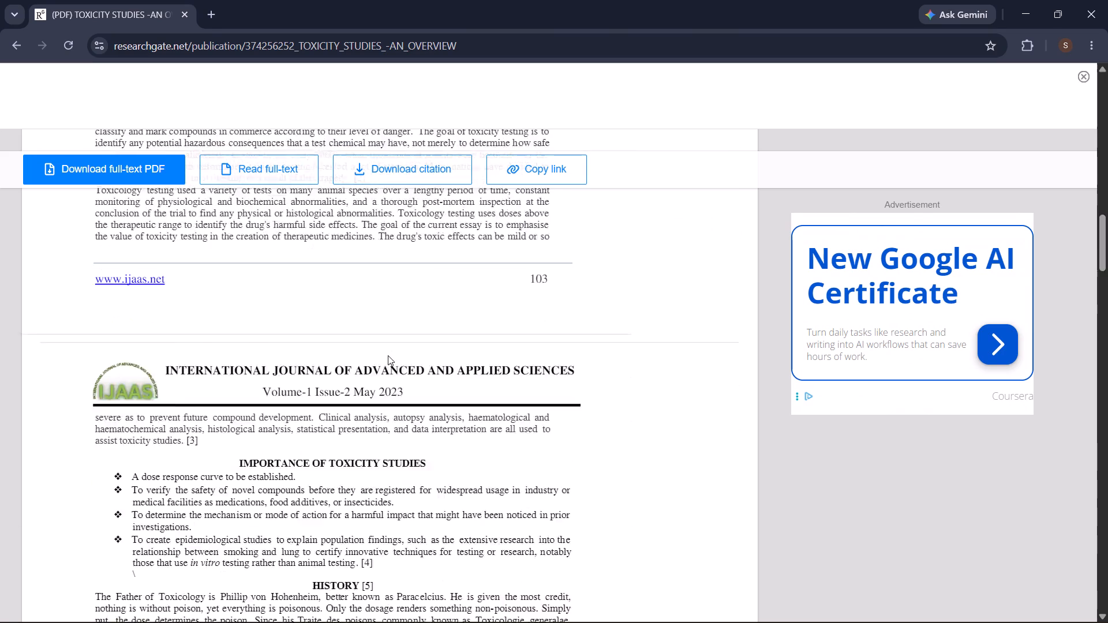
key(Down)
key(Down)
key(Down)
key(Down)
key(Down)
key(Down)
key(Down)
key(Down)
key(Down)
key(Down)
key(Down)
key(Down)
key(Down)
key(Down)
key(Down)
key(Down)
key(Down)
key(Down)
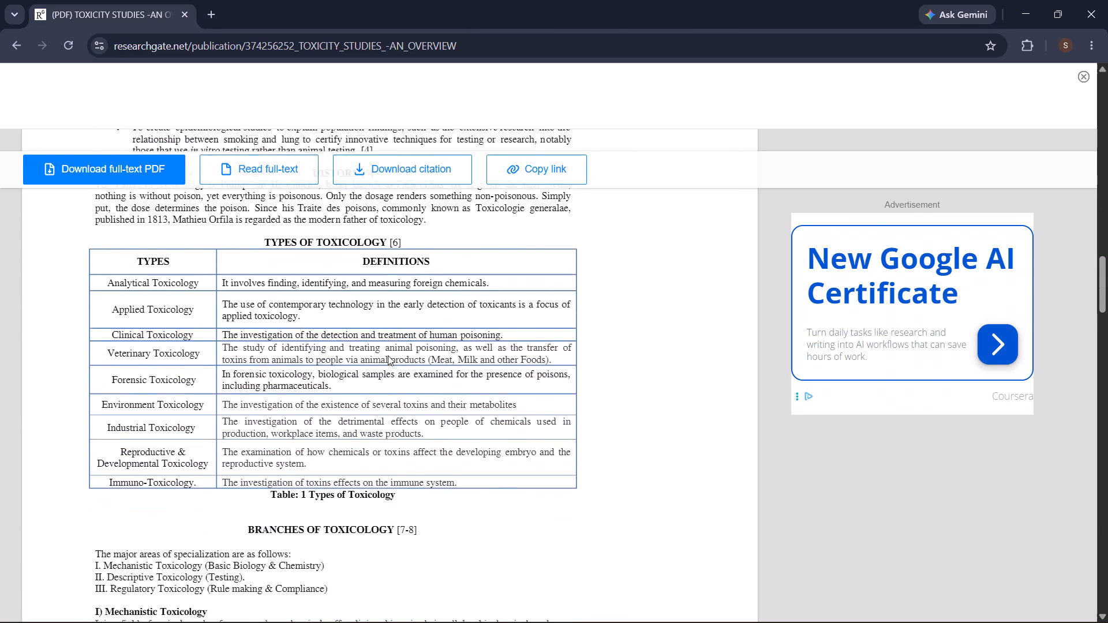
key(Down)
key(Down)
key(Down)
key(Down)
key(Down)
key(Down)
key(Down)
key(Down)
key(Down)
key(Down)
key(Down)
key(Down)
key(Down)
key(Down)
key(Down)
key(Down)
key(Down)
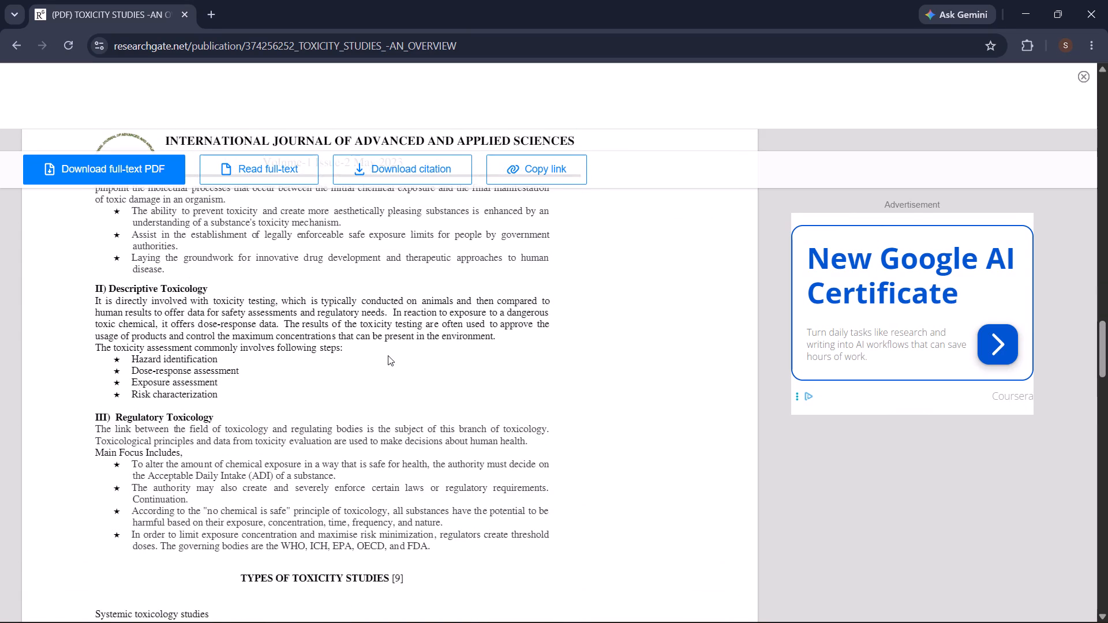
key(Down)
key(Down)
key(Down)
key(Down)
key(Down)
key(Down)
key(Down)
key(Down)
key(Down)
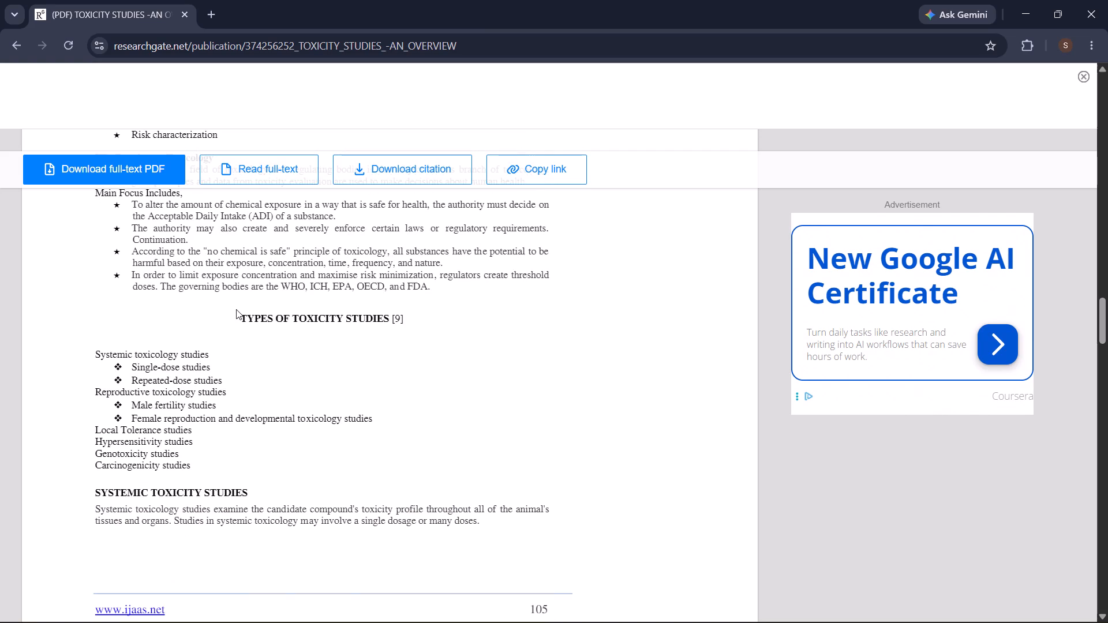
Select the article text from the "TYPES OF TOXICITY STUDIES" heading through the end of the Conclusion section.
drag(236, 309, 305, 387)
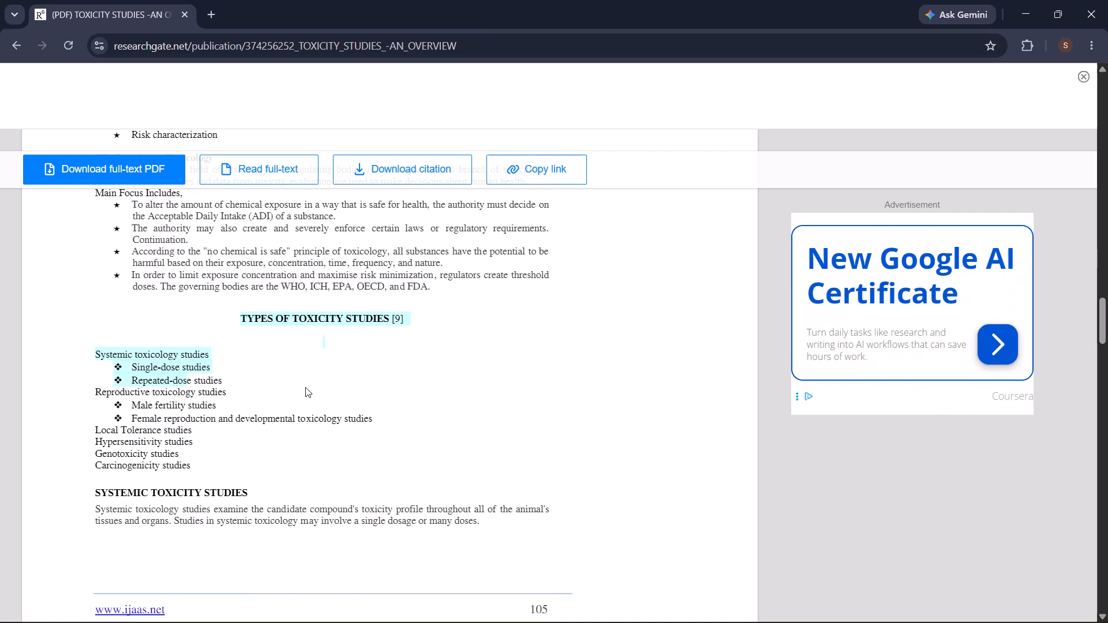
drag(305, 387, 376, 622)
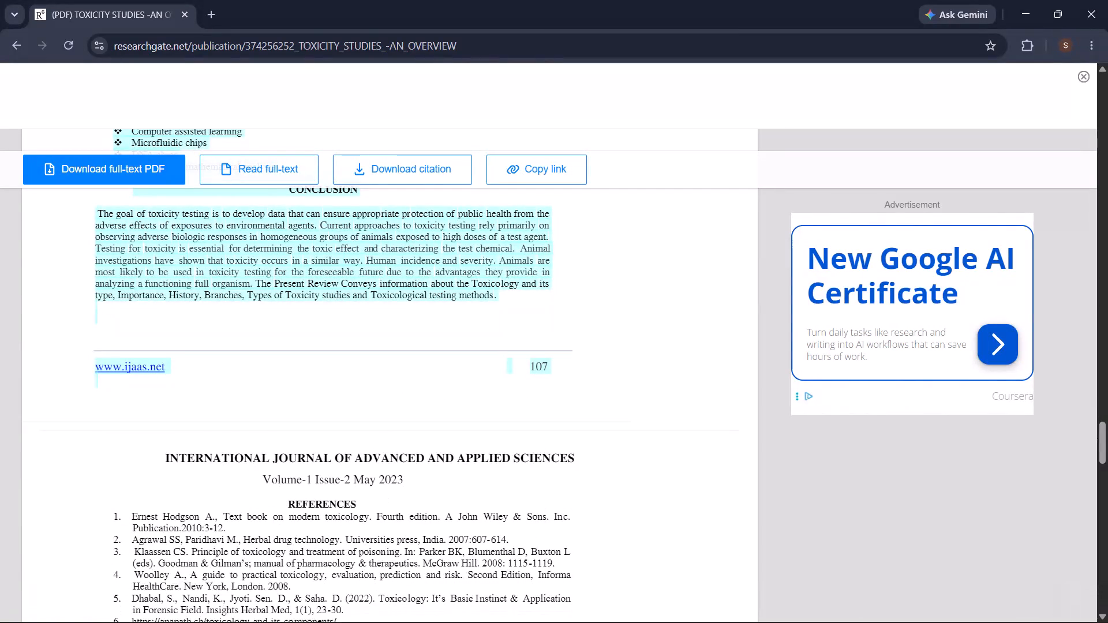
Check the selected article text from the Conclusion back up to the "TYPES OF TOXICITY STUDIES" heading.
key(Up)
key(Up)
key(Up)
key(Up)
key(Up)
key(Up)
key(Up)
key(Up)
key(Up)
key(Up)
key(Up)
key(Up)
key(Up)
key(Up)
key(Up)
key(Up)
key(Up)
key(Up)
key(Up)
key(Up)
key(Up)
key(Up)
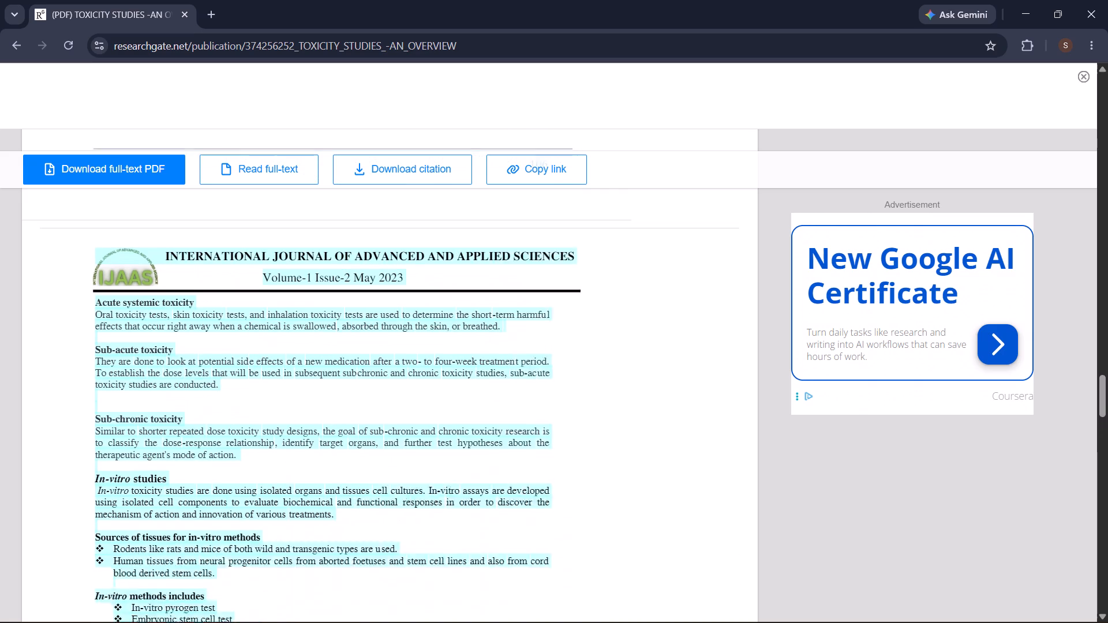
key(Up)
key(Up)
key(Up)
key(Up)
key(Up)
key(Up)
key(Up)
key(Up)
key(Up)
key(Up)
key(Up)
key(Up)
key(Up)
key(Up)
key(Up)
key(Up)
key(Up)
key(Up)
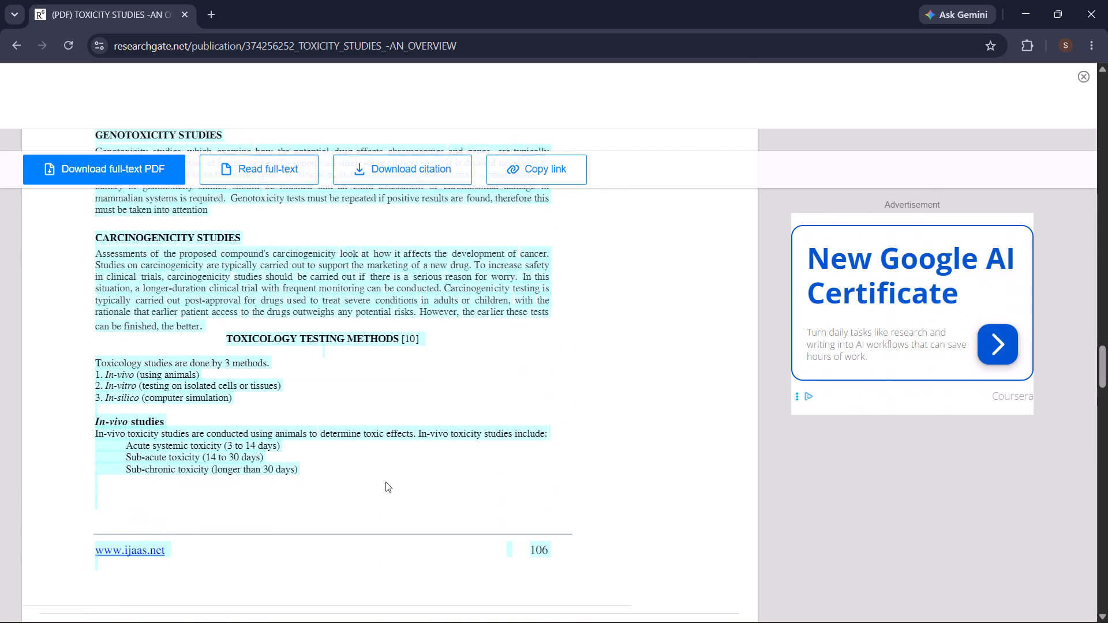
key(Up)
key(Up)
key(Up)
key(Up)
key(Up)
key(Up)
key(Up)
key(Up)
key(Up)
key(Up)
key(Up)
key(Up)
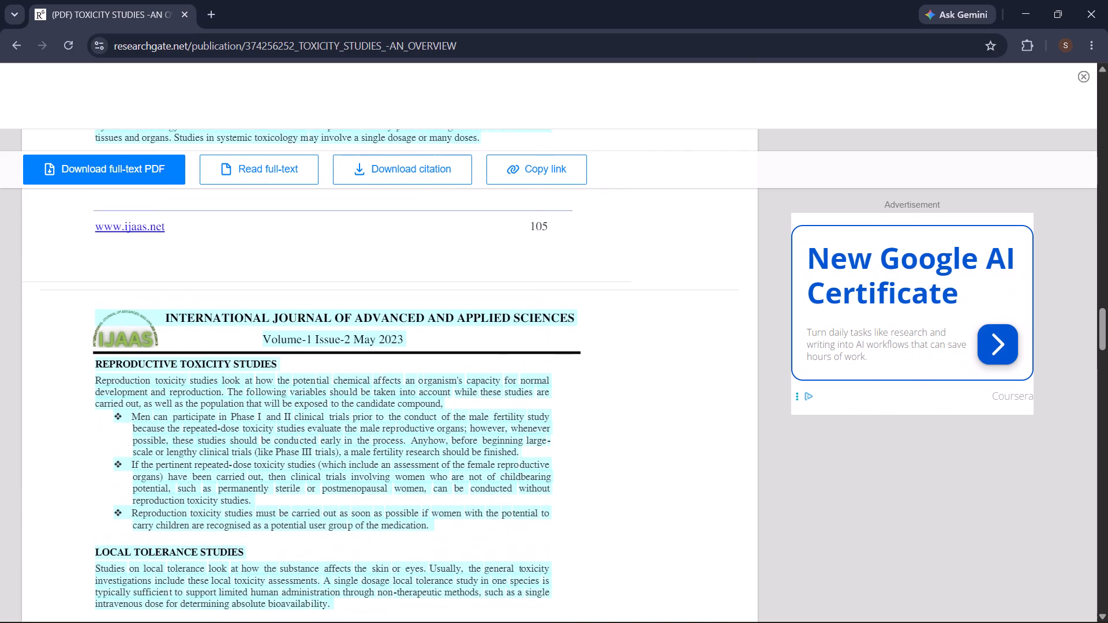
key(Up)
key(Up)
key(Up)
key(Up)
key(Up)
key(Up)
key(Up)
key(Up)
key(Up)
key(Up)
key(Up)
key(Up)
key(Up)
key(Up)
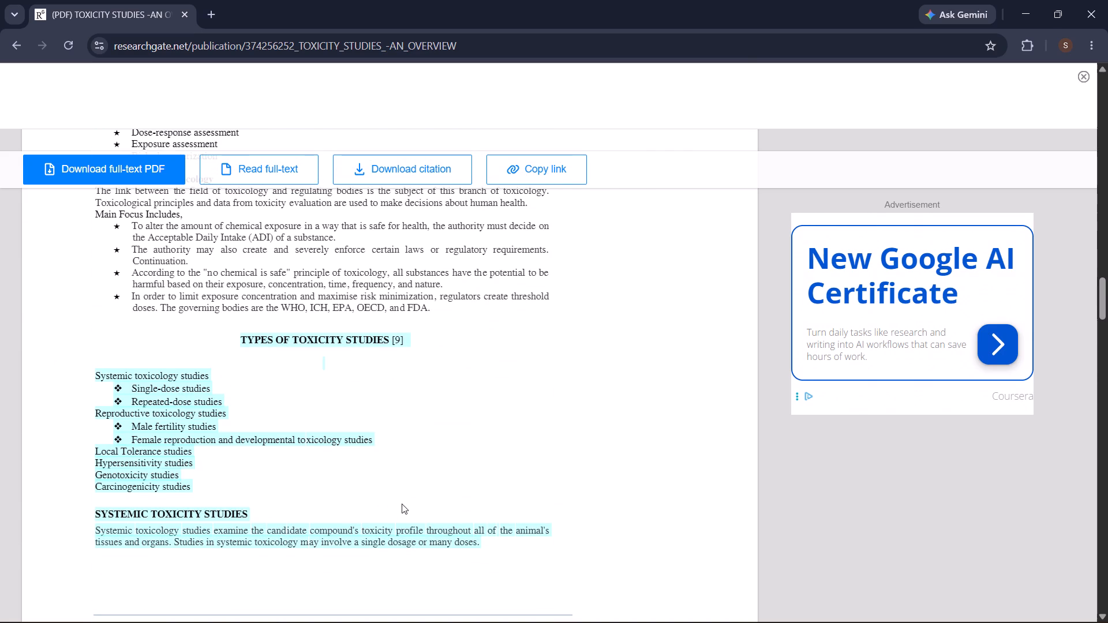
Copy the selected article text and paste it below the Table: 1 caption in the "toxicity studies 1" Word document.
key(ctrl+c)
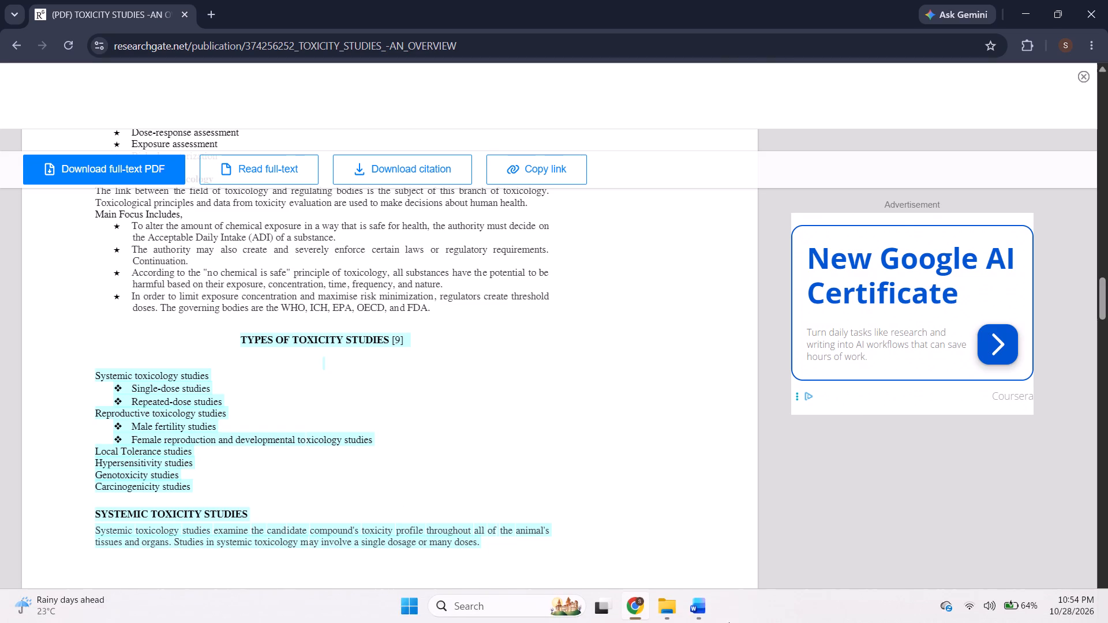
click(696, 613)
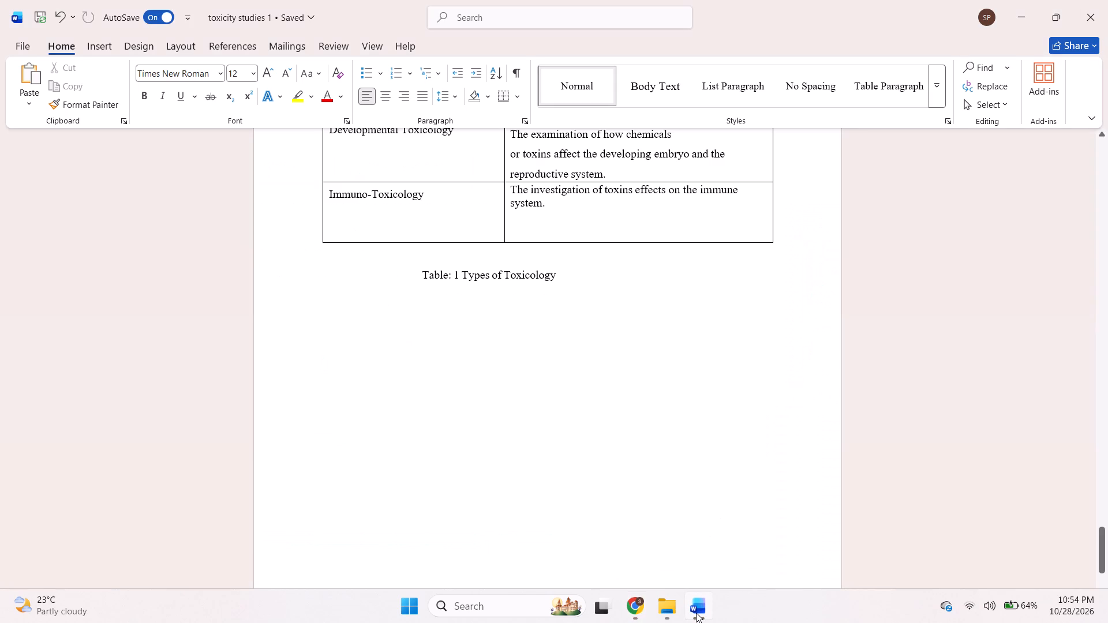
key(ctrl+v)
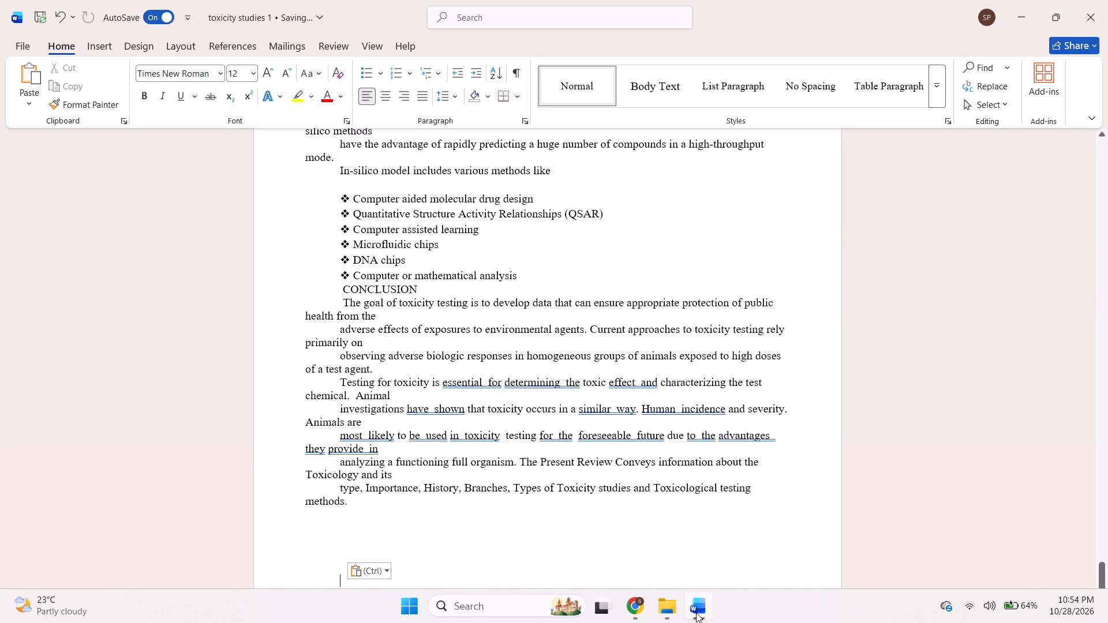
Review the pasted article text from the end of the Conclusion back up to the Types of Toxicology table above it.
key(Up)
key(Up)
key(Up)
key(Up)
key(Up)
key(Up)
key(Up)
key(Up)
key(Up)
key(Up)
key(Up)
key(Up)
key(Up)
key(Up)
key(Up)
key(Up)
key(Up)
key(Up)
key(Up)
key(Up)
key(Up)
key(Up)
key(Up)
key(Up)
key(Up)
key(Up)
key(Up)
key(Up)
key(Up)
key(Up)
key(Up)
key(Up)
key(Up)
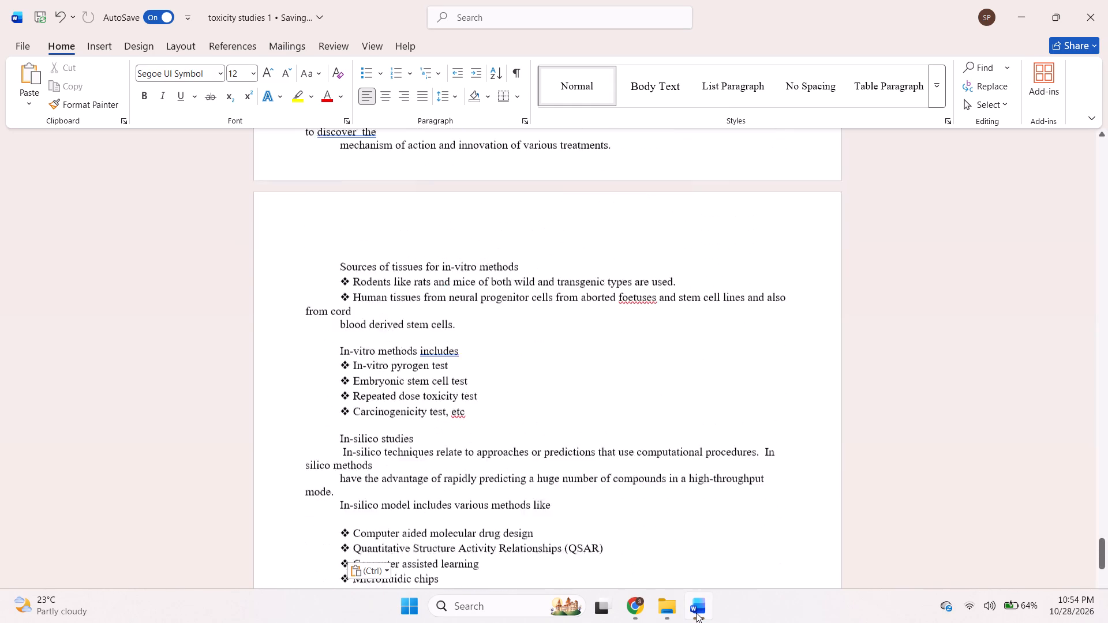
key(Up)
key(Up)
key(Up)
key(Up)
key(Up)
key(Up)
key(Up)
key(Up)
key(Up)
key(Up)
key(Up)
key(Up)
key(Up)
key(Up)
key(Up)
key(Up)
key(Up)
key(Up)
key(Up)
key(Up)
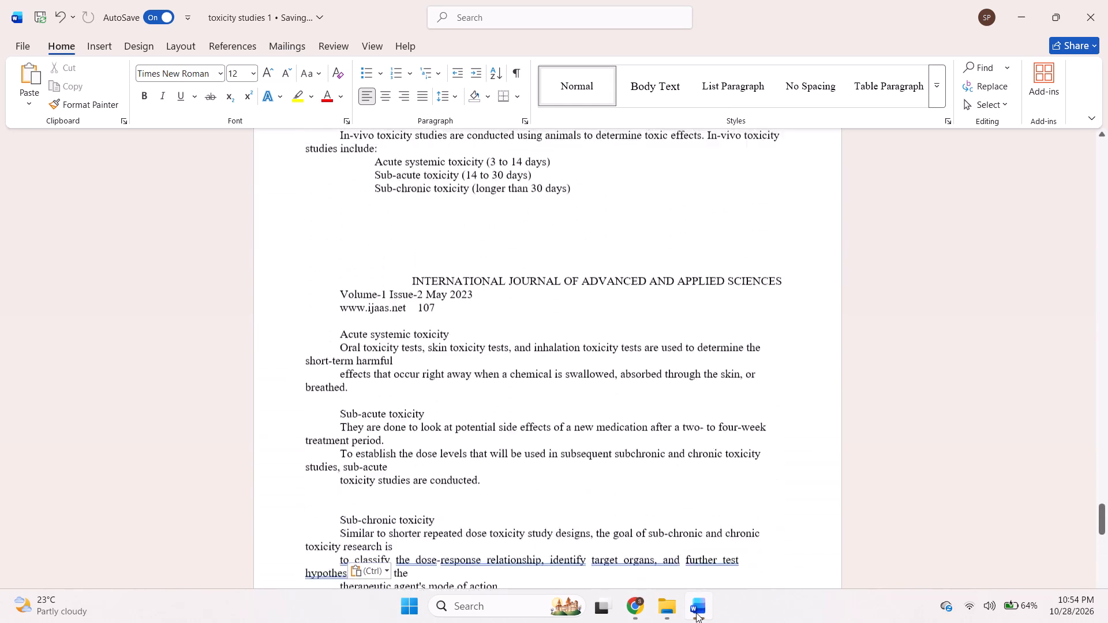
key(Up)
key(Up)
key(Up)
key(Up)
key(Up)
key(Up)
key(Up)
key(Up)
key(Up)
key(Up)
key(Up)
key(Up)
key(Up)
key(Up)
key(Up)
key(Up)
key(Up)
key(Up)
key(Up)
key(Up)
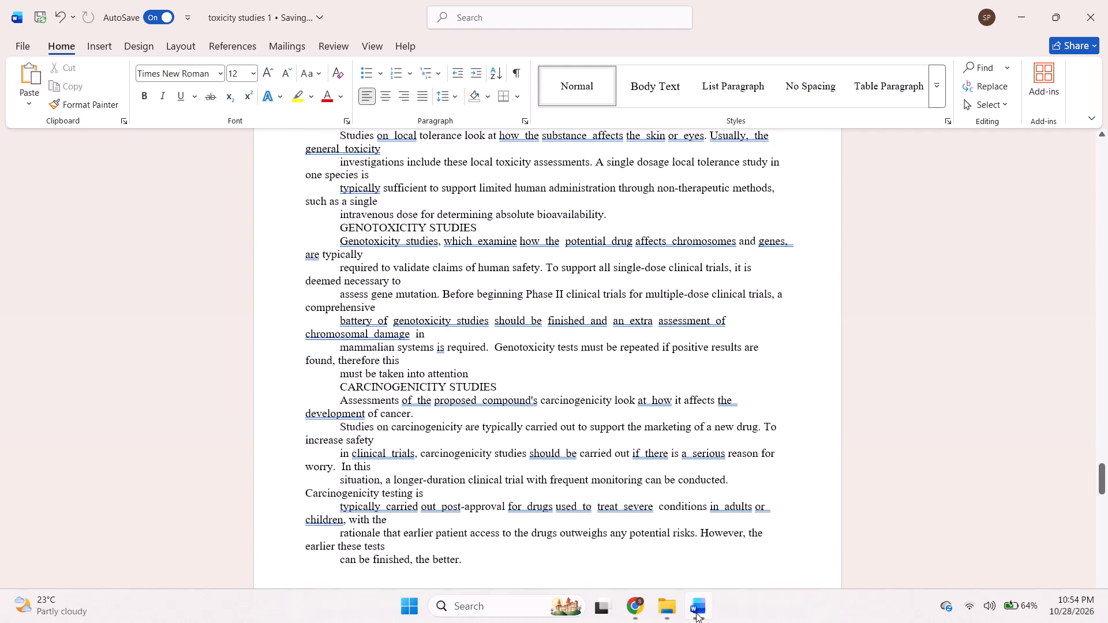
key(Up)
key(Up)
key(Up)
key(Up)
key(Up)
key(Up)
key(Up)
key(Up)
key(Up)
key(Up)
key(Up)
key(Up)
key(Up)
key(Up)
key(Up)
key(Up)
key(Up)
key(Up)
key(Up)
key(Up)
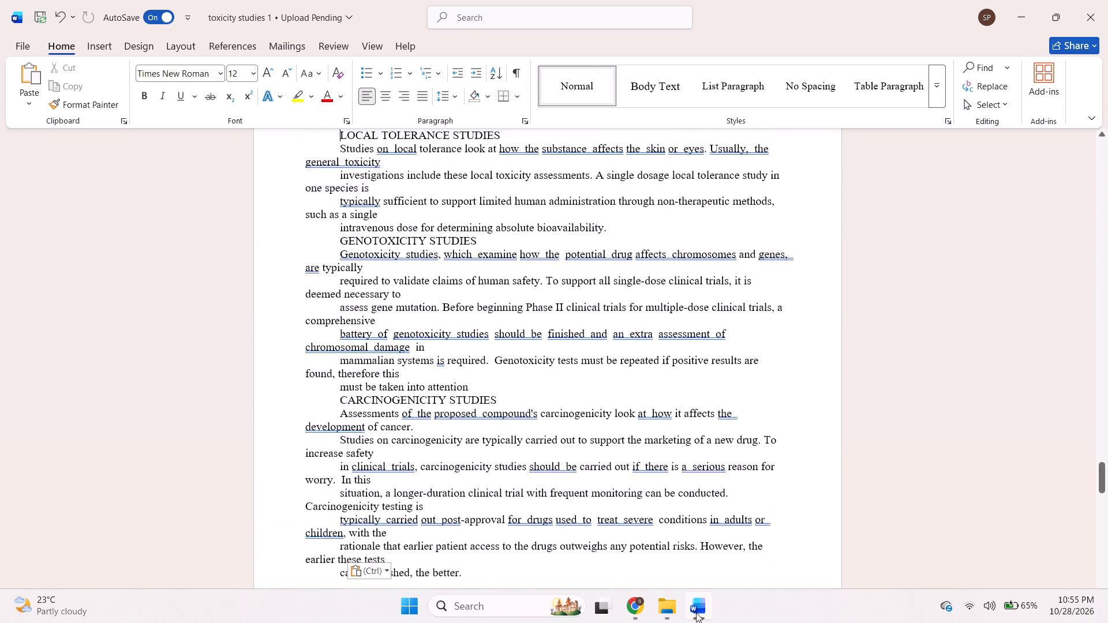
key(Up)
key(Up)
key(Up)
key(Up)
key(Up)
key(Up)
key(Up)
key(Up)
key(Up)
key(Up)
key(Up)
key(Up)
key(Up)
key(Up)
key(Up)
key(Up)
key(Up)
key(Up)
key(Up)
key(Up)
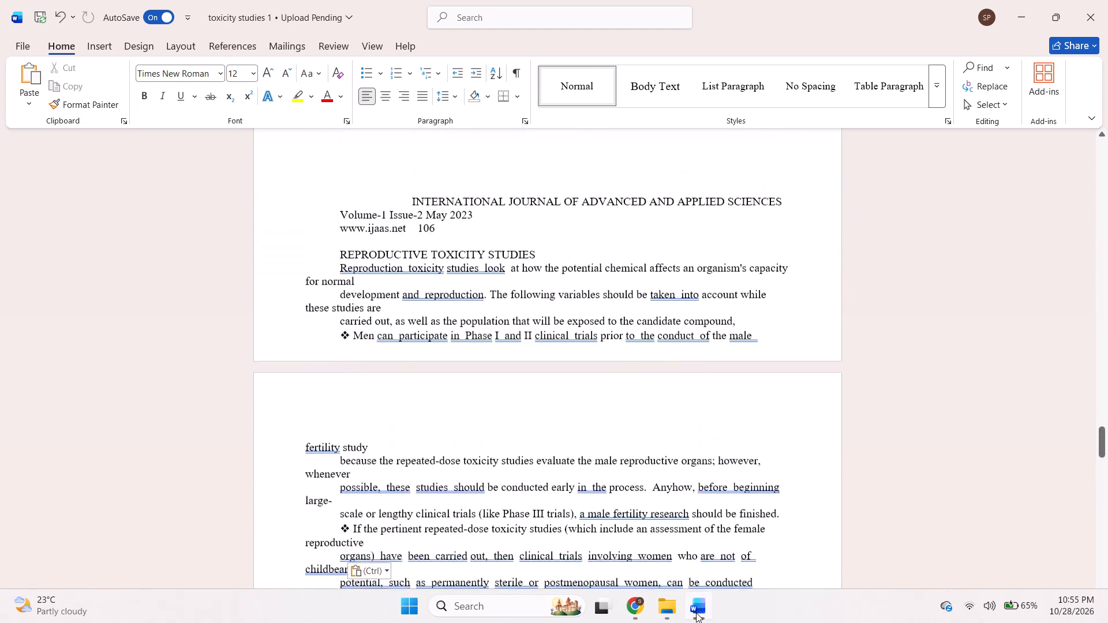
key(Up)
key(Up)
key(Up)
key(Up)
key(Up)
key(Up)
key(Up)
key(Up)
key(Up)
key(Up)
key(Up)
key(Up)
key(Up)
key(Up)
key(Up)
key(Up)
key(Up)
key(Up)
key(Up)
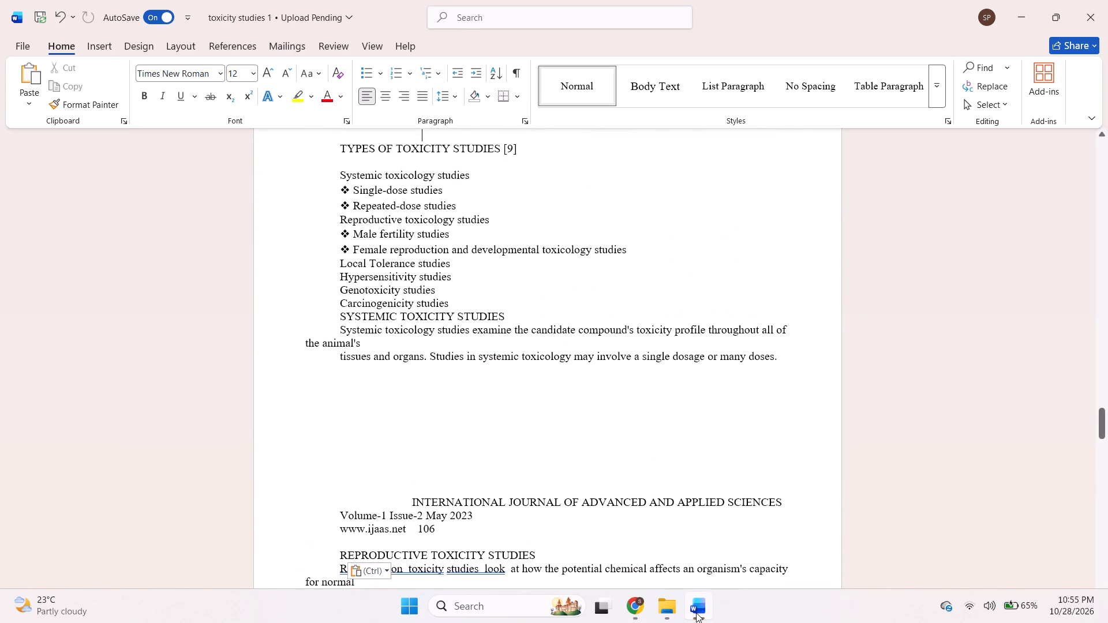
key(Down)
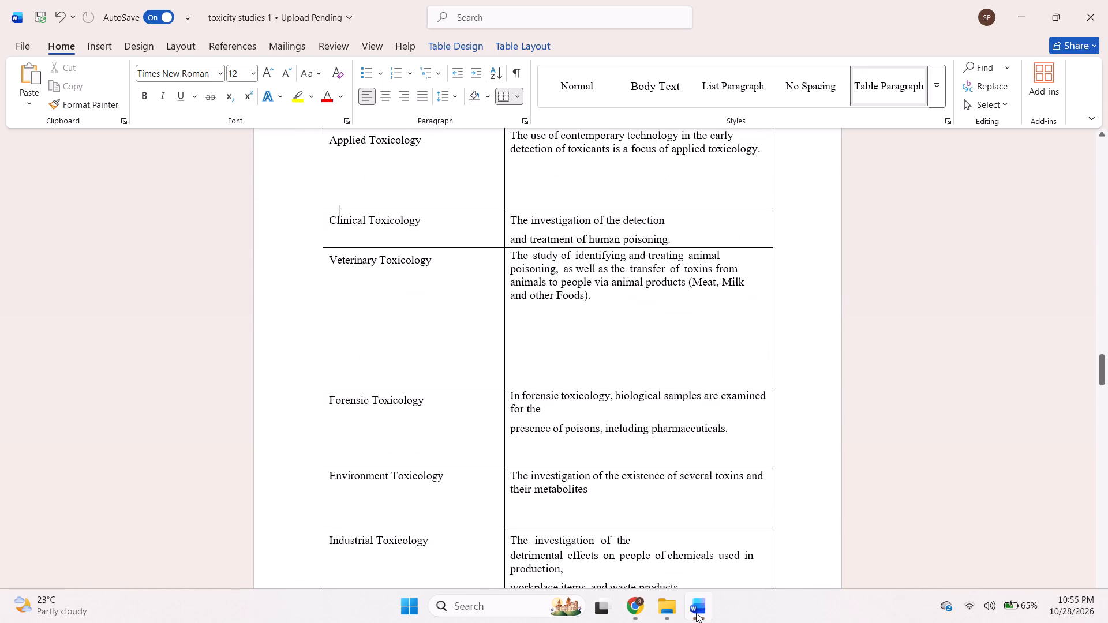
key(Down)
key(Down)
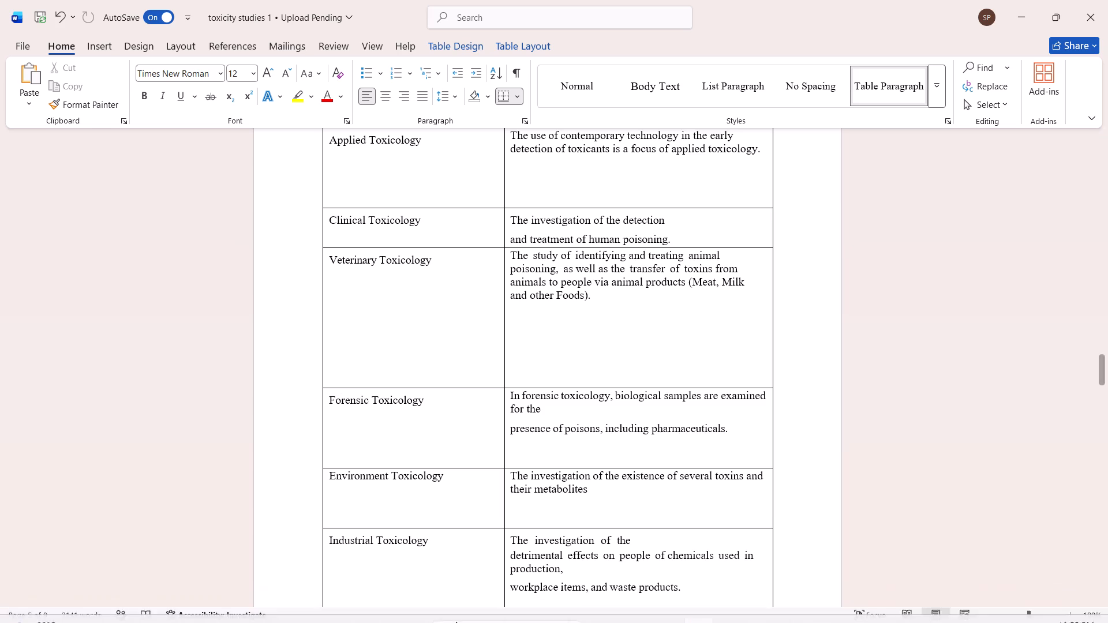
click(656, 620)
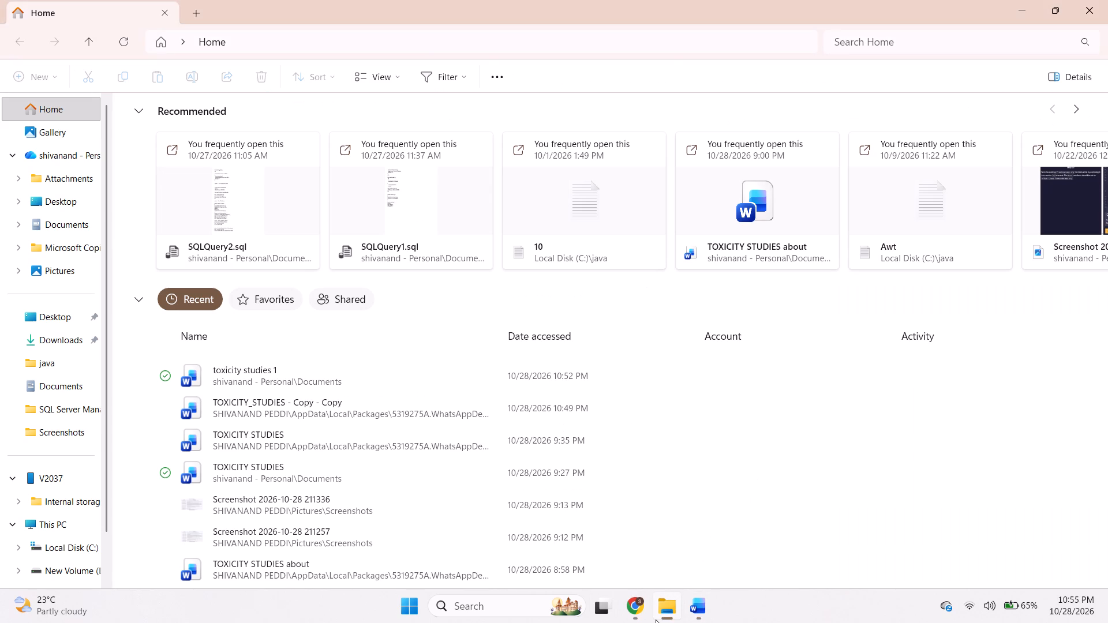
click(690, 602)
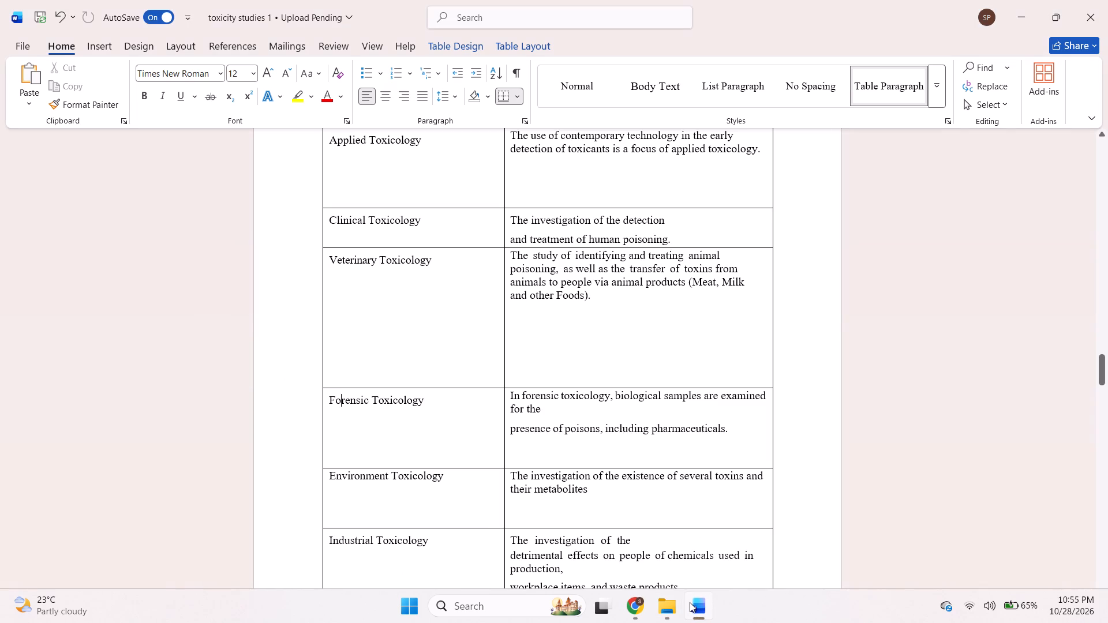
Check the start of the pasted text below the Table: 1 caption, through the Systemic and Reproductive Toxicity Studies sections.
click(1102, 408)
click(1102, 408)
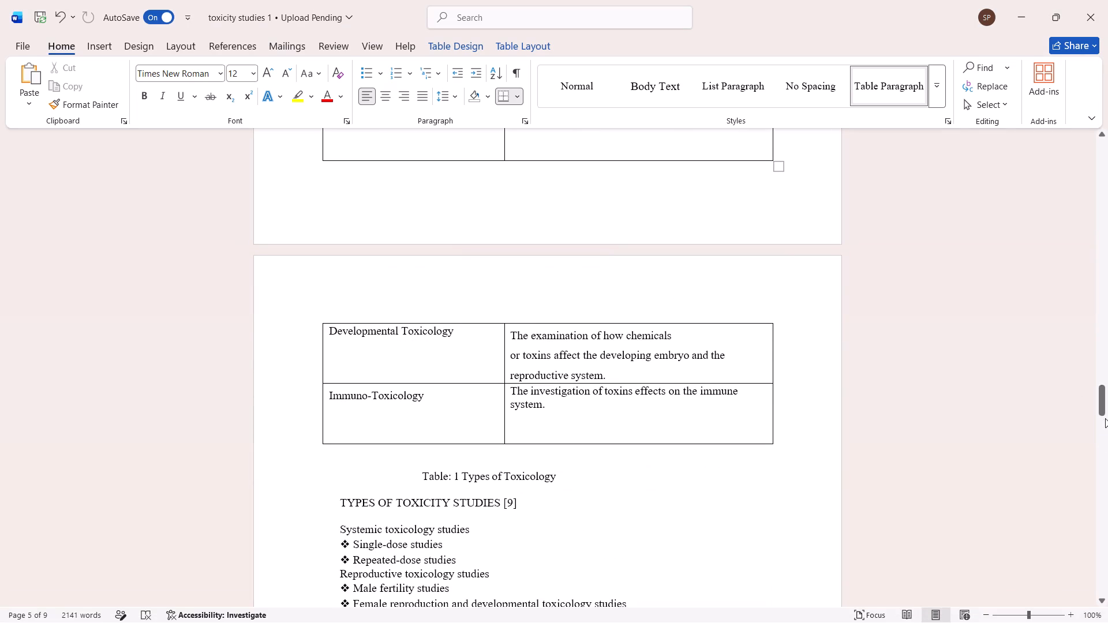
click(1105, 420)
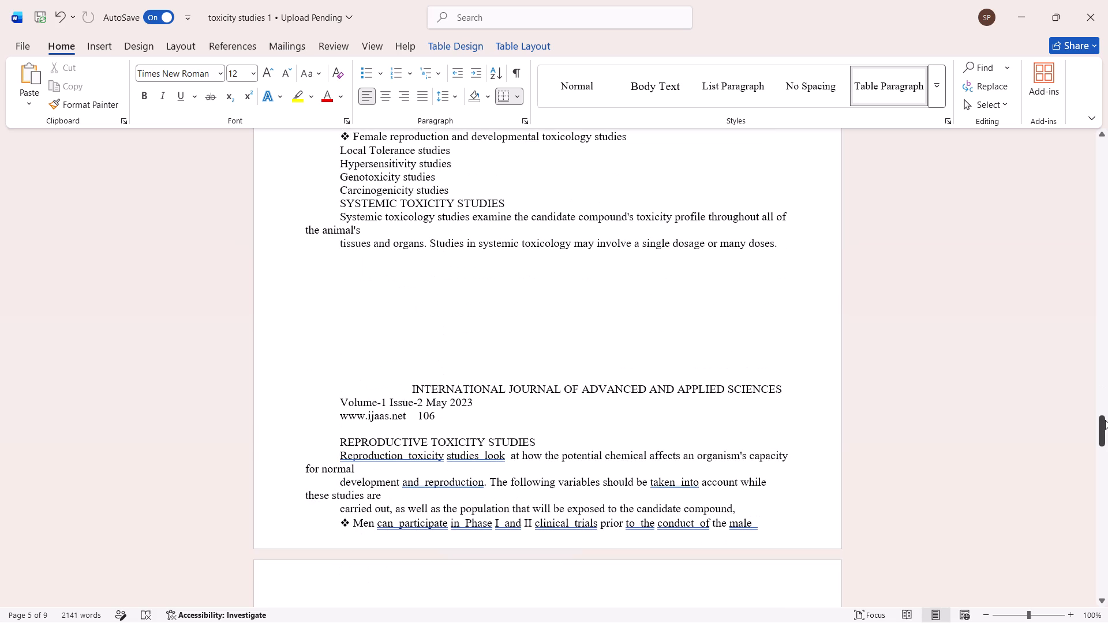
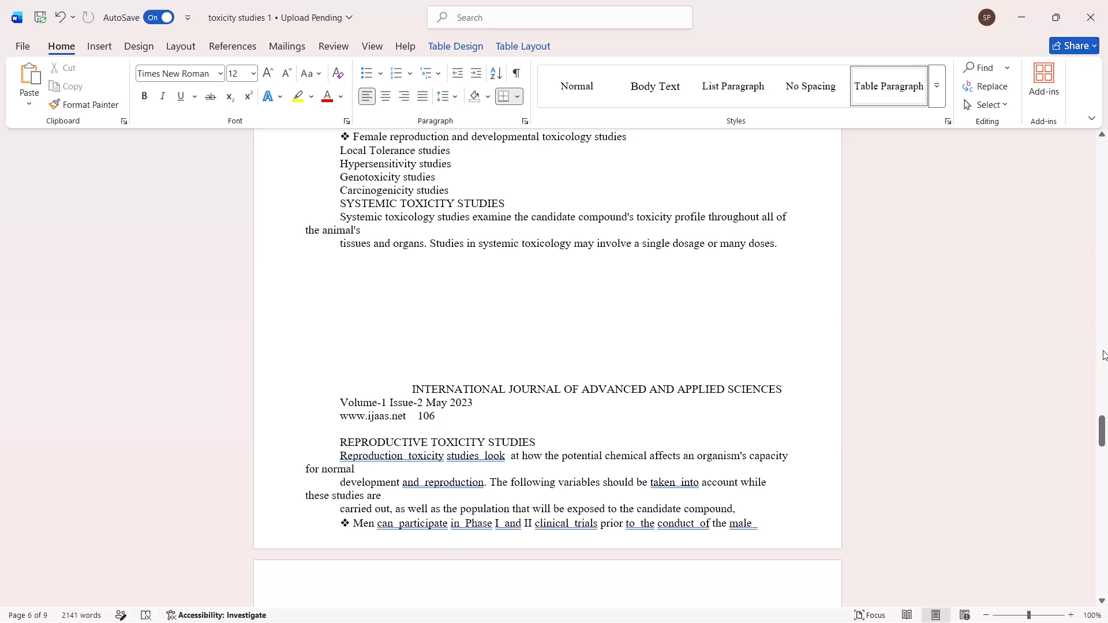
Check the pasted text from the Reproductive Toxicity Studies section back up to the end of the Types of Toxicology table.
key(Up)
key(Up)
key(Up)
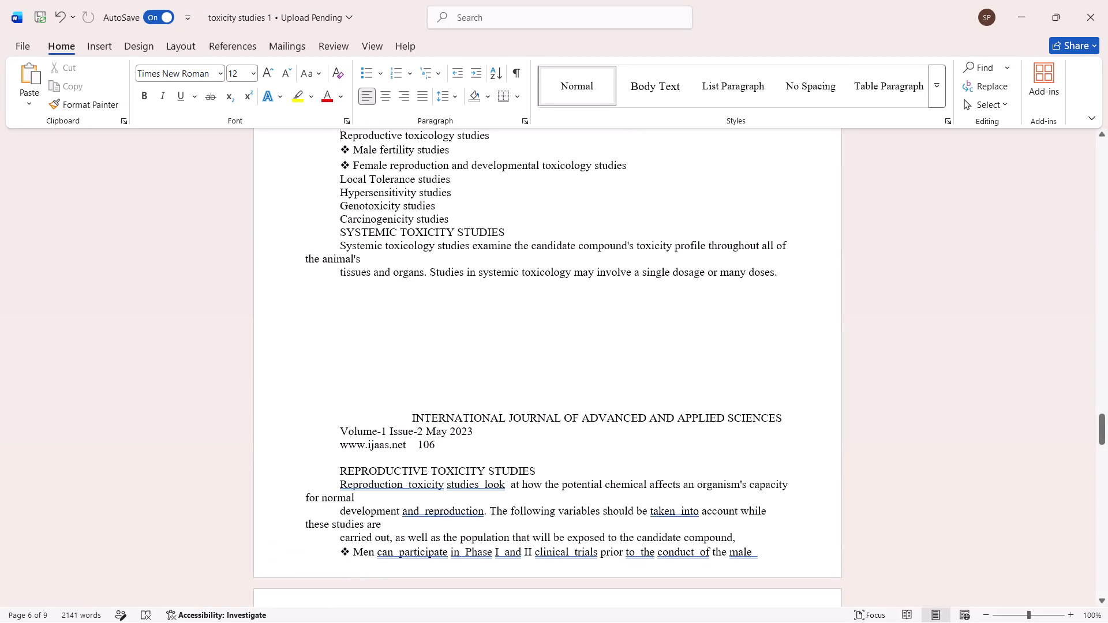
click(620, 375)
key(Up)
key(Up)
key(Up)
key(Up)
key(Up)
key(Up)
key(Up)
key(Up)
key(Up)
key(Up)
key(Up)
key(Up)
key(Up)
key(Up)
key(Up)
key(Up)
key(Up)
key(Up)
key(Up)
key(Up)
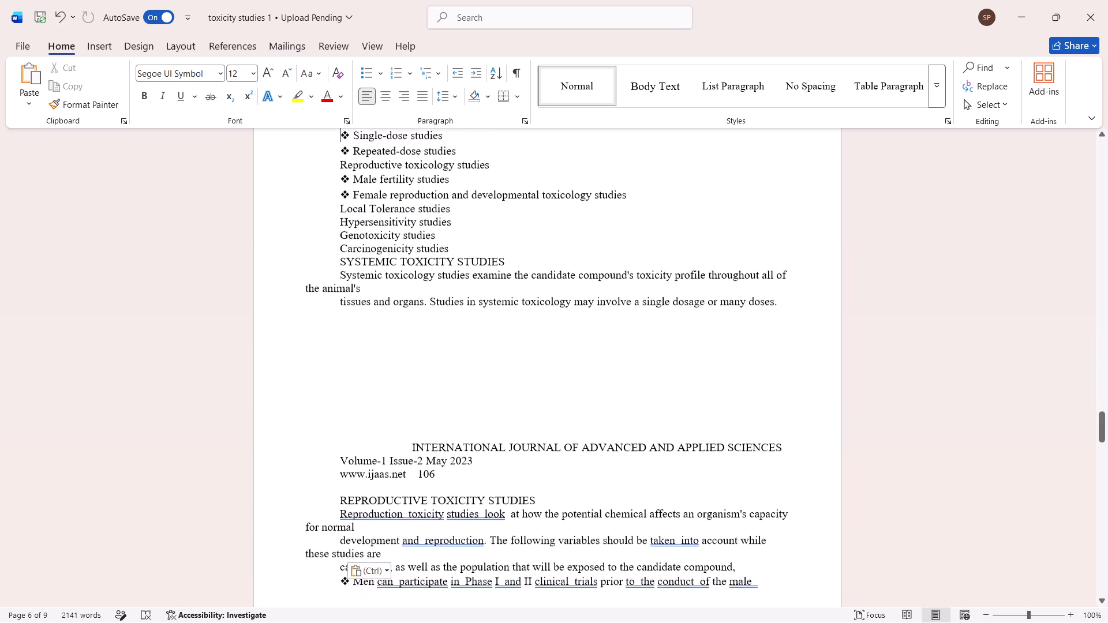
key(Up)
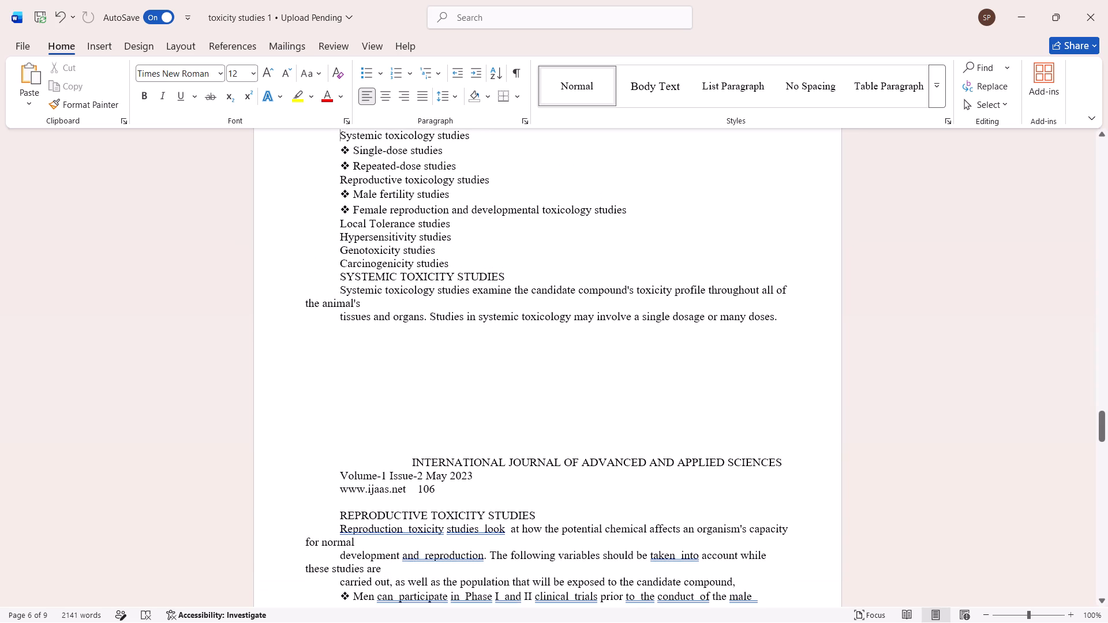
key(Up)
key(Up)
key(Up)
key(Up)
key(Up)
key(Up)
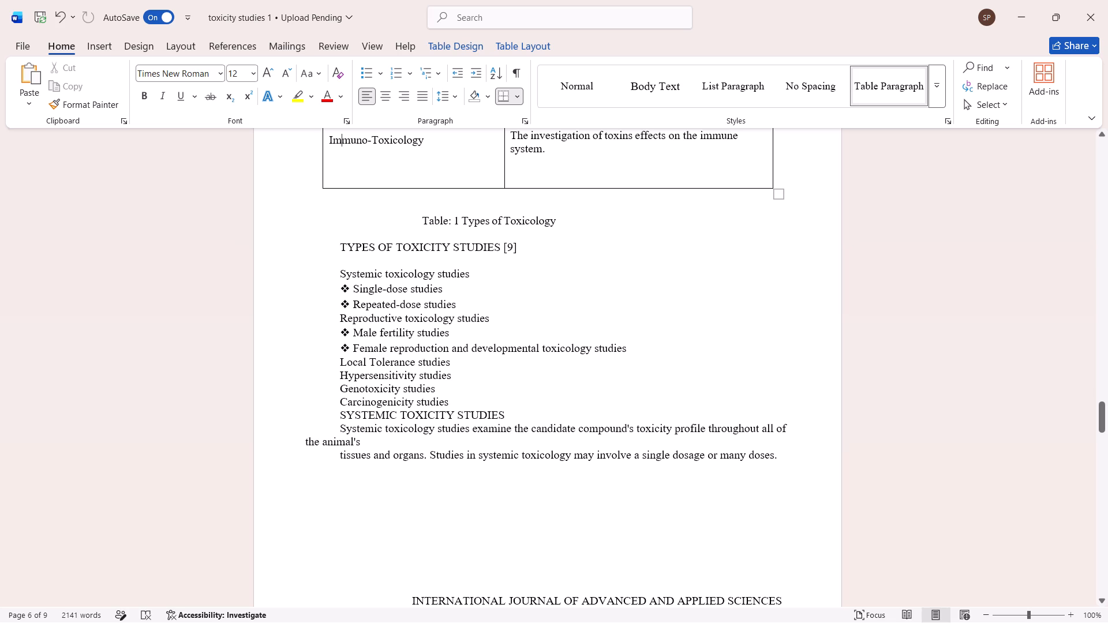
Increase the font size of the "TYPES OF TOXICITY STUDIES" heading text to 14.
click(337, 245)
drag(337, 245, 469, 250)
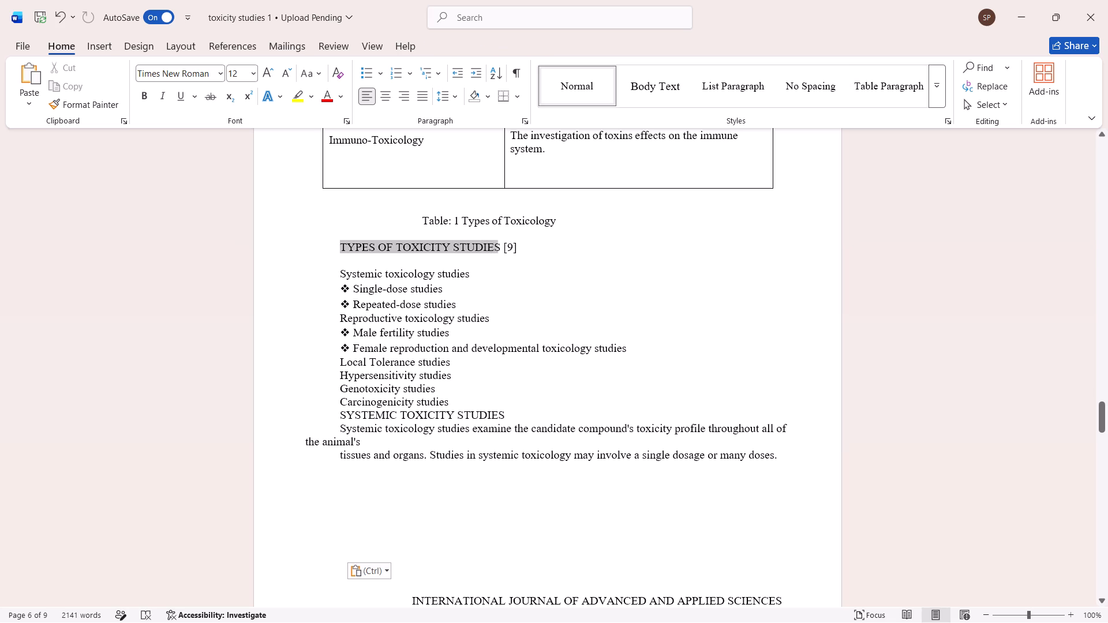
drag(469, 250, 471, 250)
click(517, 250)
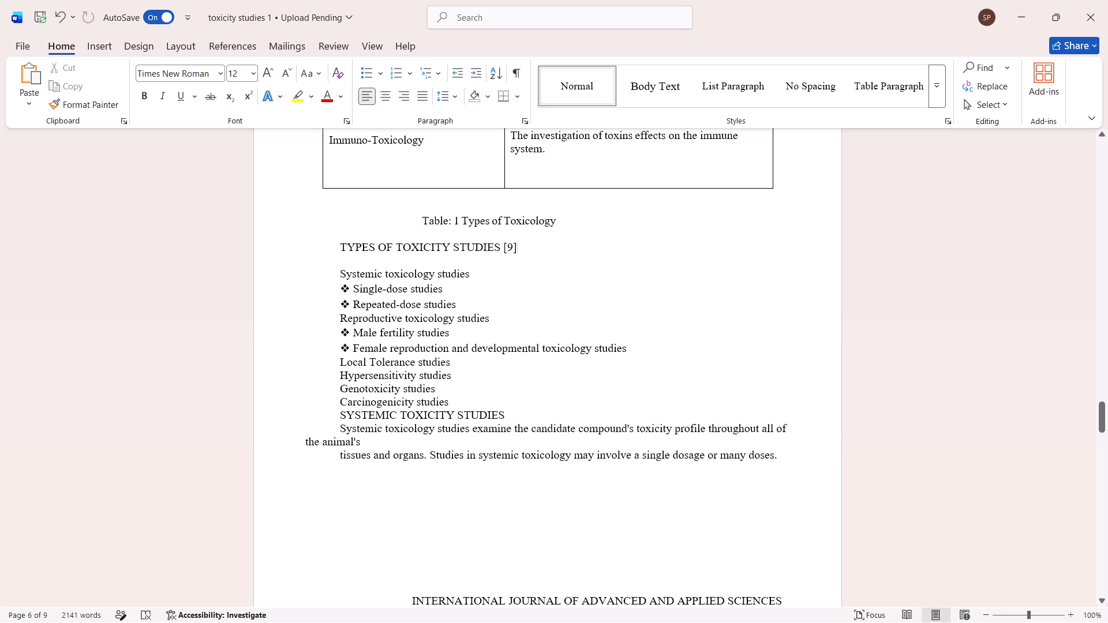
drag(340, 249, 501, 247)
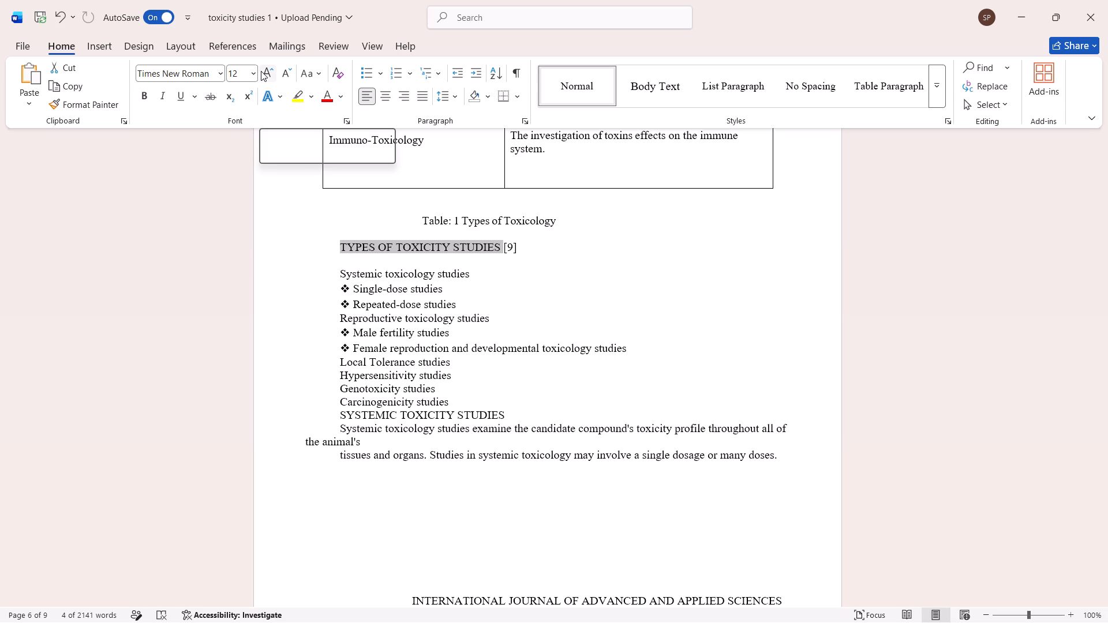
click(261, 71)
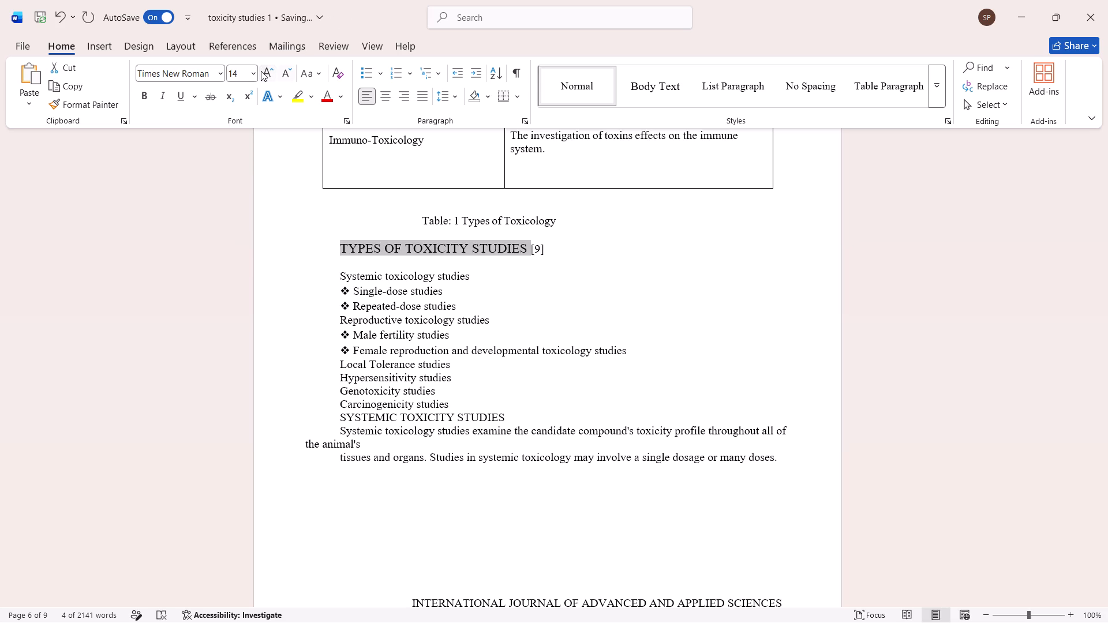
click(564, 258)
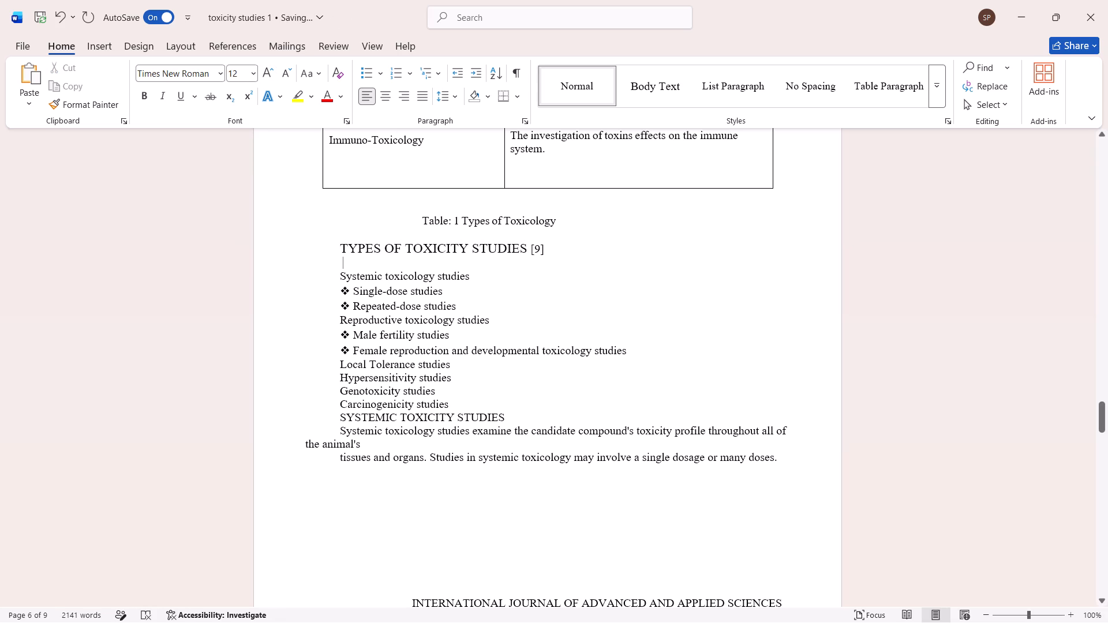
Delete the "[9]" citation from the end of the "TYPES OF TOXICITY STUDIES" heading.
click(546, 247)
key(BackSpace)
key(BackSpace)
key(BackSpace)
key(BackSpace)
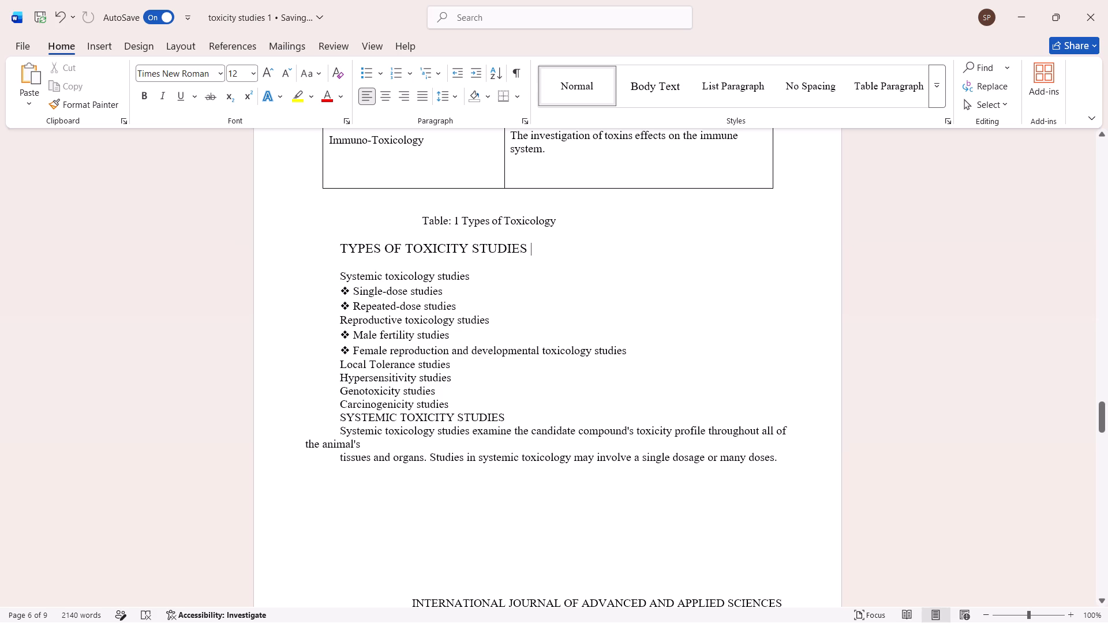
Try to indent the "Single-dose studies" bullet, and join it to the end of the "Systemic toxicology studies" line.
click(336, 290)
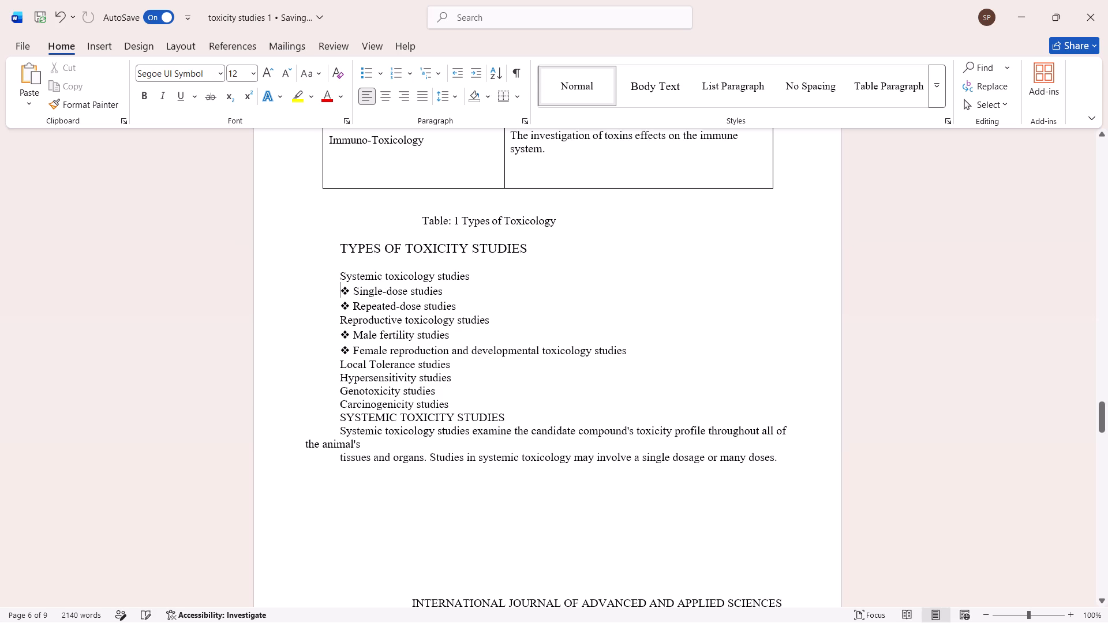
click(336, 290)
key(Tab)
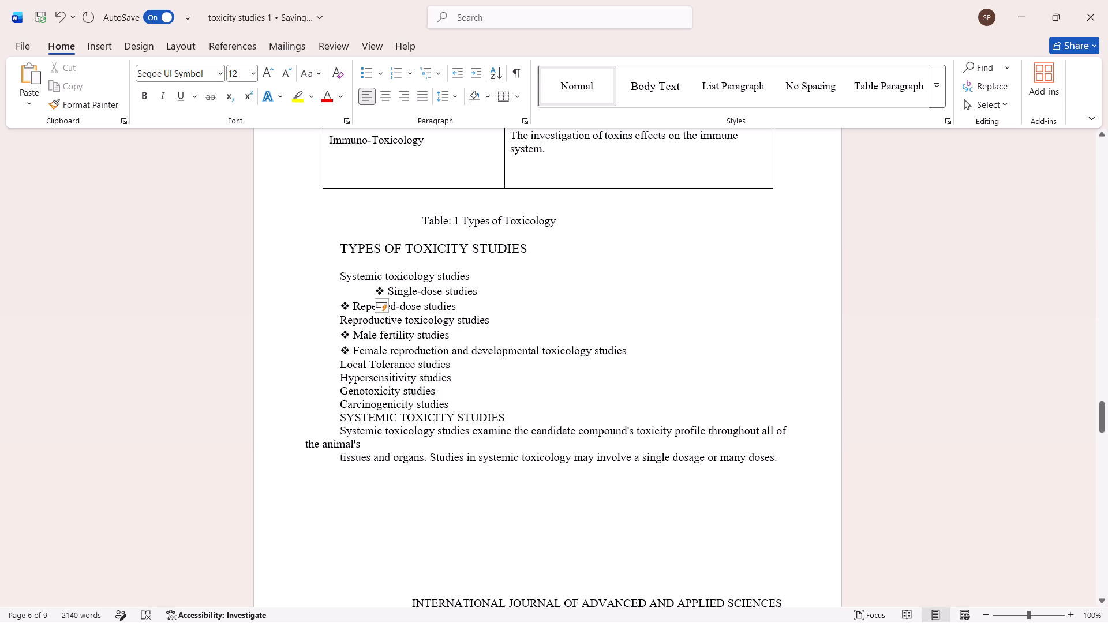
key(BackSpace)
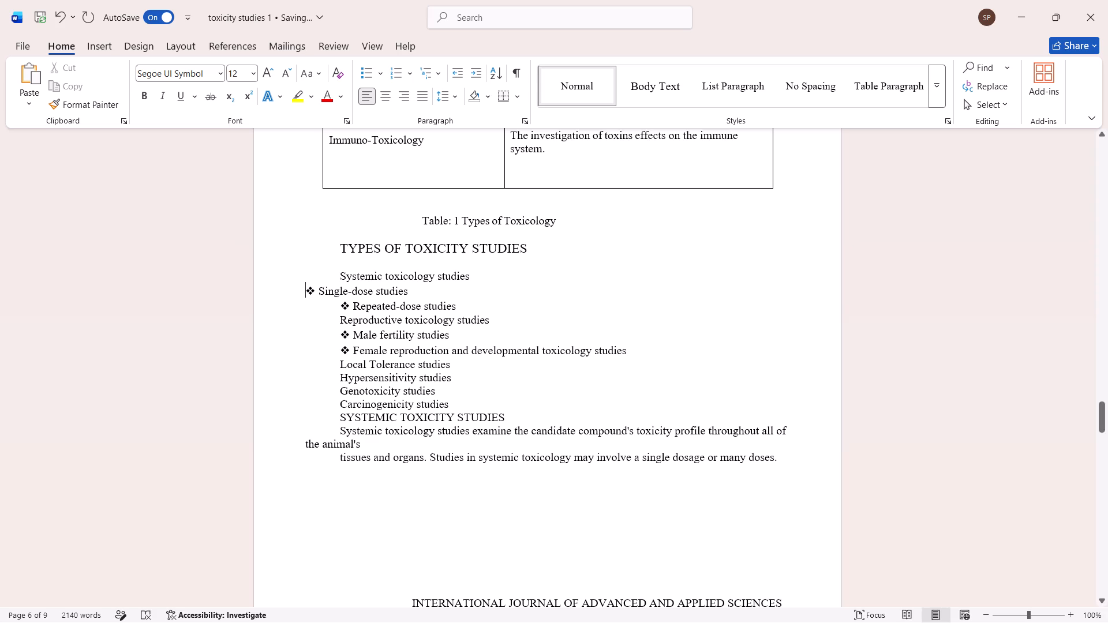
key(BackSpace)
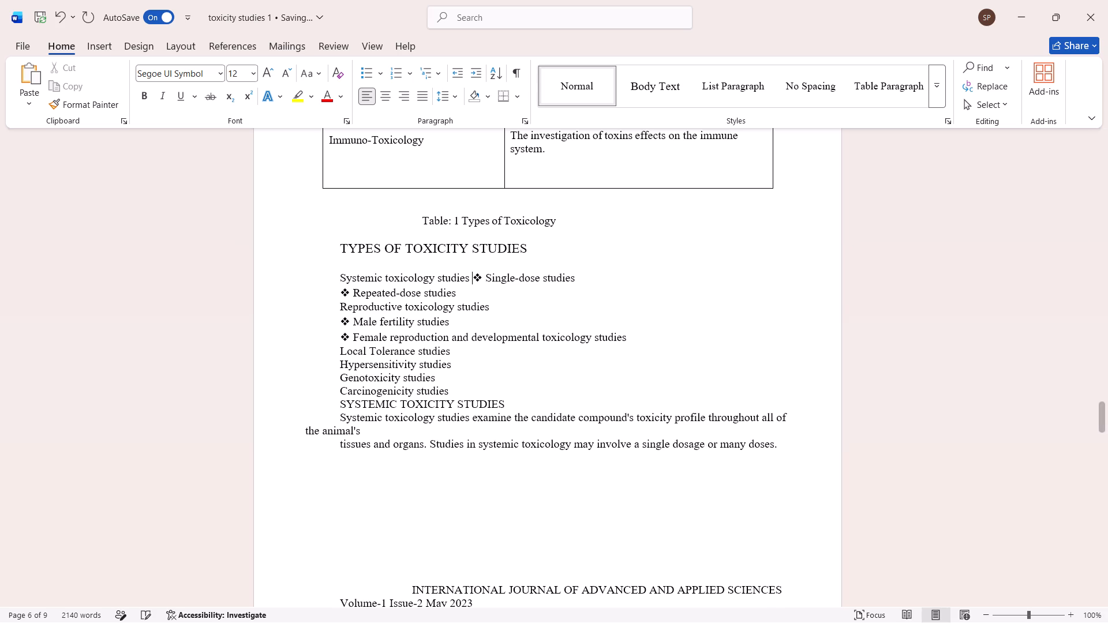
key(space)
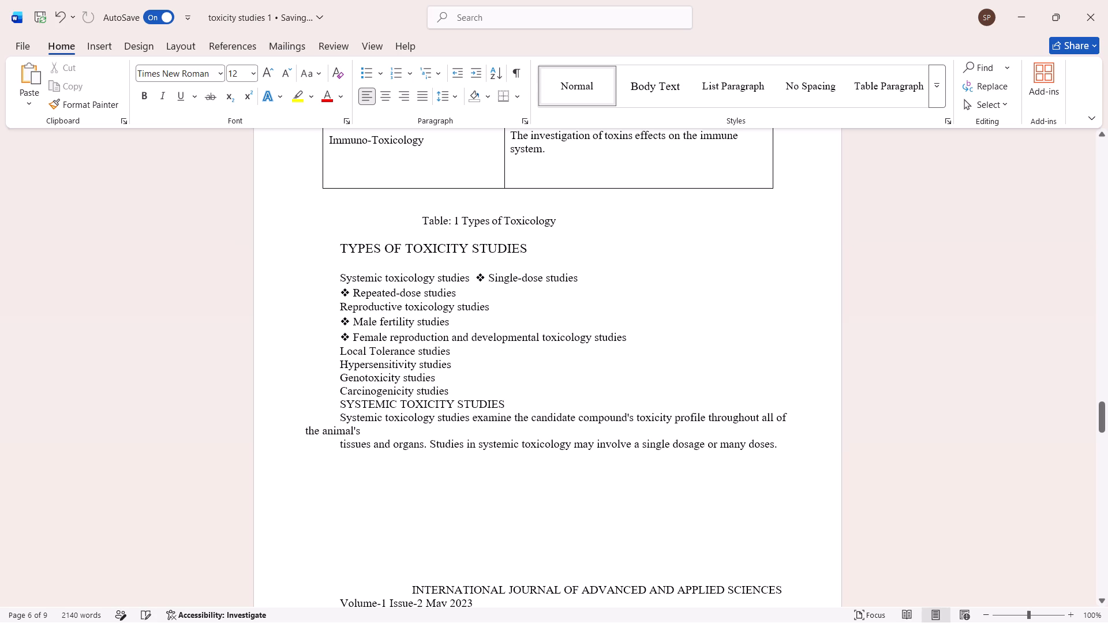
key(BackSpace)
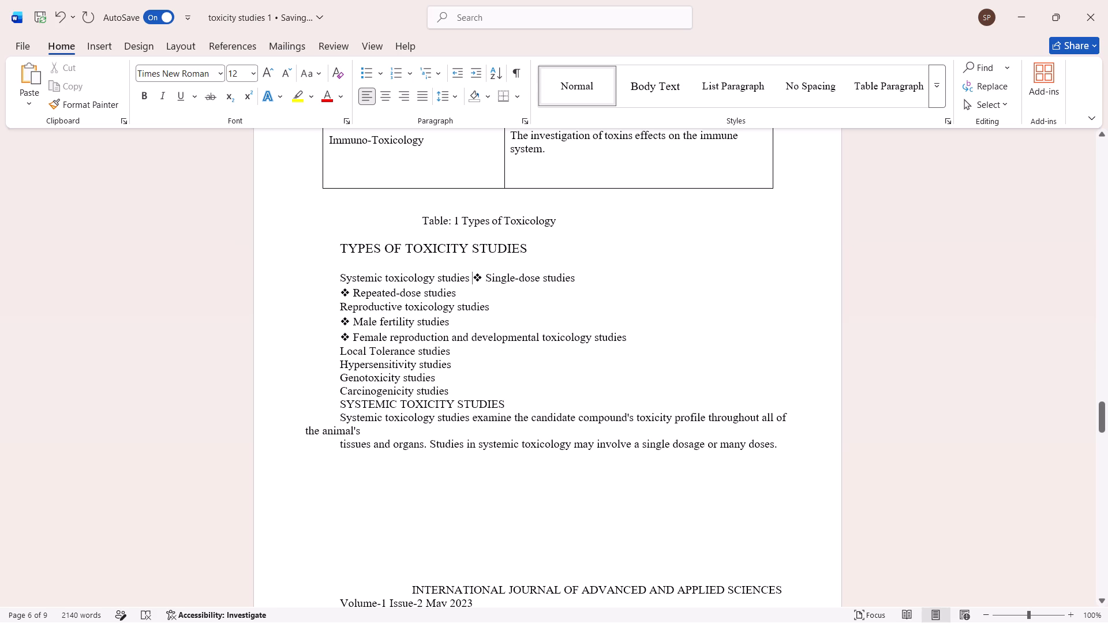
Delete the "❖ Single-dose studies" text after "Systemic toxicology studies" and add an empty line below it.
click(579, 279)
key(BackSpace)
key(BackSpace)
key(BackSpace)
key(BackSpace)
key(BackSpace)
key(BackSpace)
key(BackSpace)
key(BackSpace)
key(BackSpace)
key(BackSpace)
key(BackSpace)
key(BackSpace)
key(BackSpace)
key(BackSpace)
key(BackSpace)
key(BackSpace)
key(BackSpace)
key(BackSpace)
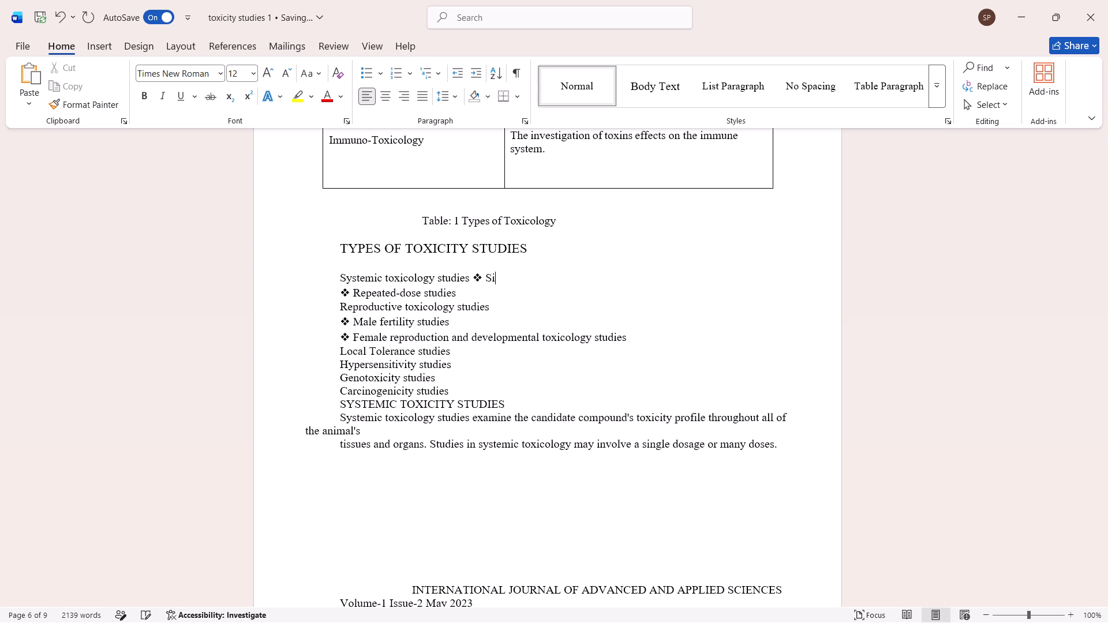
key(BackSpace)
key(BackSpace)
key(BackSpace)
key(BackSpace)
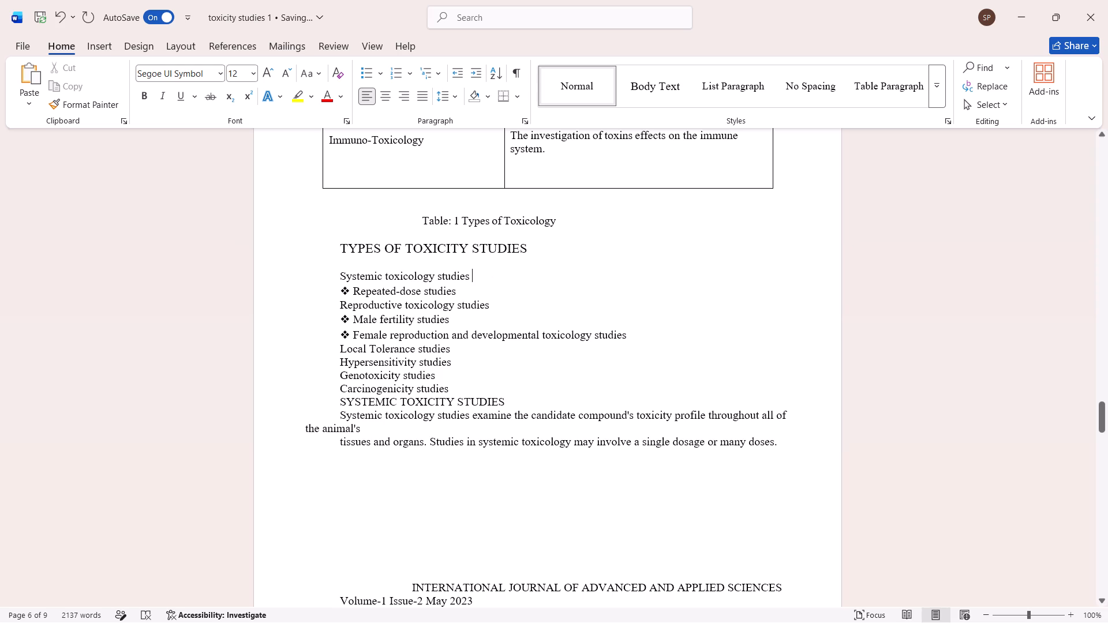
key(Return)
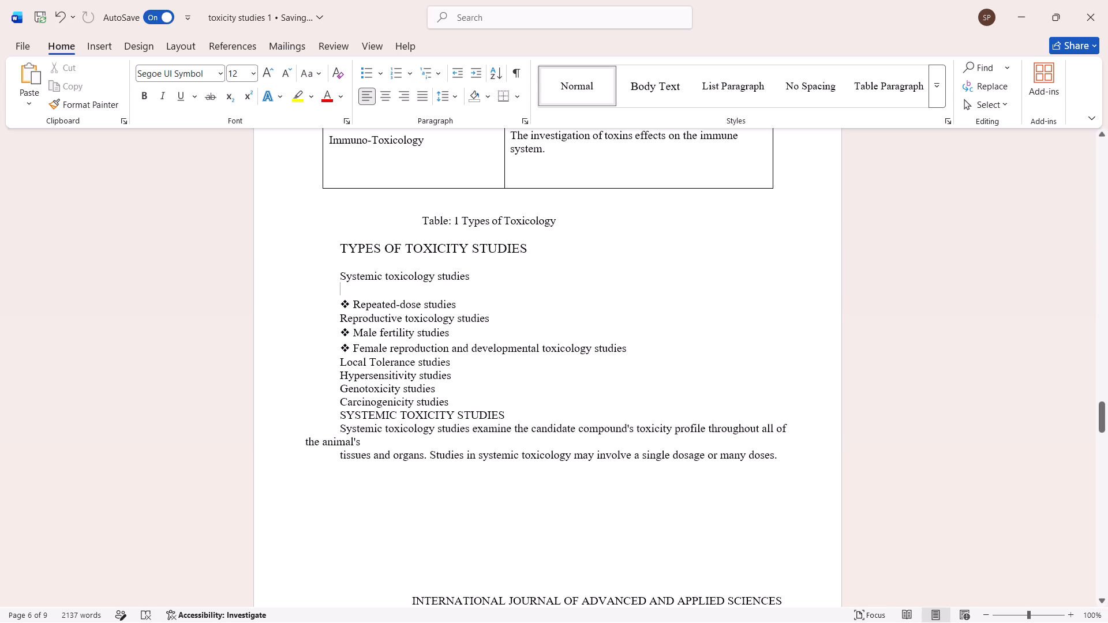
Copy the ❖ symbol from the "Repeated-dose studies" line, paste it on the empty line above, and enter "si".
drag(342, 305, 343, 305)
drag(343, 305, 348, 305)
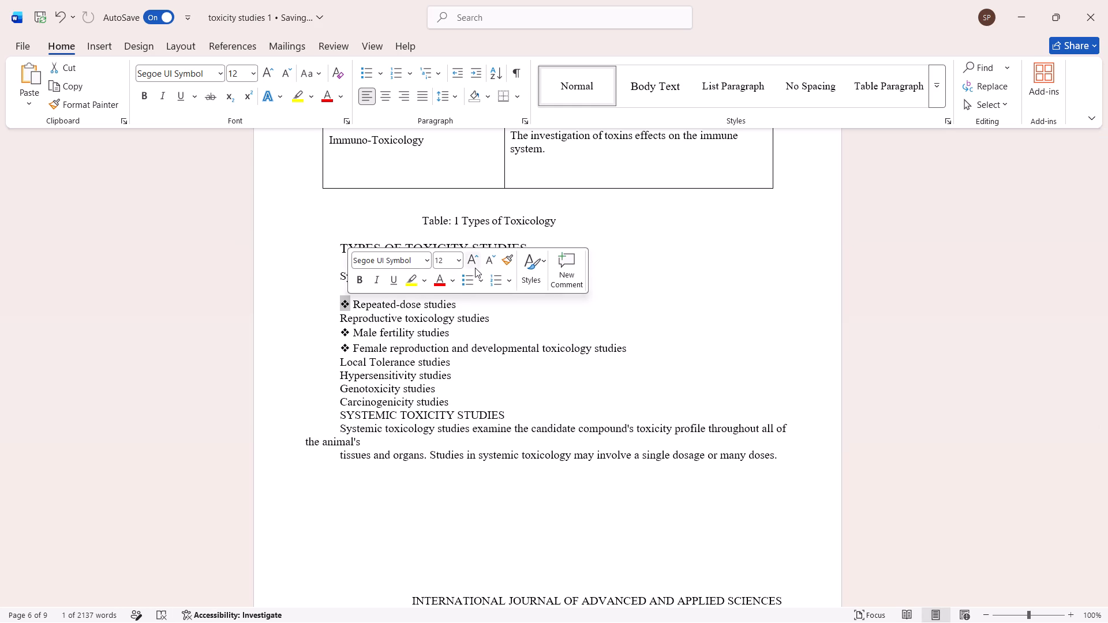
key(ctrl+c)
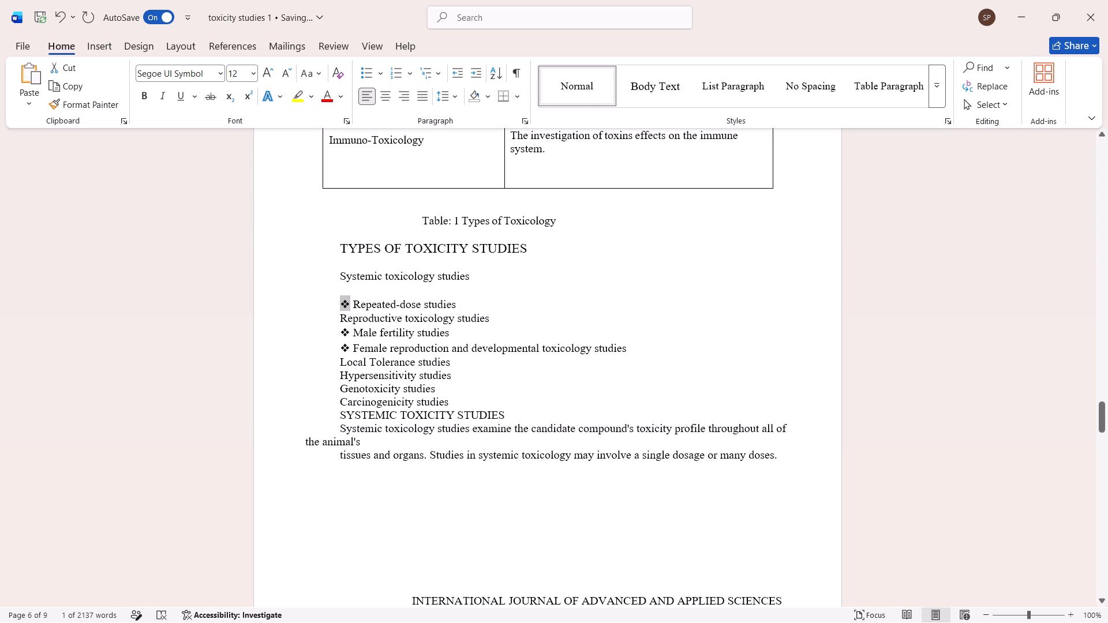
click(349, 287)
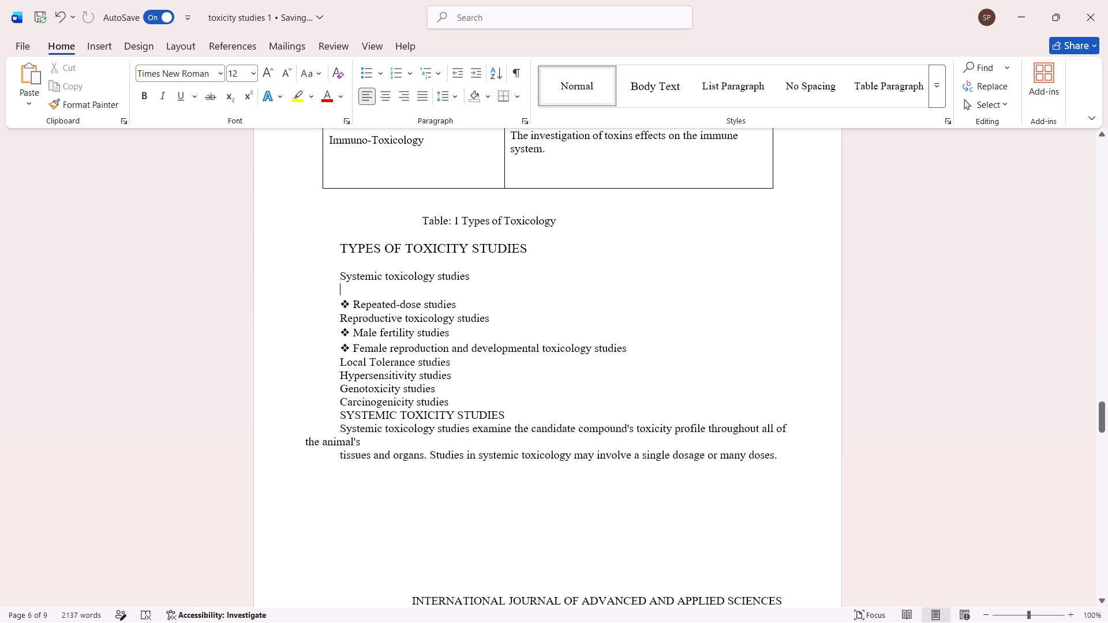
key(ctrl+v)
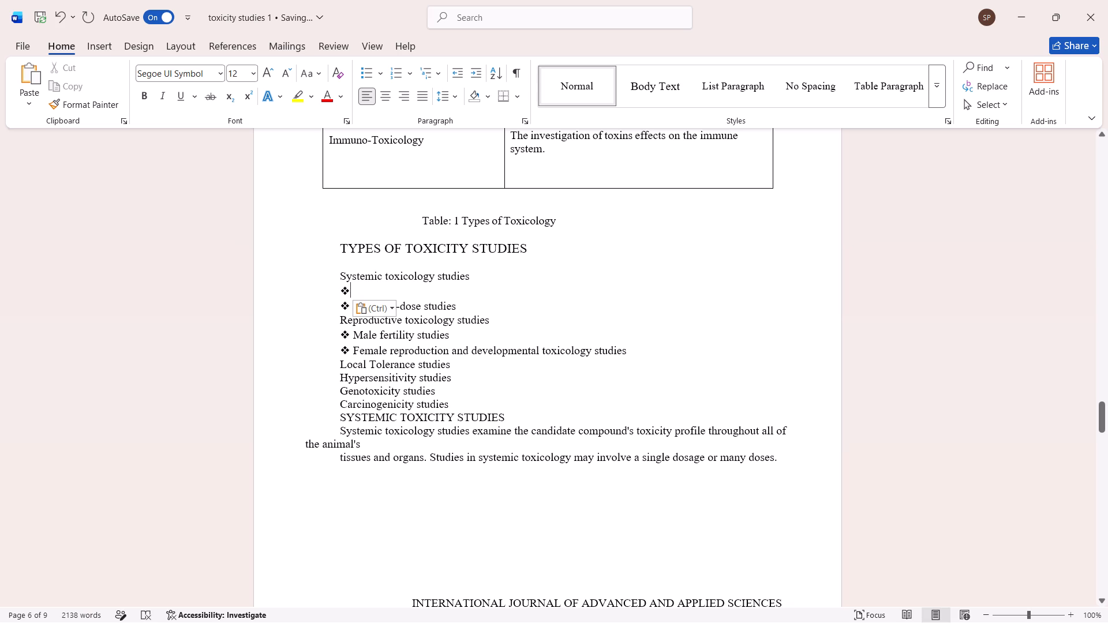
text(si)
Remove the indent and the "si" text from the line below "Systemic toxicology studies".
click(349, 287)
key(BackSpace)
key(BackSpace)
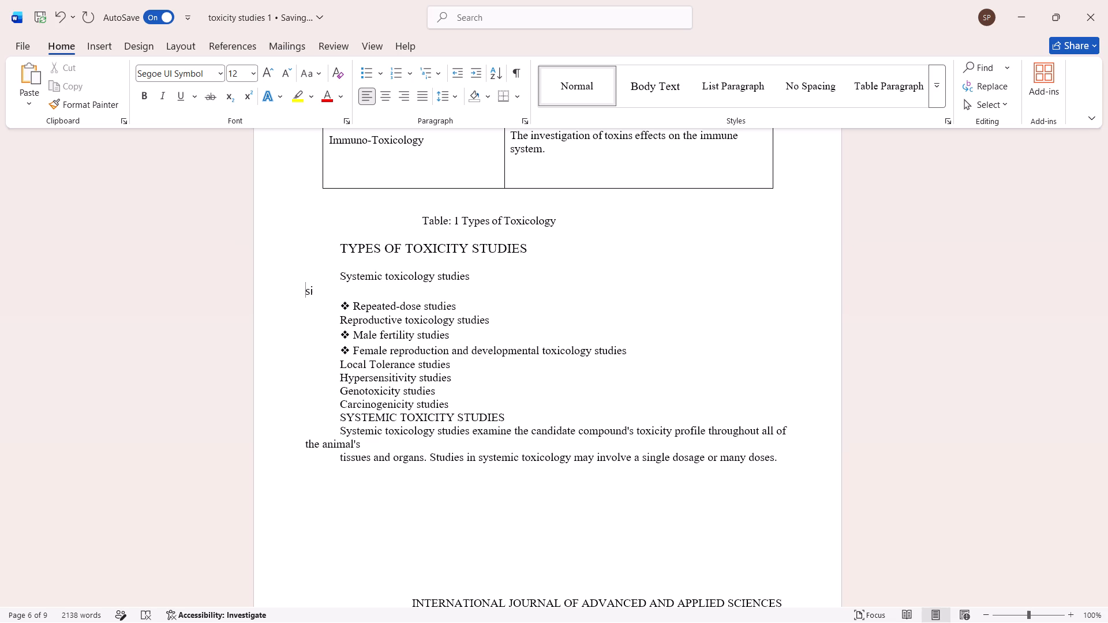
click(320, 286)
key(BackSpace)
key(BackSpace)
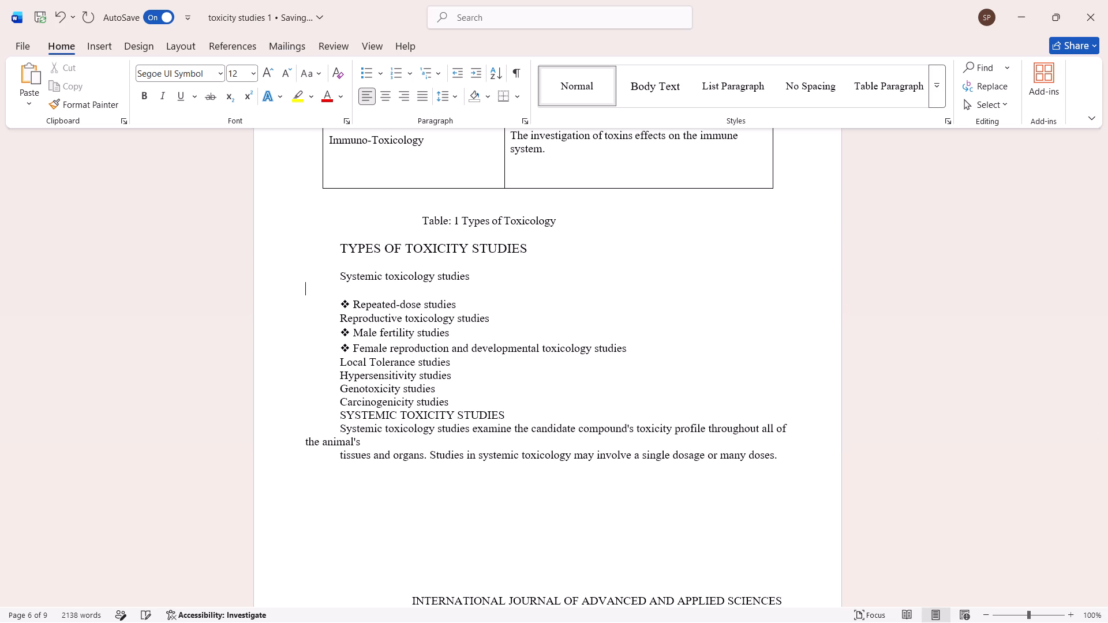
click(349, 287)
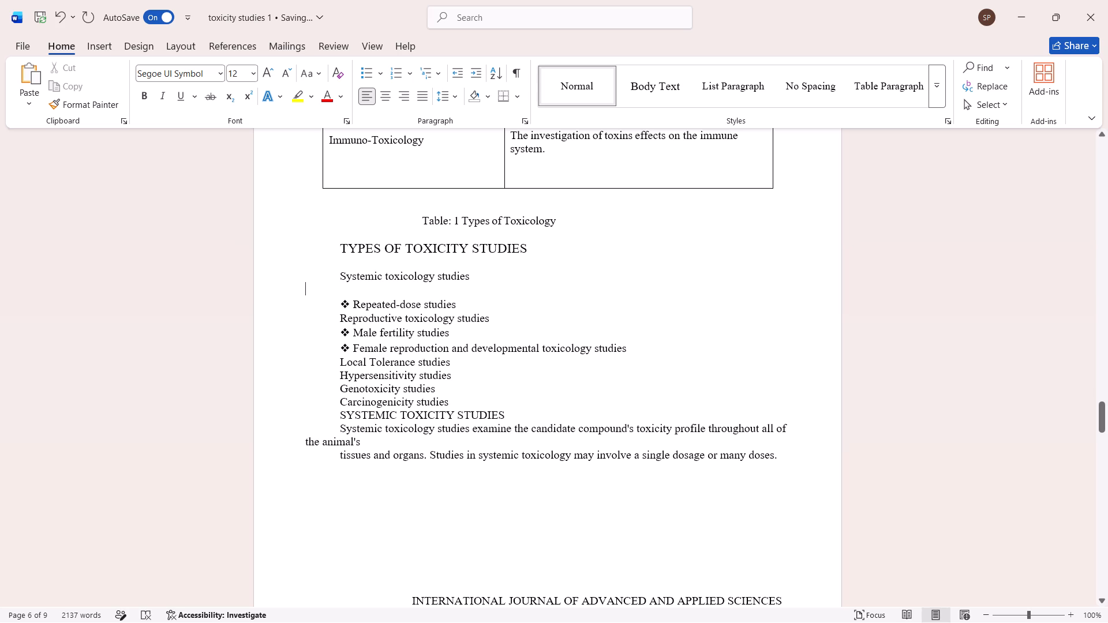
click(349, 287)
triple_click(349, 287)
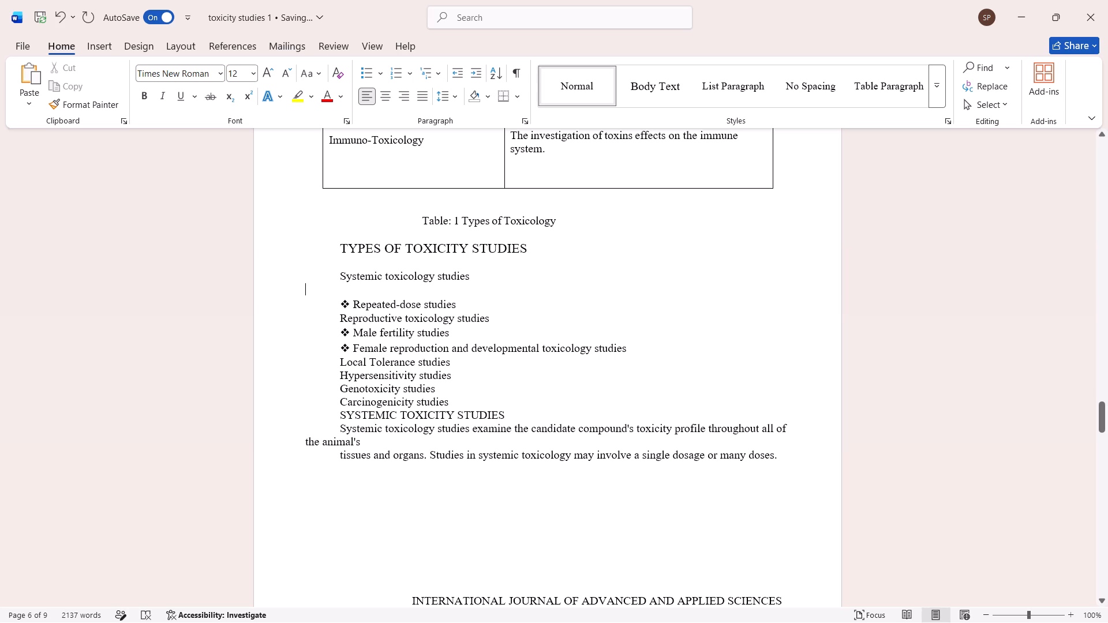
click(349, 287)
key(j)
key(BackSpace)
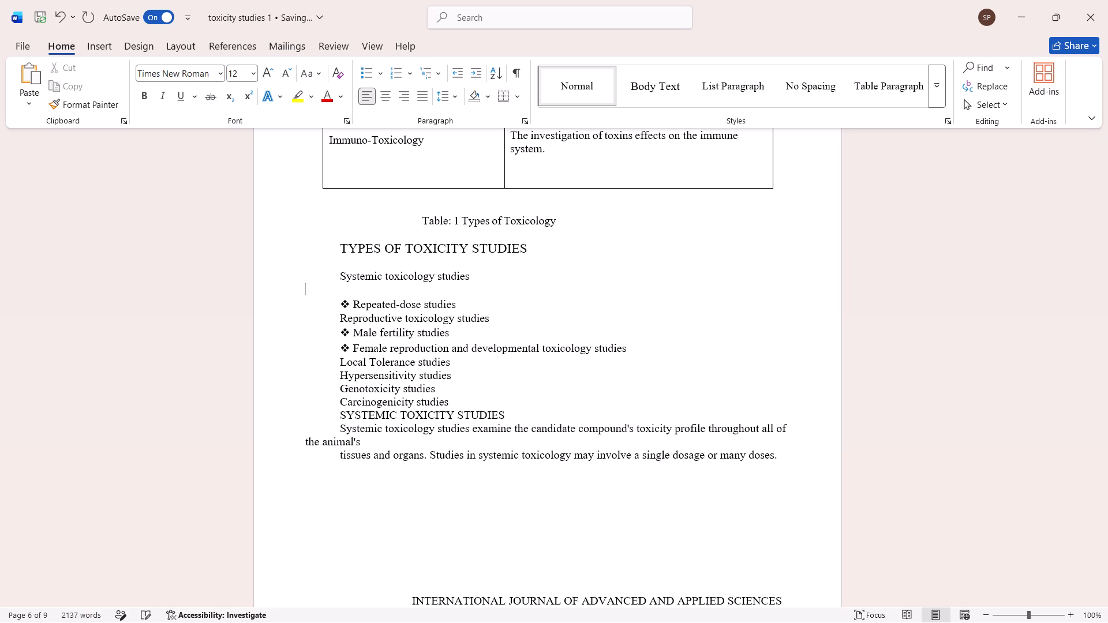
Replace the unindented empty line below "Systemic toxicology studies" with an empty line aligned with the list's indent.
click(344, 288)
key(BackSpace)
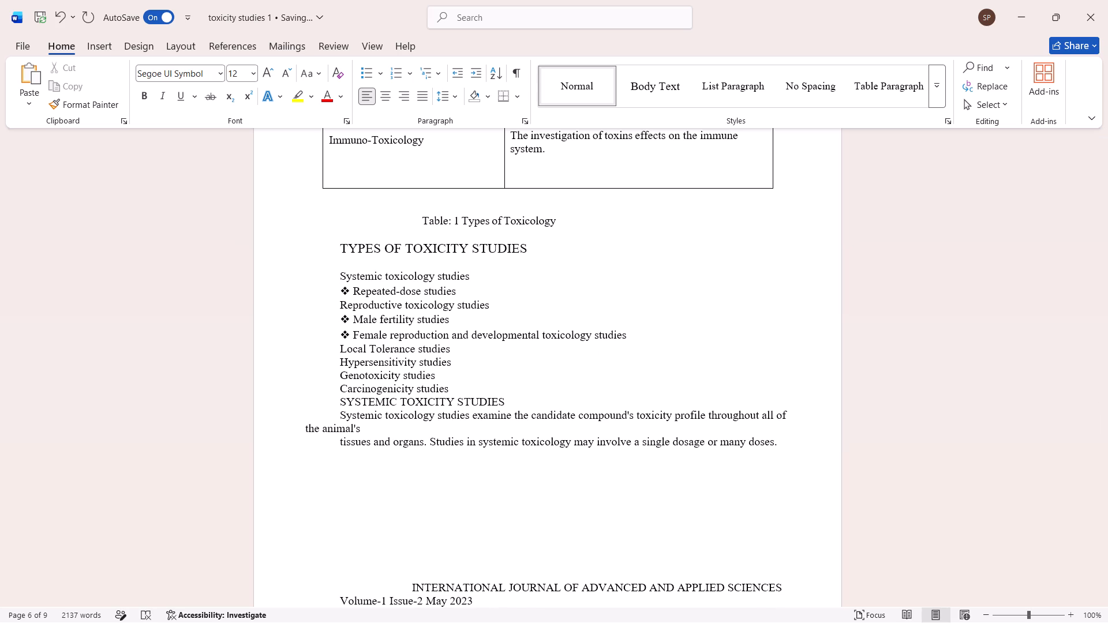
key(Return)
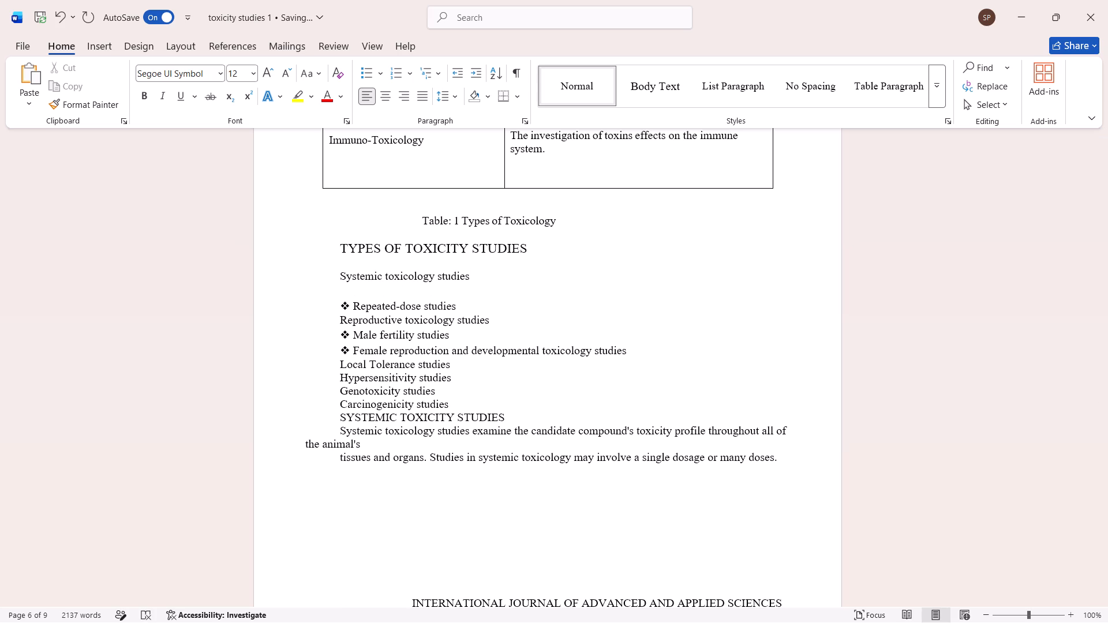
Copy the ❖ symbol from the "Repeated-dose studies" line onto the empty line above it and enter "Single" after it.
drag(339, 305, 349, 306)
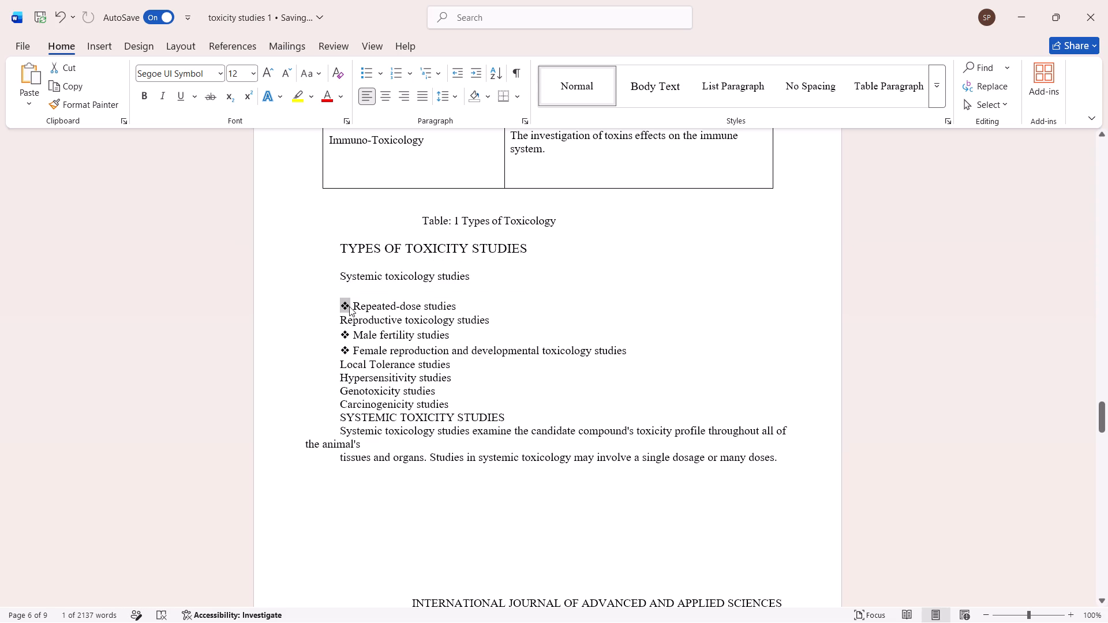
key(ctrl+c)
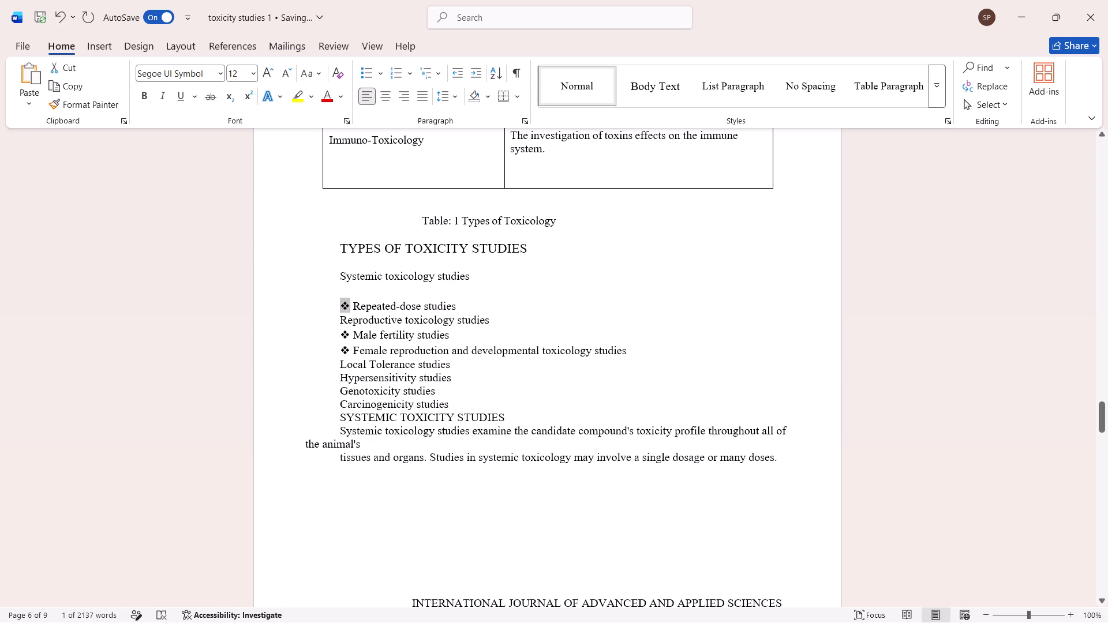
click(350, 288)
key(ctrl+v)
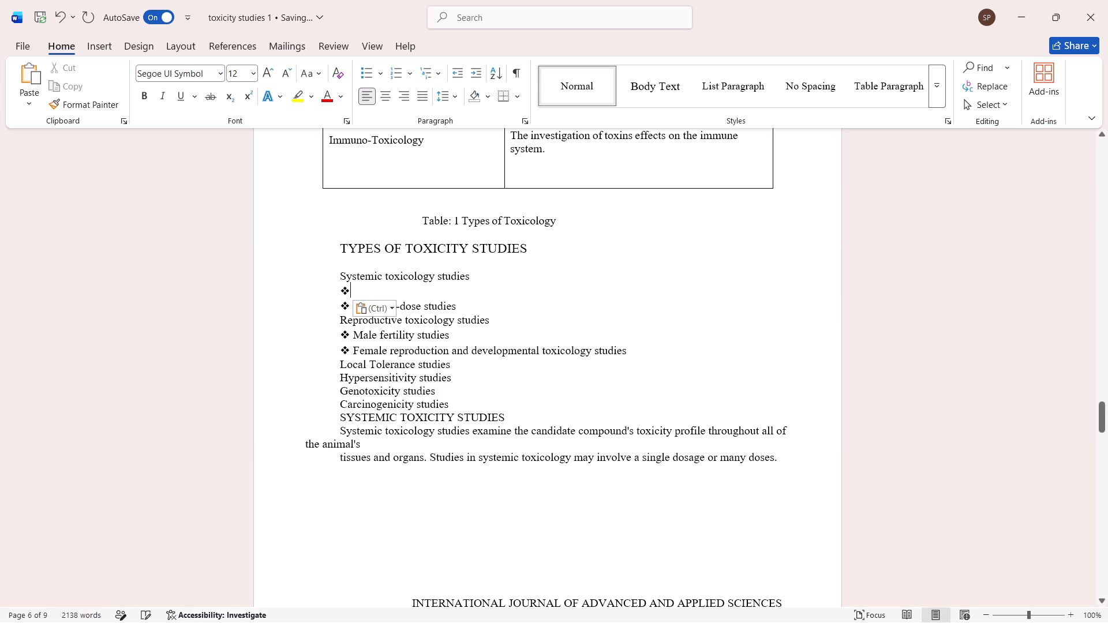
click(350, 288)
key(s)
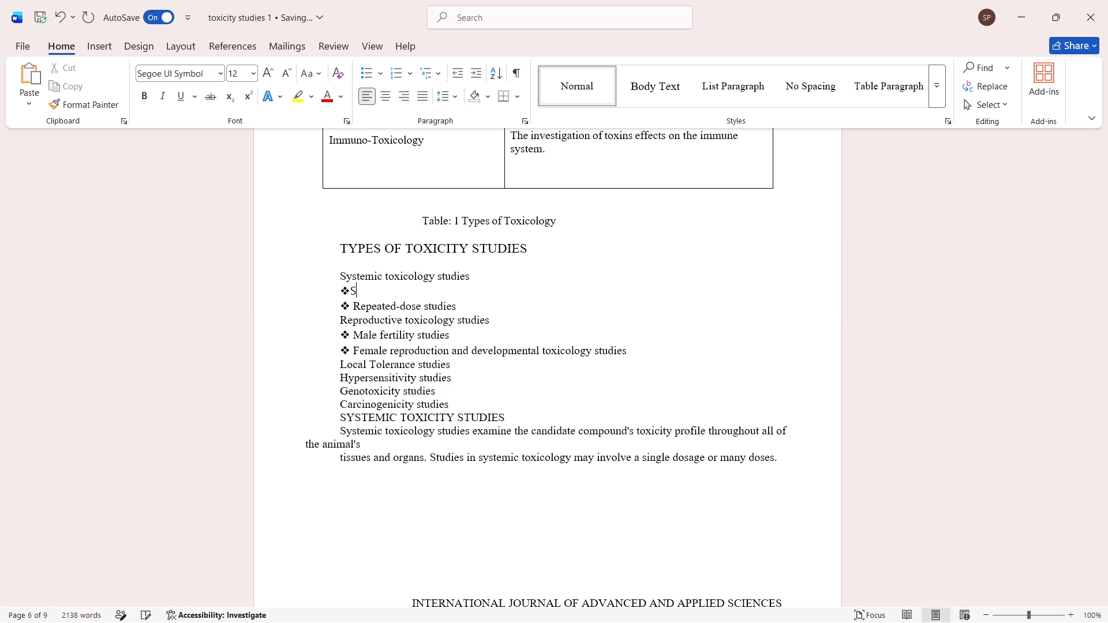
text(in)
key(g)
key(l)
key(e)
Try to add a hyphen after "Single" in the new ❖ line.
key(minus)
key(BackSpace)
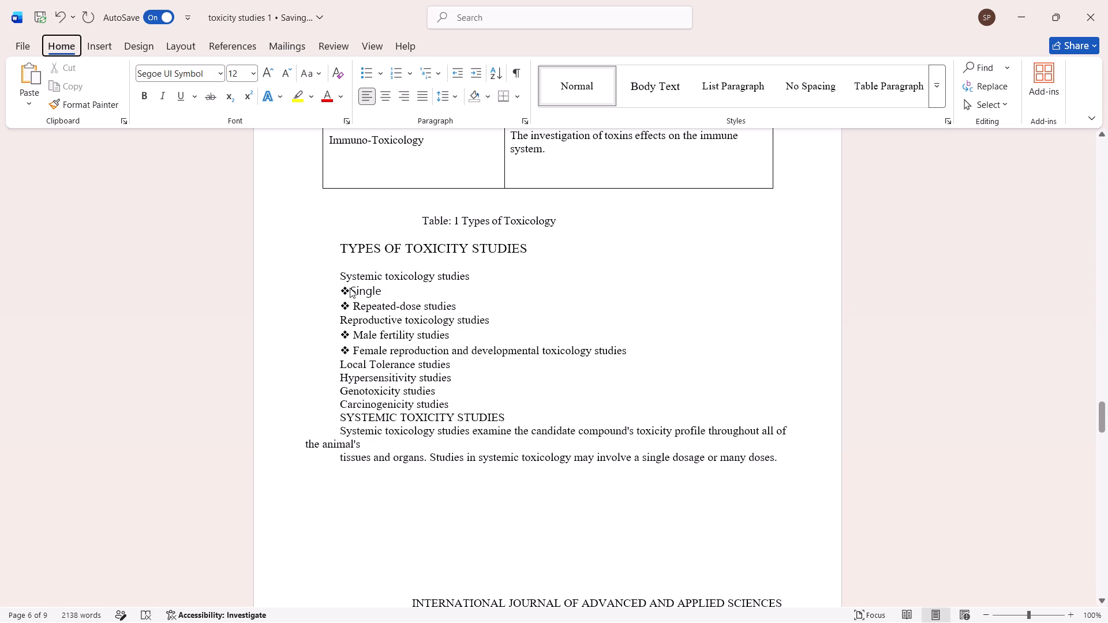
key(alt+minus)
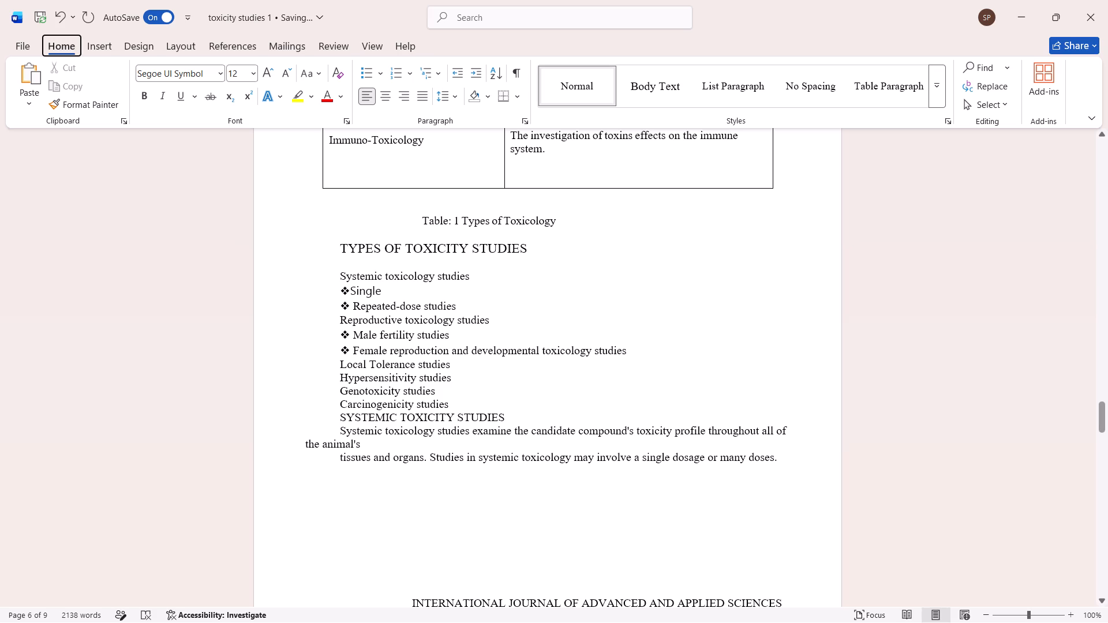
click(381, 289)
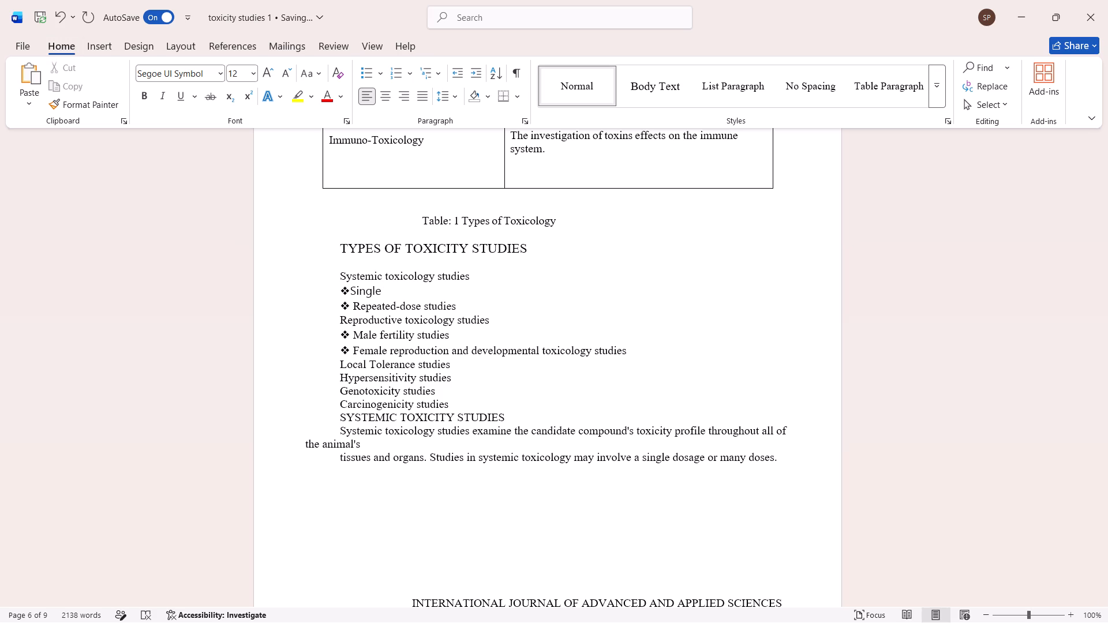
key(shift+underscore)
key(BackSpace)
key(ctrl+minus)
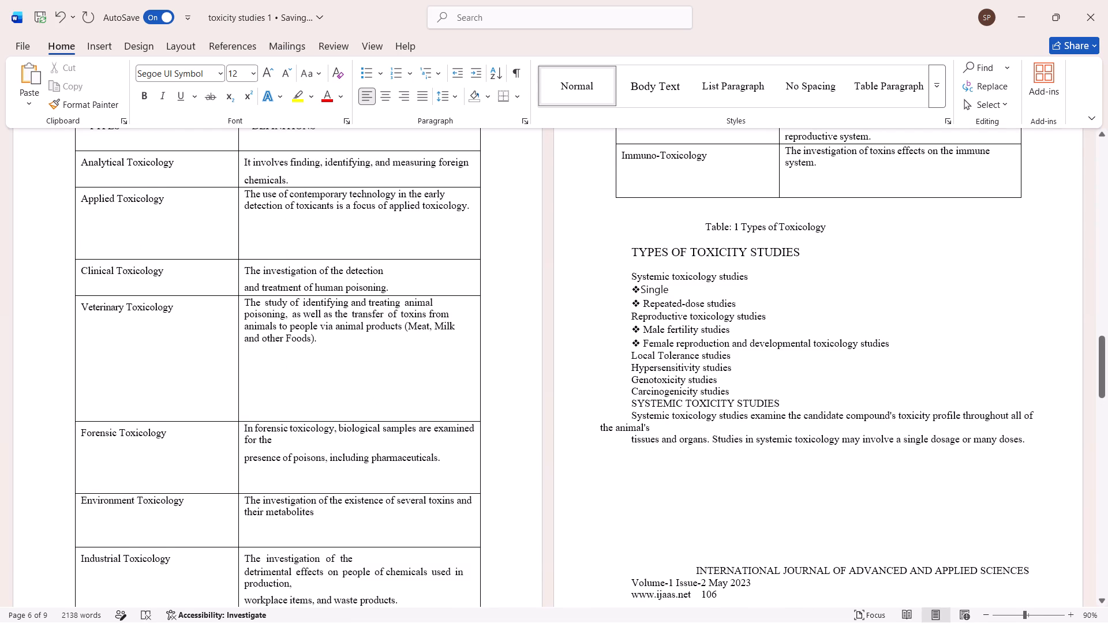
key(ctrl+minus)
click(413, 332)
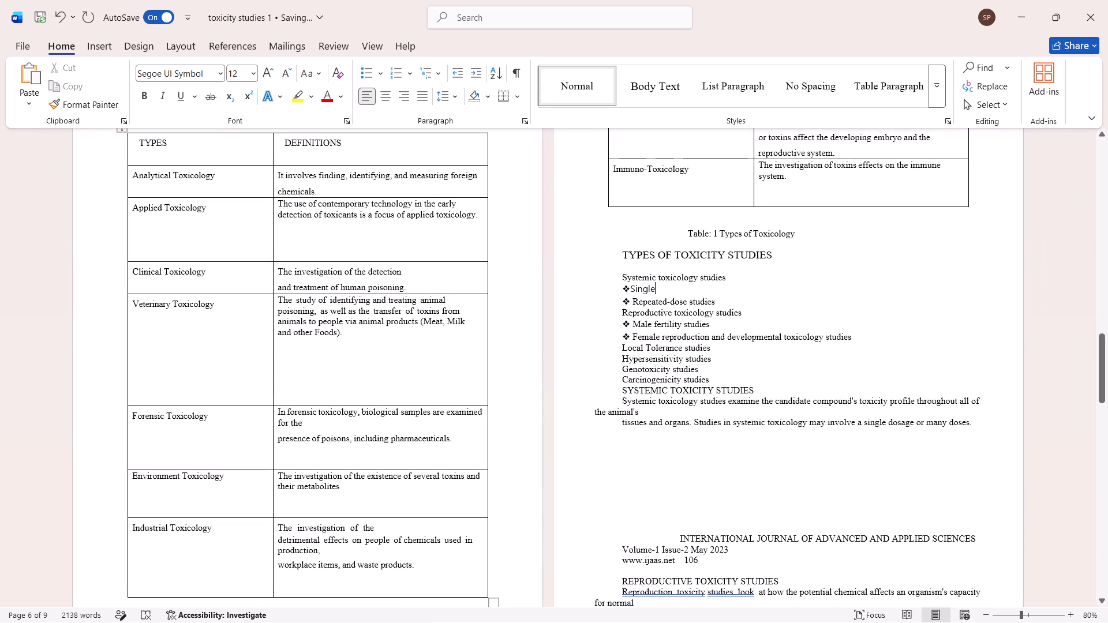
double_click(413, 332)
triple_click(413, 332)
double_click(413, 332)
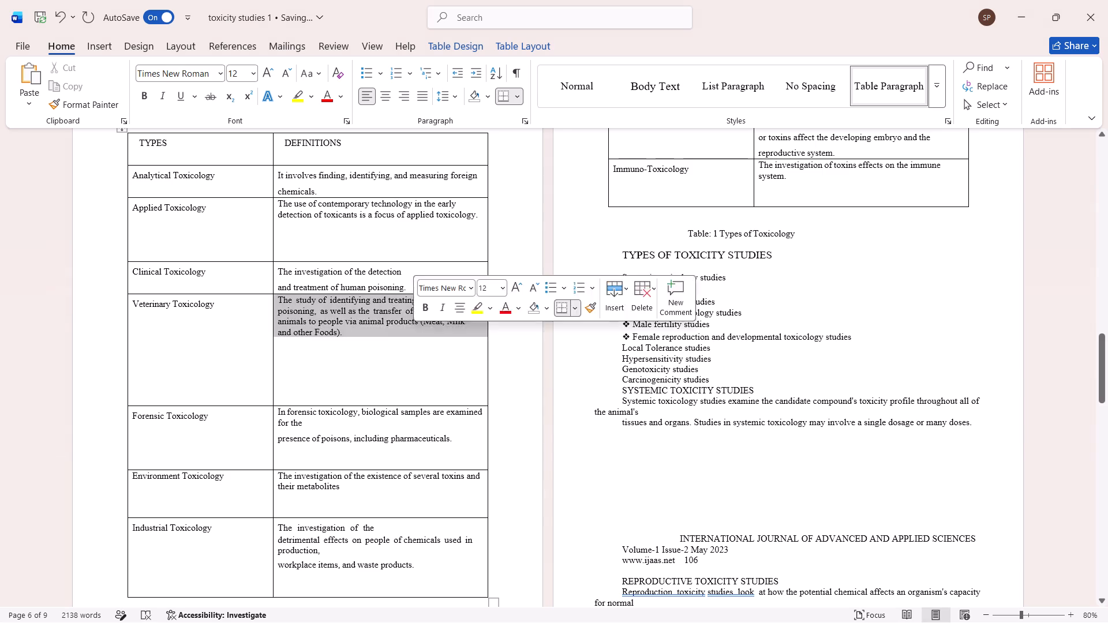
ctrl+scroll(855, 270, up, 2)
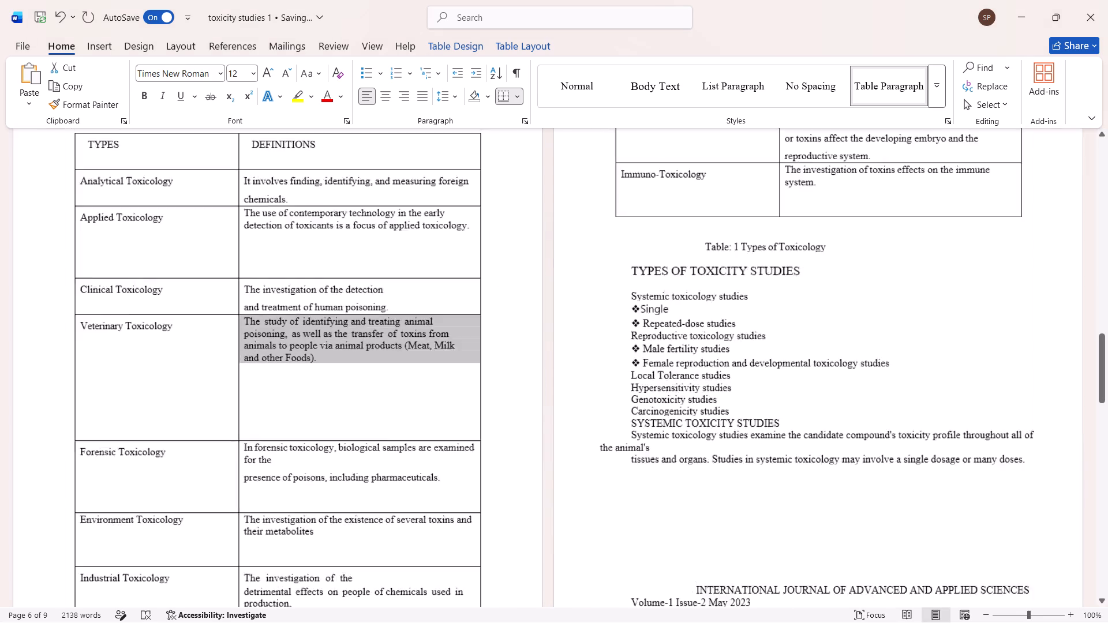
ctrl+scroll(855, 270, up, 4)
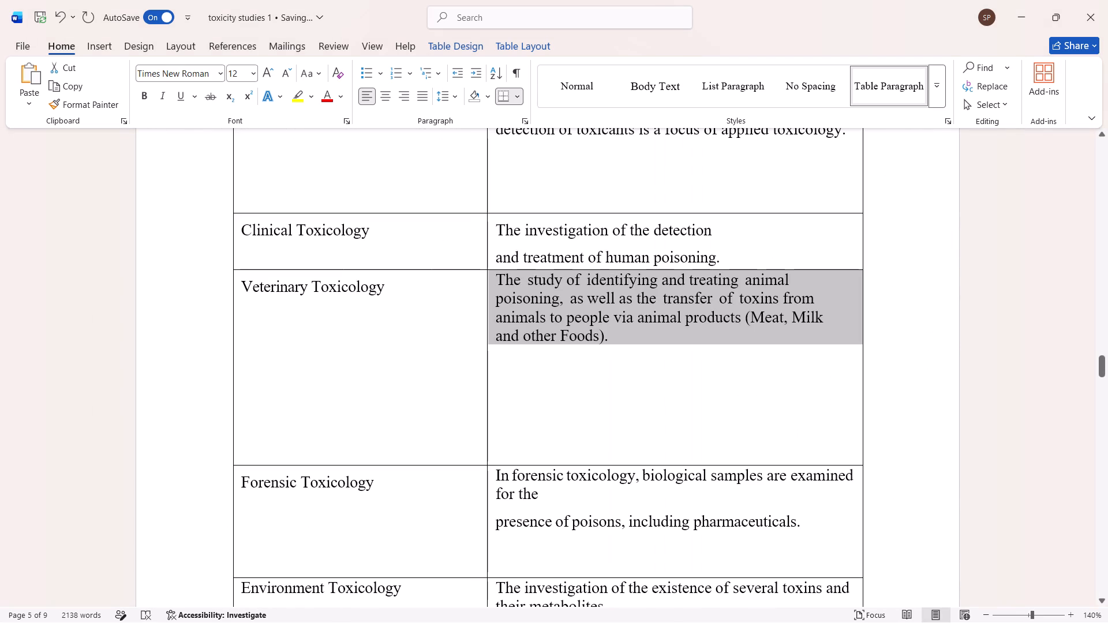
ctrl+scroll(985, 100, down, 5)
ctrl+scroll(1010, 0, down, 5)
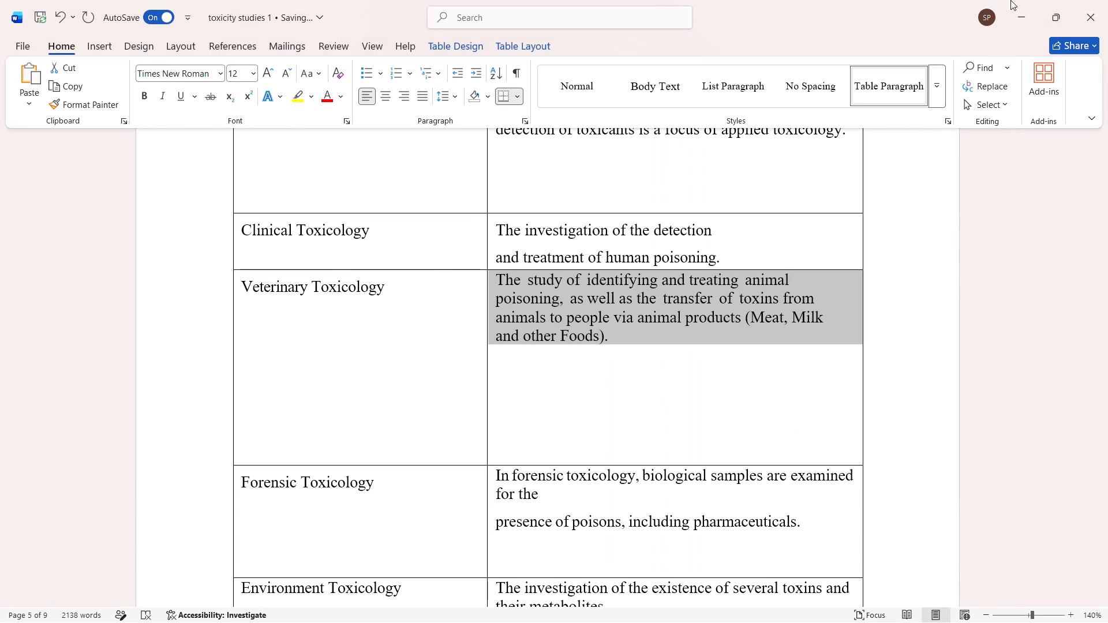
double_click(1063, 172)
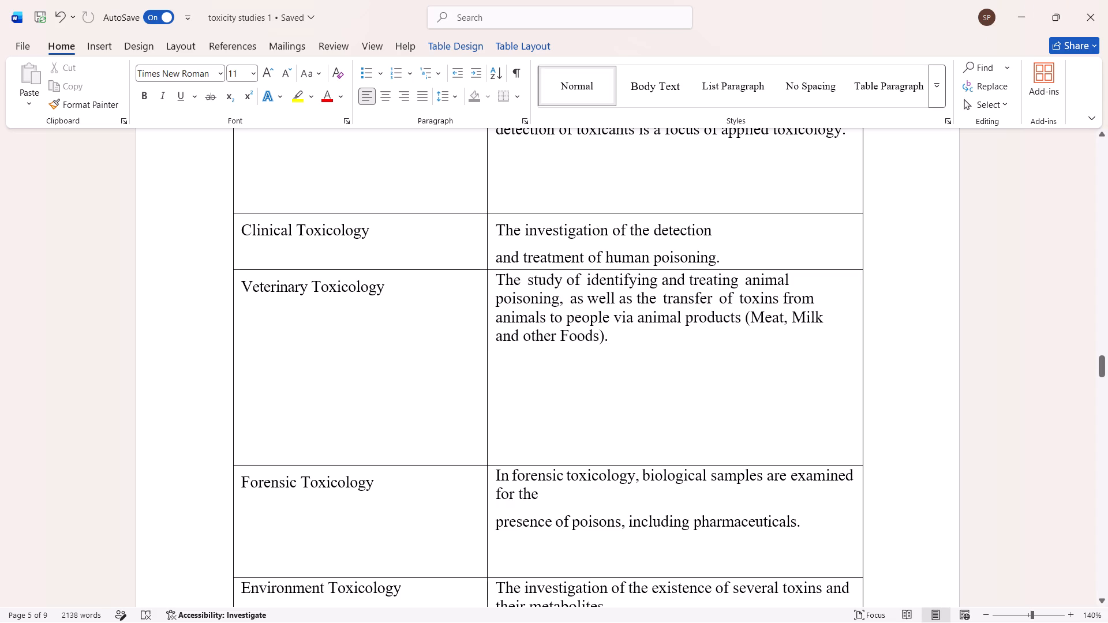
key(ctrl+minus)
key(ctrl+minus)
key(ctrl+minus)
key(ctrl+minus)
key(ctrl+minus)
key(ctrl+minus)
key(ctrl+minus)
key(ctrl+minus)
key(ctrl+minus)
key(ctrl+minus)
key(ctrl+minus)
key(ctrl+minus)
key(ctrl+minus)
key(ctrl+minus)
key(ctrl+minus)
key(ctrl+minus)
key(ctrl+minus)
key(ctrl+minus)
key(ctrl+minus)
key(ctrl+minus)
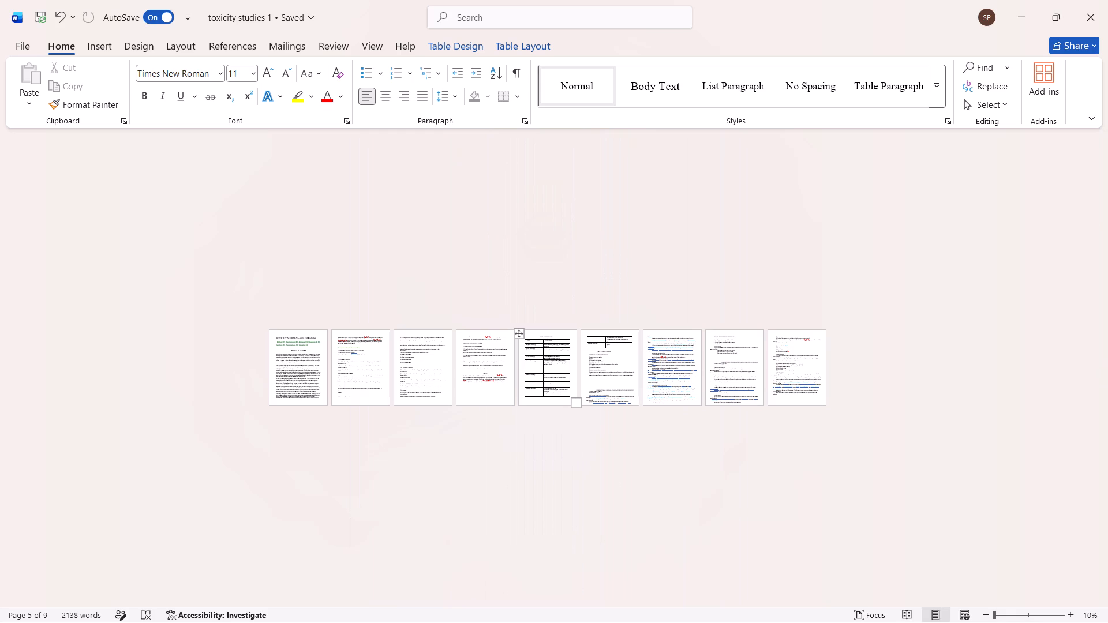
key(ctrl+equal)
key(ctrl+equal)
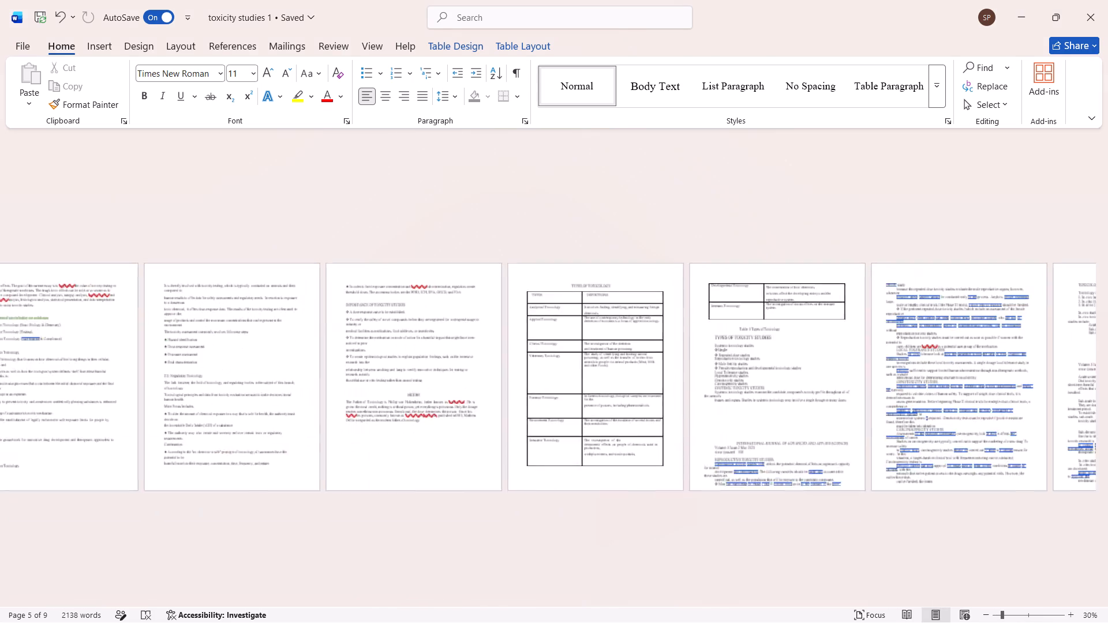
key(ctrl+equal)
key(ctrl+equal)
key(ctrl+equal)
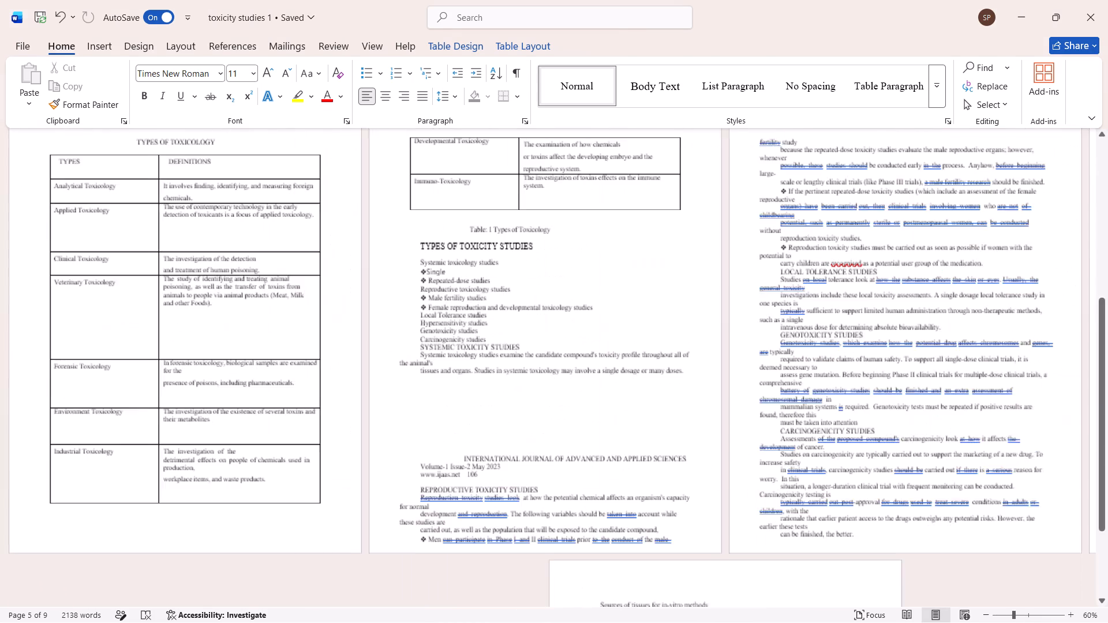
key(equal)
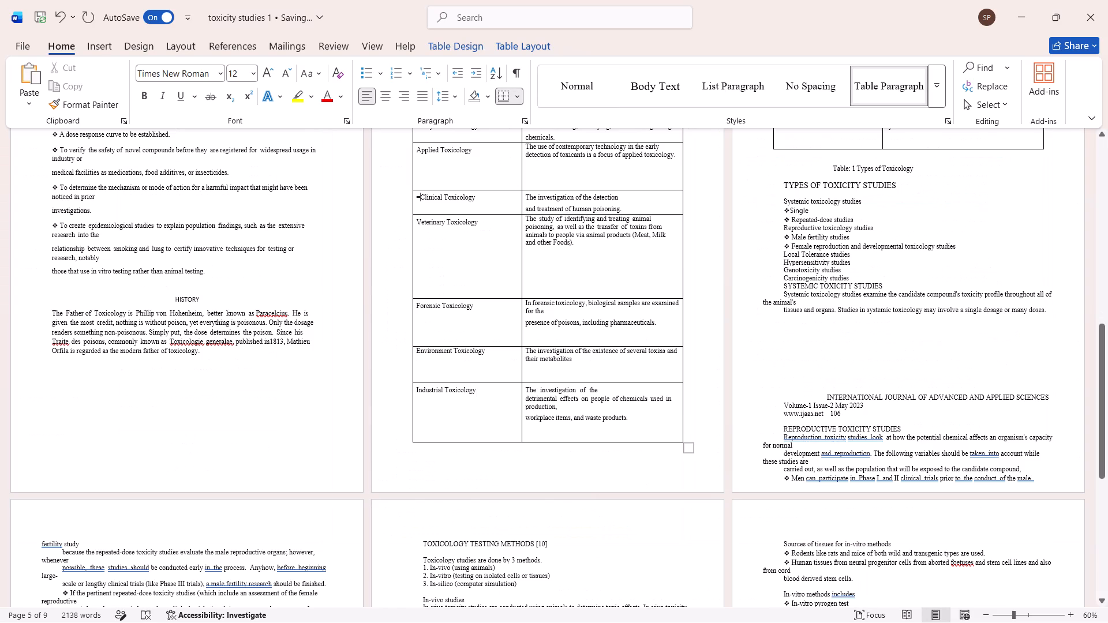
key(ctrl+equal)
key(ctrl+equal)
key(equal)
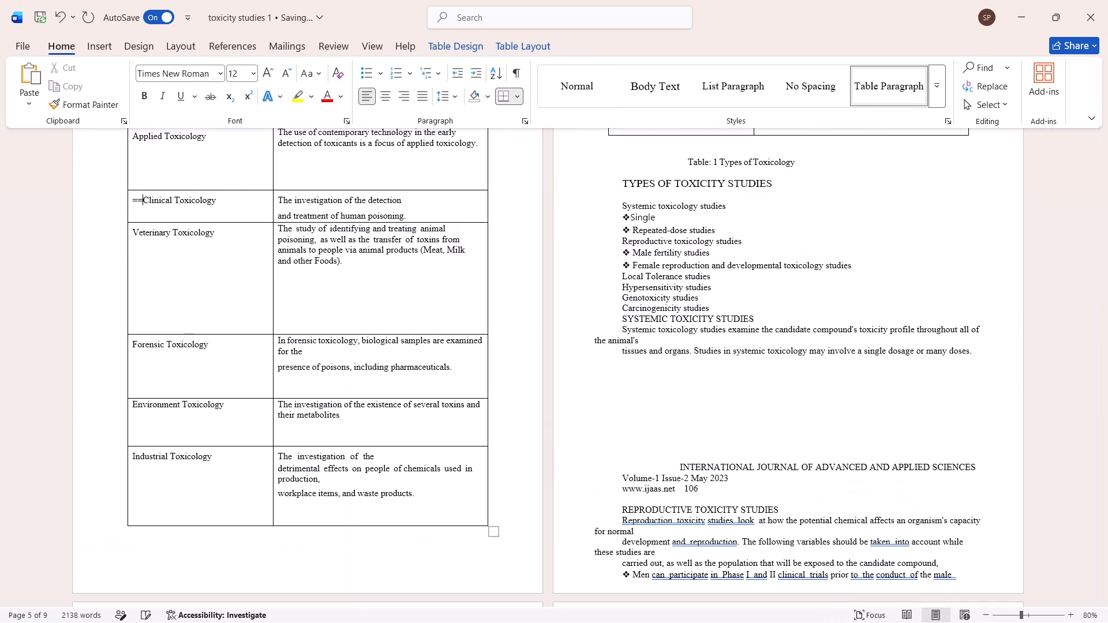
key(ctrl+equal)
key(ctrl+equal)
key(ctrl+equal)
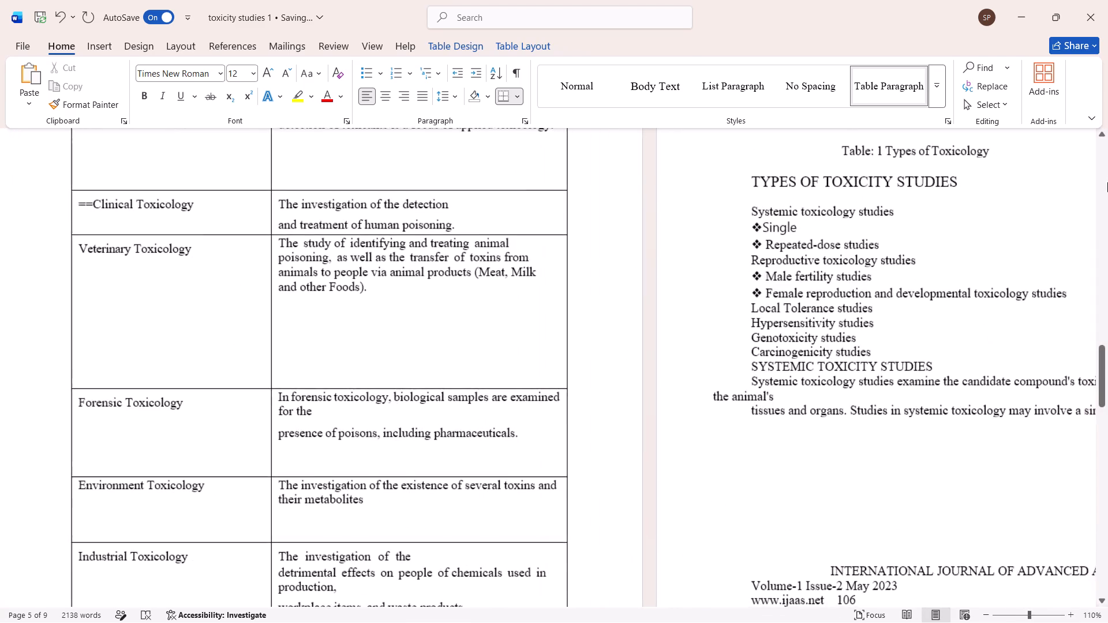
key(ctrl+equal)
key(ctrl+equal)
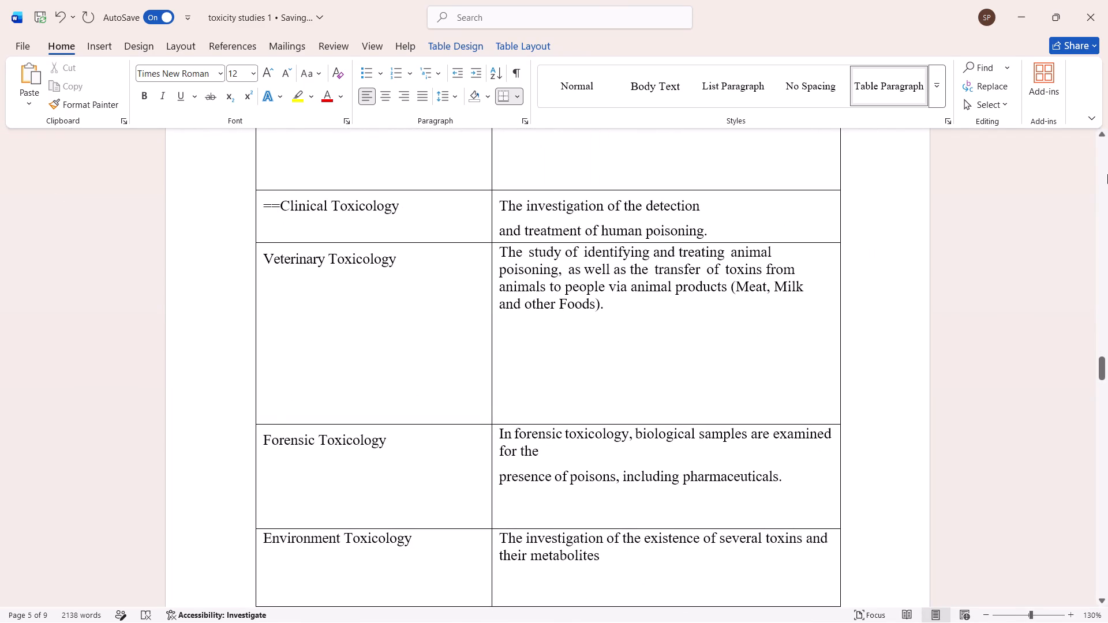
Remove the stray "==" before "Clinical Toxicology" in the Types of Toxicology table.
ctrl+scroll(1107, 174, down, 2)
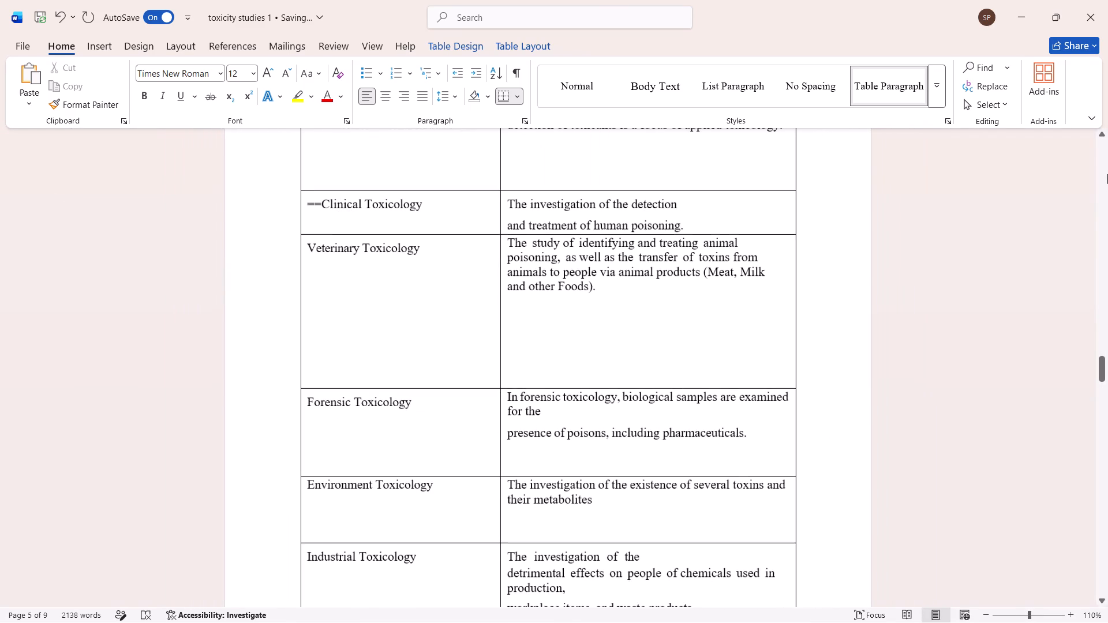
scroll(1107, 174, up, 1)
ctrl+scroll(1107, 174, down, 1)
ctrl+scroll(1107, 174, up, 1)
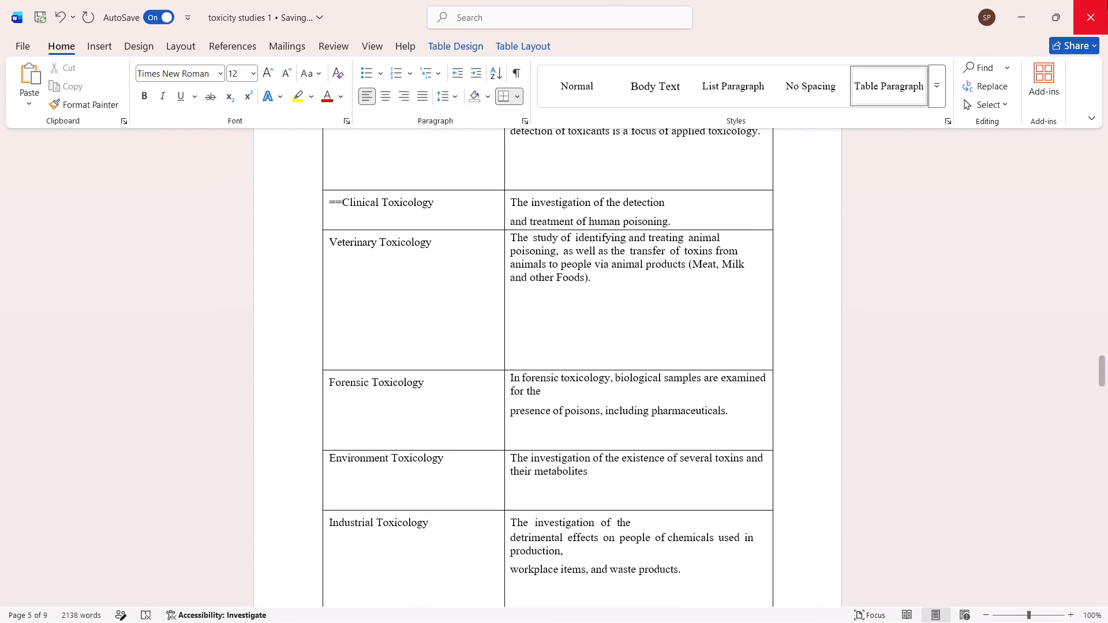
scroll(776, 300, up, 3)
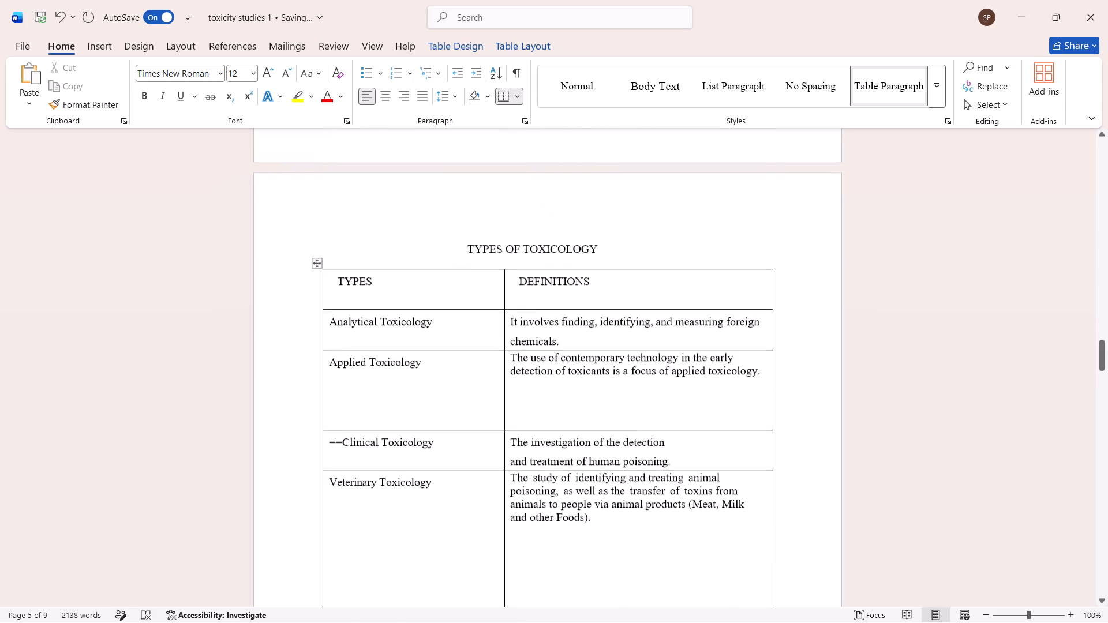
scroll(776, 300, down, 7)
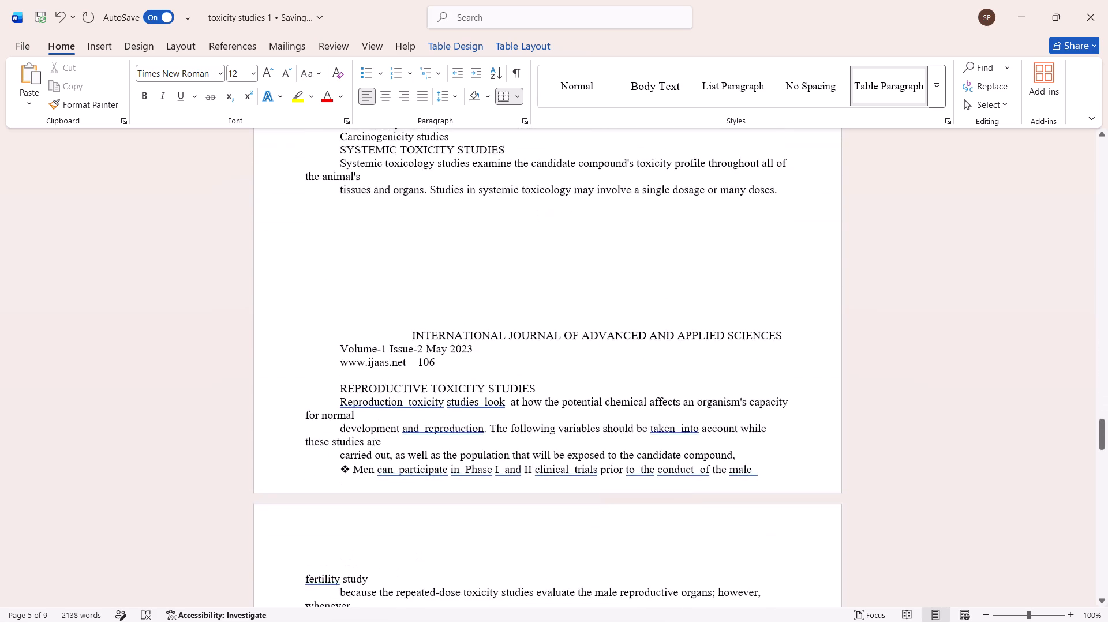
scroll(776, 300, up, 5)
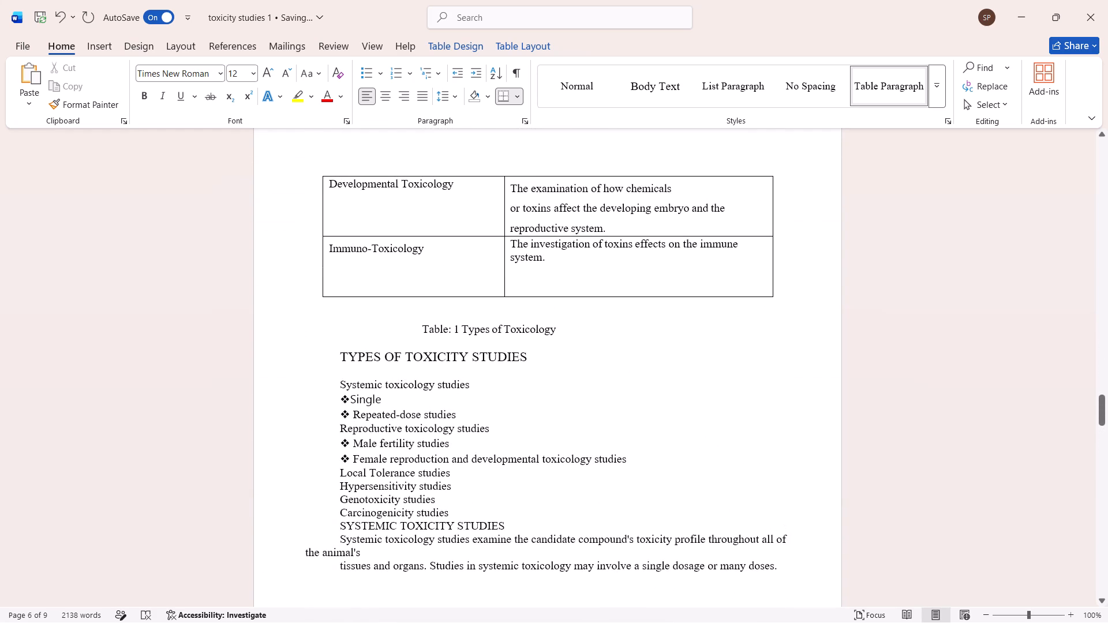
scroll(776, 300, down, 1)
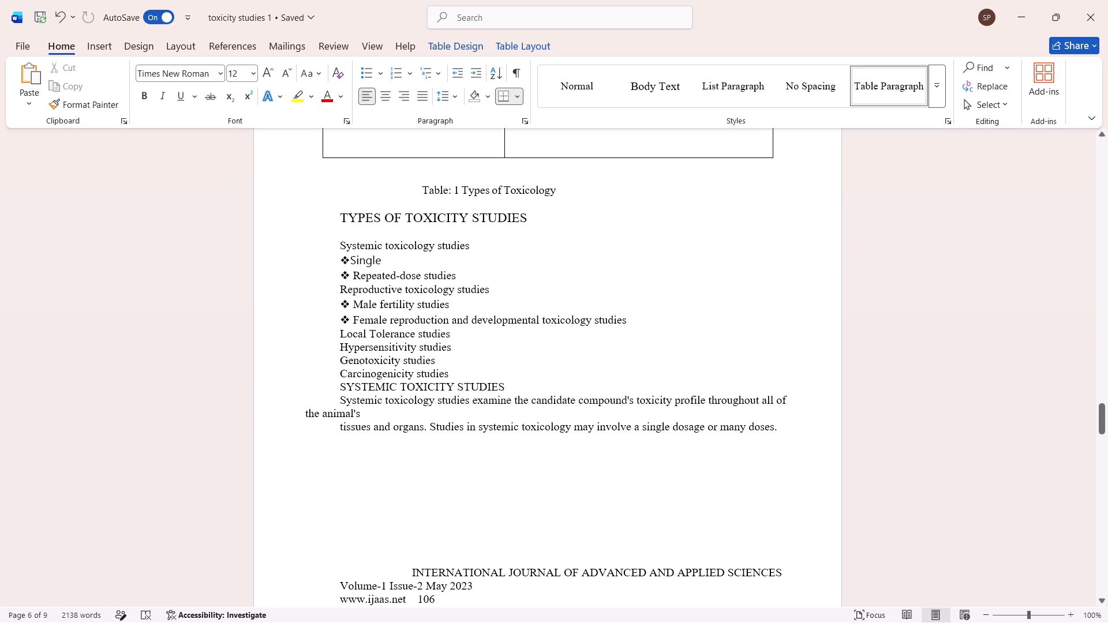
key(minus)
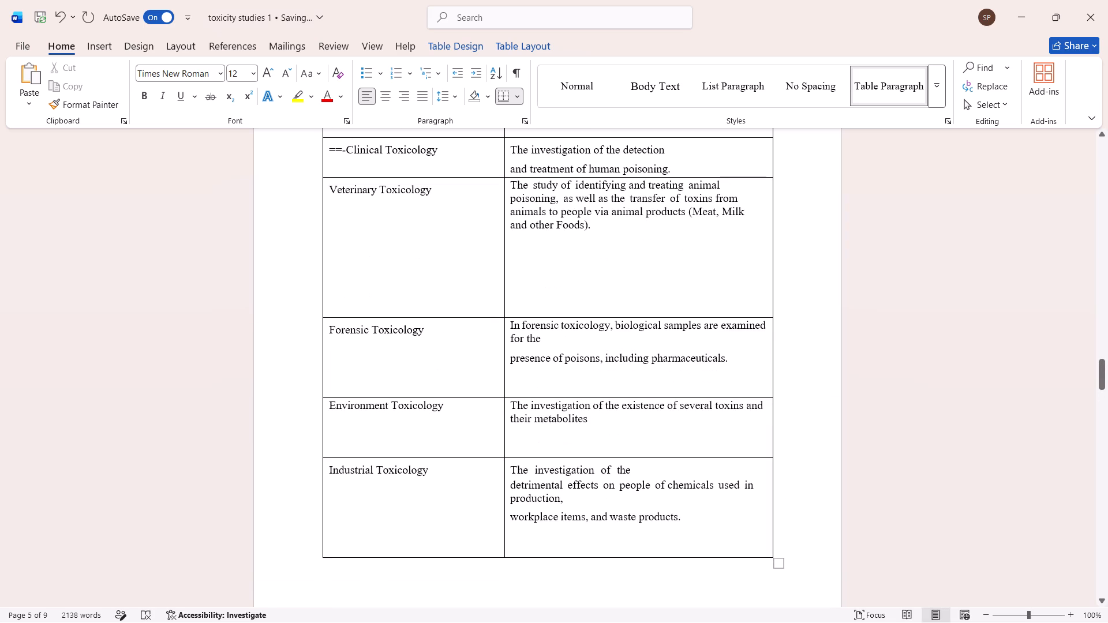
key(BackSpace)
key(BackSpace)
key(BackSpace)
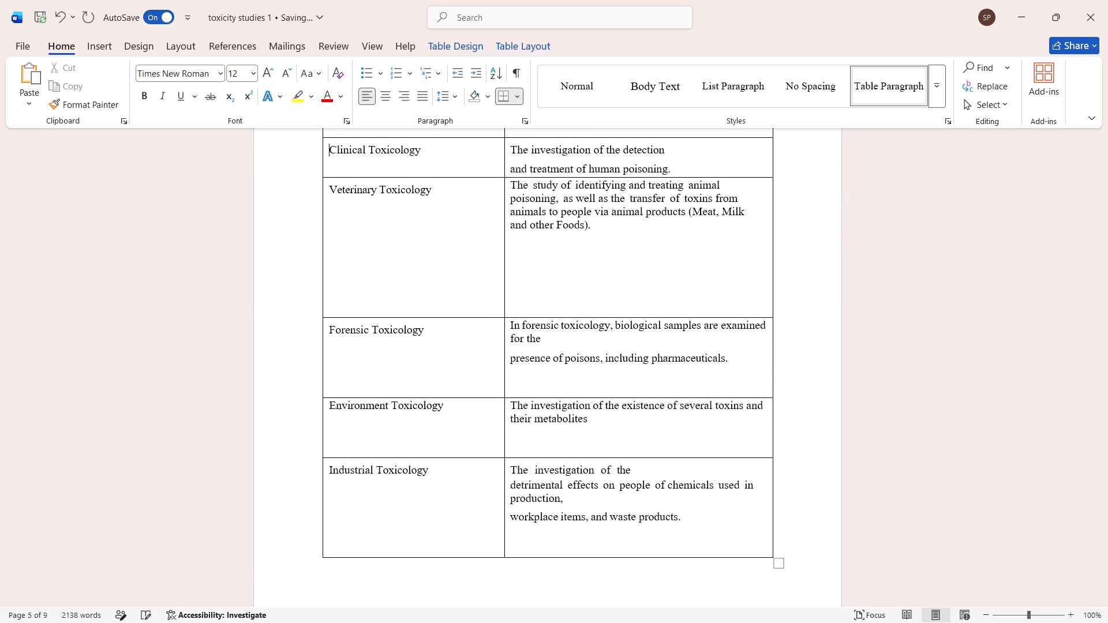
Complete the ❖ "Single" line under "Systemic toxicology studies" so that it reads "Single-dose studies".
key(Down)
key(Down)
key(Down)
key(Down)
key(Down)
key(Down)
key(Down)
key(Down)
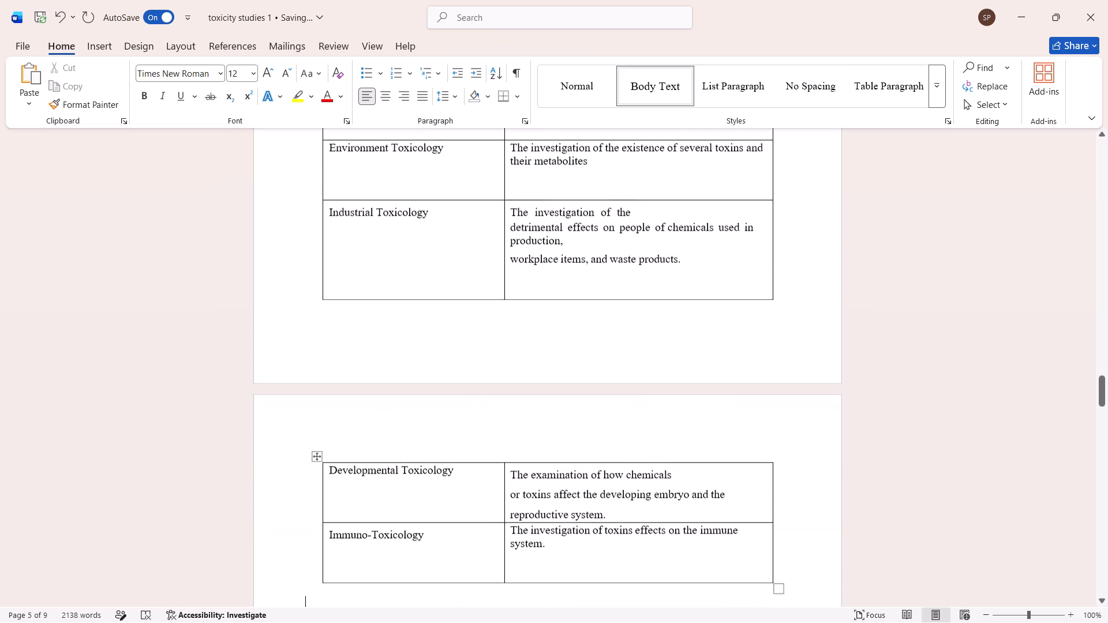
key(Down)
key(Down)
key(Down)
key(Down)
key(Down)
key(Down)
key(Down)
key(Down)
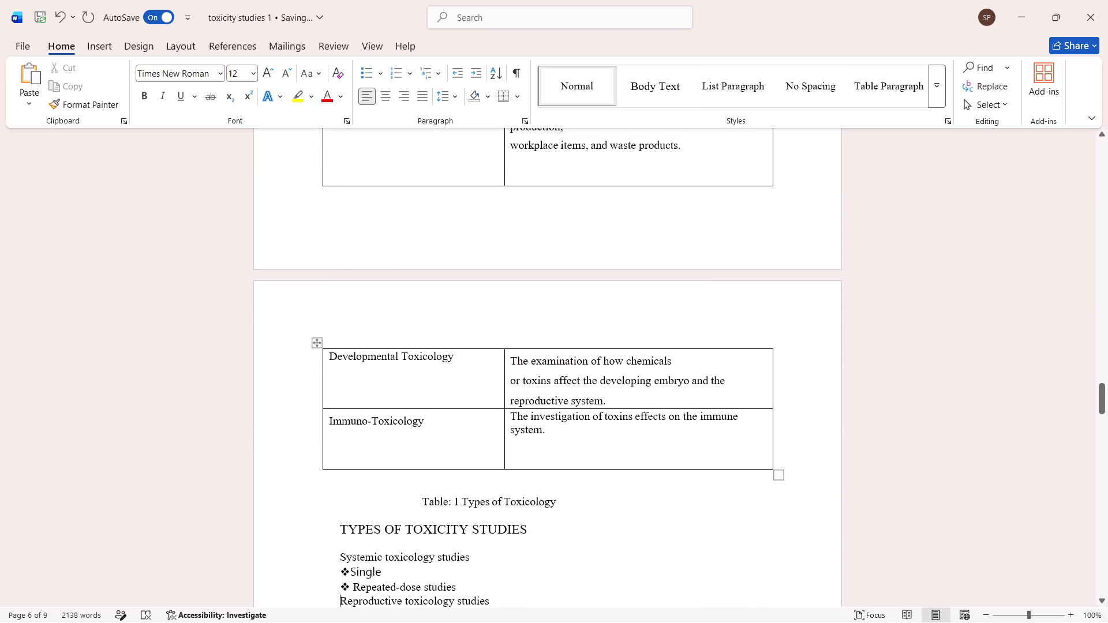
click(384, 573)
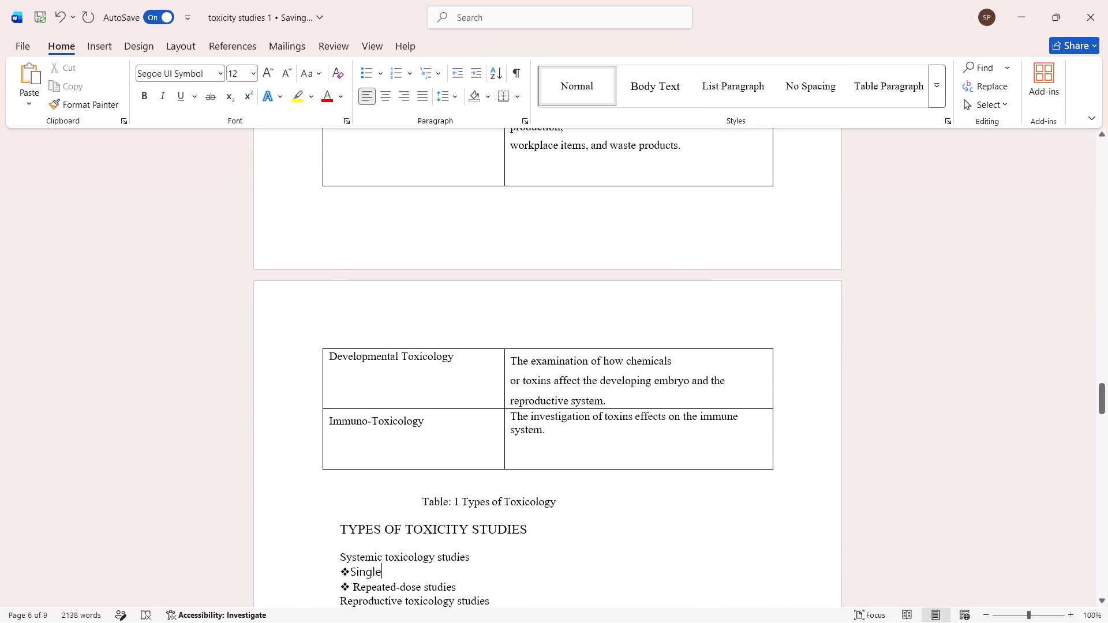
key(minus)
key(d)
scroll(384, 573, right, 1)
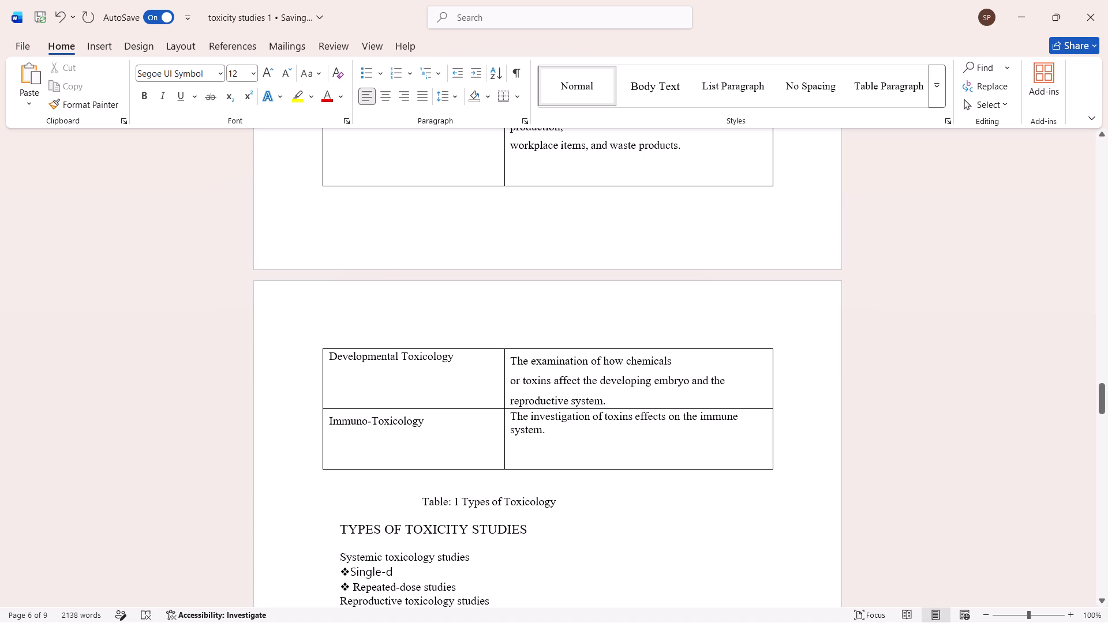
key(o)
text(se)
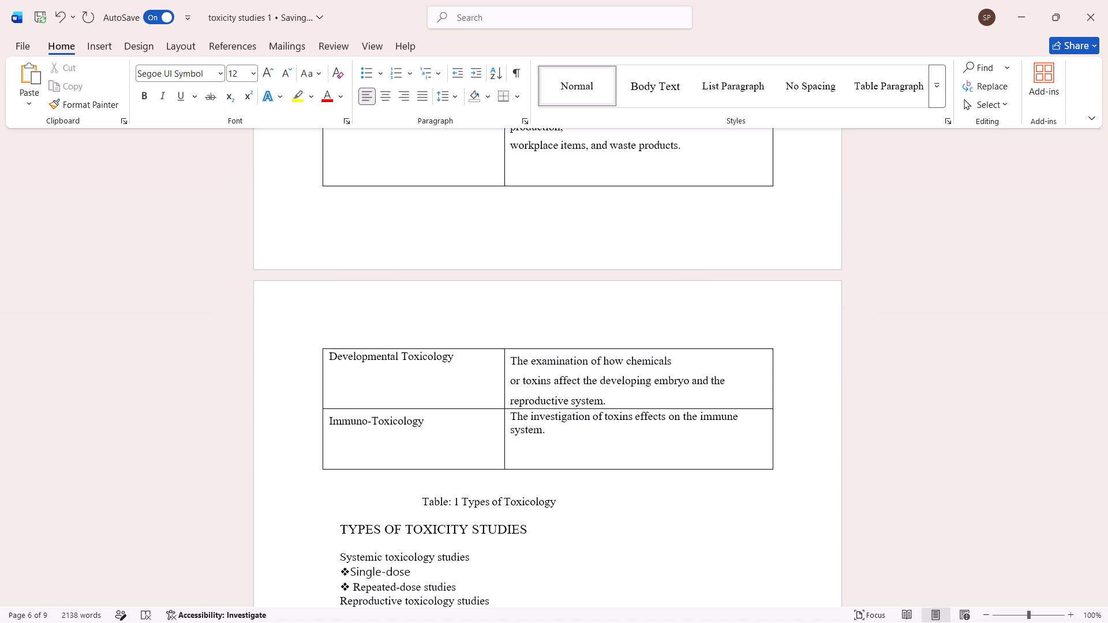
key(space)
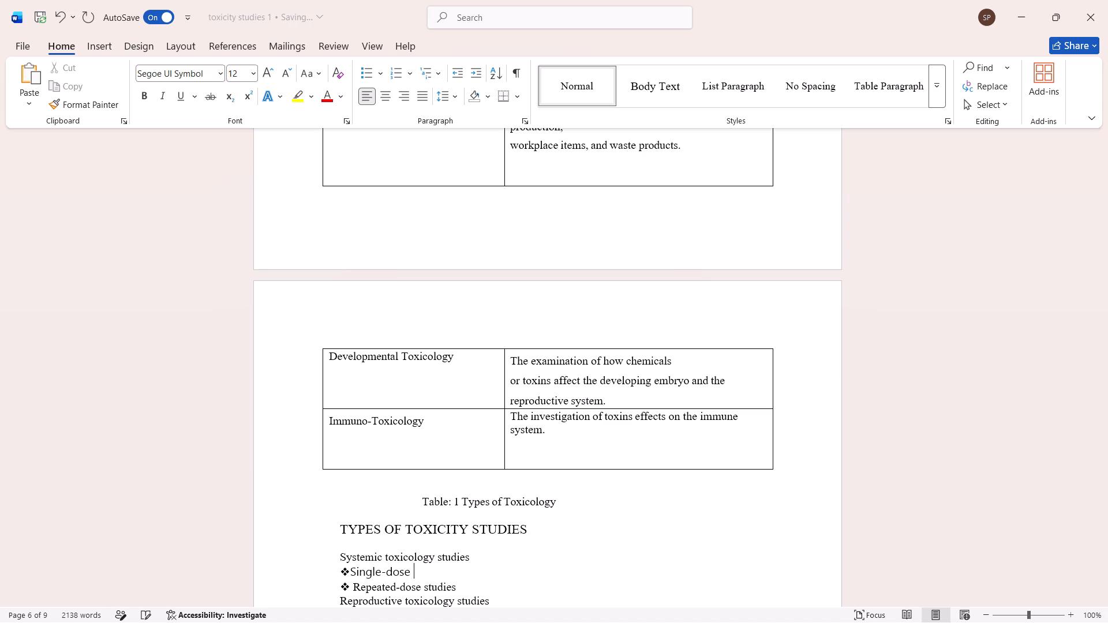
text(studies)
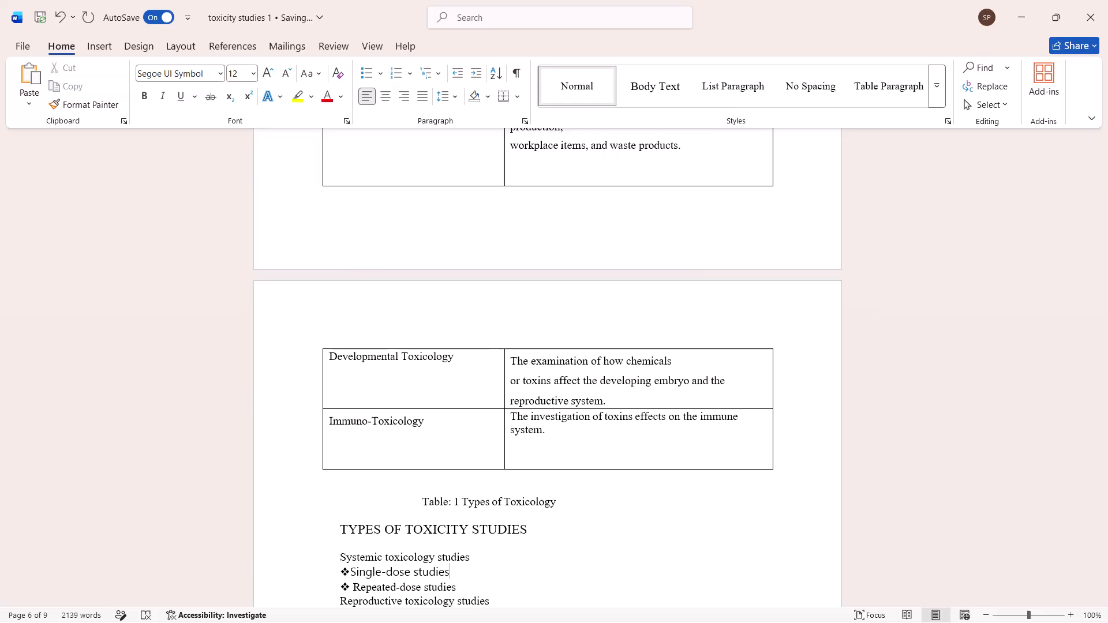
Set the font size of the ❖ "Single-dose studies" line to 12.
click(410, 546)
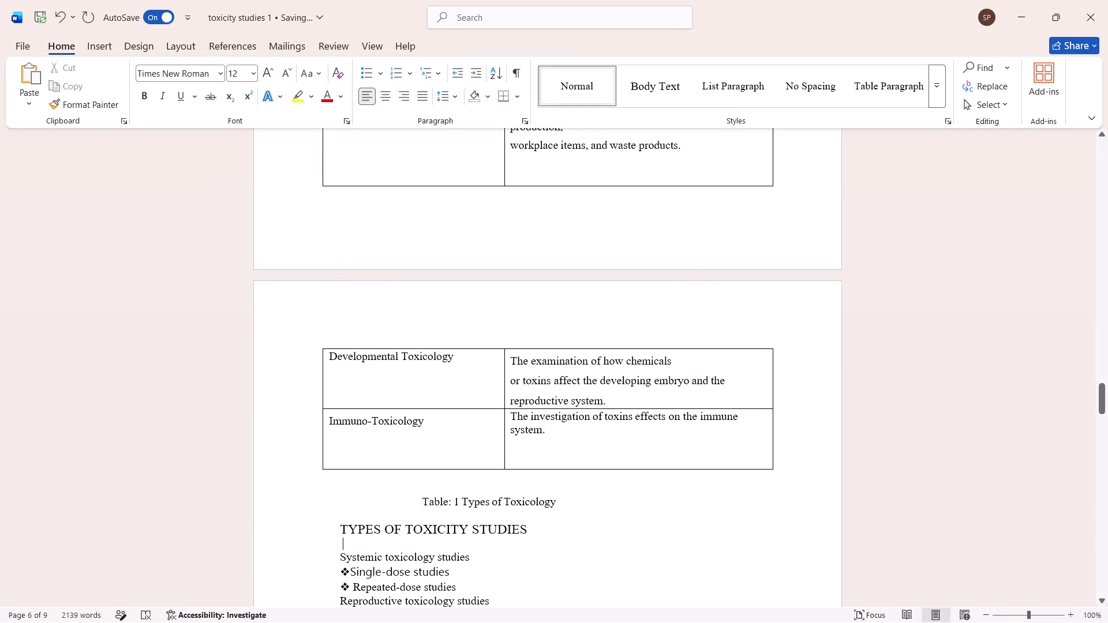
drag(452, 571, 338, 581)
drag(338, 581, 308, 575)
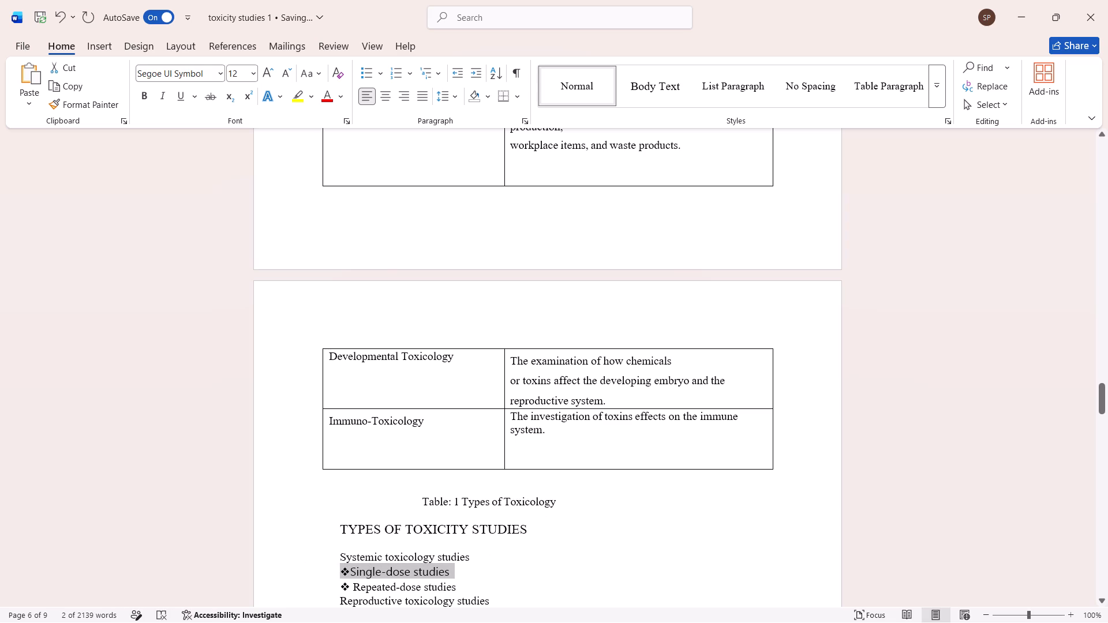
click(252, 65)
click(238, 155)
Look through the document from the Systemic Toxicity Studies section back to the text before Importance of Toxicity Studies.
key(Down)
key(Down)
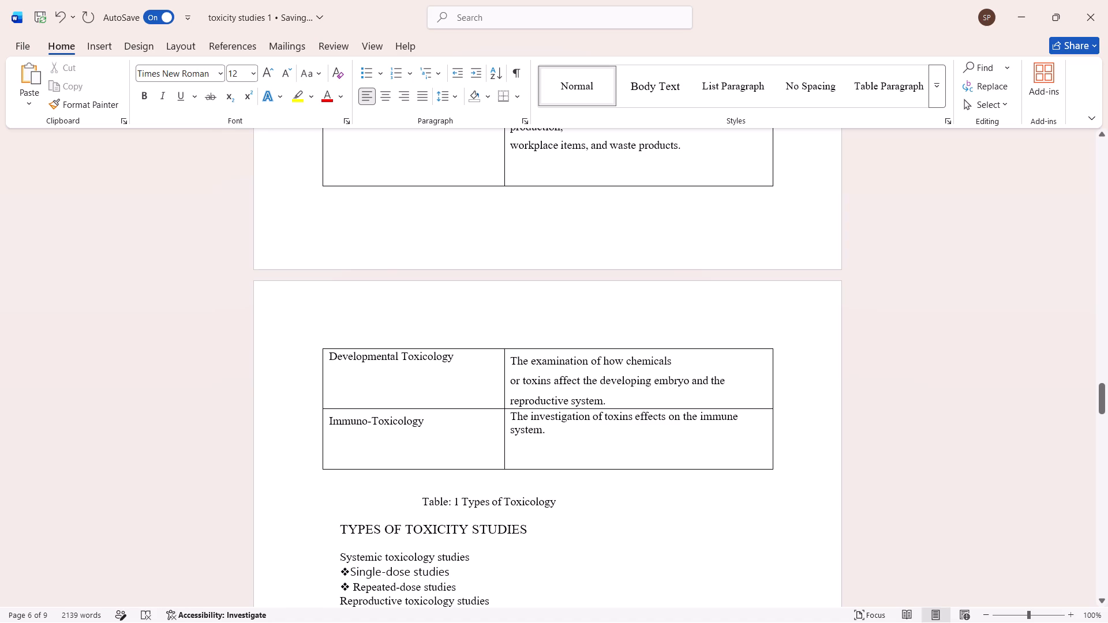
key(Down)
key(Down)
key(Down)
key(Down)
key(Down)
key(Down)
key(Down)
key(Down)
key(Down)
key(Down)
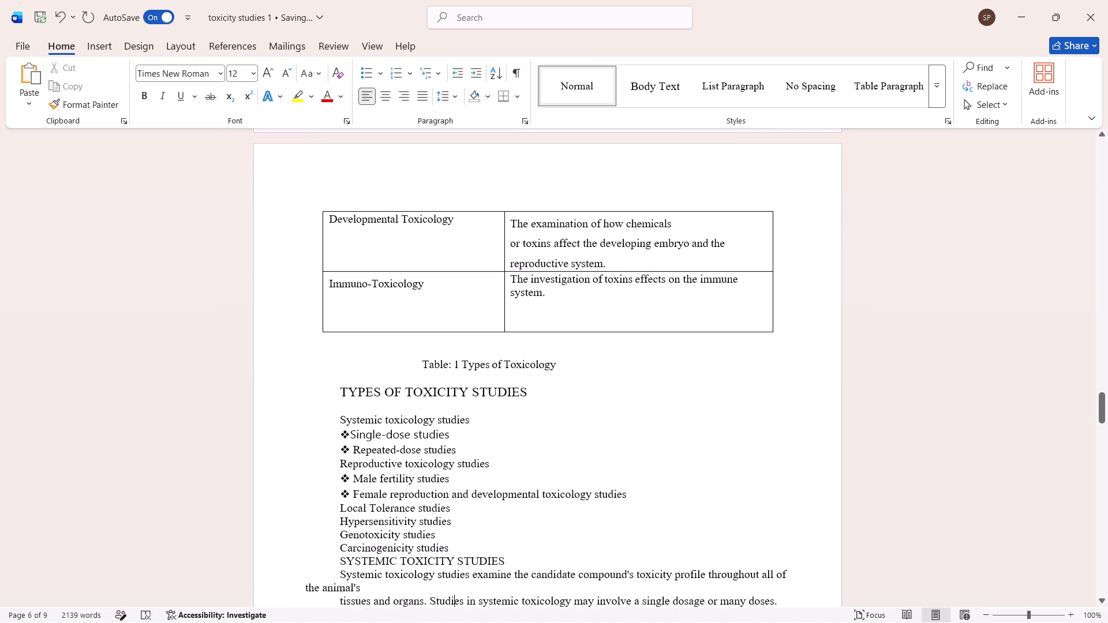
key(Up)
key(Up)
key(Up)
key(Up)
key(Up)
key(Up)
key(Up)
key(Up)
key(Up)
key(Up)
key(Up)
key(Up)
key(Up)
key(Up)
key(Up)
key(Up)
key(Up)
key(Up)
key(Up)
key(Up)
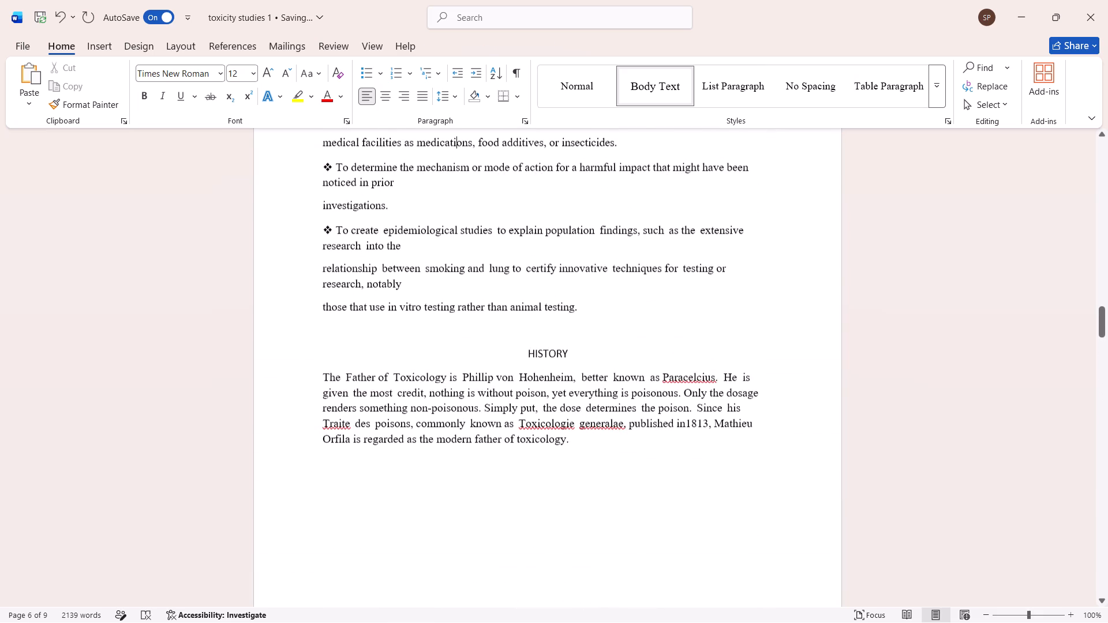
key(Up)
key(Up)
key(Up)
key(Up)
key(Up)
key(Up)
key(Up)
key(Up)
key(Up)
key(Up)
key(Up)
key(Up)
key(Up)
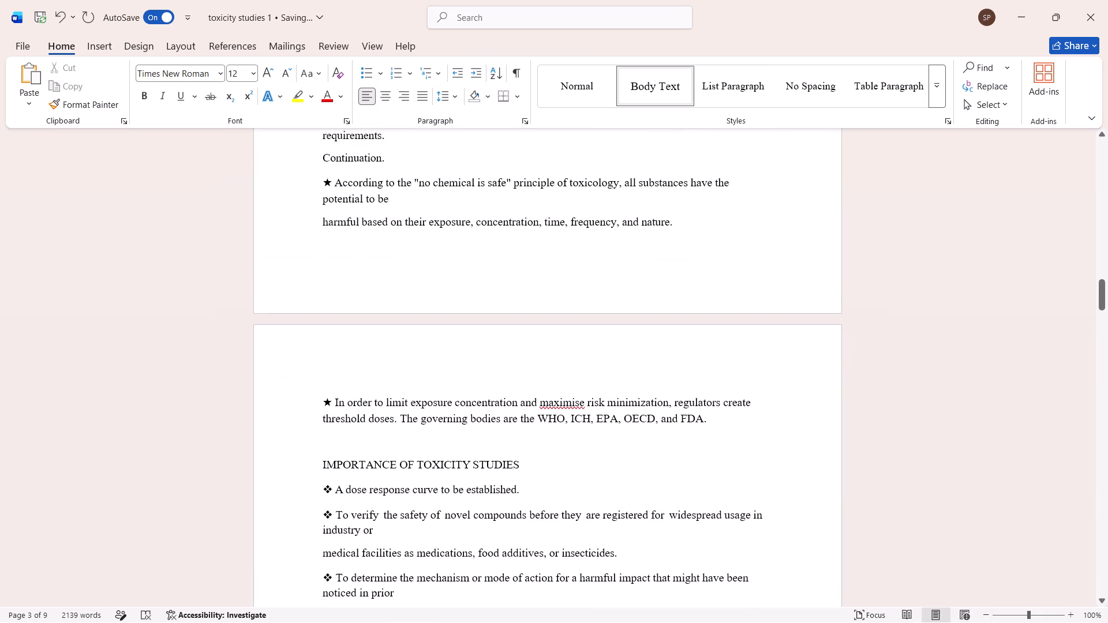
Set the font size of the ★ "In order to limit exposure concentration" paragraph to 12.
drag(325, 403, 368, 431)
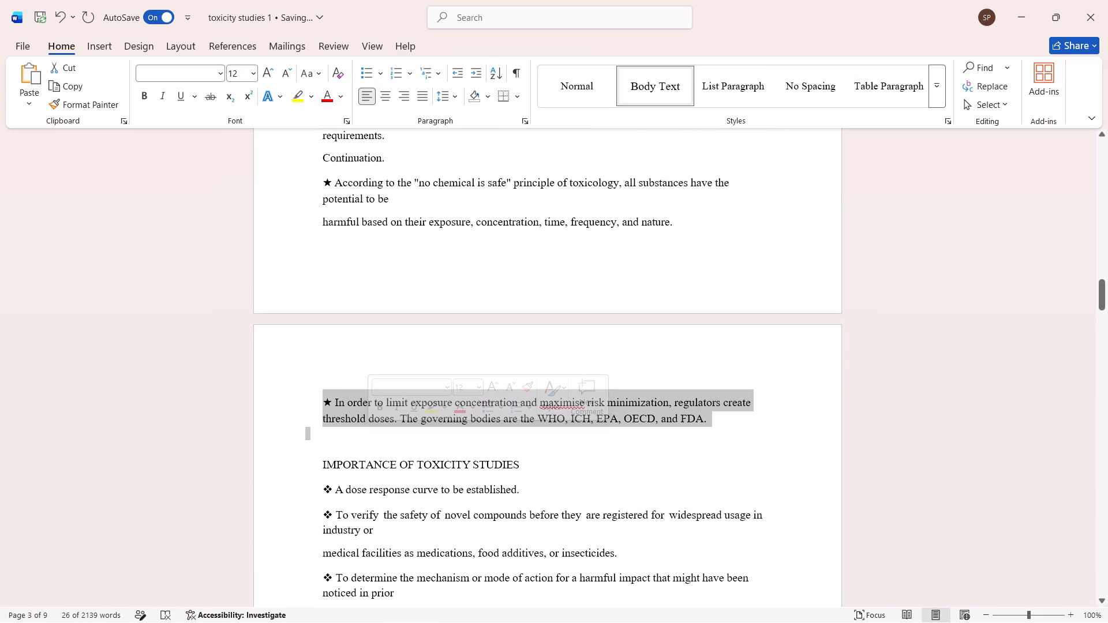
click(250, 72)
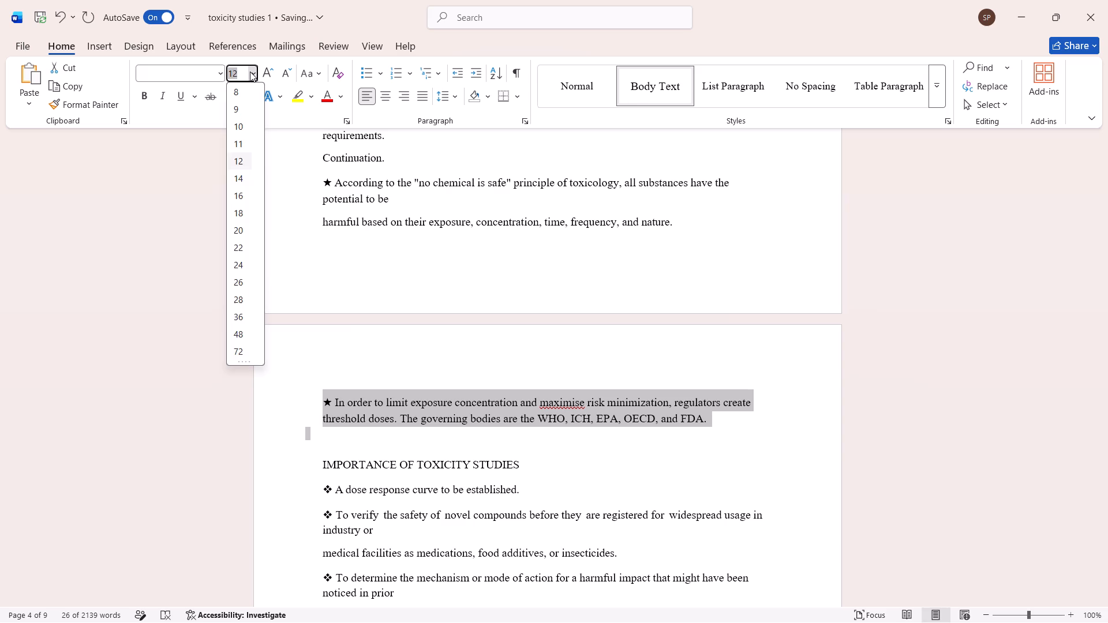
click(235, 157)
click(235, 157)
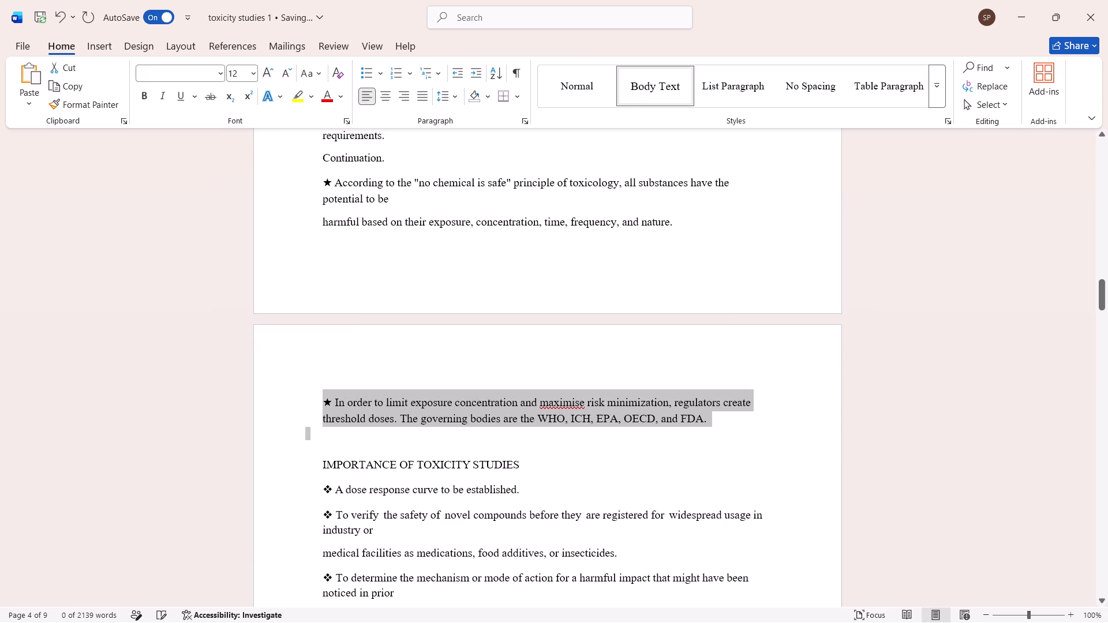
click(206, 303)
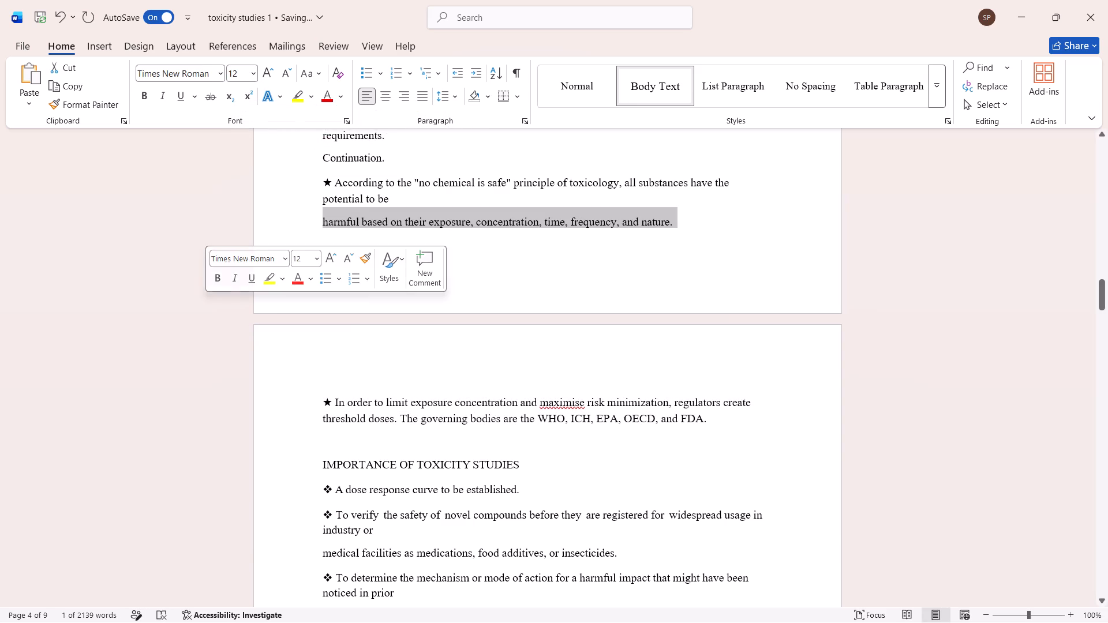
click(1016, 270)
Review the document's text and overall page layout around the Importance of Toxicity Studies section and the Types of Toxicology table.
key(Down)
key(Down)
key(Down)
key(Down)
key(Down)
key(Down)
key(Down)
key(Down)
key(Down)
key(Down)
key(Down)
key(Down)
key(Down)
key(Down)
key(Down)
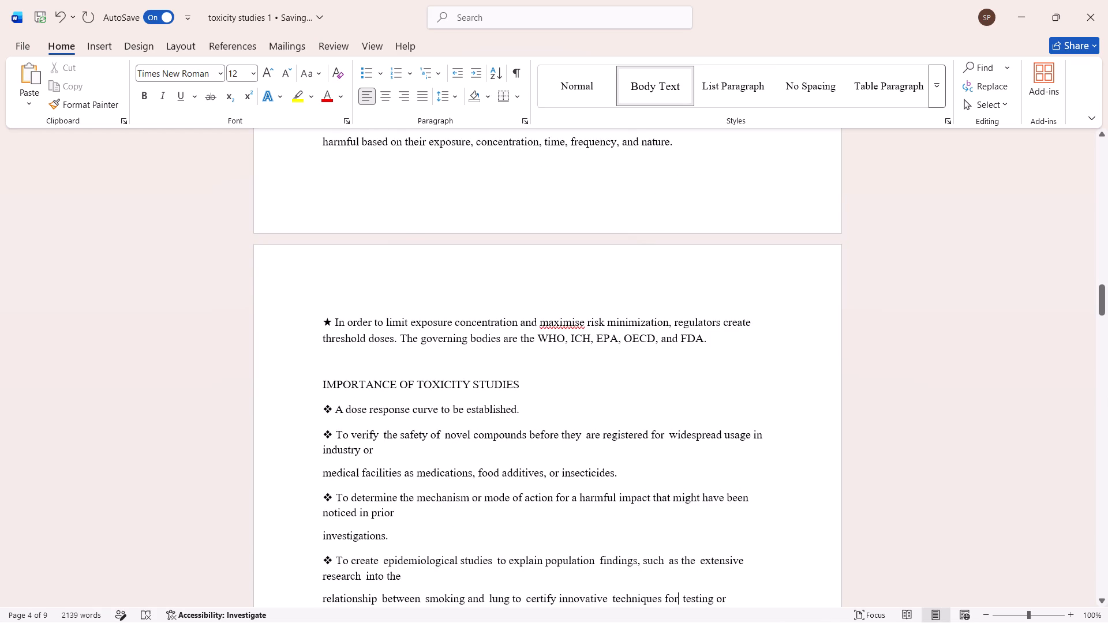
scroll(1033, 318, up, 2)
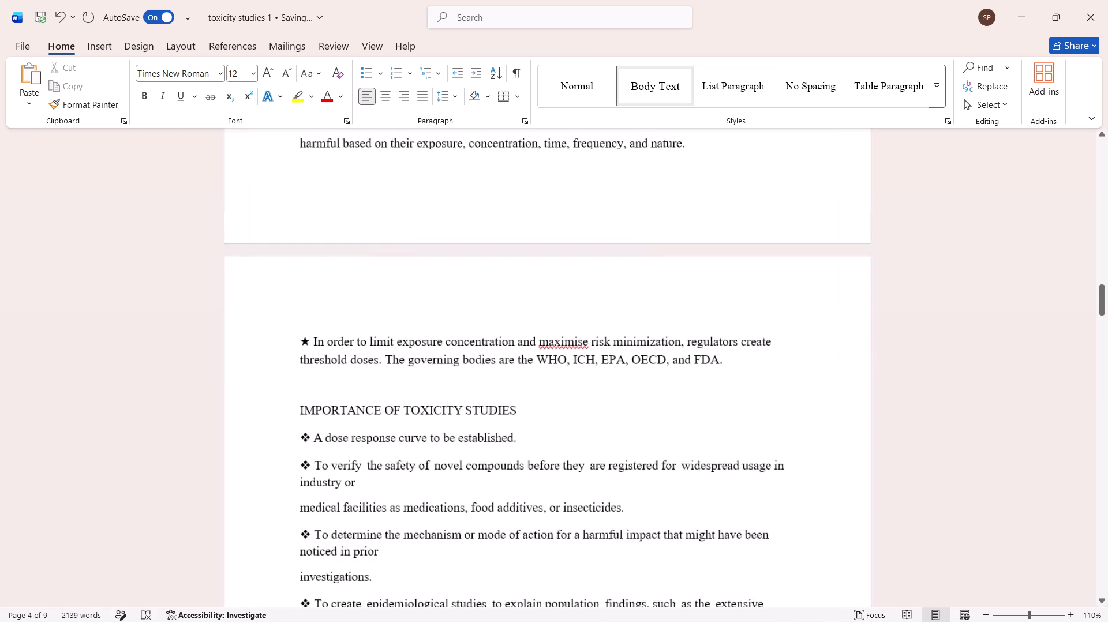
scroll(1033, 318, up, 1)
ctrl+scroll(1033, 318, down, 1)
ctrl+scroll(1033, 318, up, 1)
ctrl+scroll(1033, 318, down, 1)
scroll(1033, 318, up, 1)
scroll(1033, 318, down, 1)
scroll(1033, 318, up, 1)
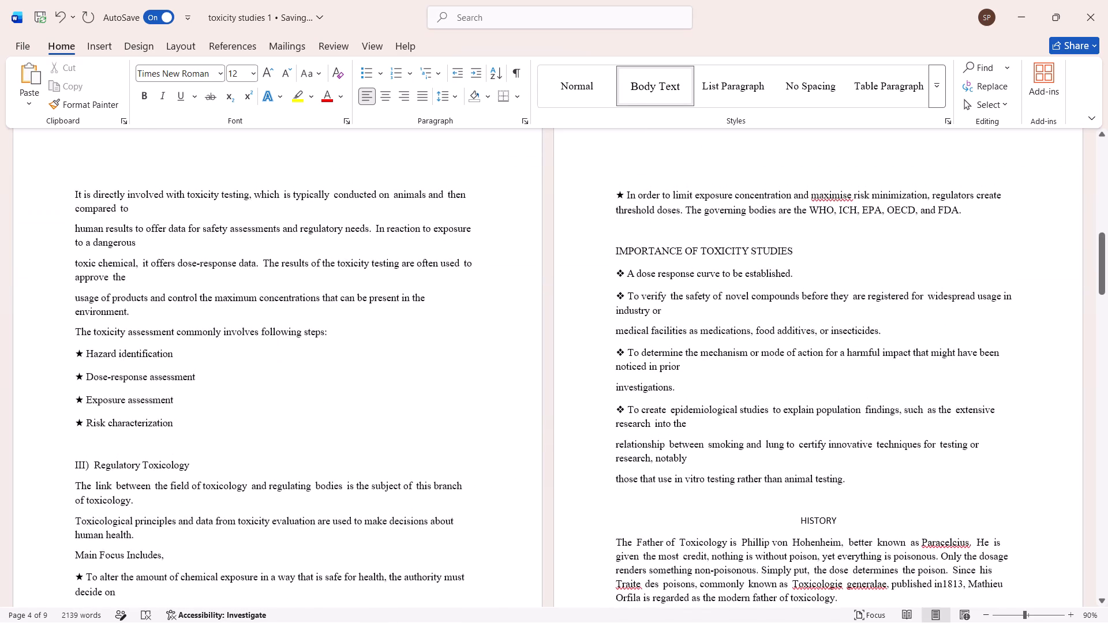
scroll(1033, 318, up, 1)
ctrl+scroll(1033, 318, down, 2)
ctrl+scroll(1033, 318, up, 1)
ctrl+scroll(1033, 318, down, 1)
ctrl+scroll(1033, 318, up, 1)
ctrl+scroll(1033, 318, down, 1)
ctrl+scroll(1033, 318, up, 1)
scroll(1033, 318, up, 1)
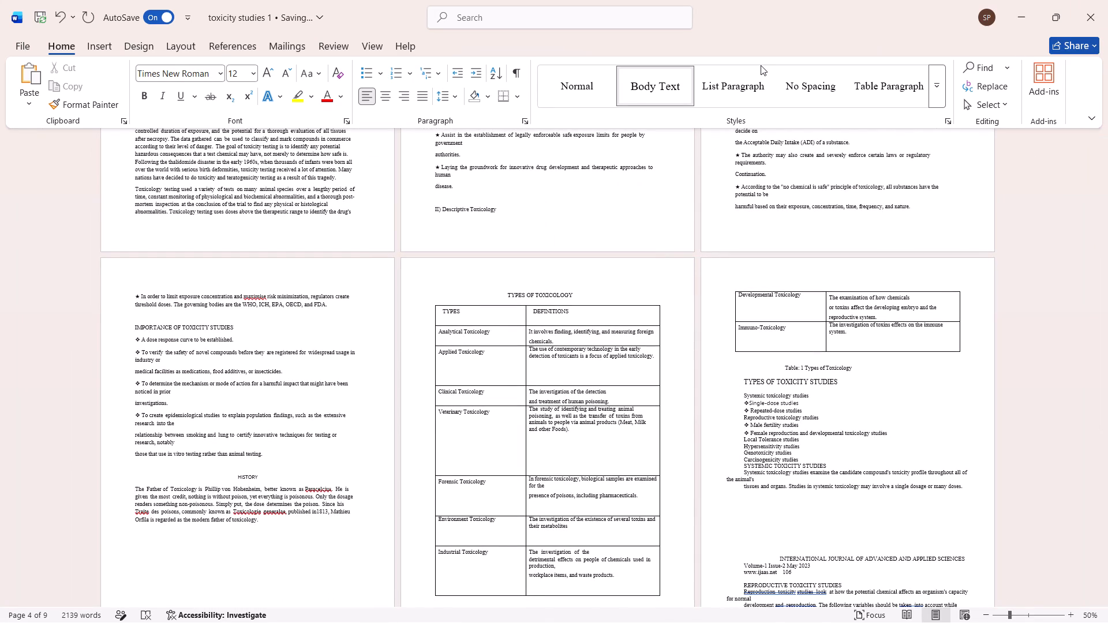
Close the "toxicity studies 1" document.
click(1074, 5)
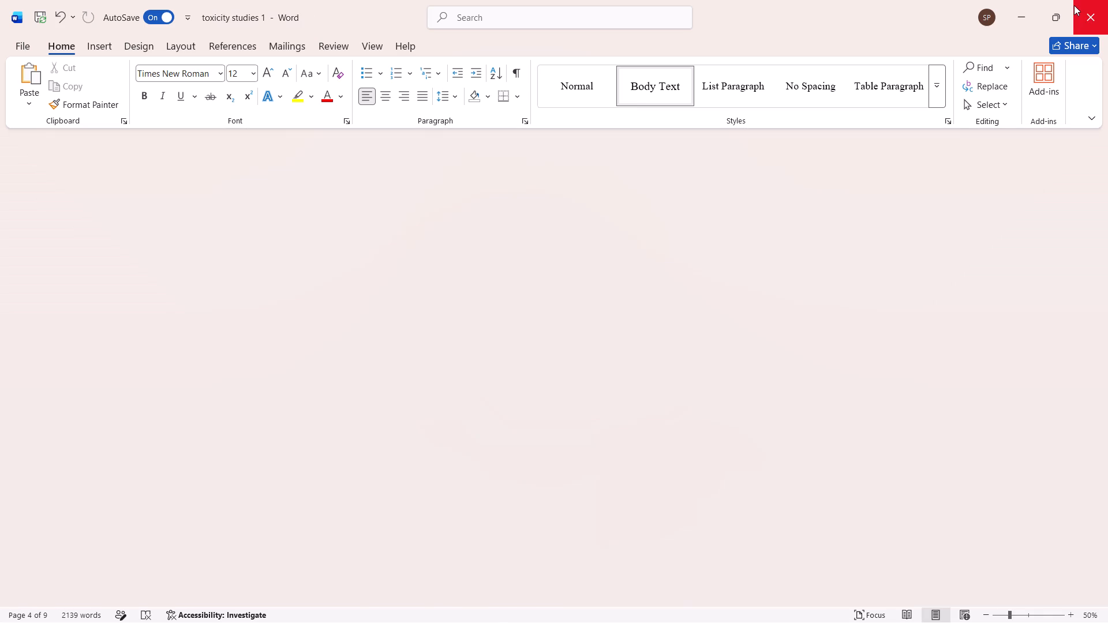
click(1074, 5)
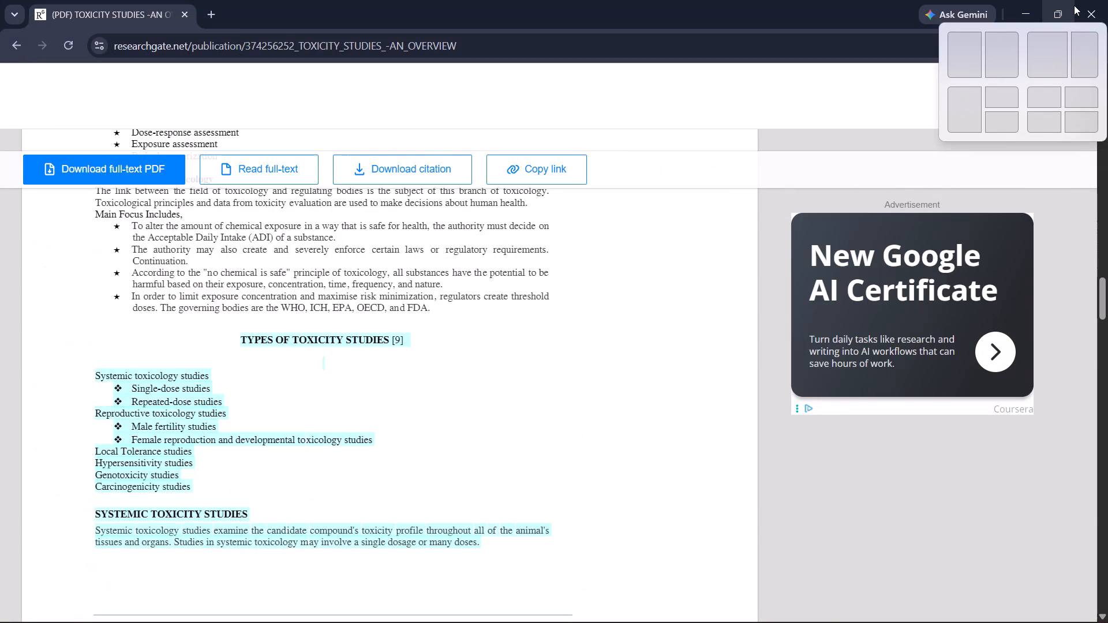
Close the browser window showing the toxicity studies article.
click(1074, 5)
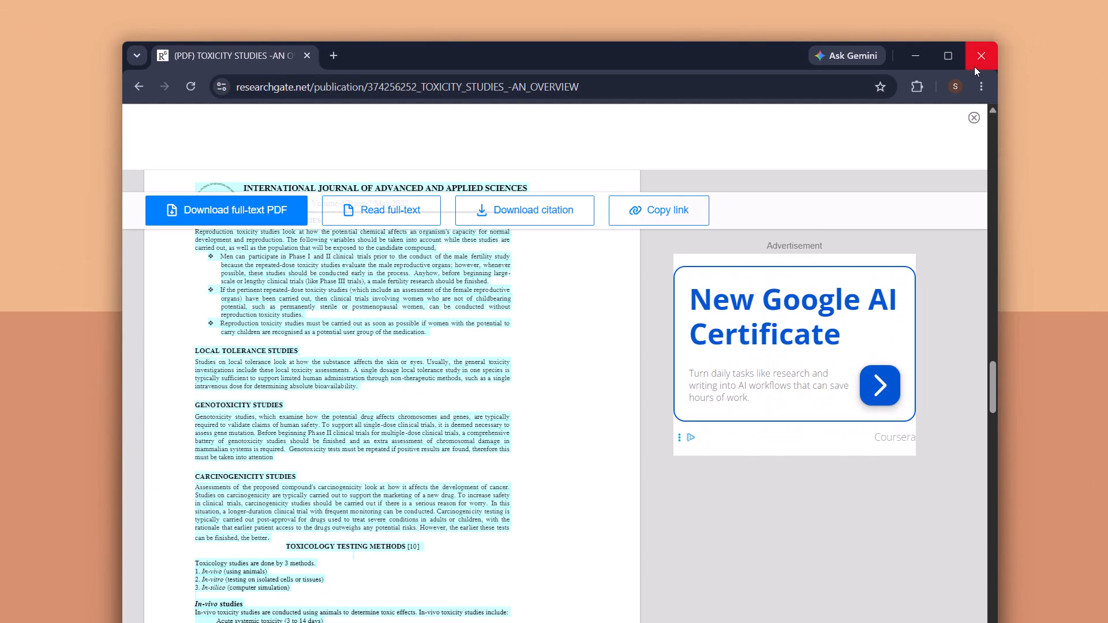
click(974, 66)
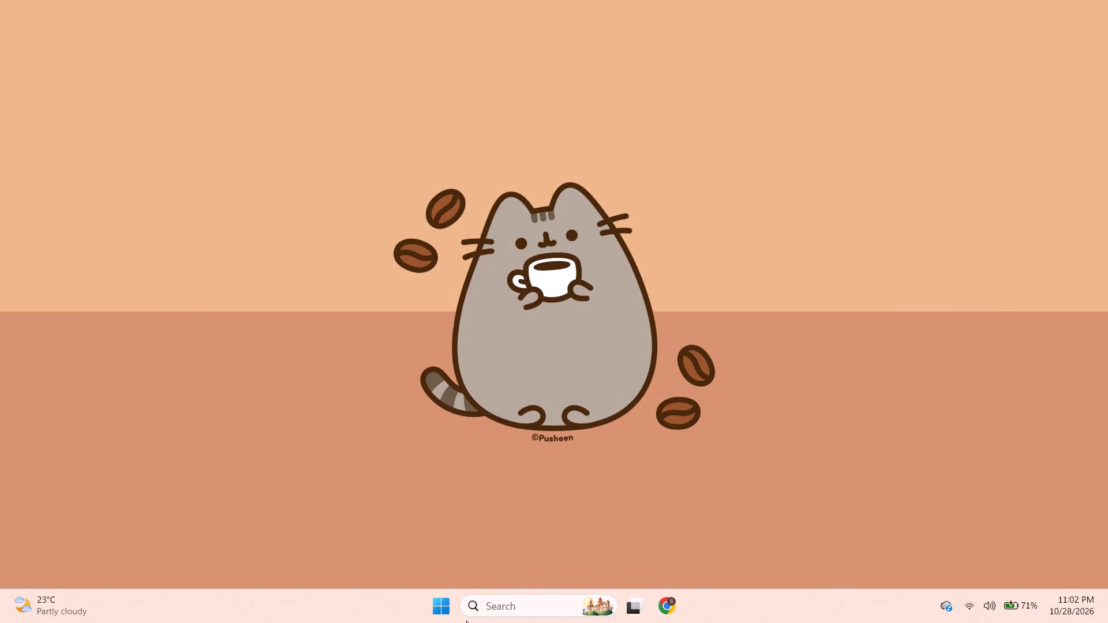
Reopen the recent "toxicity studies 1" document in Word.
click(451, 608)
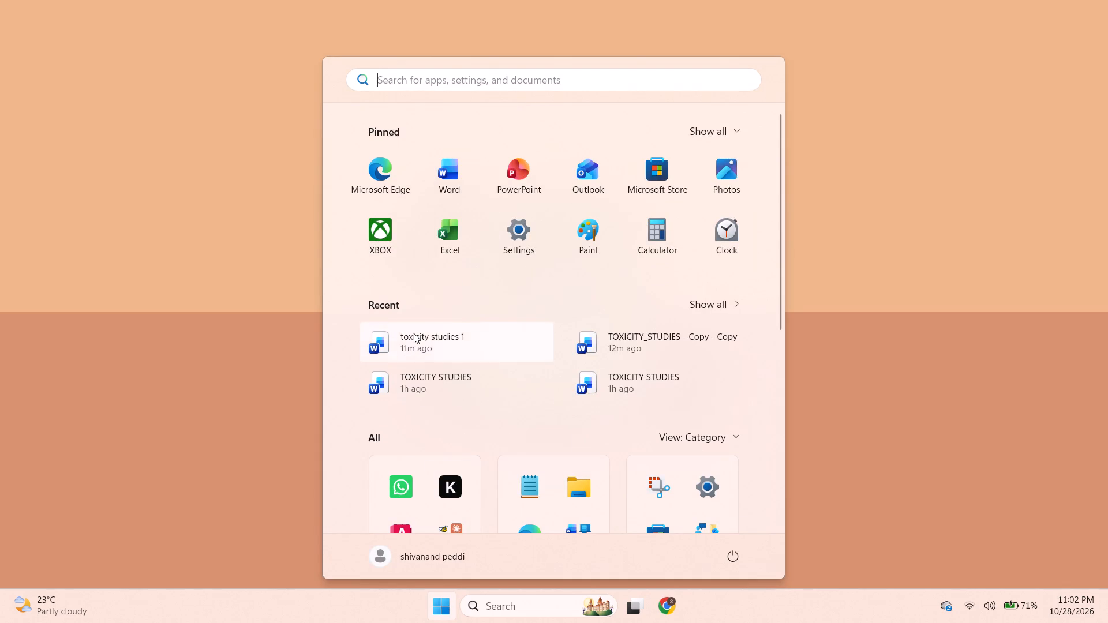
click(414, 333)
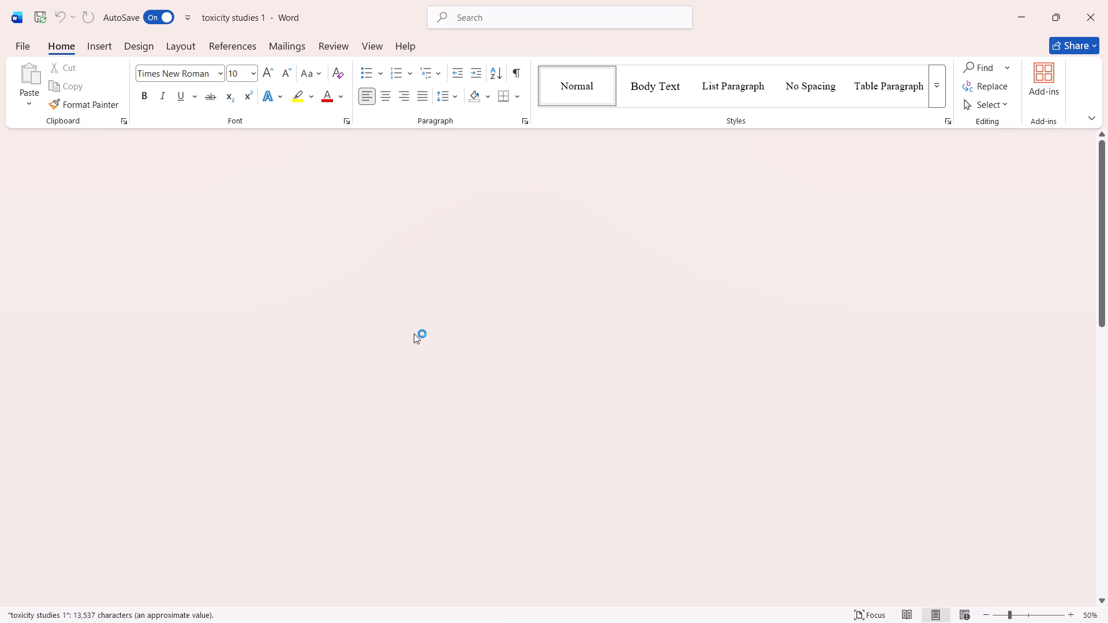
Look through the document from its beginning, past the Types of Toxicology table, to the Types of Toxicity Studies section.
ctrl+scroll(414, 333, up, 3)
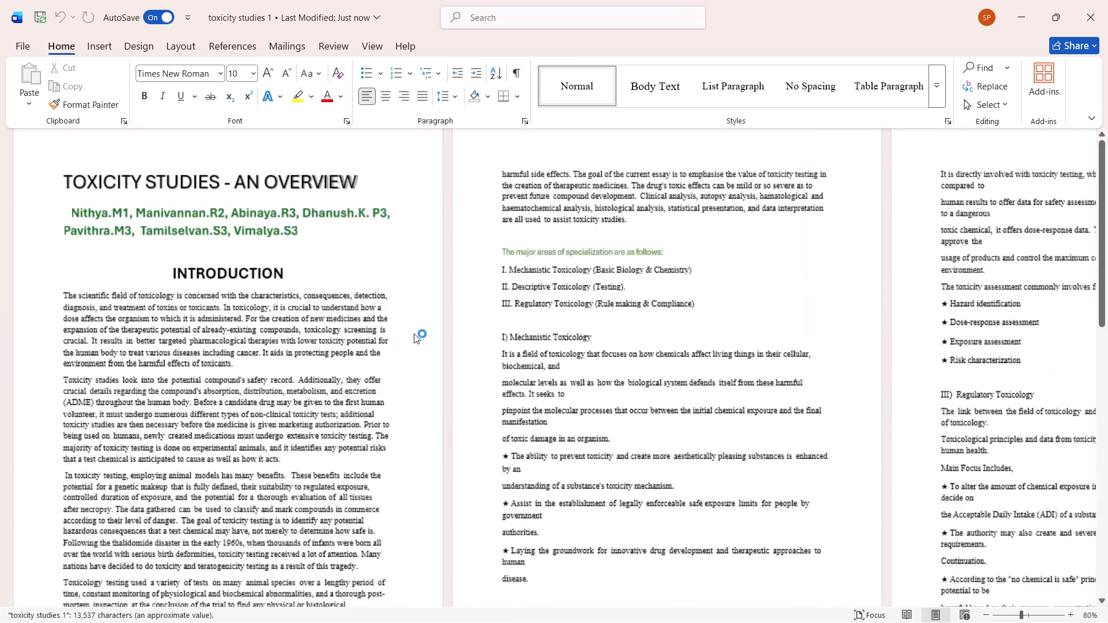
ctrl+scroll(414, 333, up, 5)
key(Down)
key(Down)
key(Down)
key(Down)
key(Down)
key(Down)
key(Down)
key(Down)
key(Down)
key(Down)
key(Down)
key(Down)
key(Down)
key(Down)
key(Down)
key(Down)
key(Down)
key(Down)
key(Down)
key(Down)
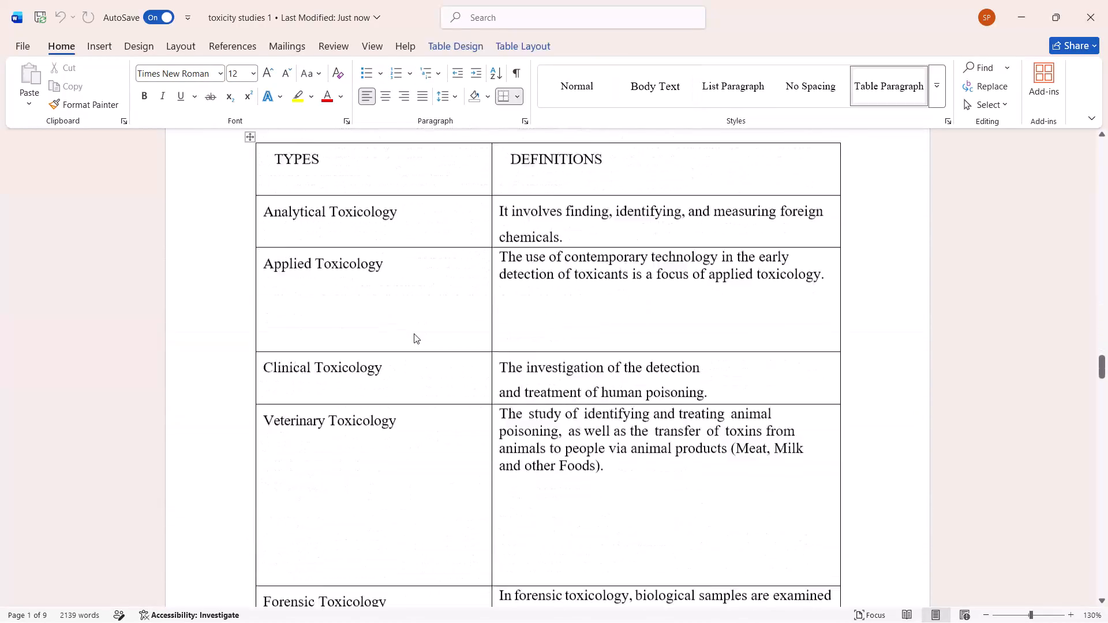
key(Down)
key(Down)
key(Down)
key(Down)
key(Down)
key(Down)
key(Down)
key(Down)
key(Down)
key(Down)
key(Down)
key(Down)
key(Down)
key(Down)
key(Down)
key(Down)
key(Down)
key(Down)
key(Down)
key(Down)
key(Down)
key(Down)
key(Down)
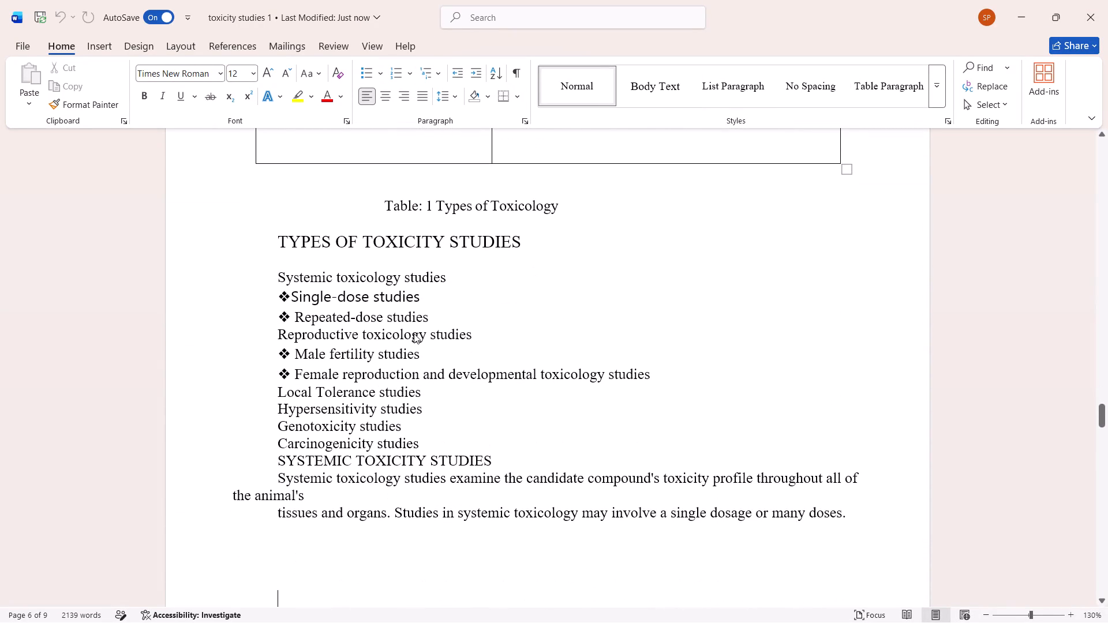
Remove the indents from "Systemic toxicology studies" and its two ❖ items, starting each ❖ item with two spaces instead.
click(274, 279)
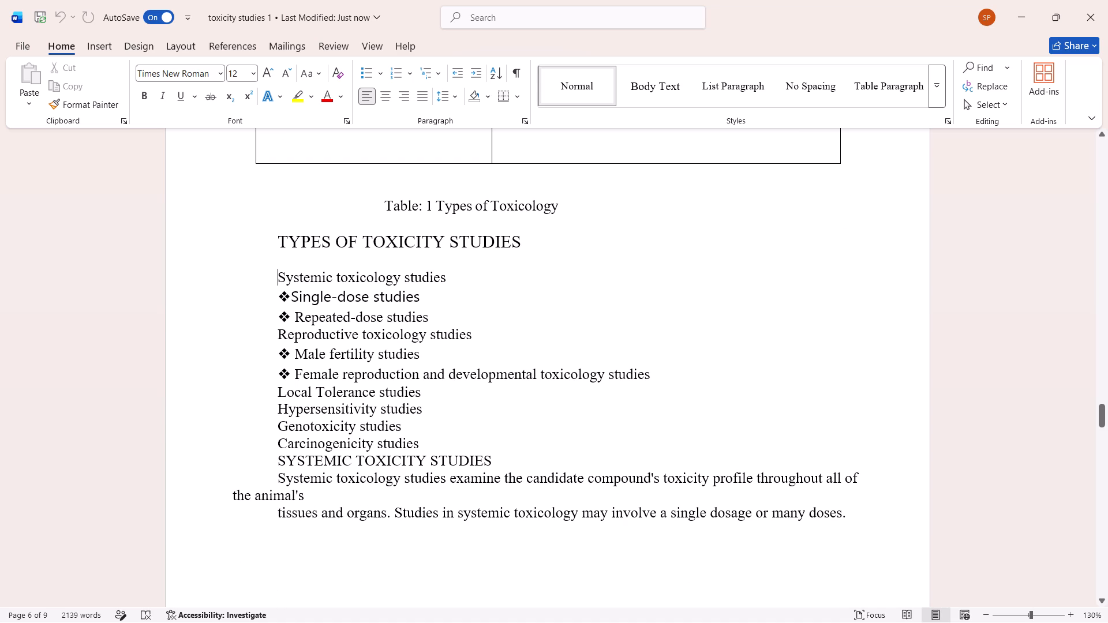
key(BackSpace)
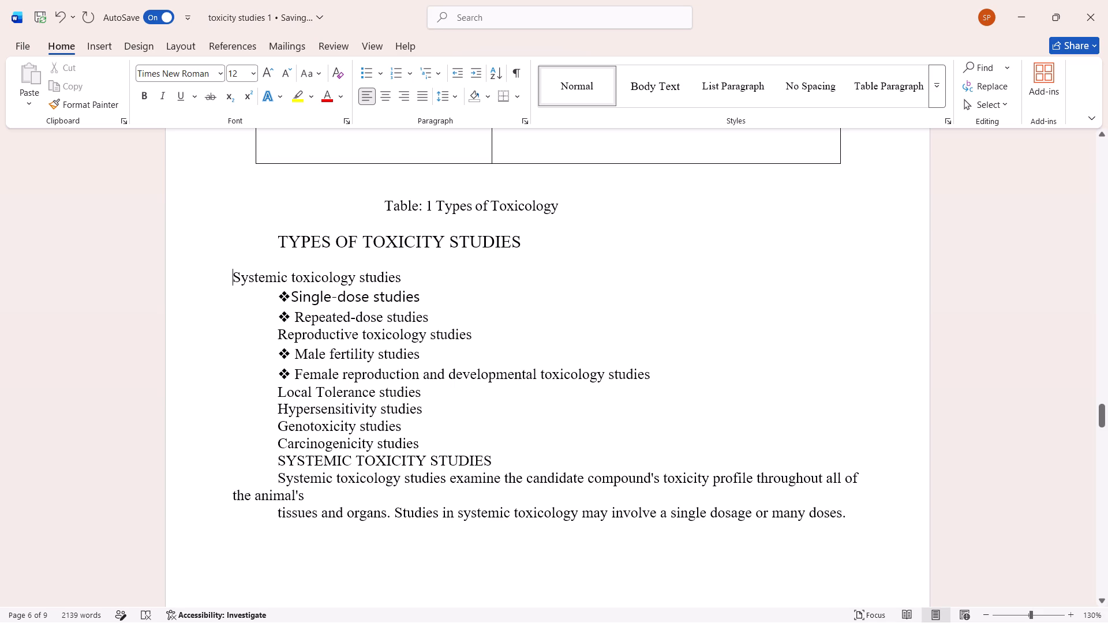
click(272, 295)
key(BackSpace)
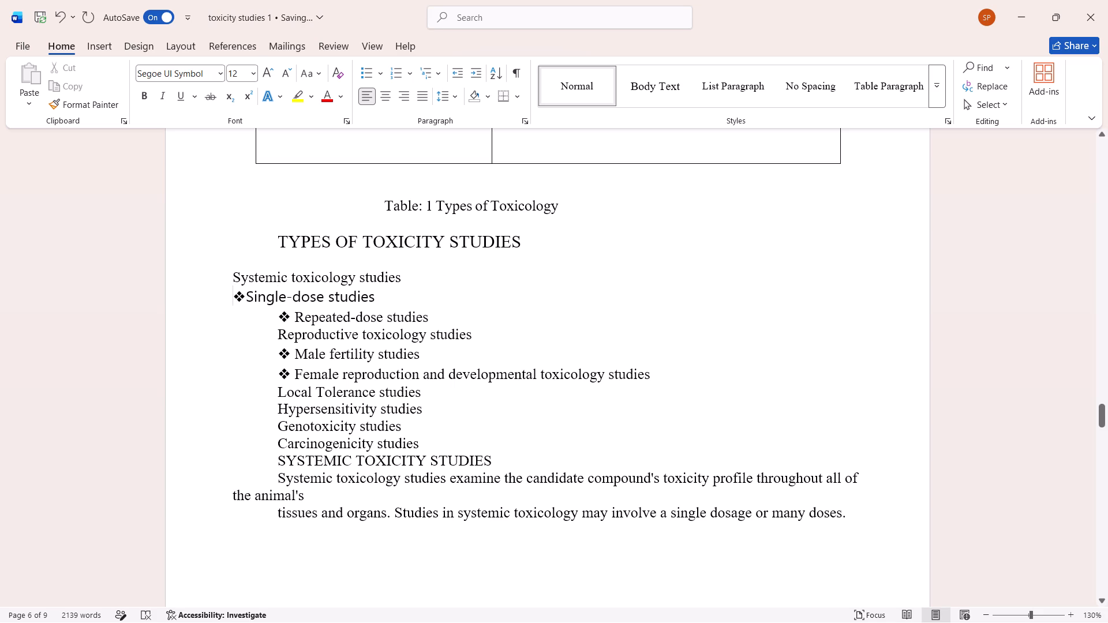
key(space)
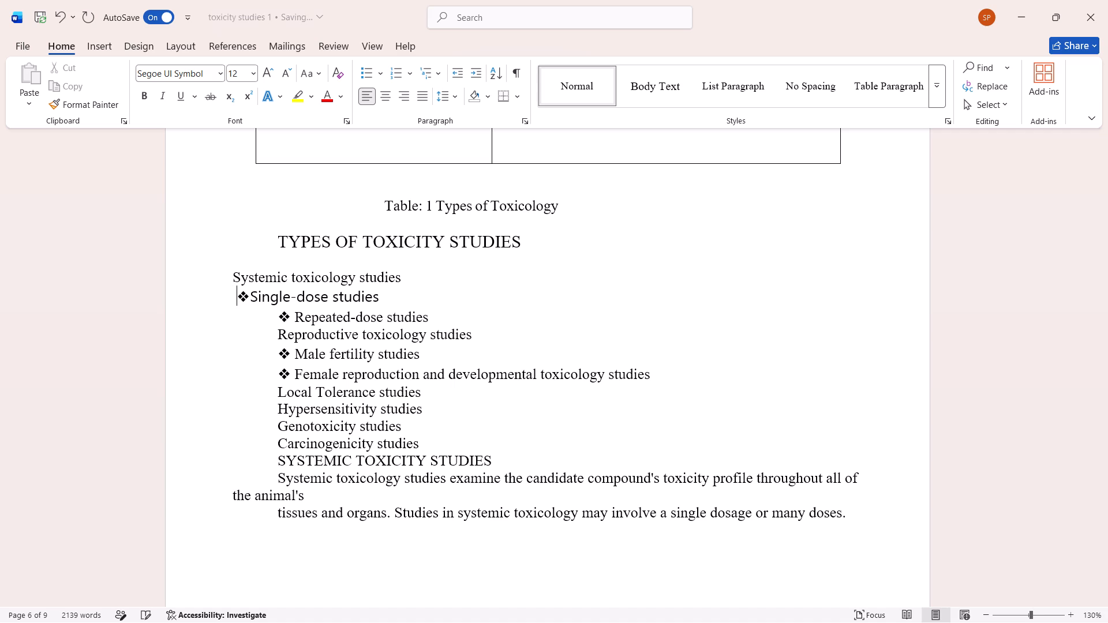
key(space)
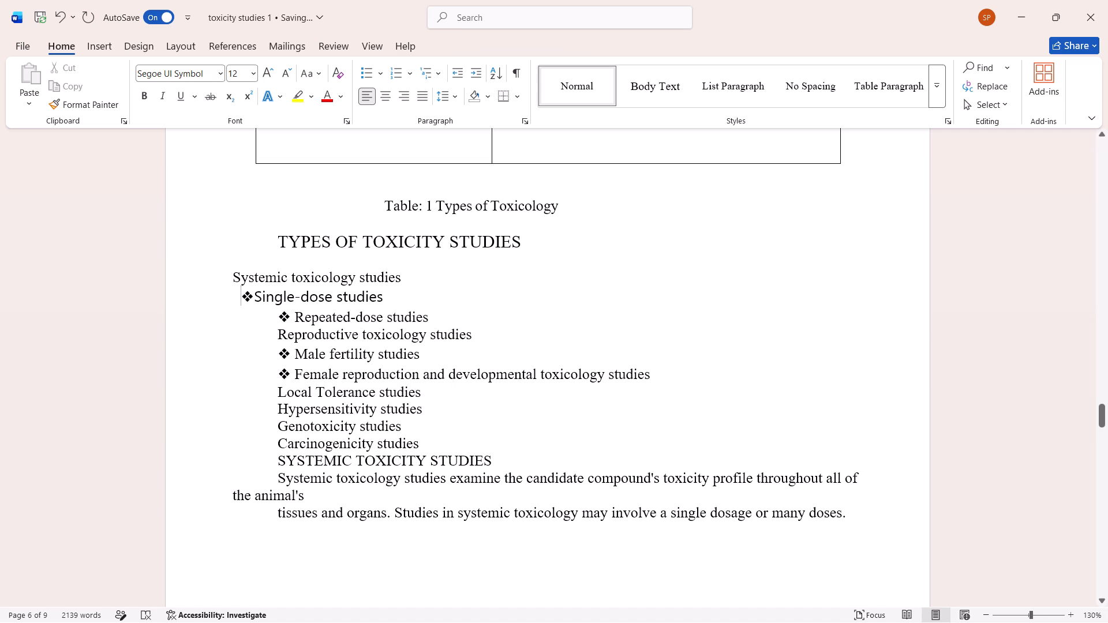
click(274, 314)
key(BackSpace)
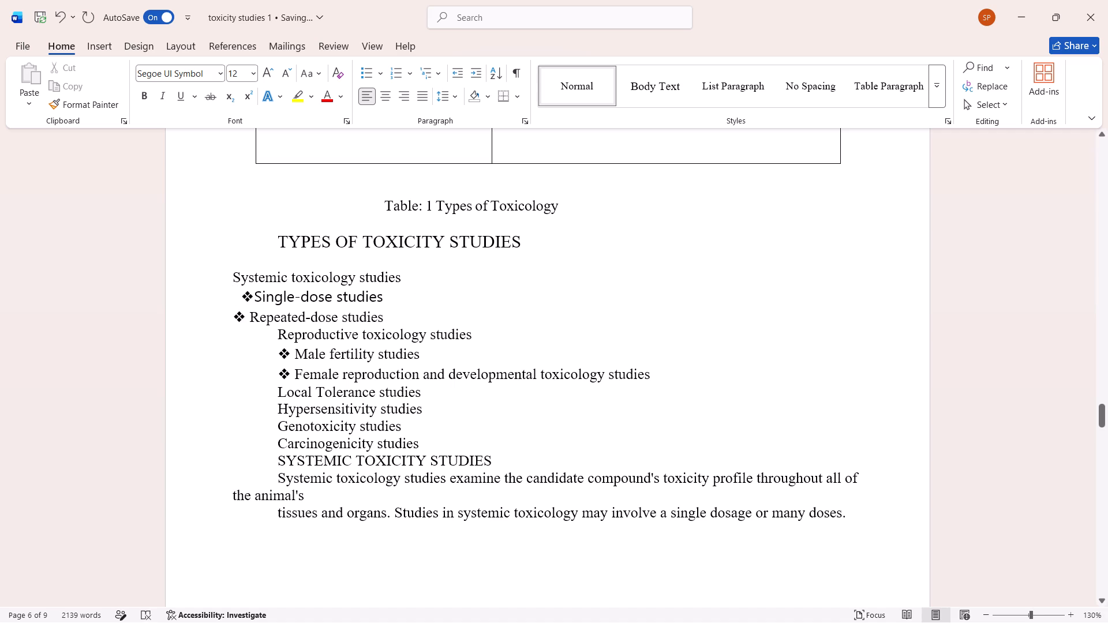
key(space)
key(space)
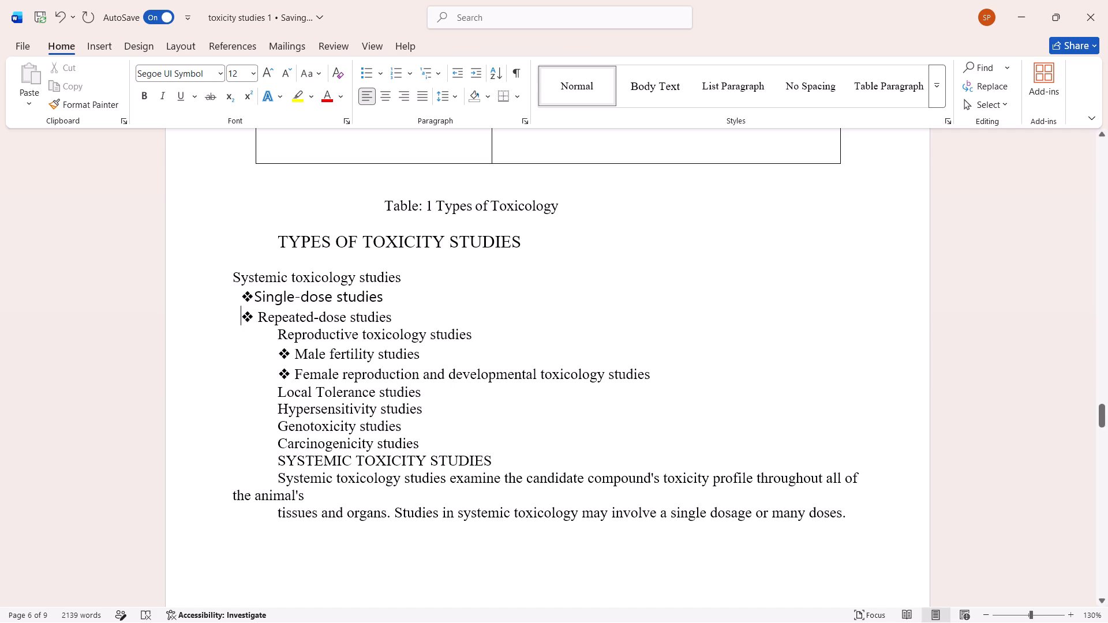
Remove the indents from "Reproductive toxicology studies" and its two ❖ items, starting each ❖ item with two spaces instead.
click(276, 334)
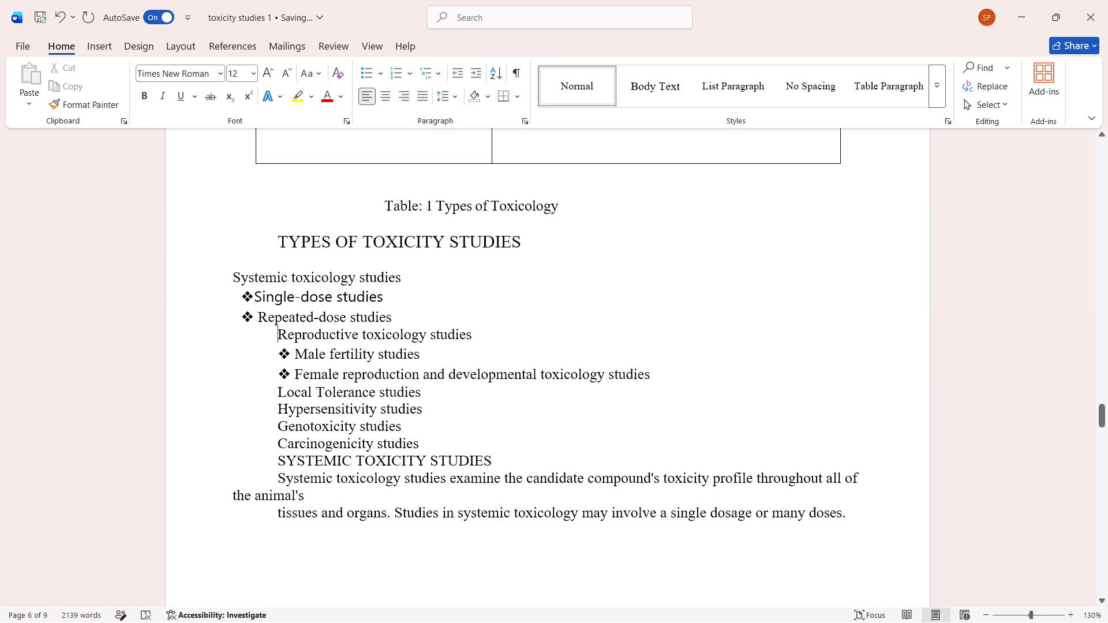
key(BackSpace)
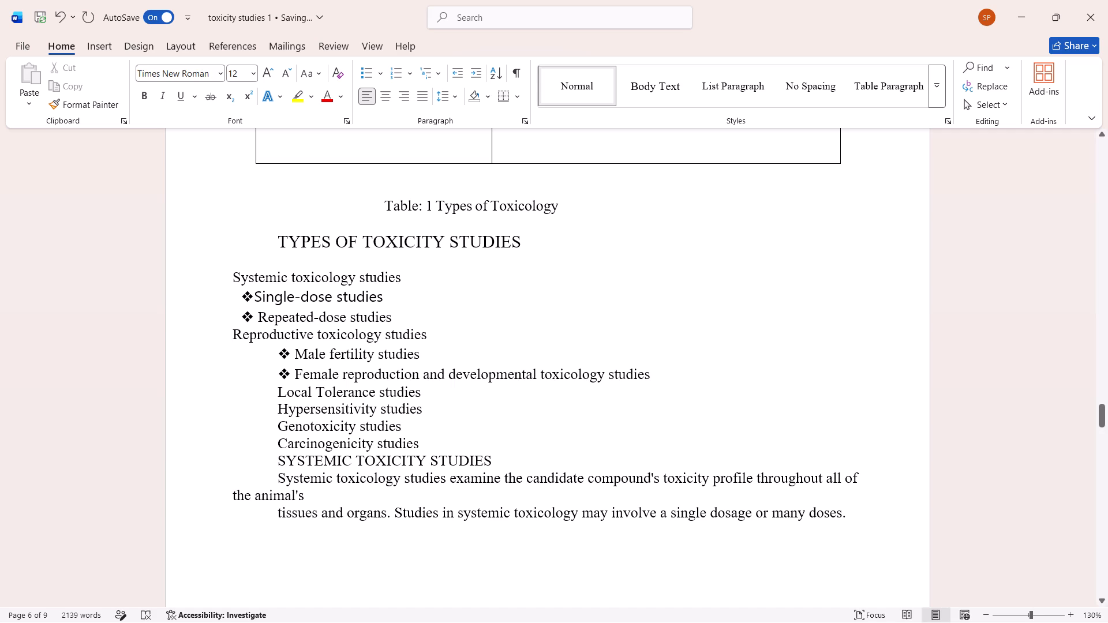
click(272, 354)
key(BackSpace)
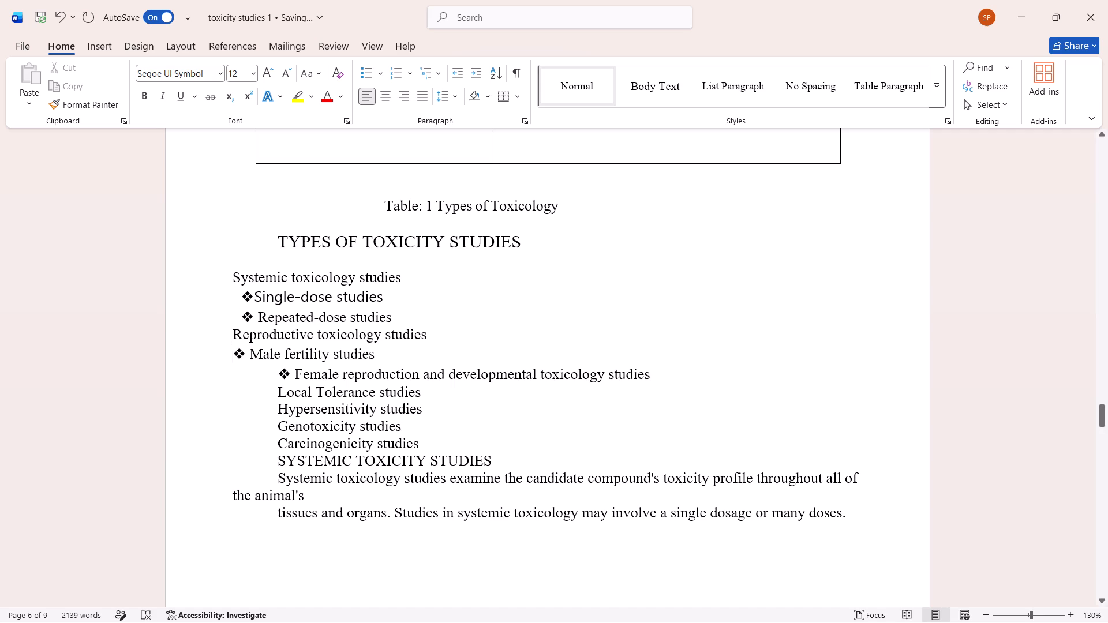
key(space)
key(space)
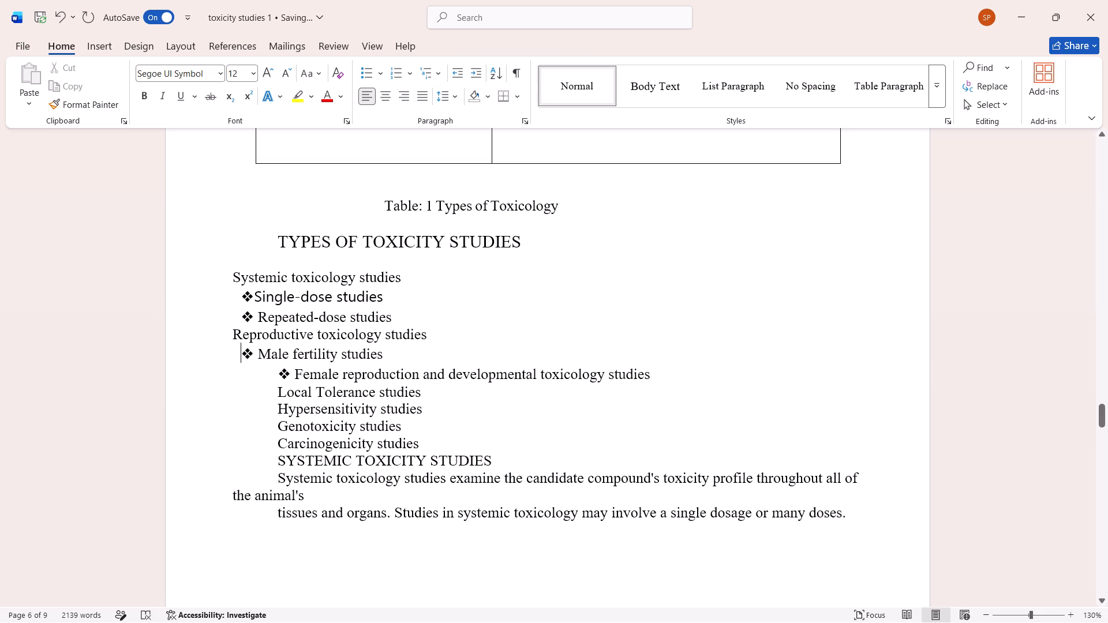
click(269, 374)
key(BackSpace)
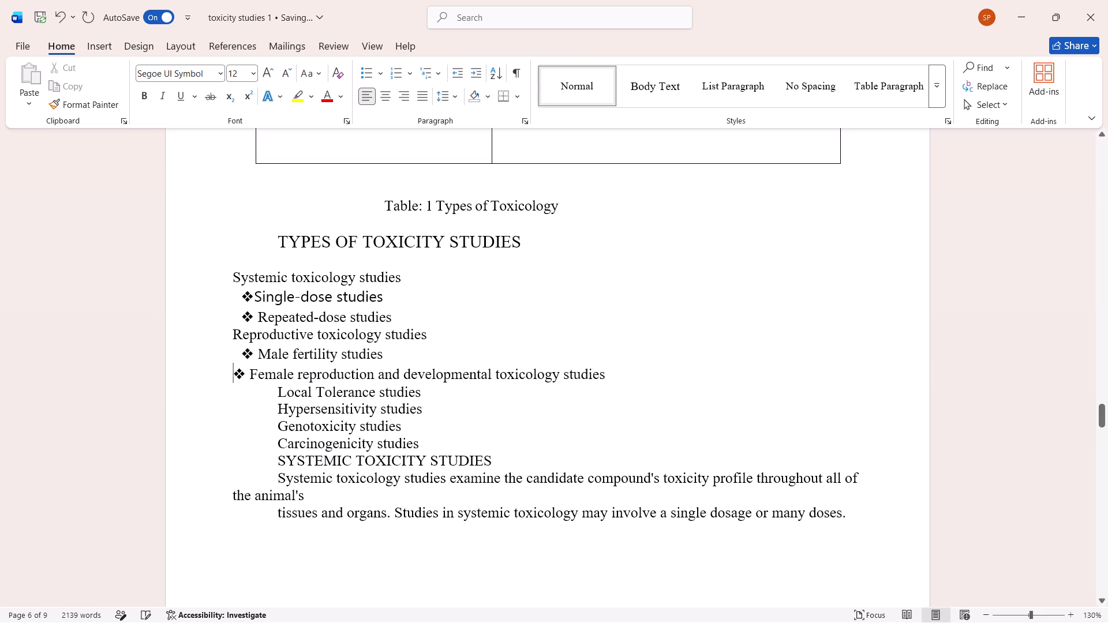
key(space)
key(space)
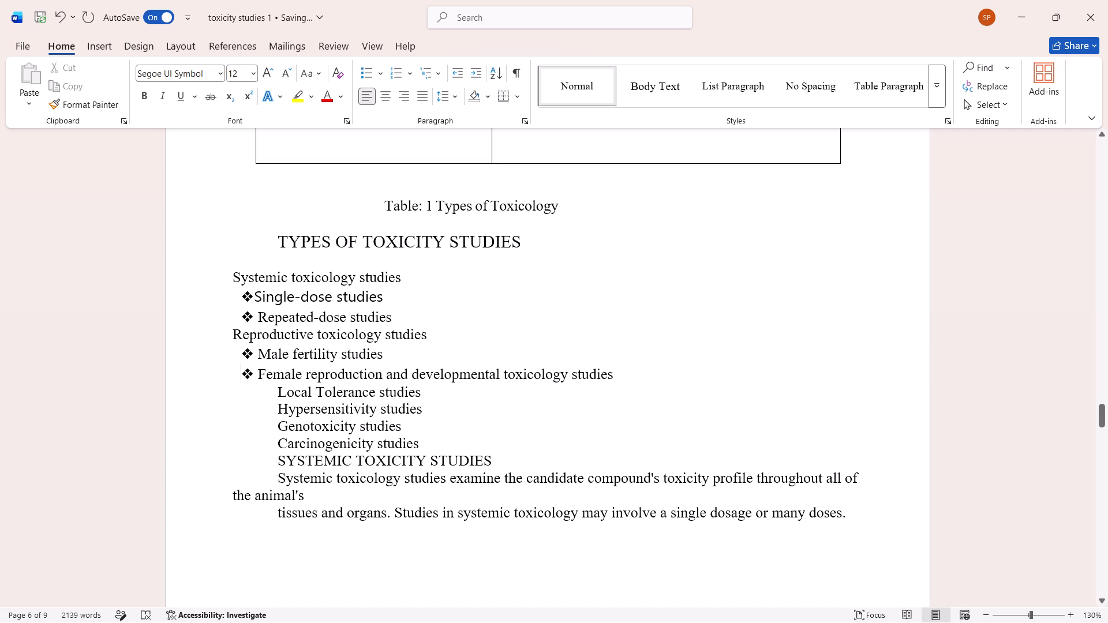
Remove the indents from the Local Tolerance, Hypersensitivity, Genotoxicity and Carcinogenicity studies lines in the list.
click(273, 390)
key(BackSpace)
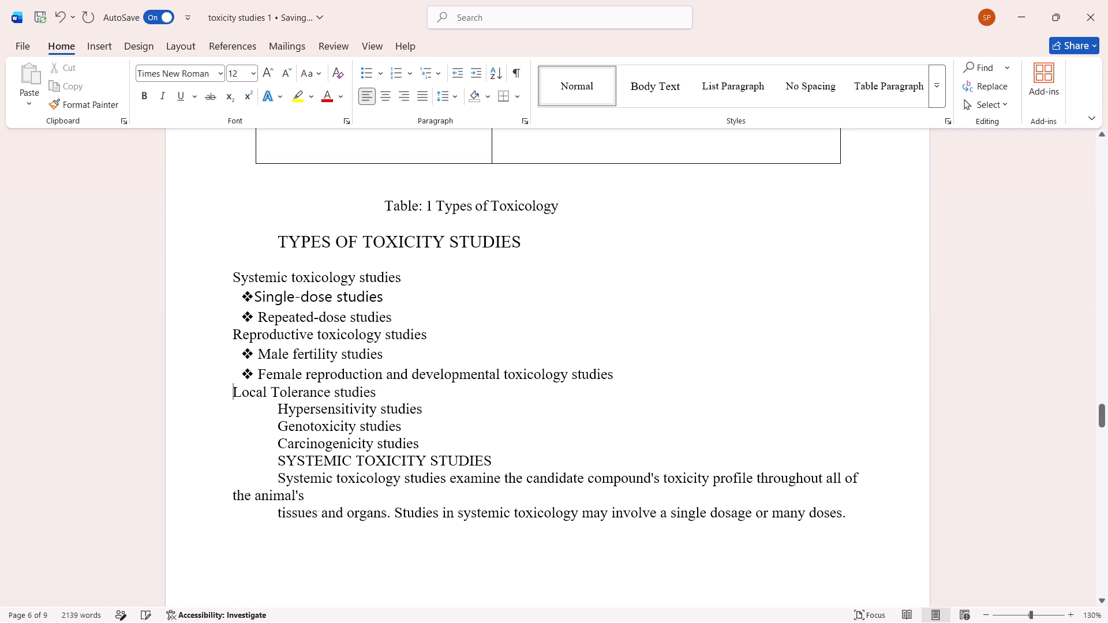
click(274, 408)
key(BackSpace)
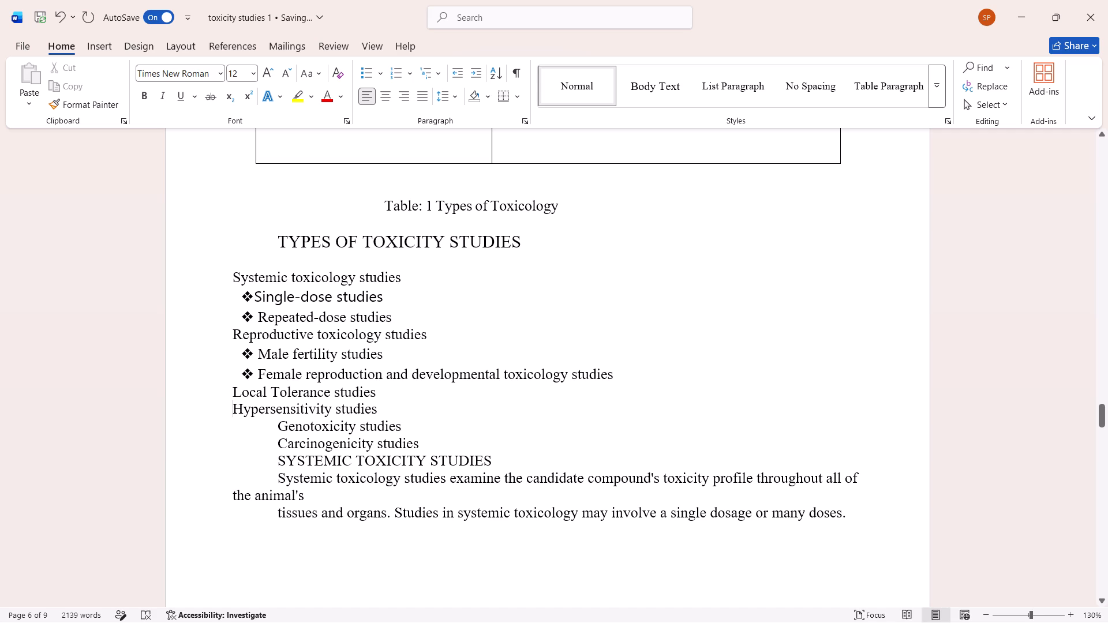
click(273, 425)
key(BackSpace)
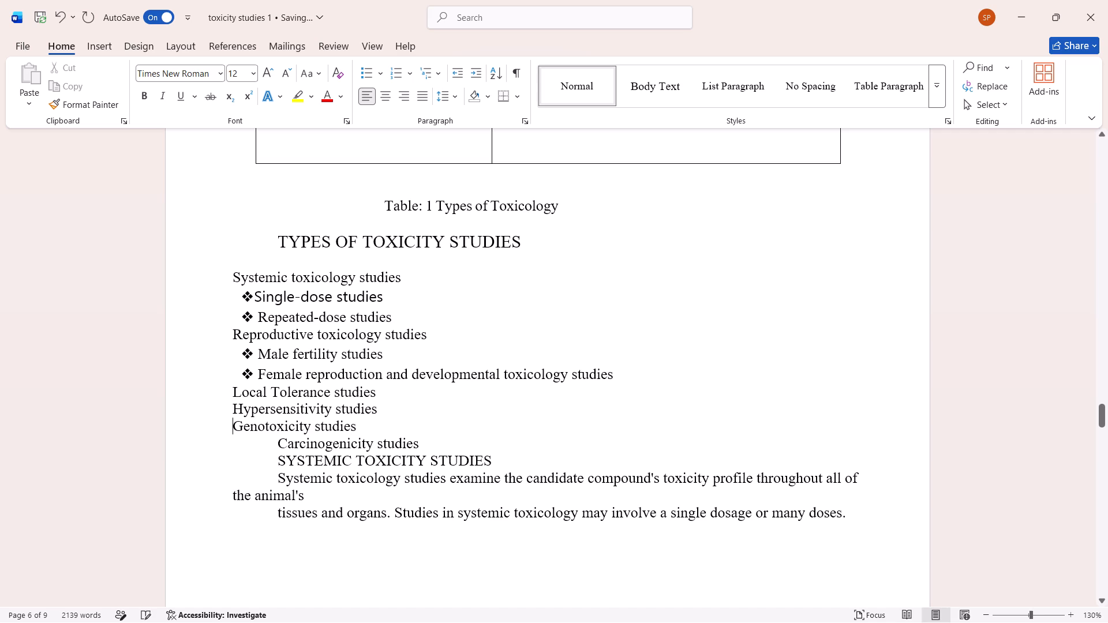
click(273, 447)
key(BackSpace)
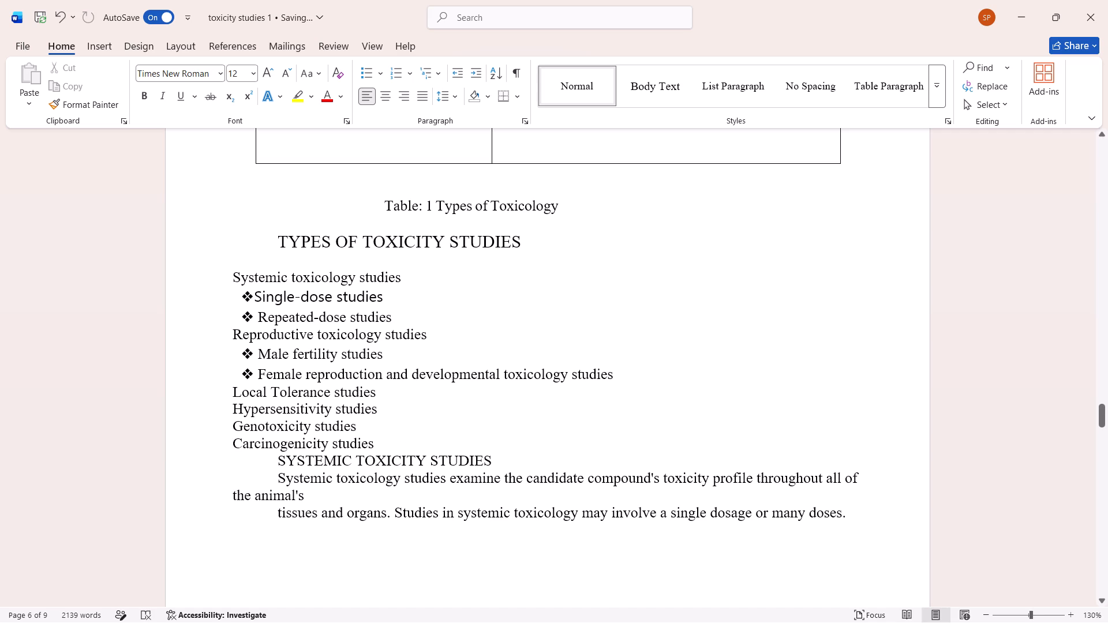
Insert a blank line between "Carcinogenicity studies" and the SYSTEMIC TOXICITY STUDIES heading.
click(377, 444)
key(Return)
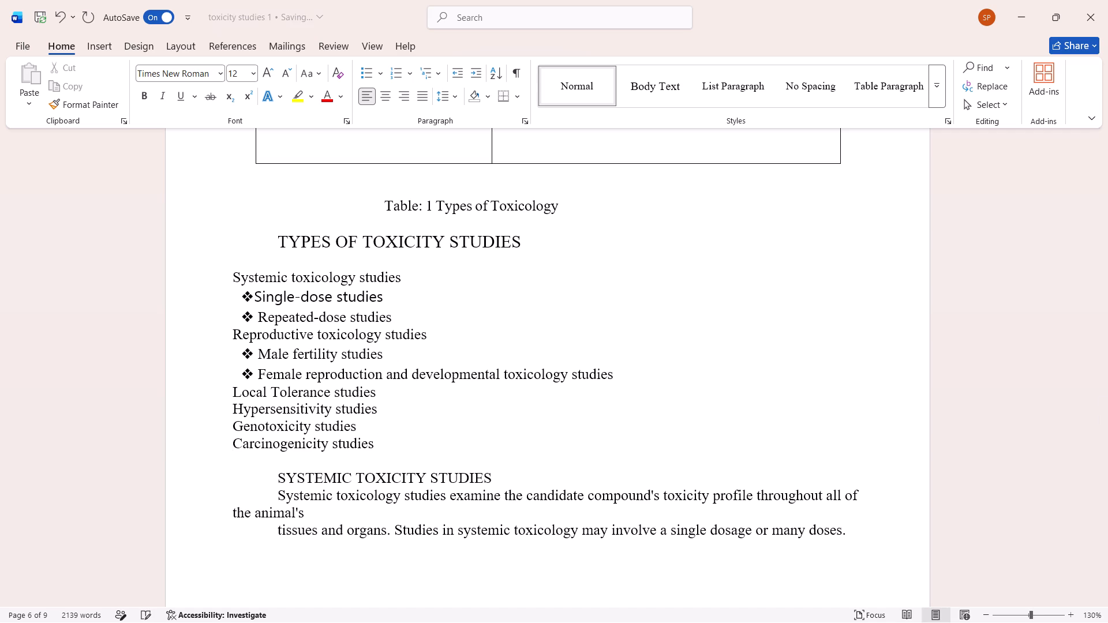
Increase the font size of the SYSTEMIC TOXICITY STUDIES heading to 14.
drag(276, 473, 489, 479)
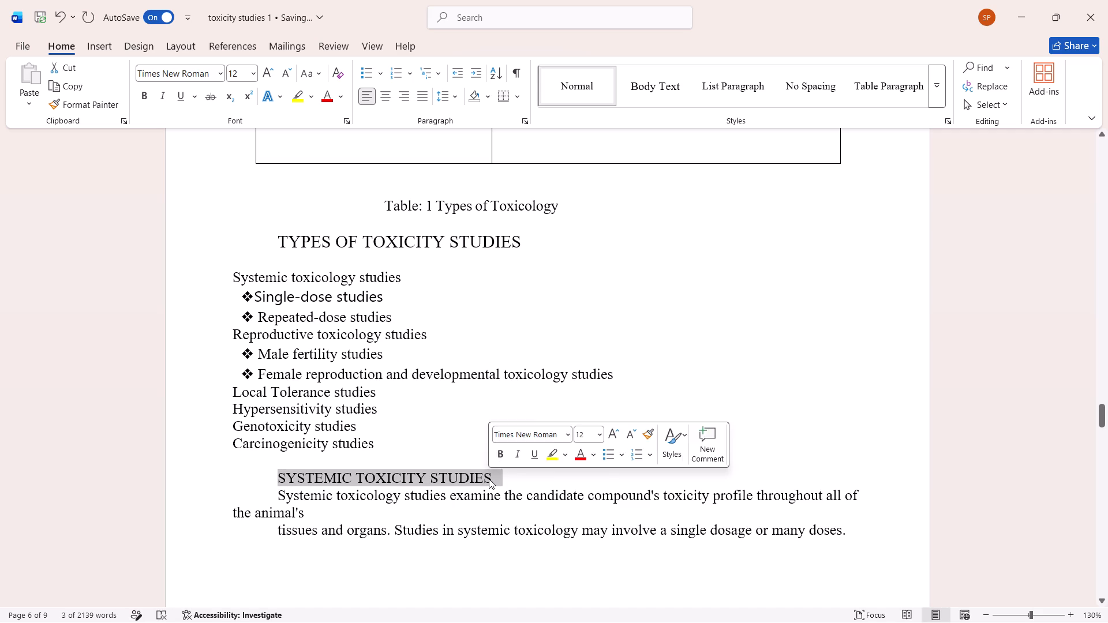
click(264, 76)
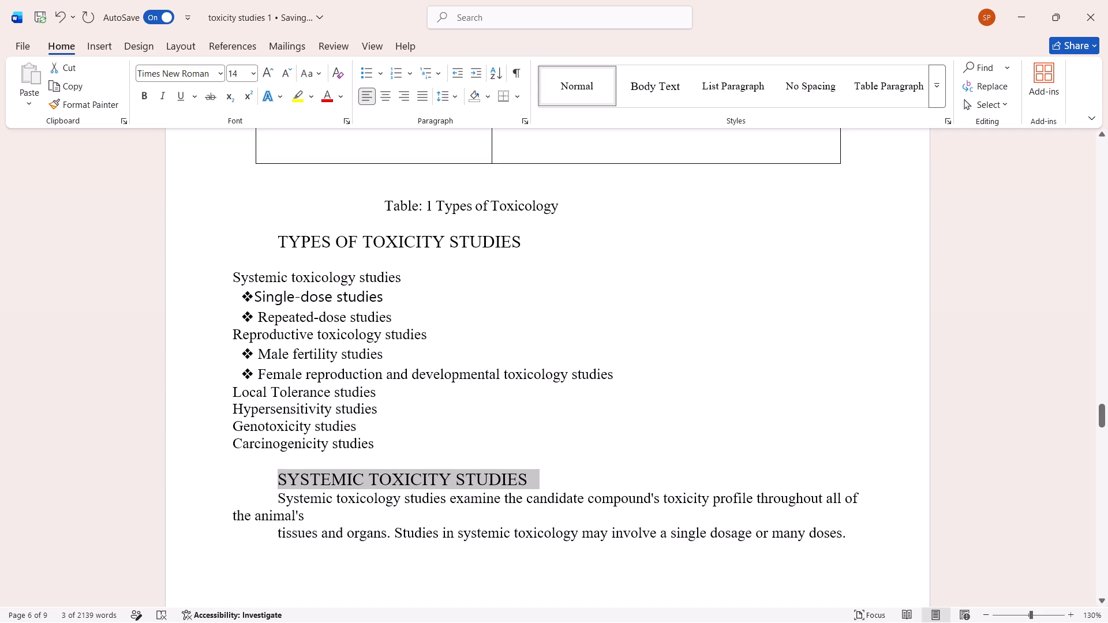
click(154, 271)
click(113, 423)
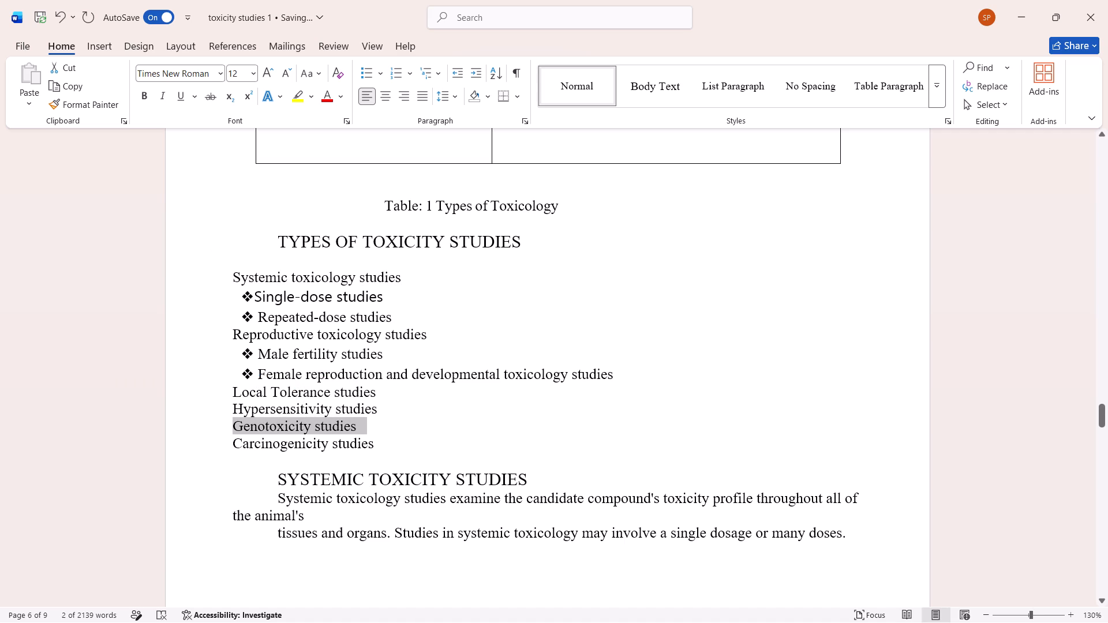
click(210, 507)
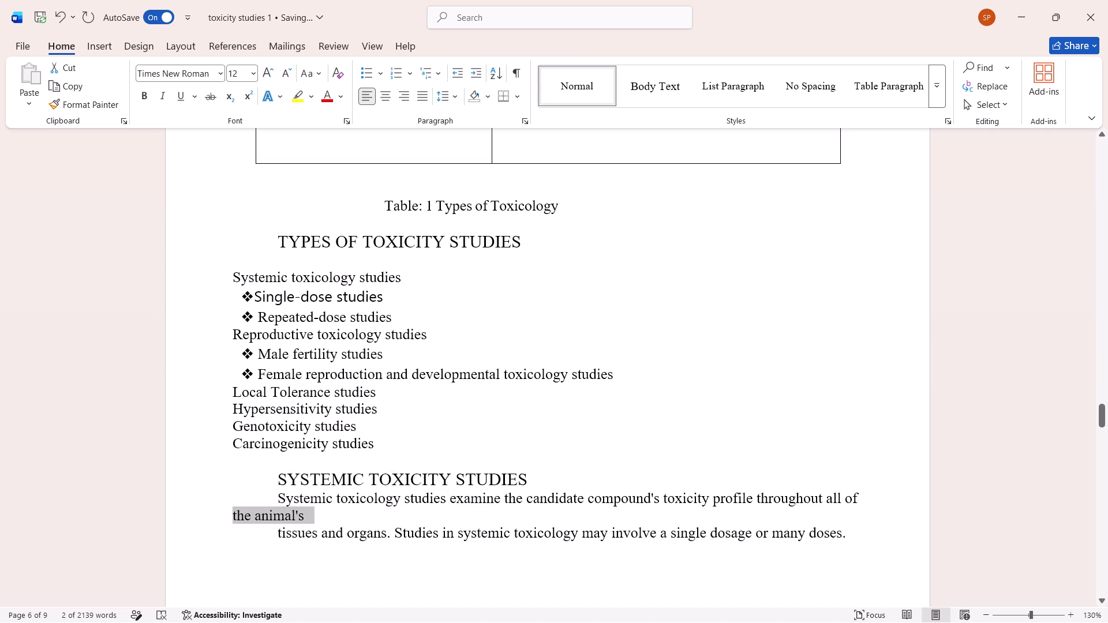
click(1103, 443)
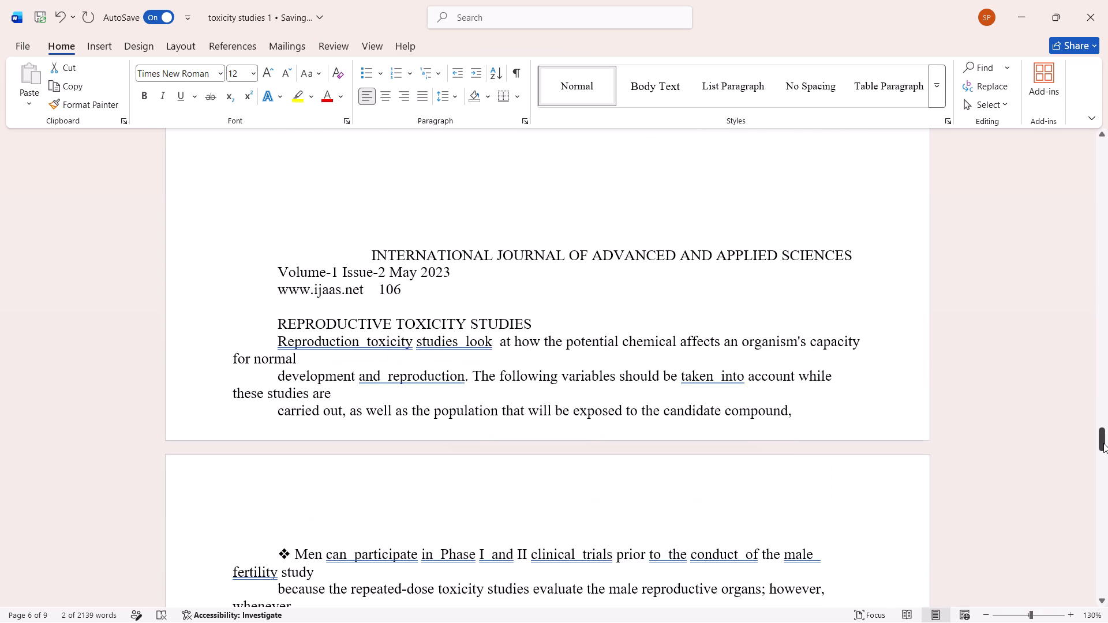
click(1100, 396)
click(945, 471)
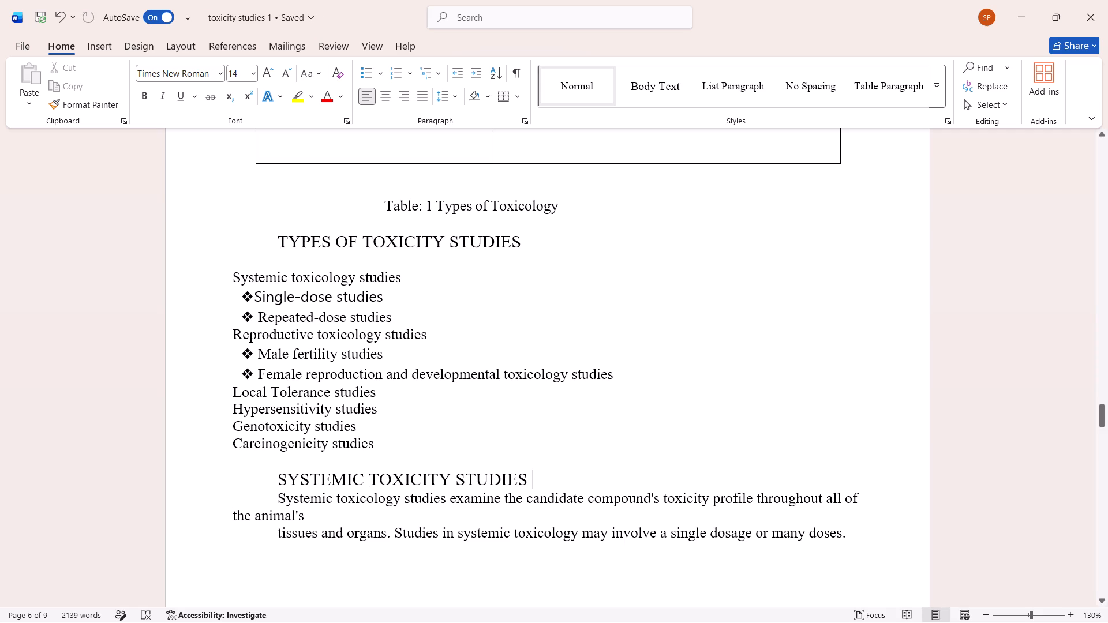
Join the line starting "tissues and organs" to the preceding line of the Systemic toxicology paragraph.
click(269, 537)
key(BackSpace)
key(BackSpace)
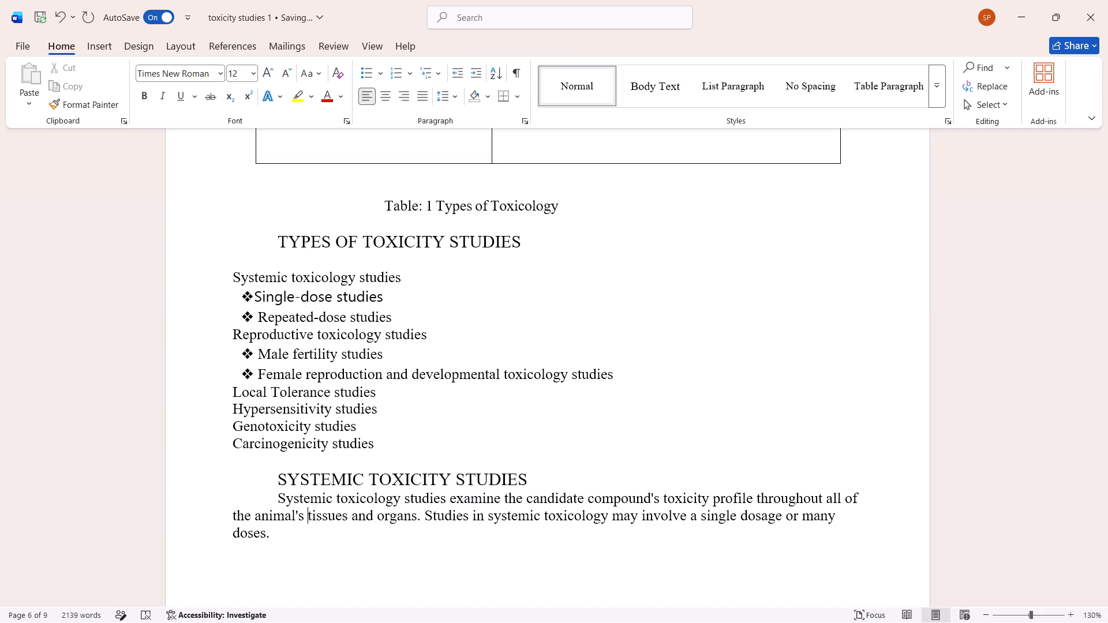
key(Down)
key(Down)
key(Down)
key(Down)
key(Down)
key(Down)
key(Down)
key(Down)
key(Down)
key(Down)
key(Down)
key(Down)
key(Down)
key(Down)
key(Down)
key(Down)
key(Down)
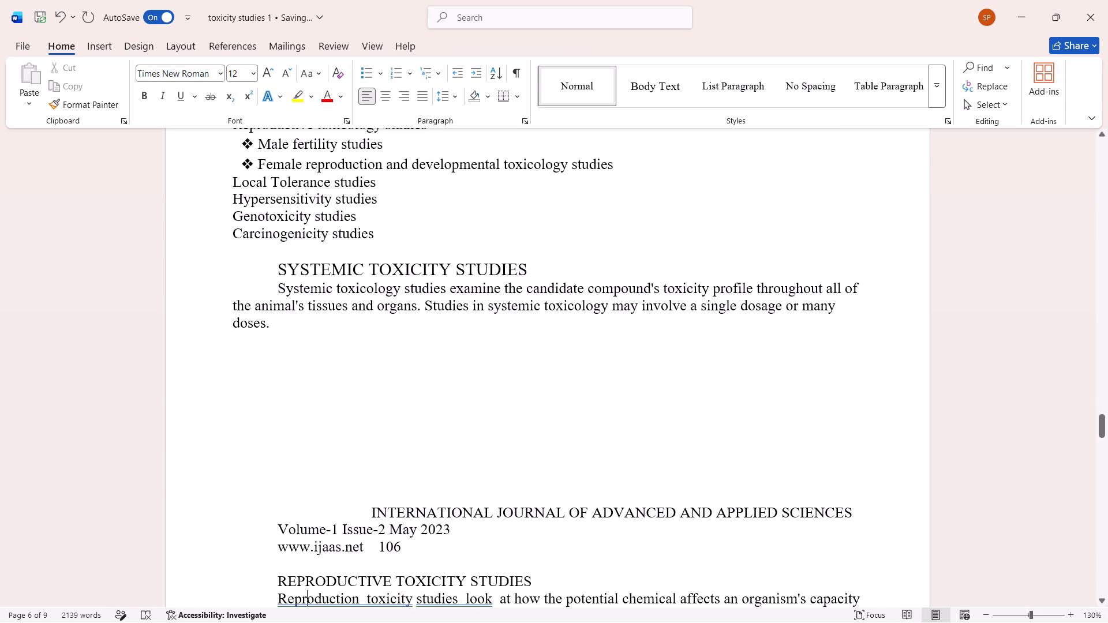
drag(360, 506, 407, 534)
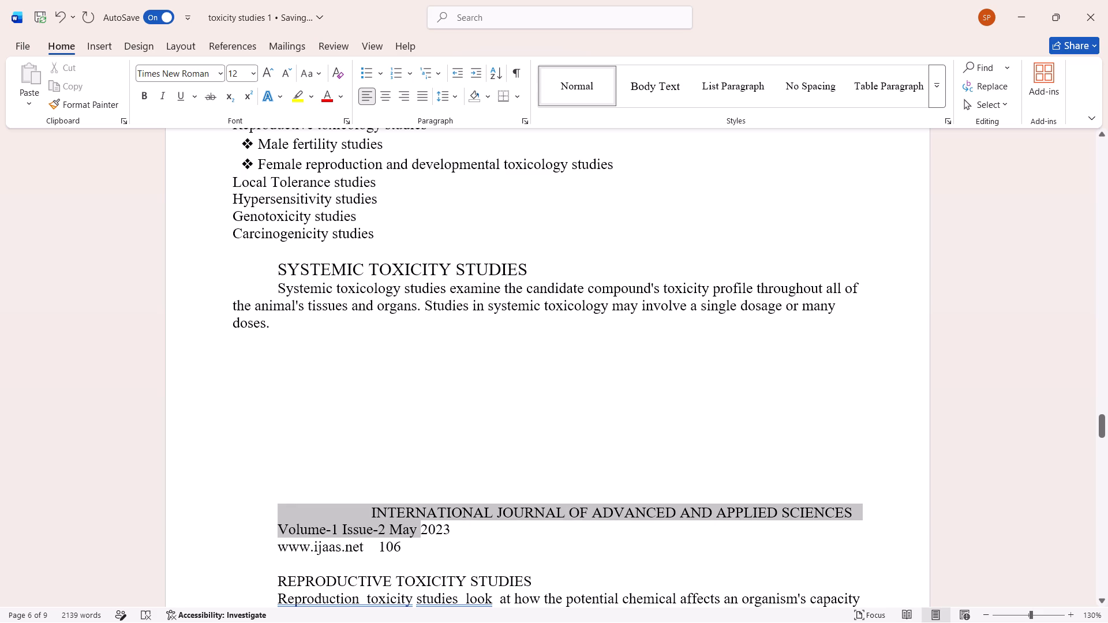
drag(407, 534, 403, 553)
key(BackSpace)
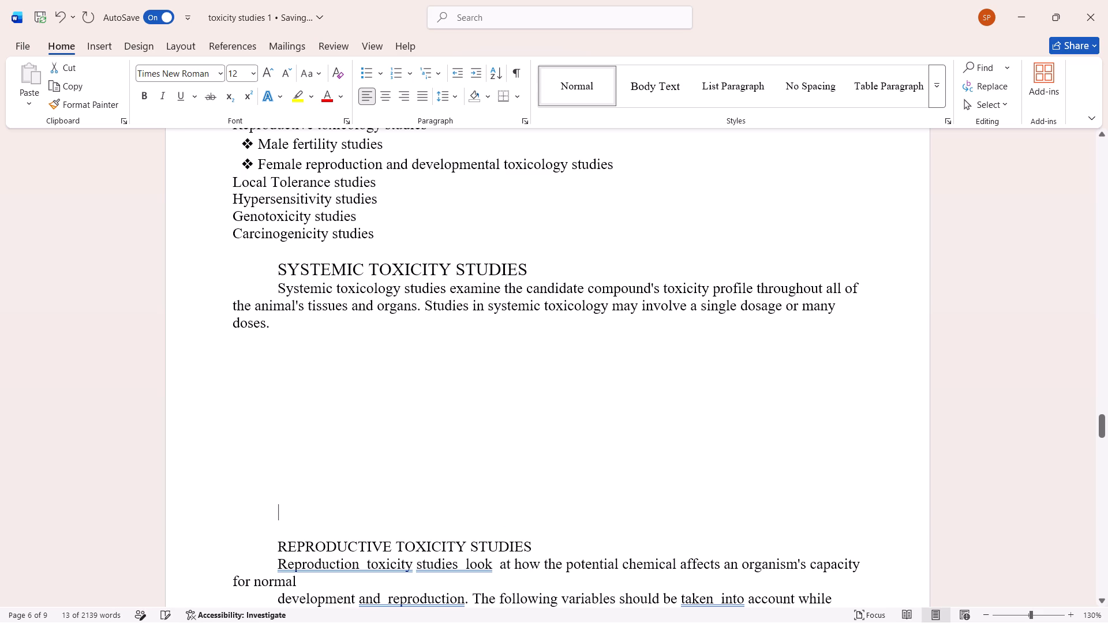
Clear the indents and a surplus empty line from the blank space above the REPRODUCTIVE TOXICITY STUDIES heading.
key(BackSpace)
key(BackSpace)
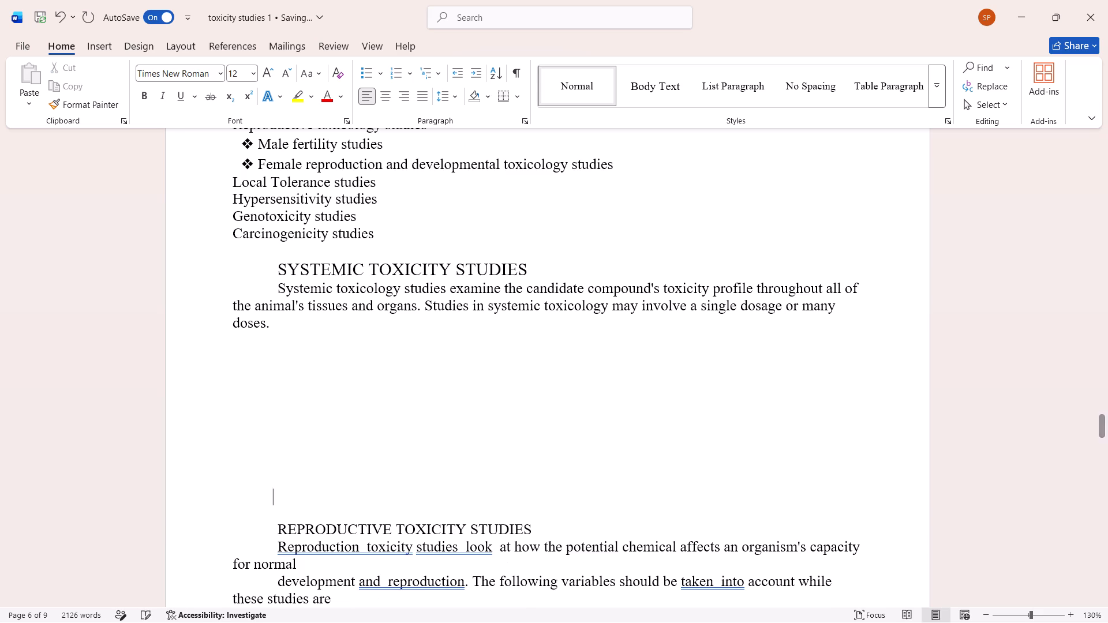
key(BackSpace)
key(BackSpace)
key(BackSpace)
key(BackSpace)
key(BackSpace)
key(BackSpace)
key(BackSpace)
key(BackSpace)
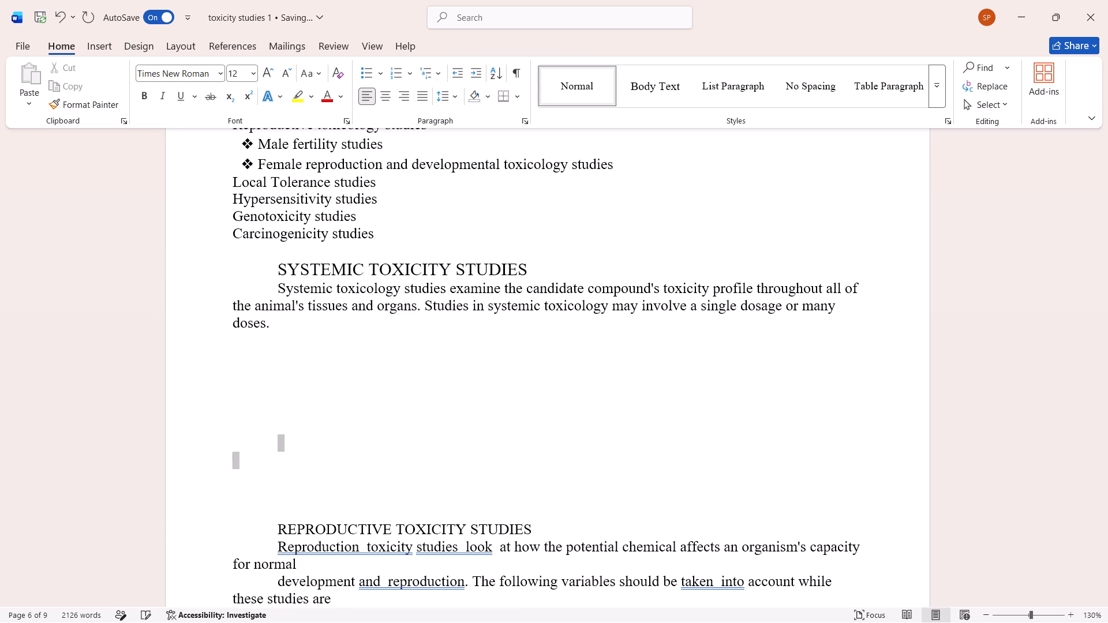
key(BackSpace)
key(BackSpace)
key(BackSpace)
key(BackSpace)
key(BackSpace)
key(BackSpace)
key(BackSpace)
key(BackSpace)
key(BackSpace)
key(BackSpace)
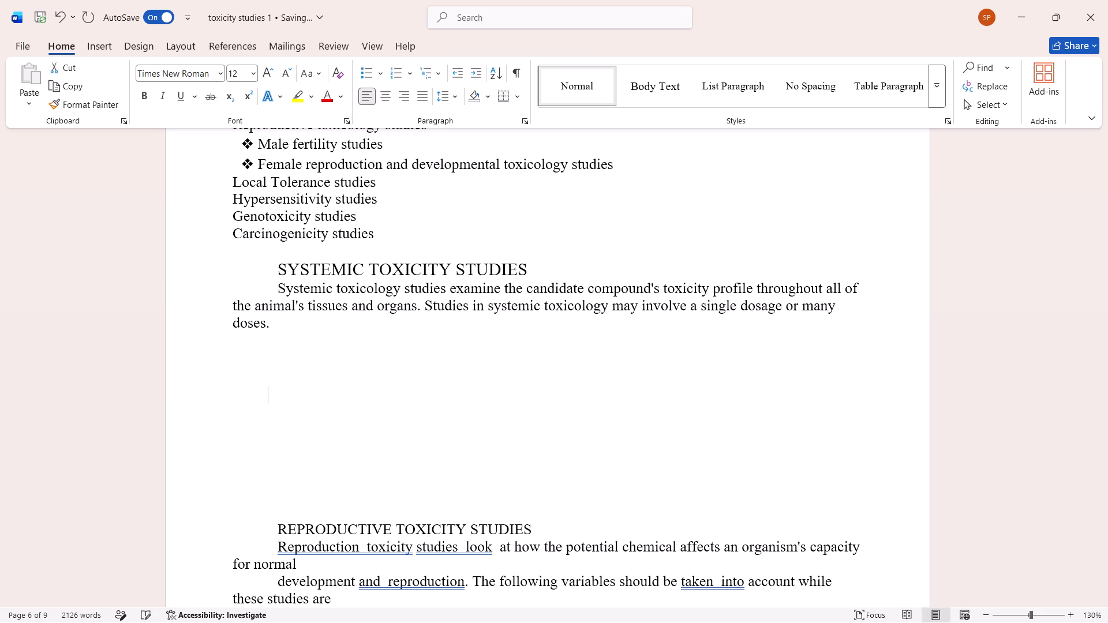
key(BackSpace)
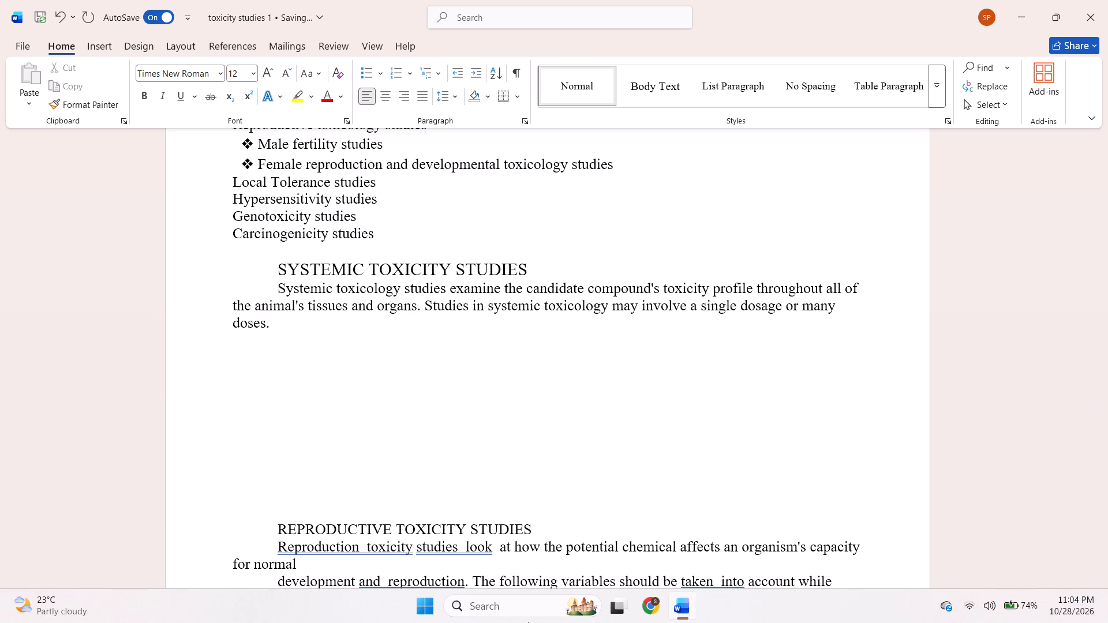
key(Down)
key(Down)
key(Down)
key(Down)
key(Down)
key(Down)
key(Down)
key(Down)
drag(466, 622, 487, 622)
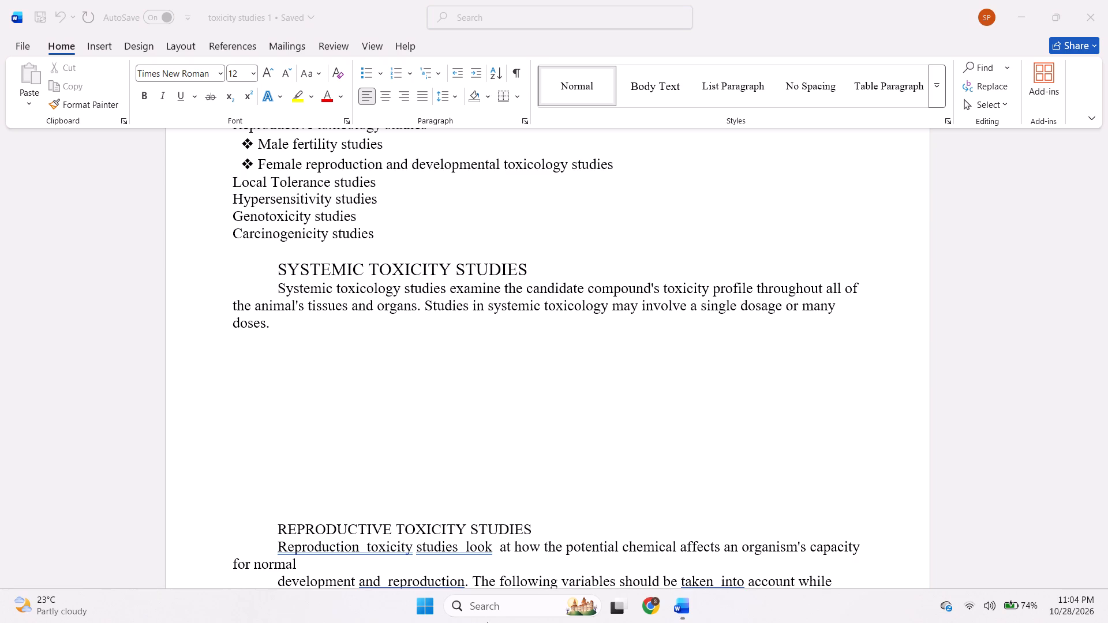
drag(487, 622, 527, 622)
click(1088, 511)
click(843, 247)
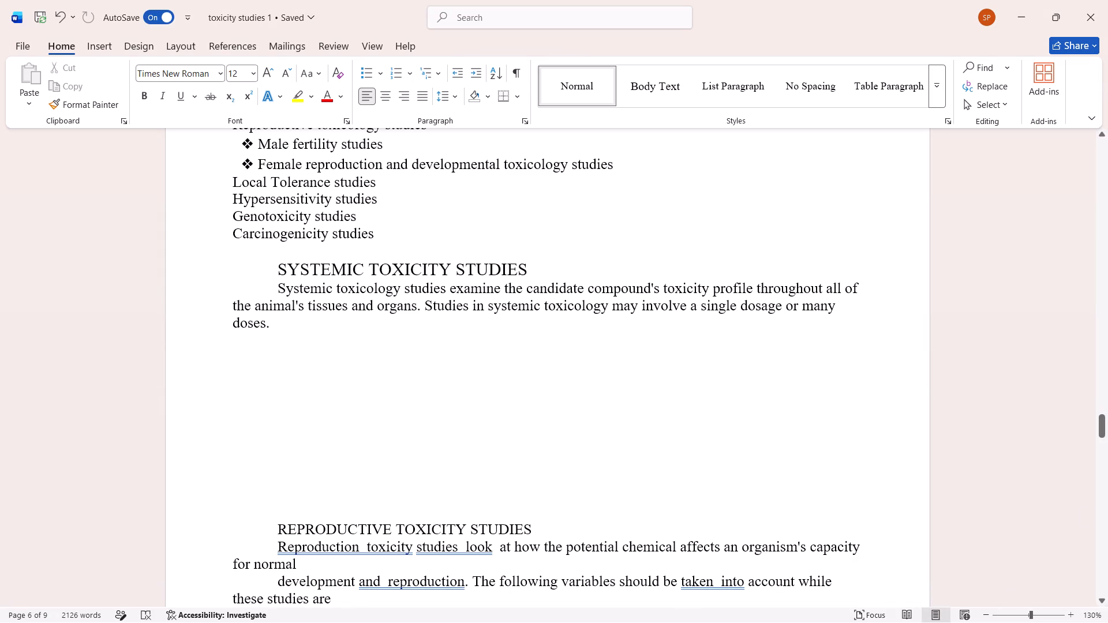
Increase the font size of the REPRODUCTIVE TOXICITY STUDIES heading to 14.
drag(274, 528, 452, 535)
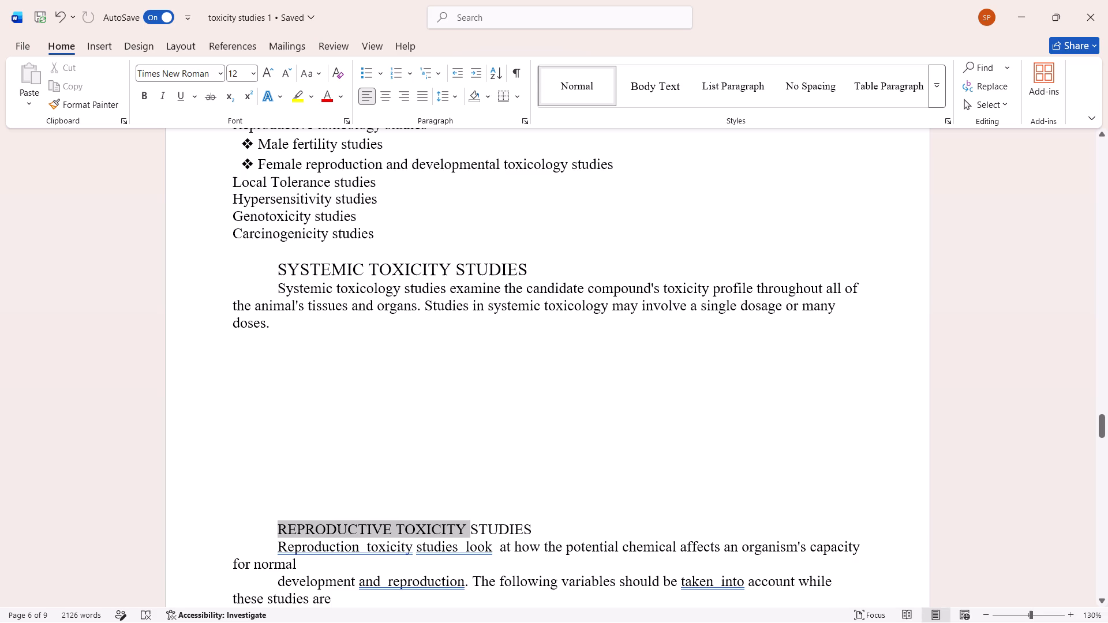
drag(452, 535, 496, 539)
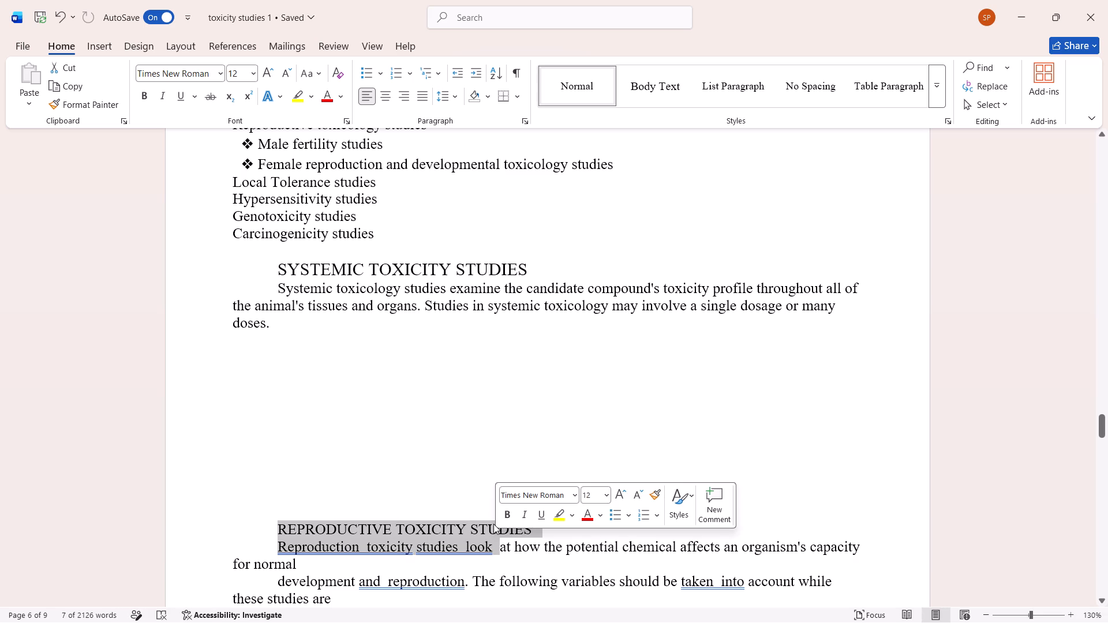
click(434, 452)
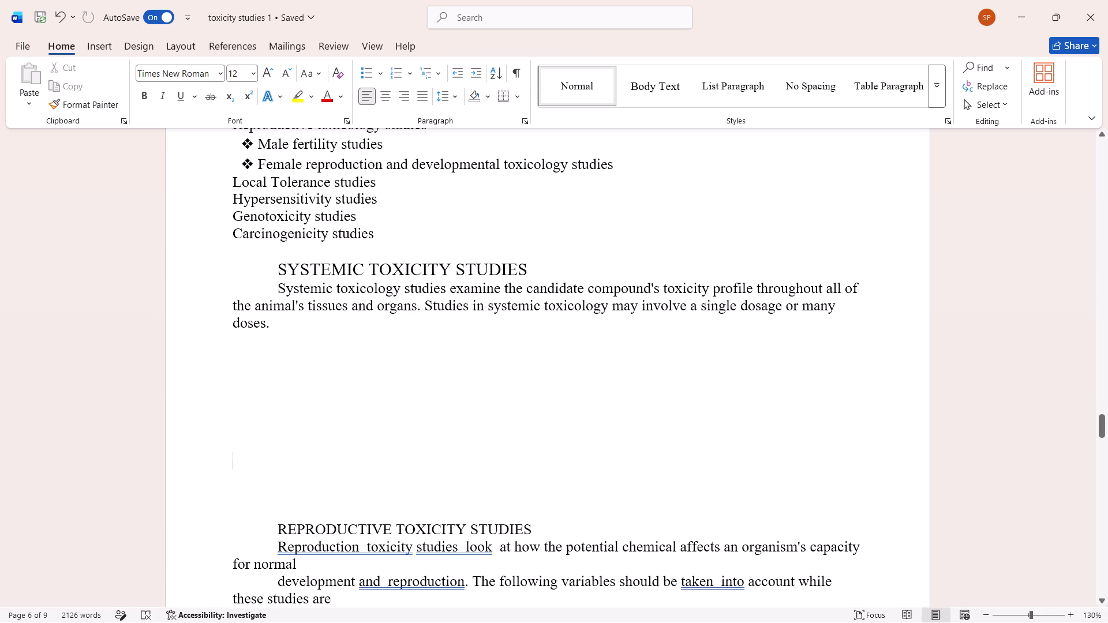
drag(279, 527, 497, 528)
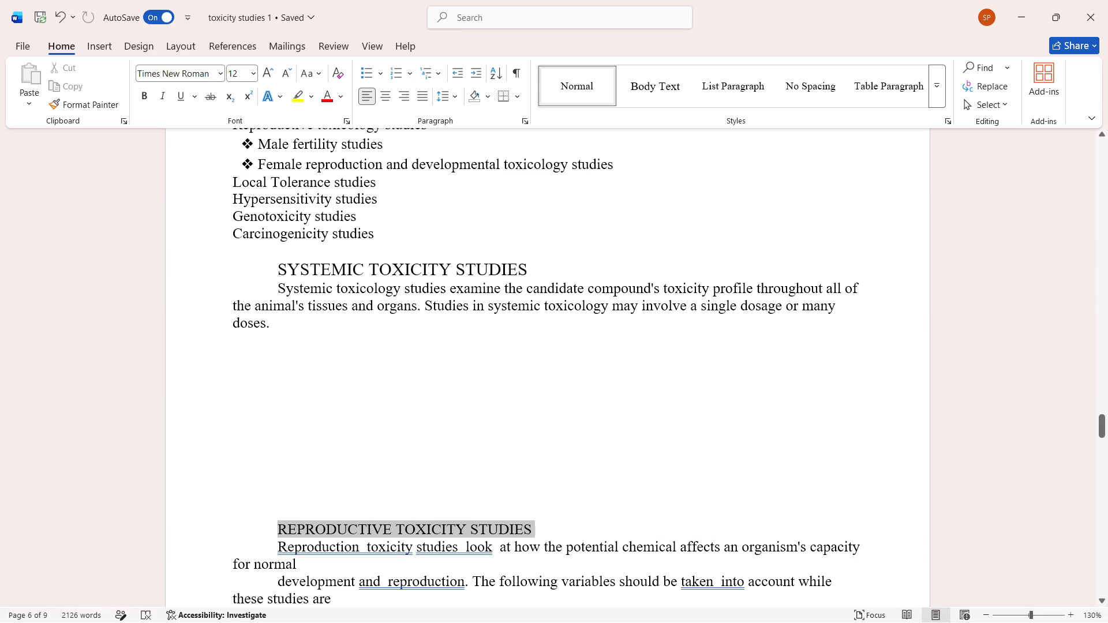
drag(497, 528, 501, 528)
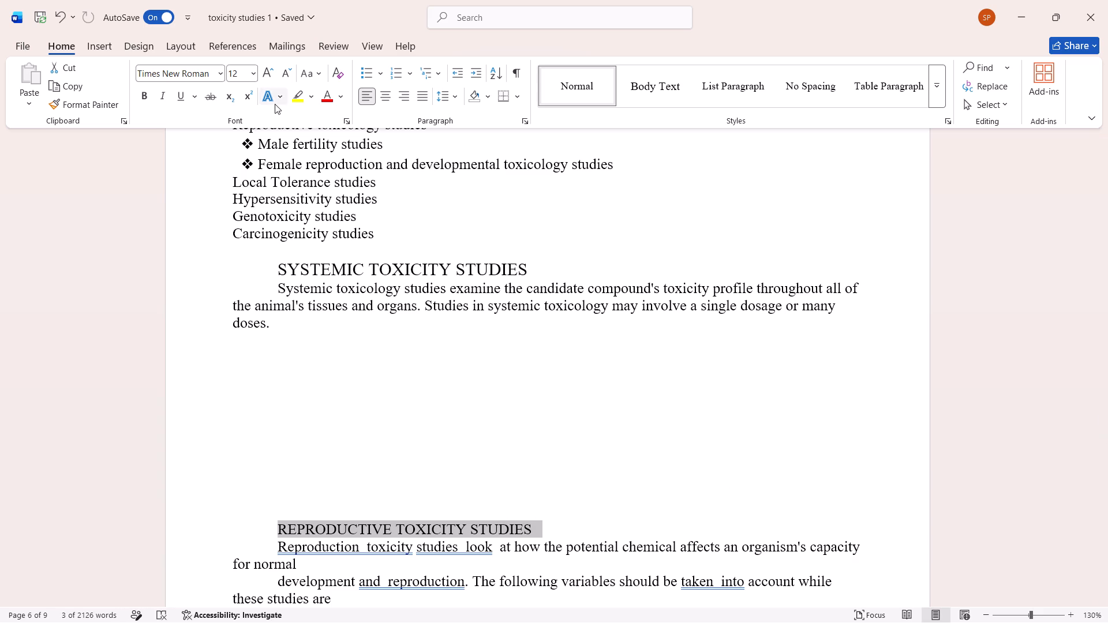
click(260, 76)
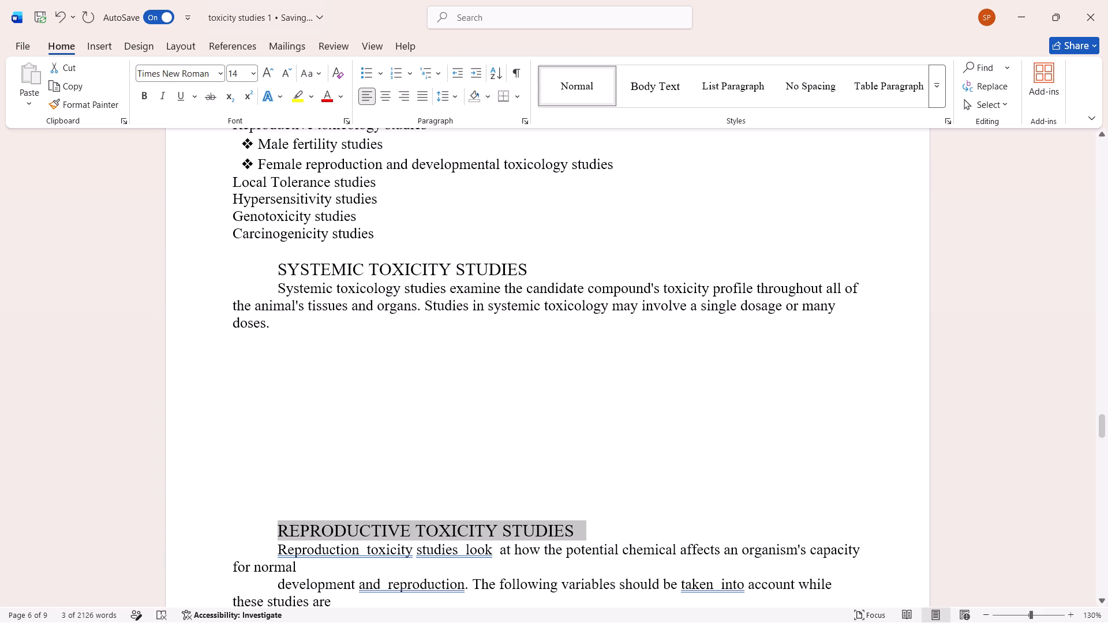
Remove the indent from the REPRODUCTIVE TOXICITY STUDIES heading and delete most of the blank lines above it.
click(272, 323)
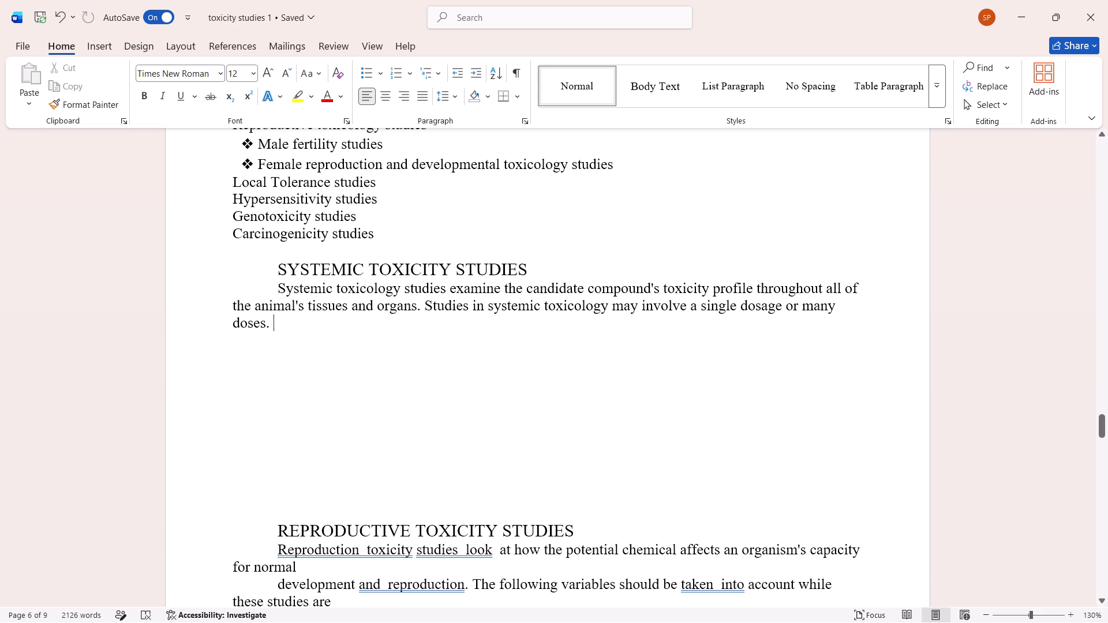
click(265, 526)
key(BackSpace)
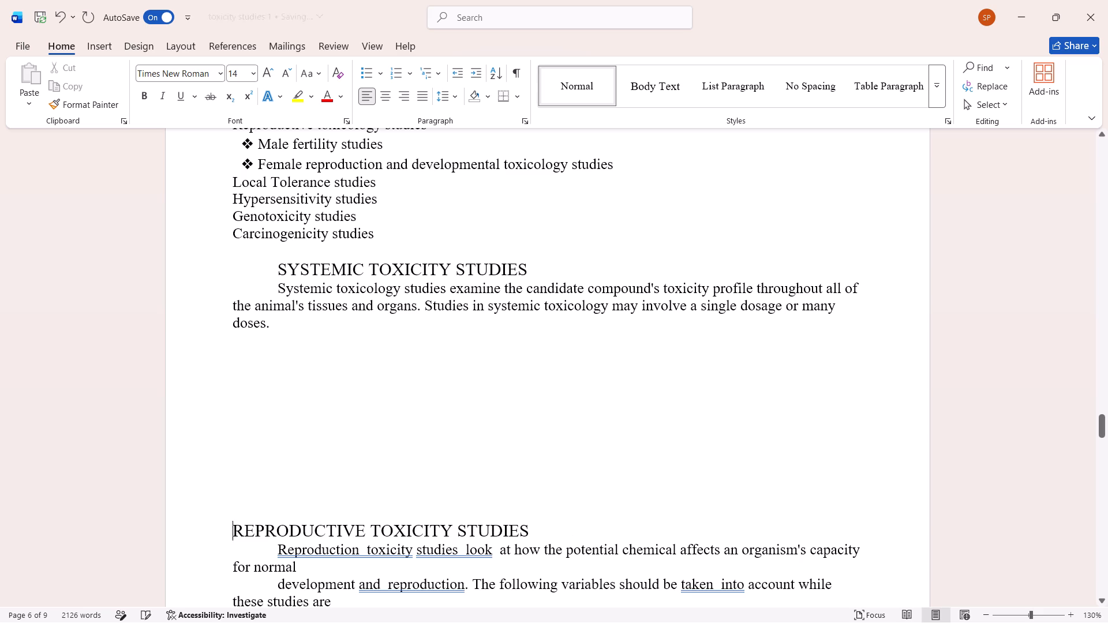
key(BackSpace)
key(BackSpace)
key(BackSpace)
key(BackSpace)
key(BackSpace)
key(BackSpace)
key(BackSpace)
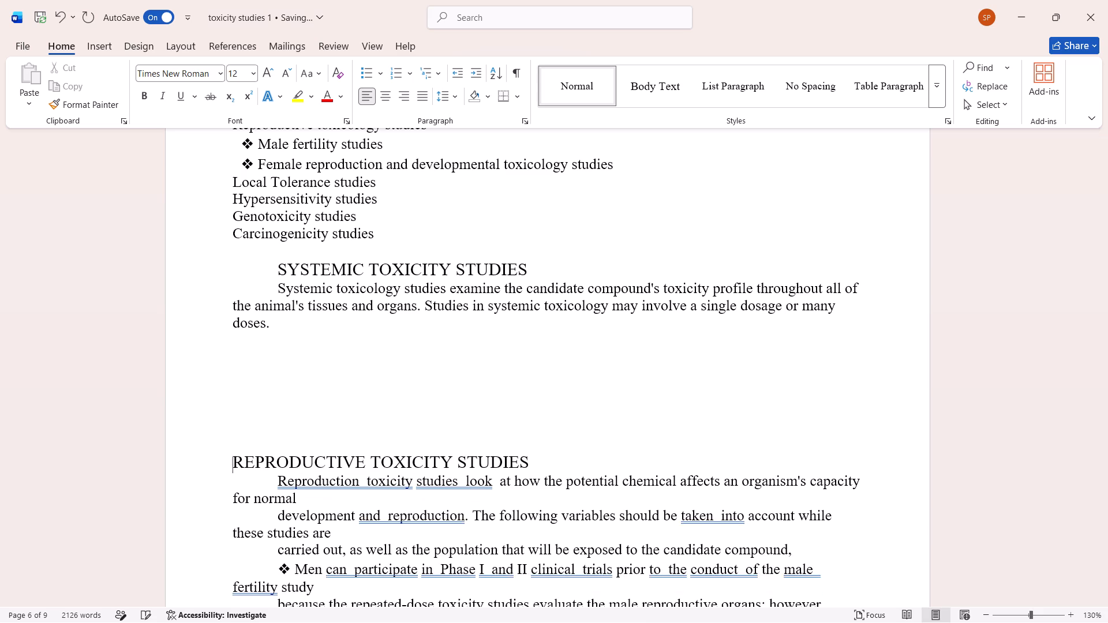
key(BackSpace)
key(BackSpace)
key(BackSpace)
key(BackSpace)
key(BackSpace)
key(BackSpace)
key(BackSpace)
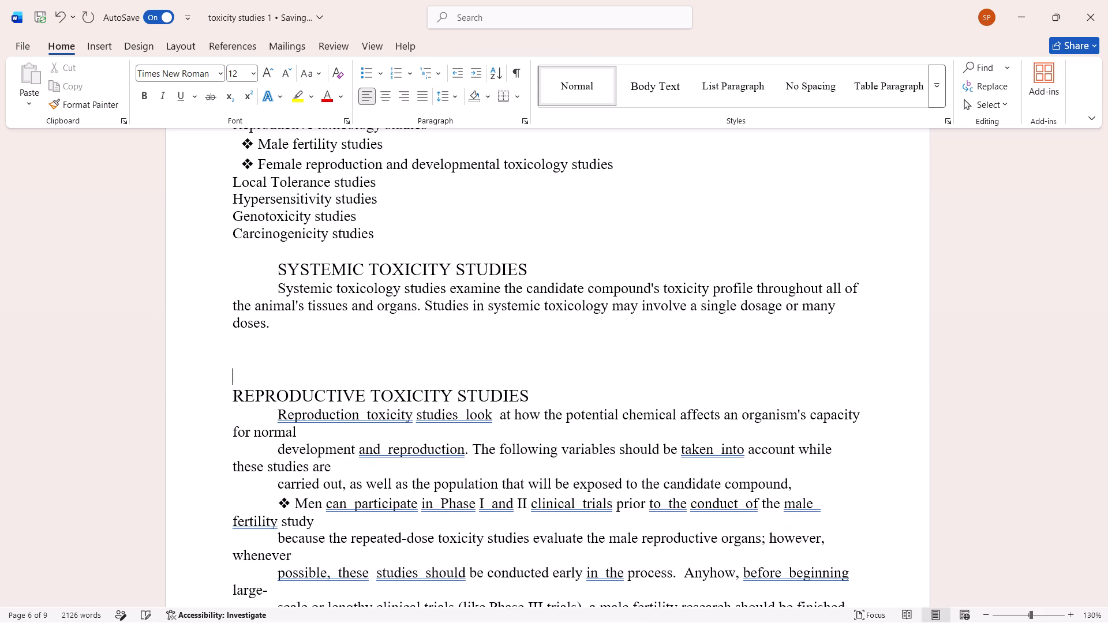
click(220, 393)
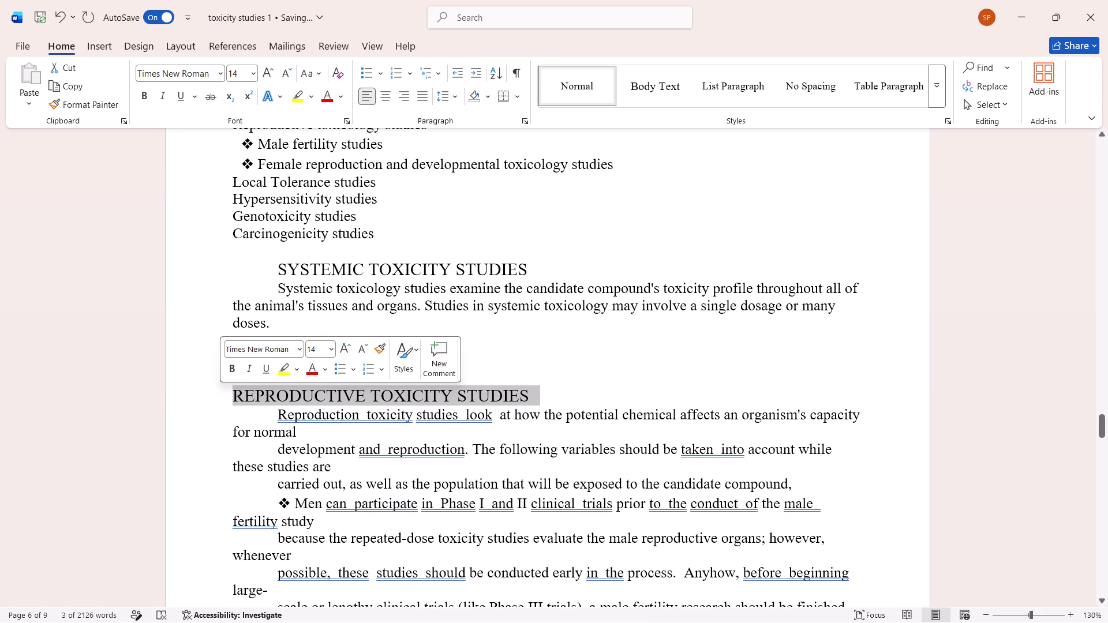
click(541, 357)
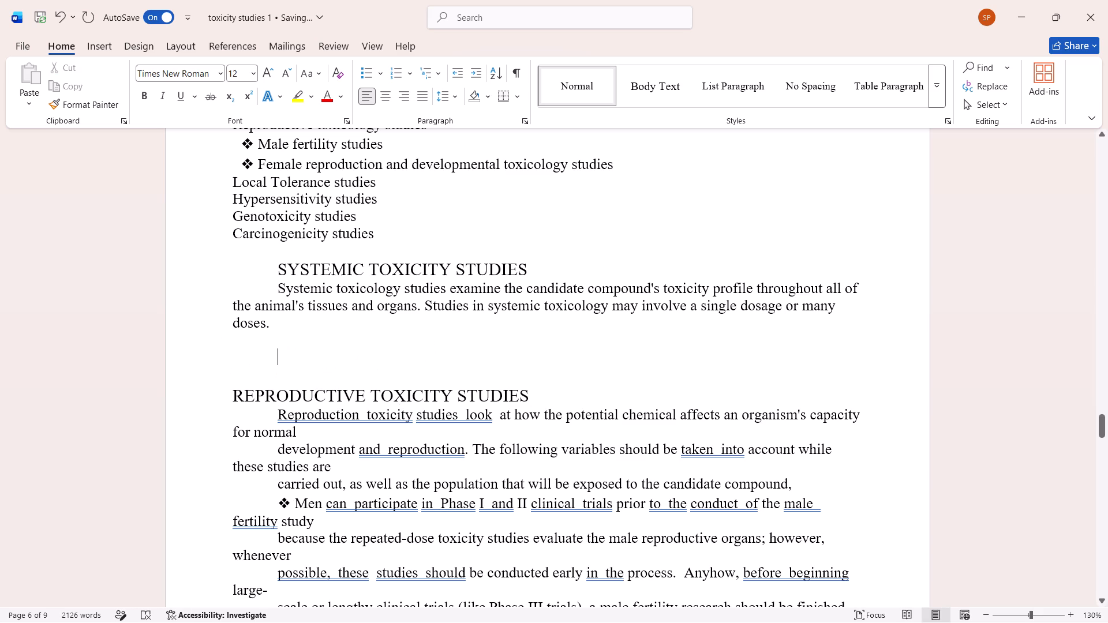
click(226, 396)
key(BackSpace)
key(BackSpace)
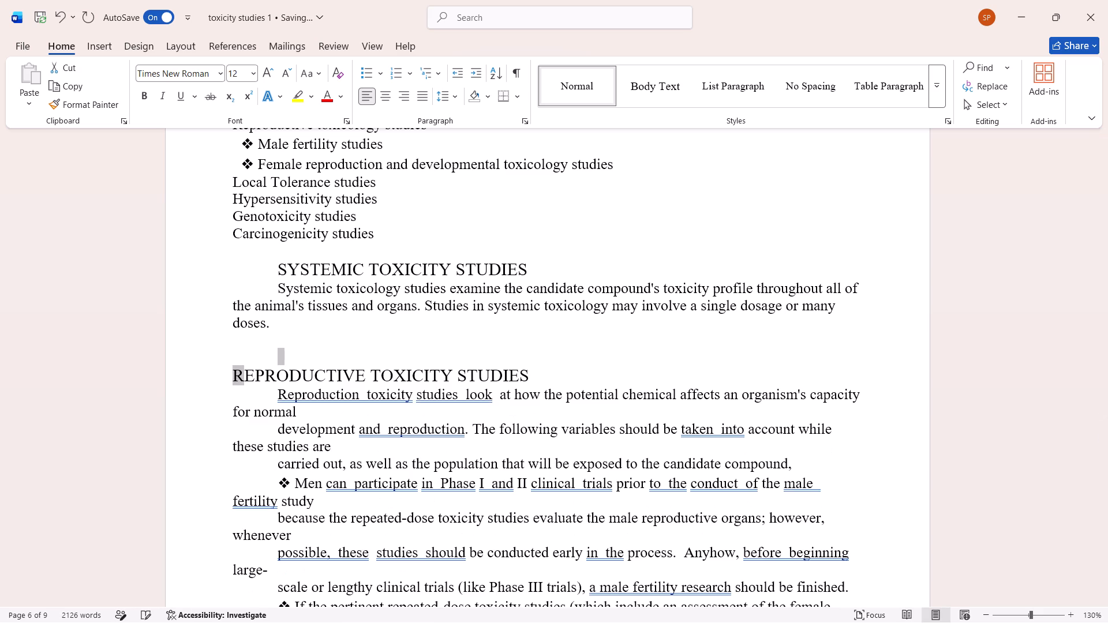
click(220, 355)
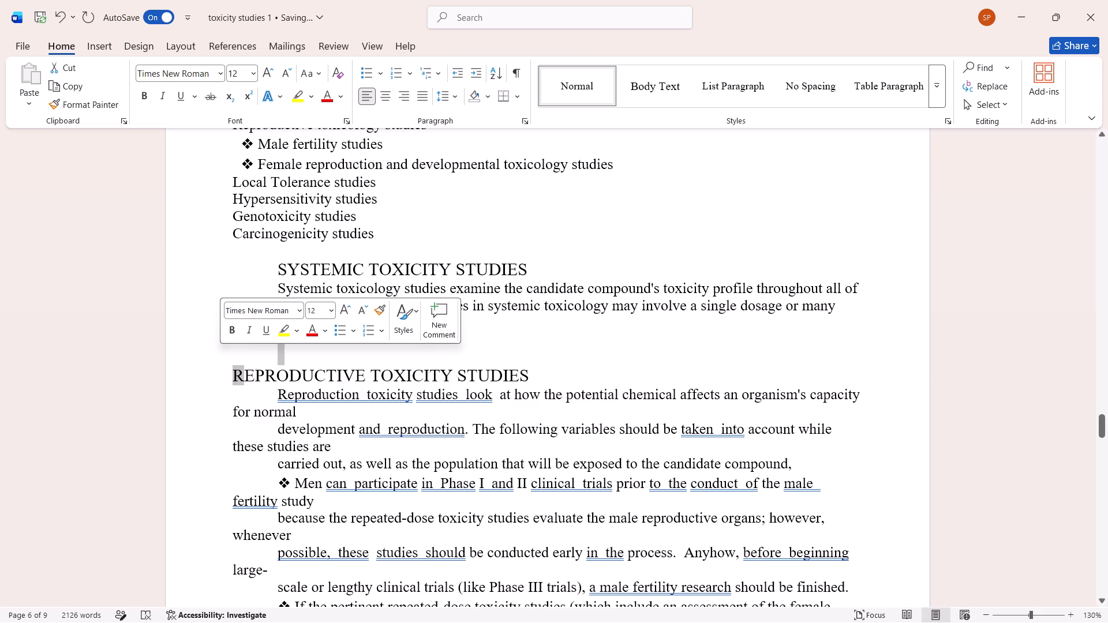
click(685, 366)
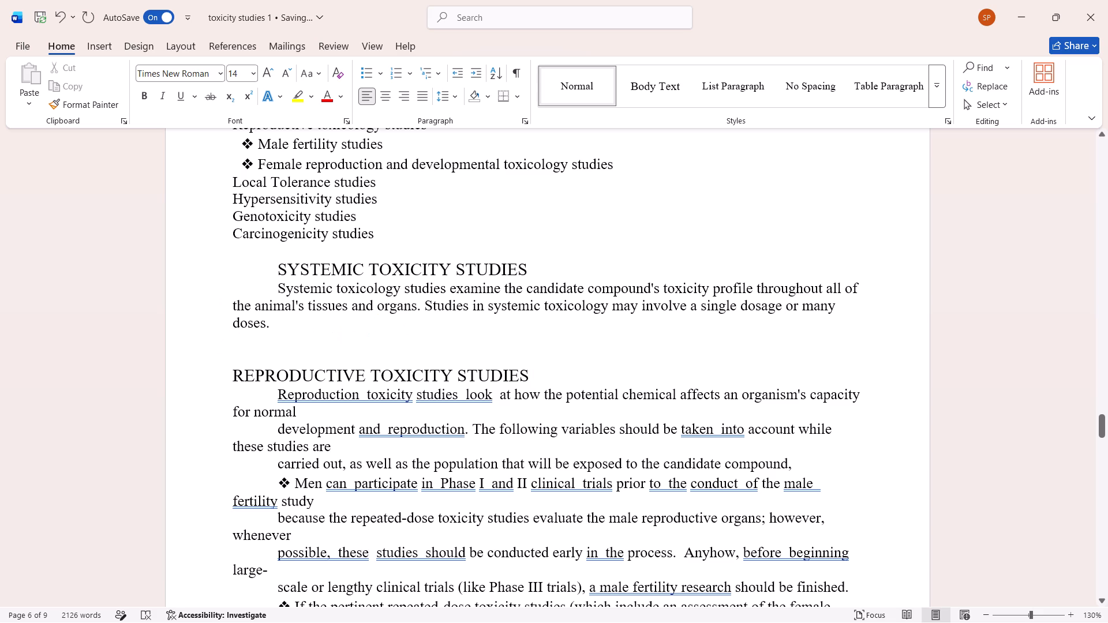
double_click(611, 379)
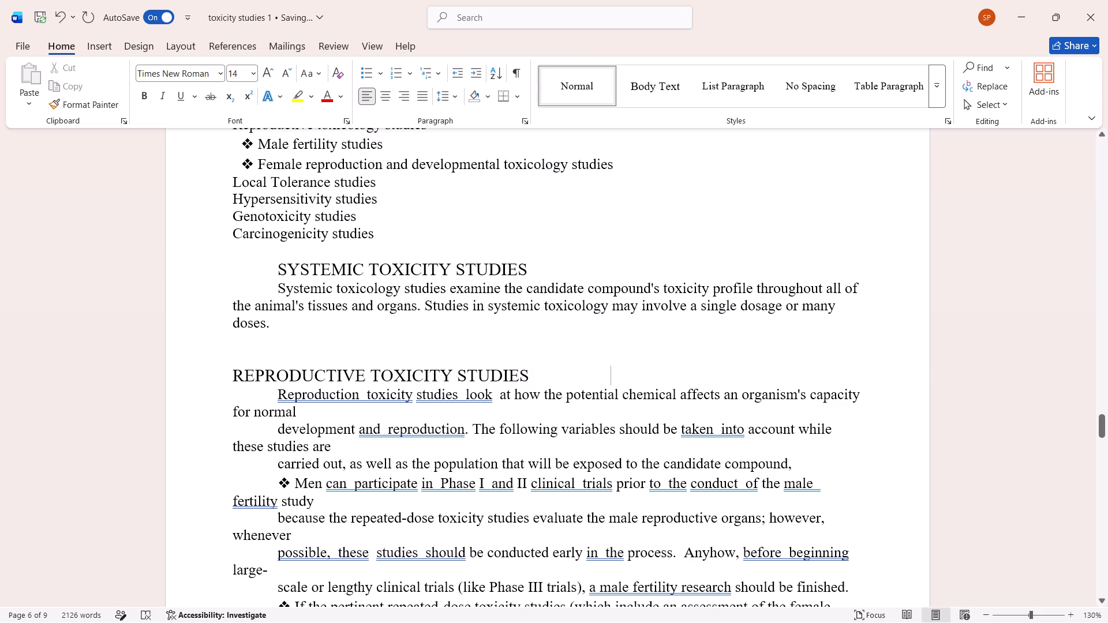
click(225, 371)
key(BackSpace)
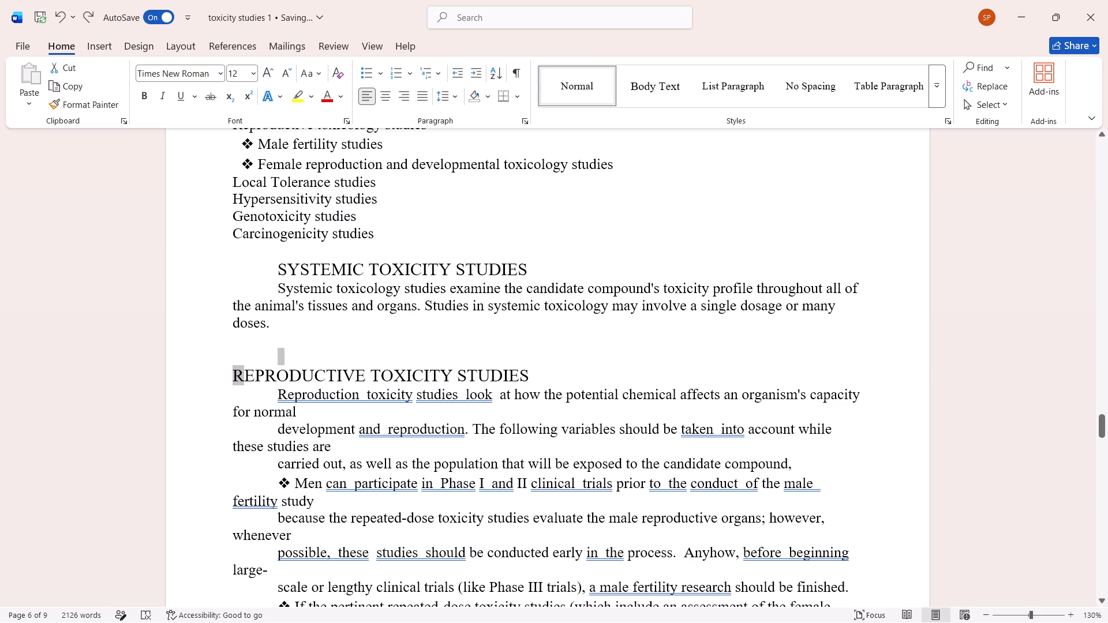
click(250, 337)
Shift the REPRODUCTIVE TOXICITY STUDIES heading inward by inserting ten spaces before it.
click(228, 371)
key(space)
key(space)
key(space)
key(space)
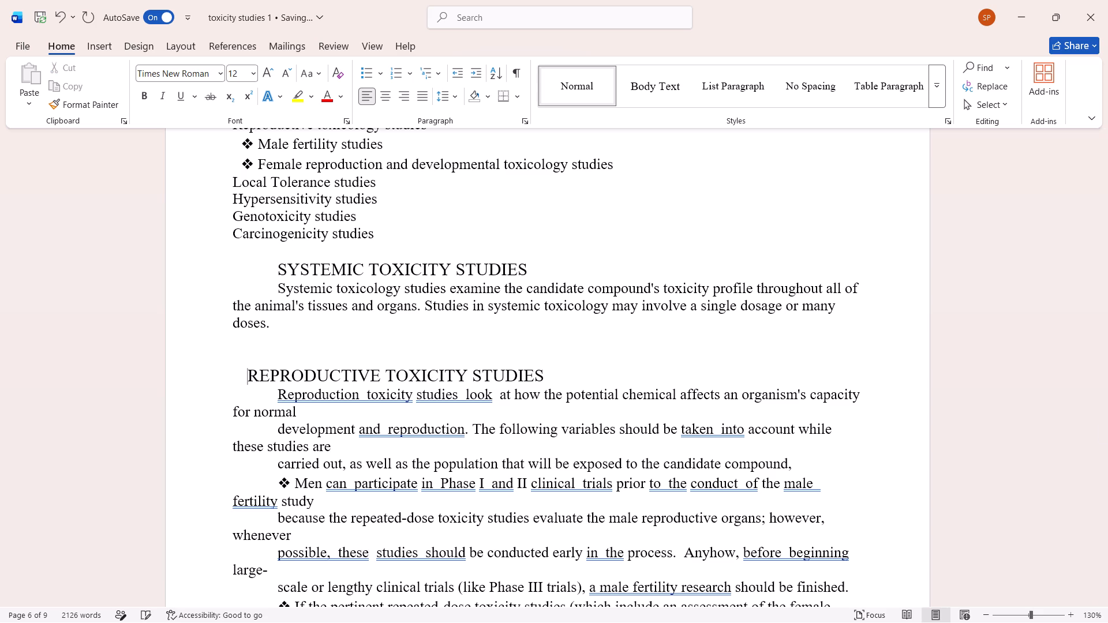
key(space)
key(space)
key(space)
key(space)
key(space)
key(space)
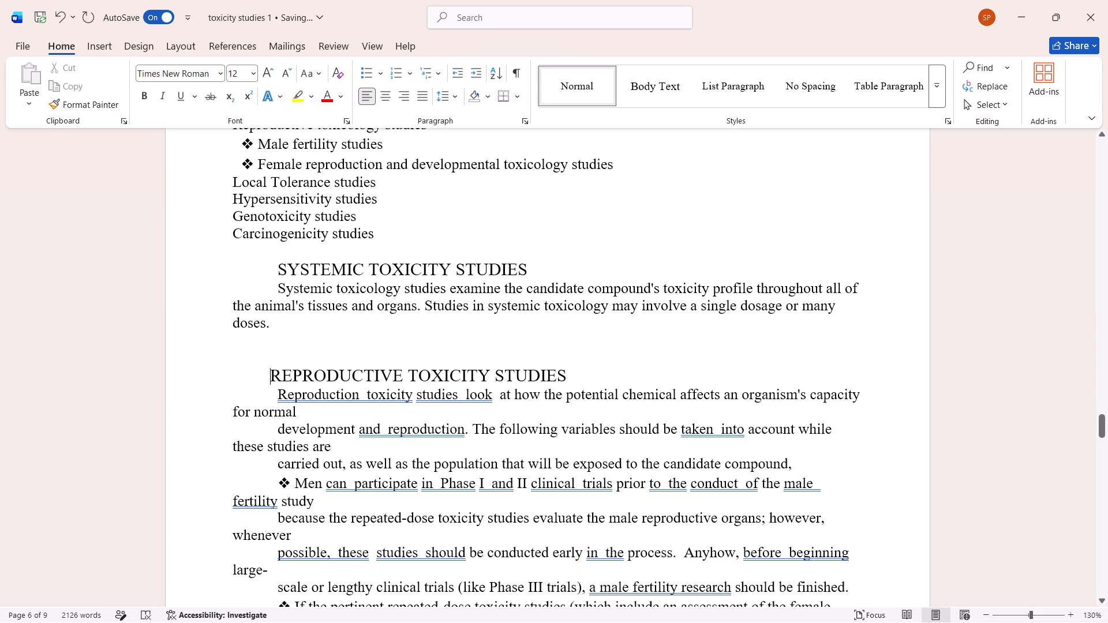
key(Return)
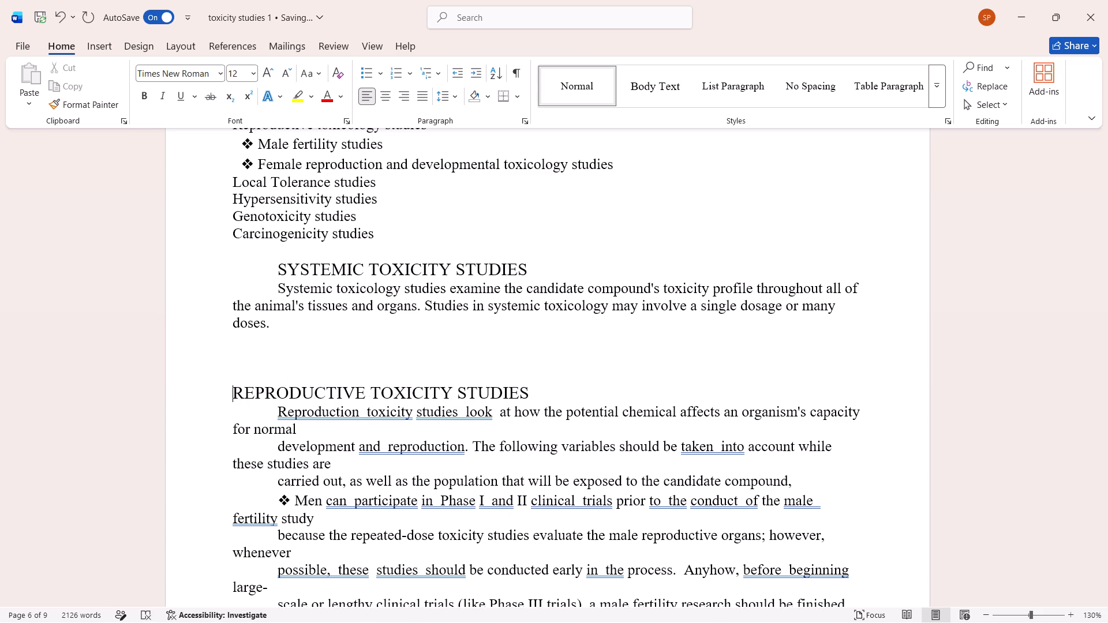
key(BackSpace)
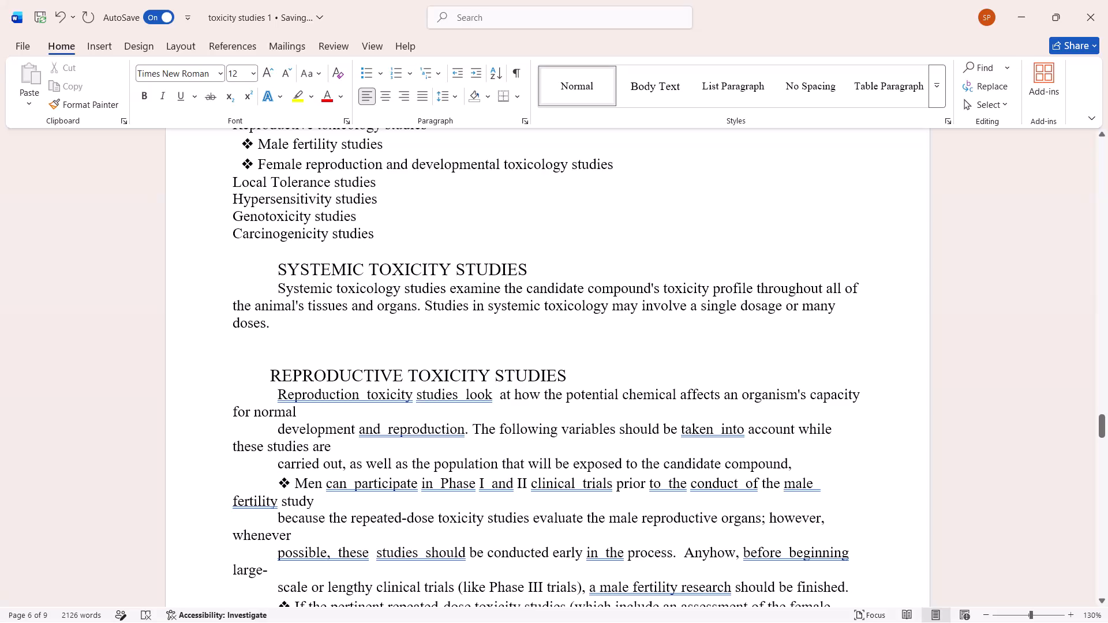
Insert a blank line between the REPRODUCTIVE TOXICITY STUDIES heading and its opening paragraph.
click(572, 373)
key(Return)
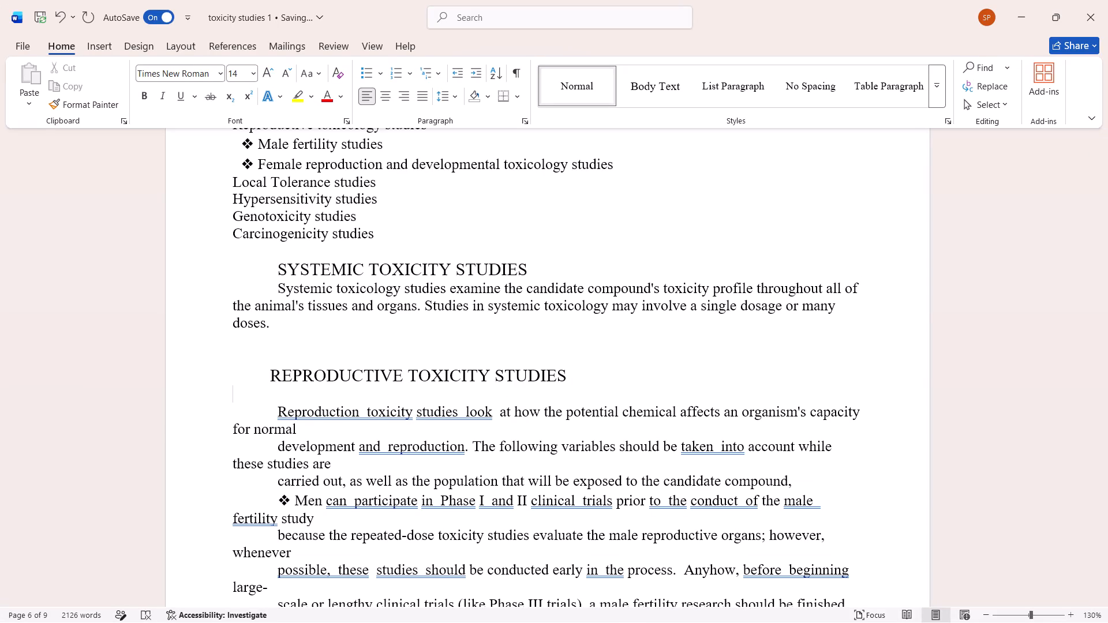
Join the broken lines of the opening reproductive toxicity paragraph, from "development" and "carried out", into one continuous paragraph.
click(304, 427)
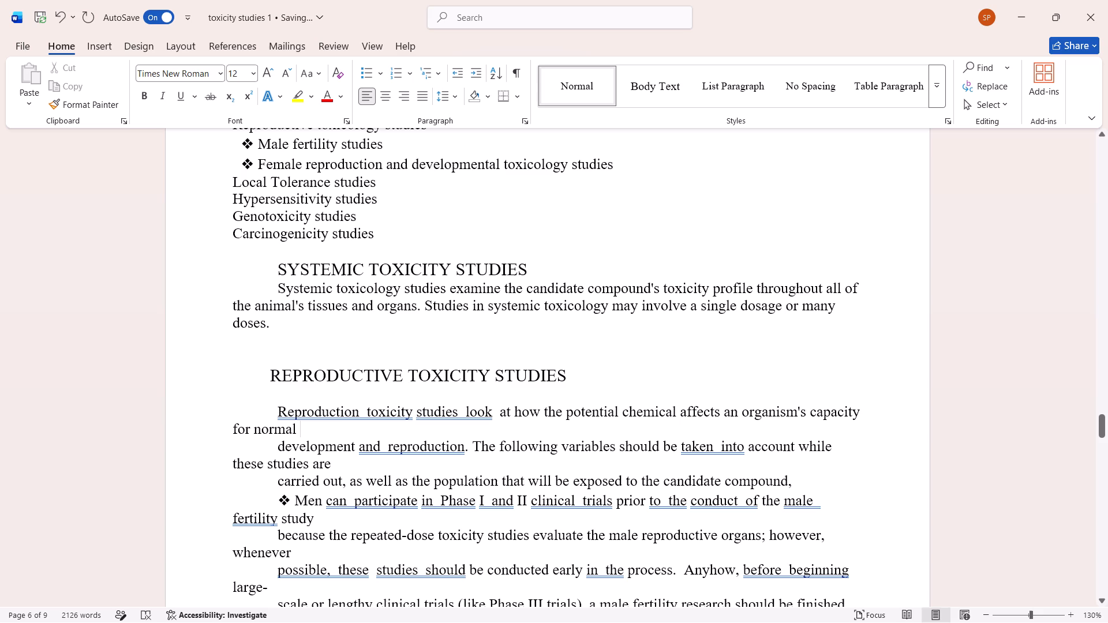
click(274, 446)
key(BackSpace)
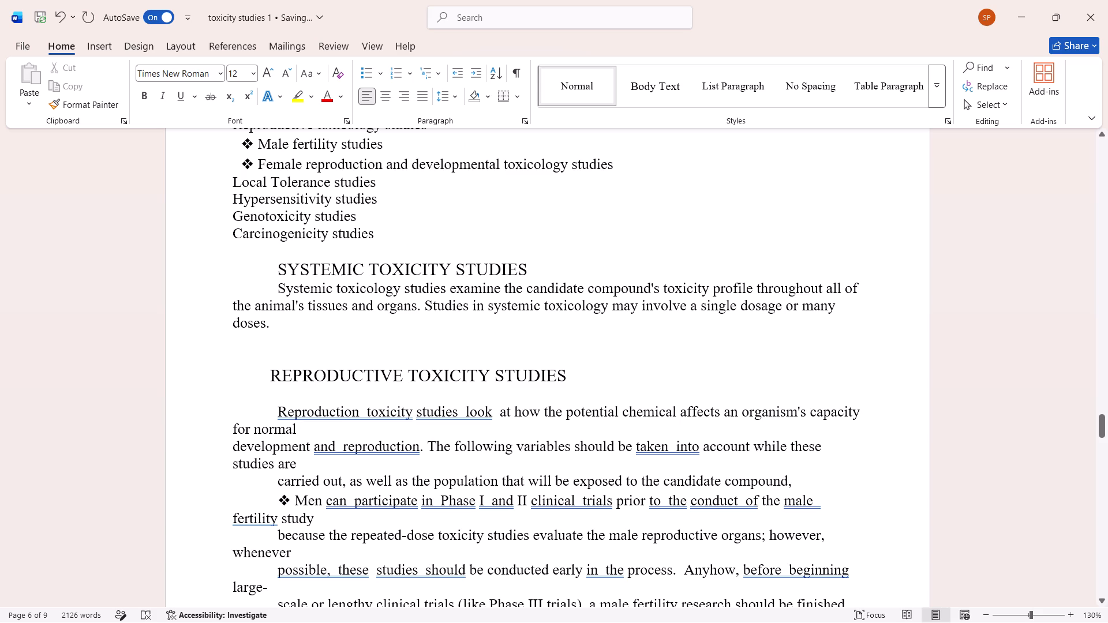
key(BackSpace)
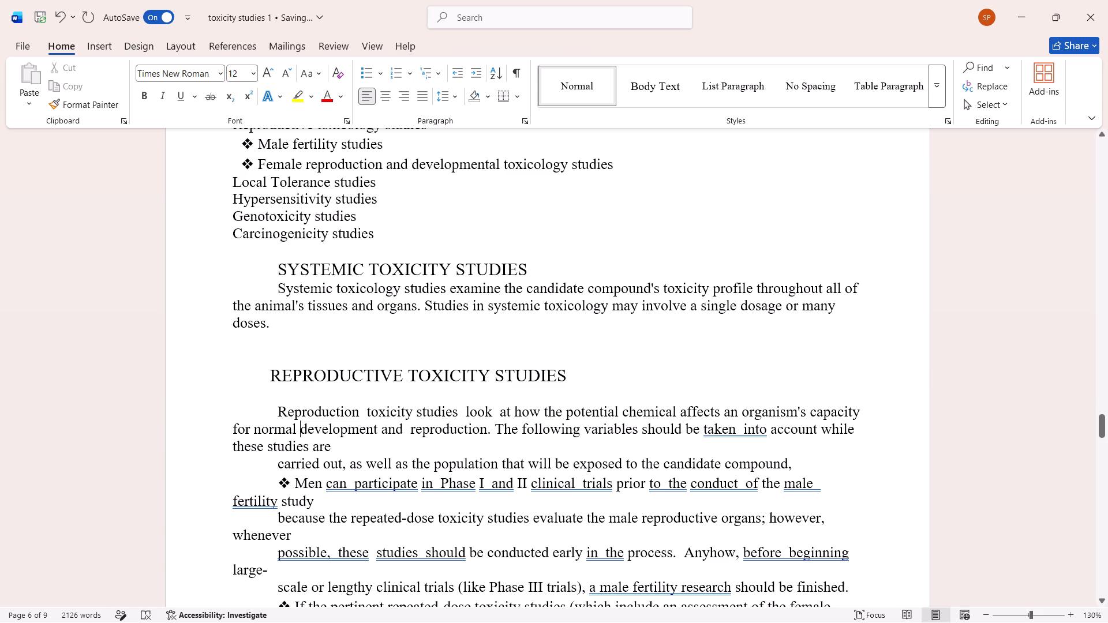
click(272, 463)
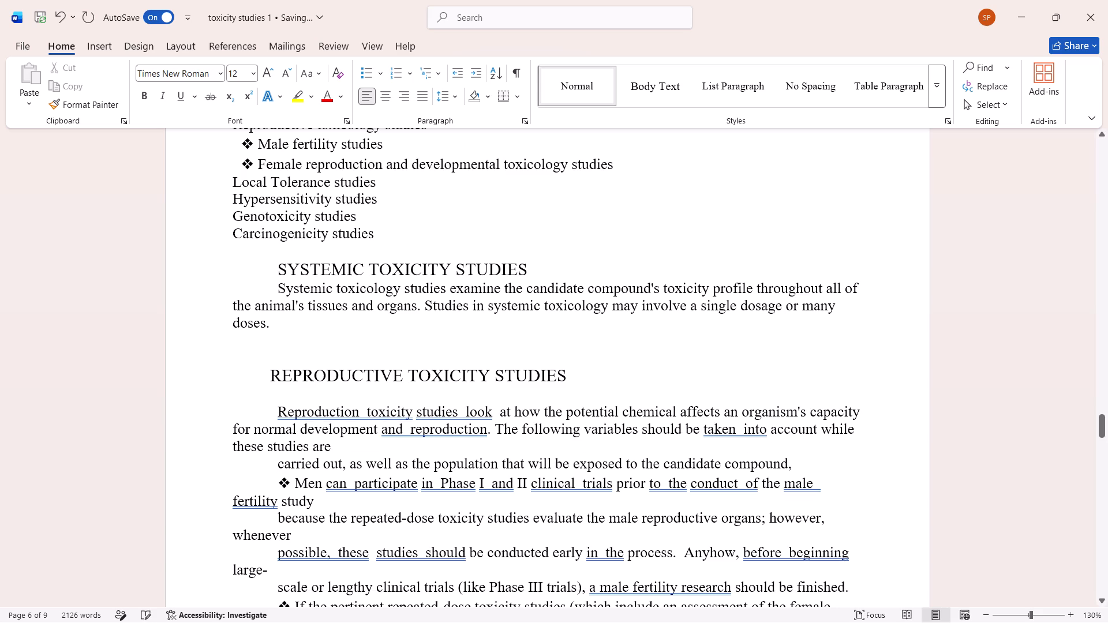
key(BackSpace)
key(BackSpace)
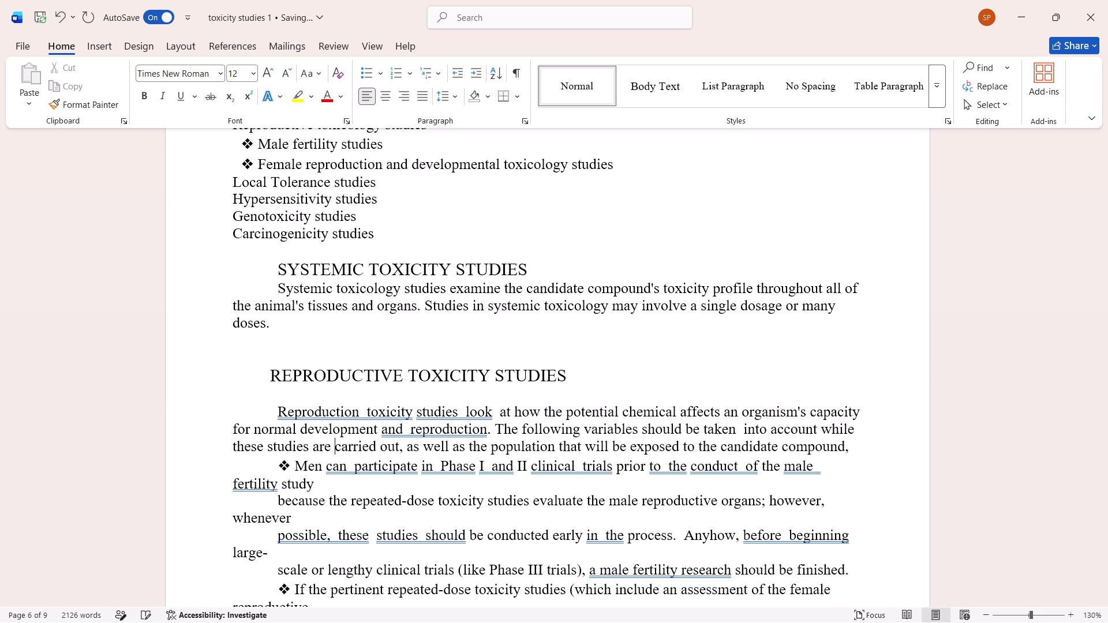
key(BackSpace)
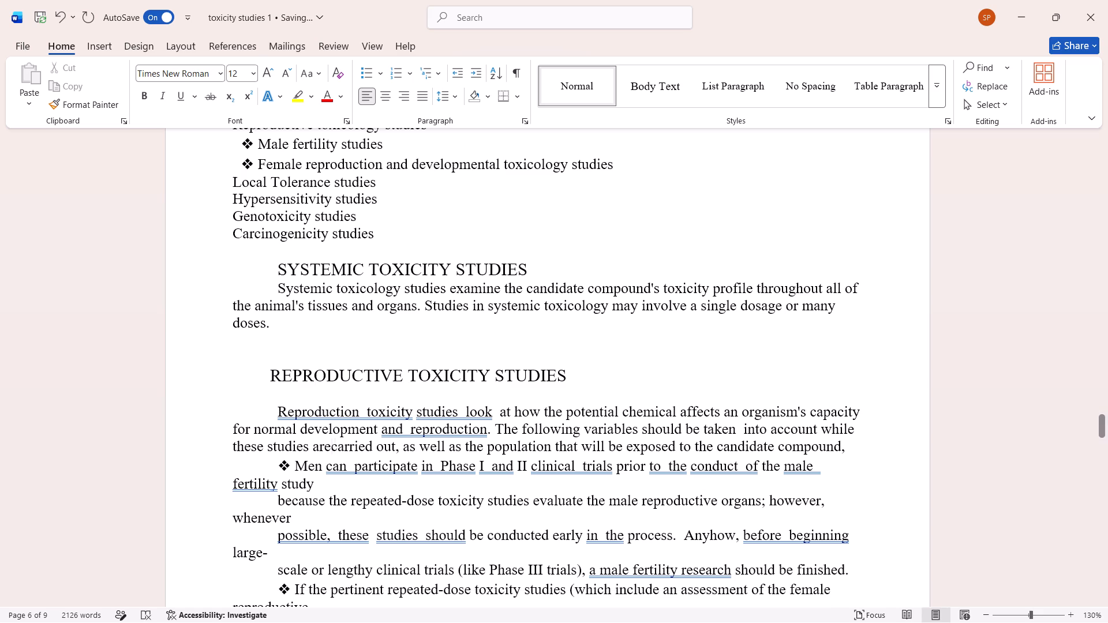
key(space)
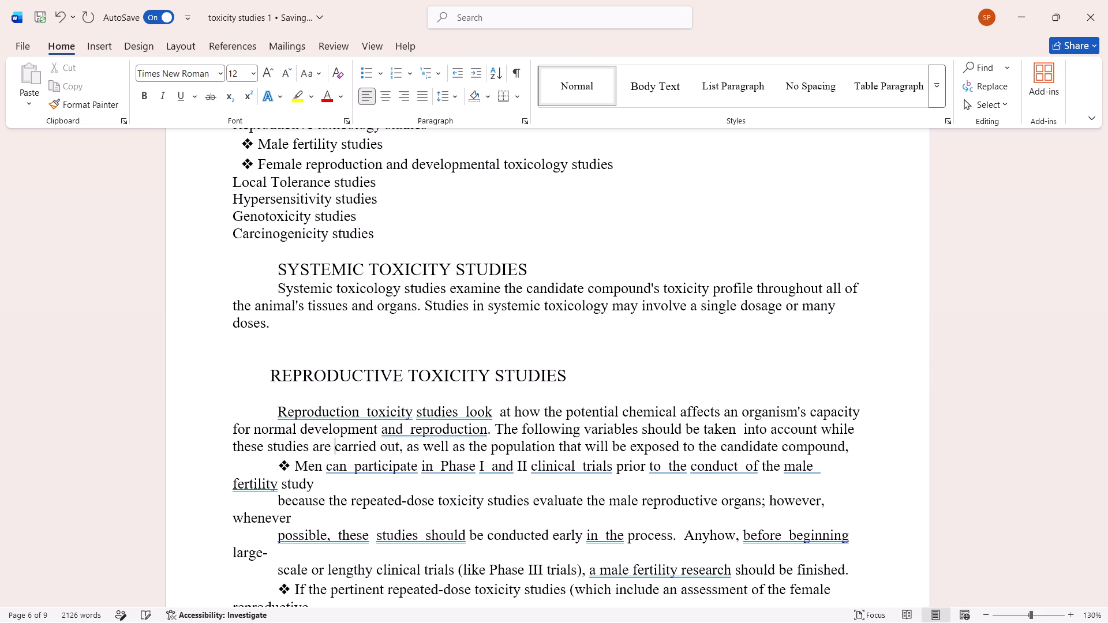
Remove the indents from all lines of the "Men can participate in Phase I and II clinical trials" bullet.
click(272, 465)
key(BackSpace)
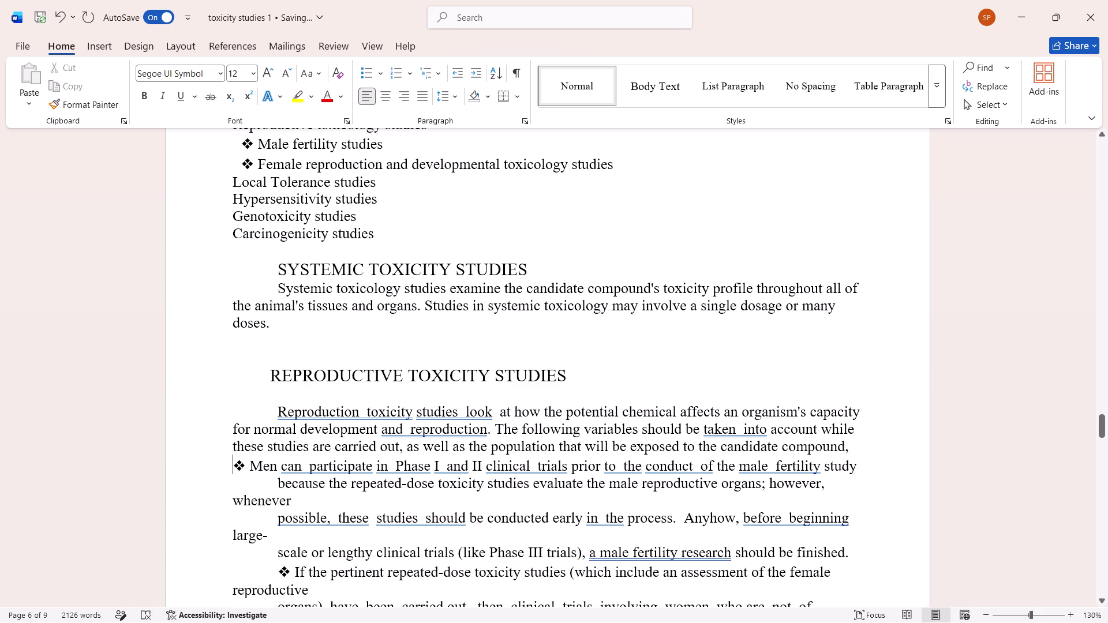
click(293, 500)
key(BackSpace)
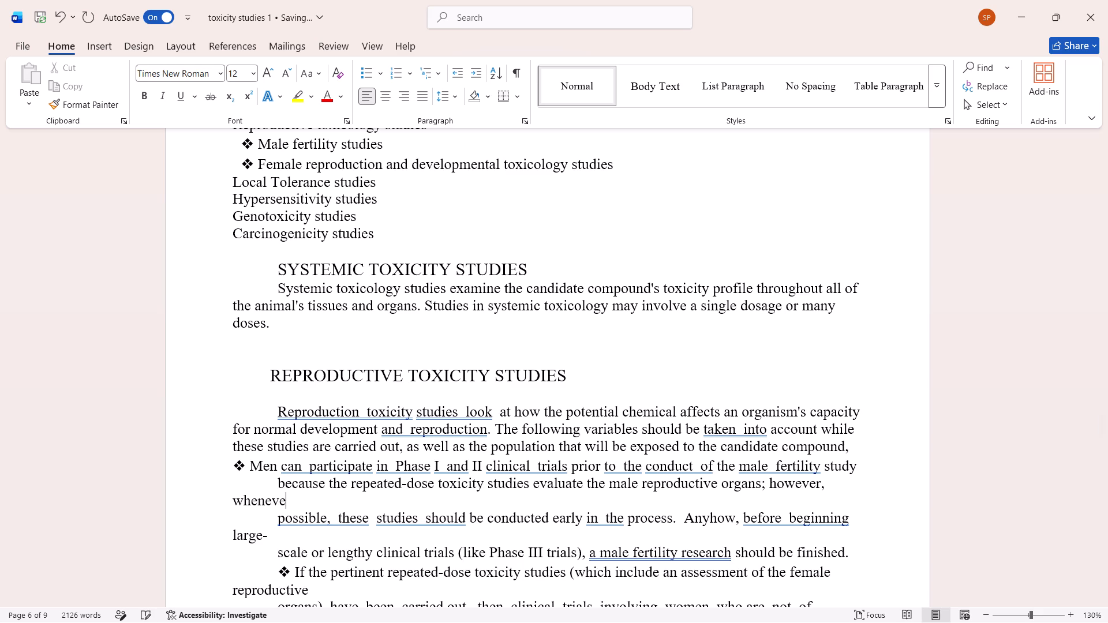
key(r)
click(230, 501)
key(BackSpace)
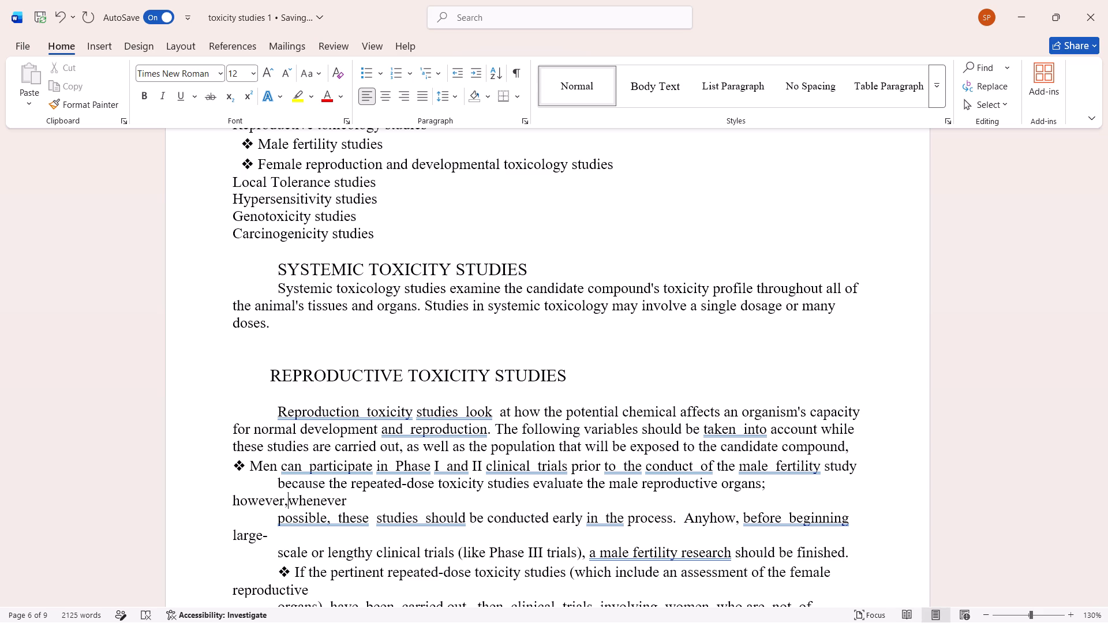
key(space)
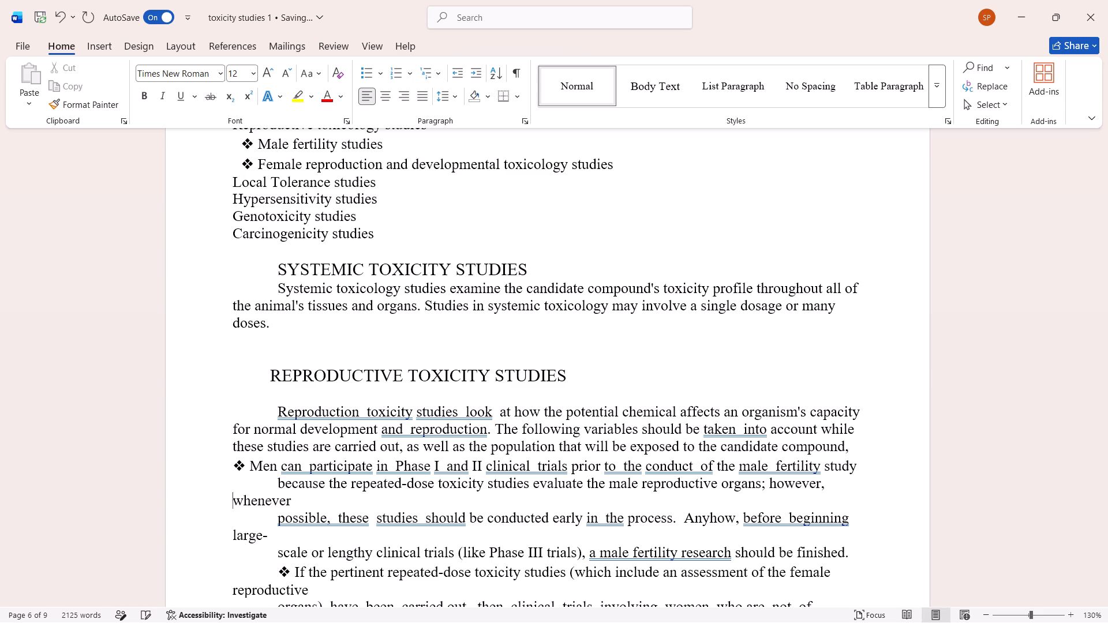
click(275, 482)
key(BackSpace)
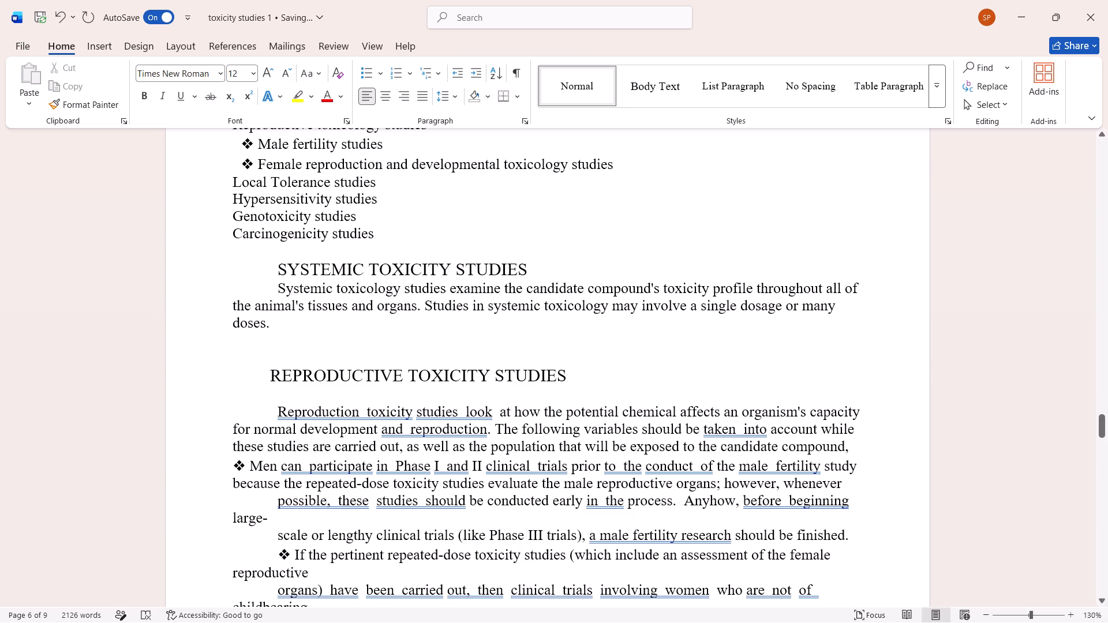
click(274, 498)
key(BackSpace)
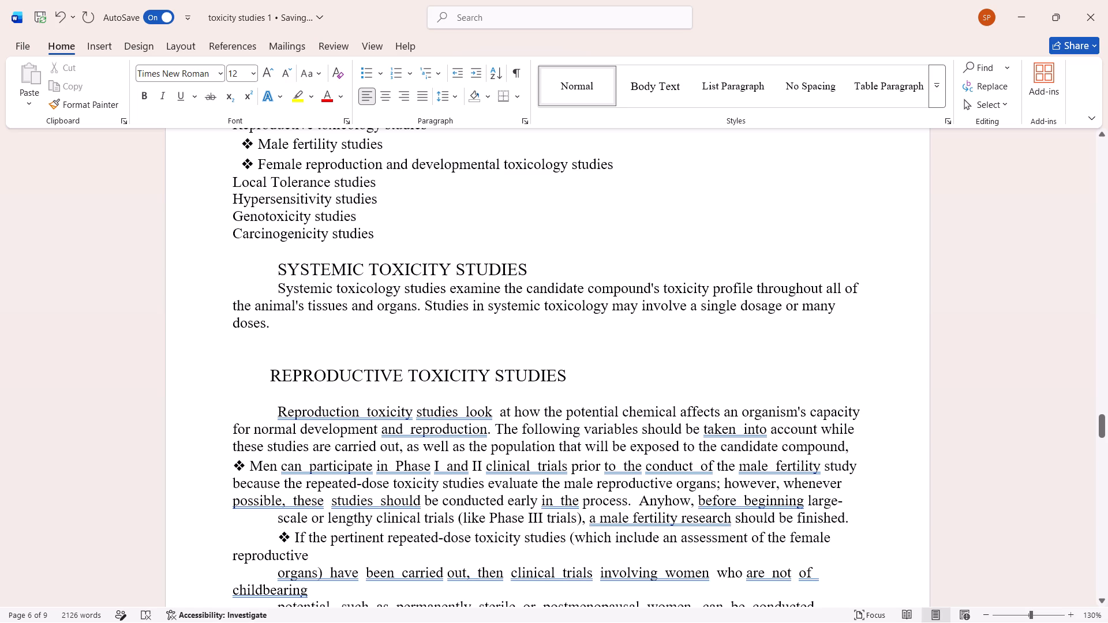
key(BackSpace)
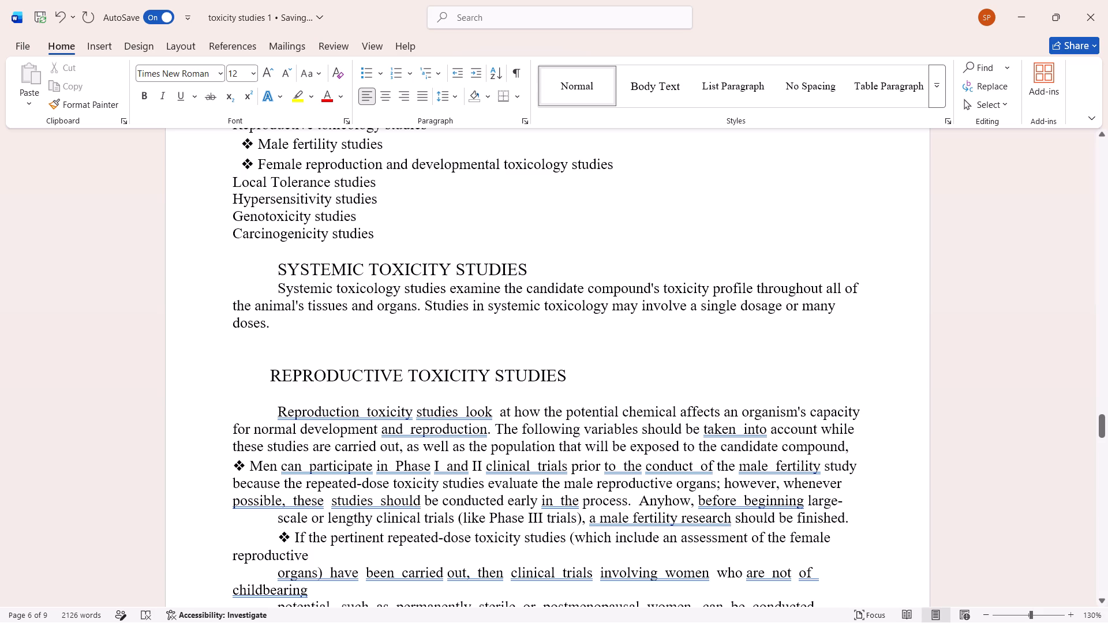
click(270, 521)
key(BackSpace)
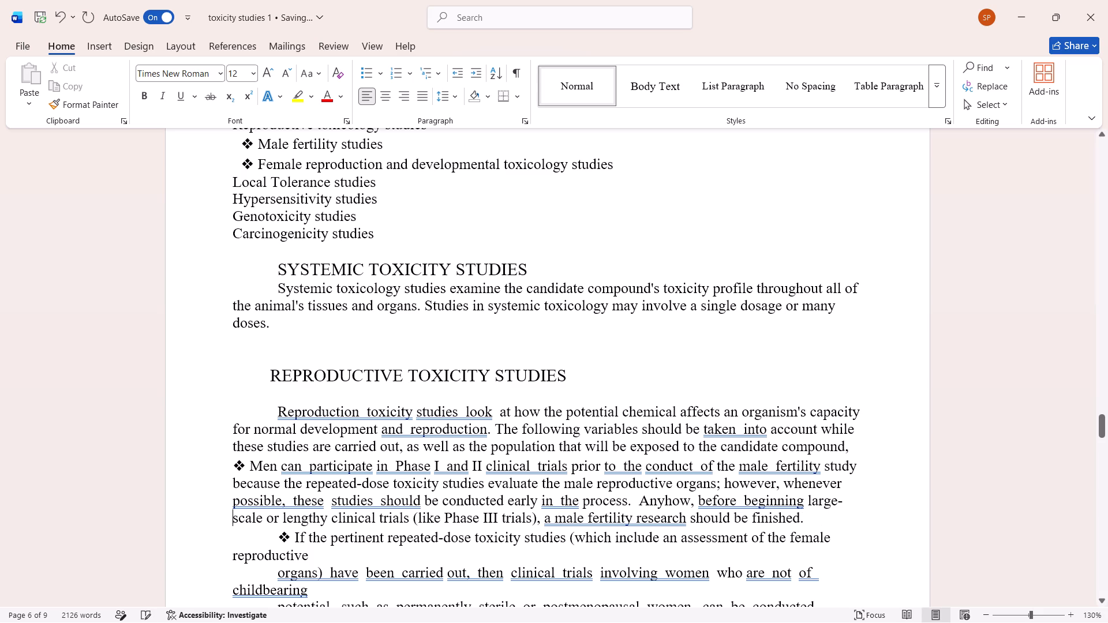
Remove the indents from the "If the pertinent repeated-dose toxicity studies" bullet and join its broken lines into one continuous paragraph.
click(272, 538)
key(BackSpace)
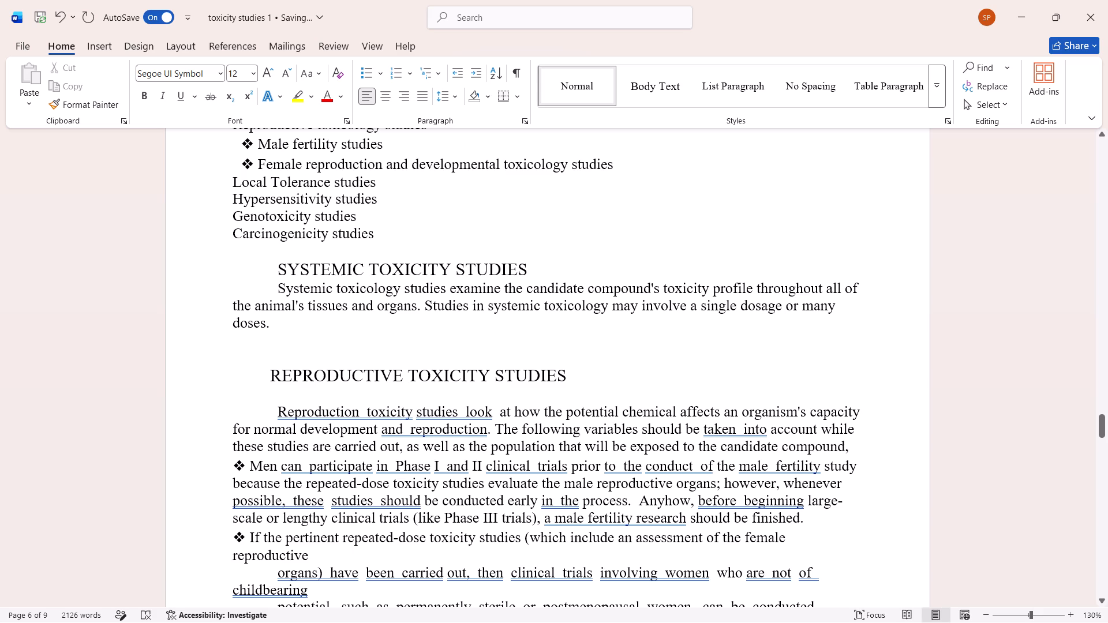
click(272, 570)
key(BackSpace)
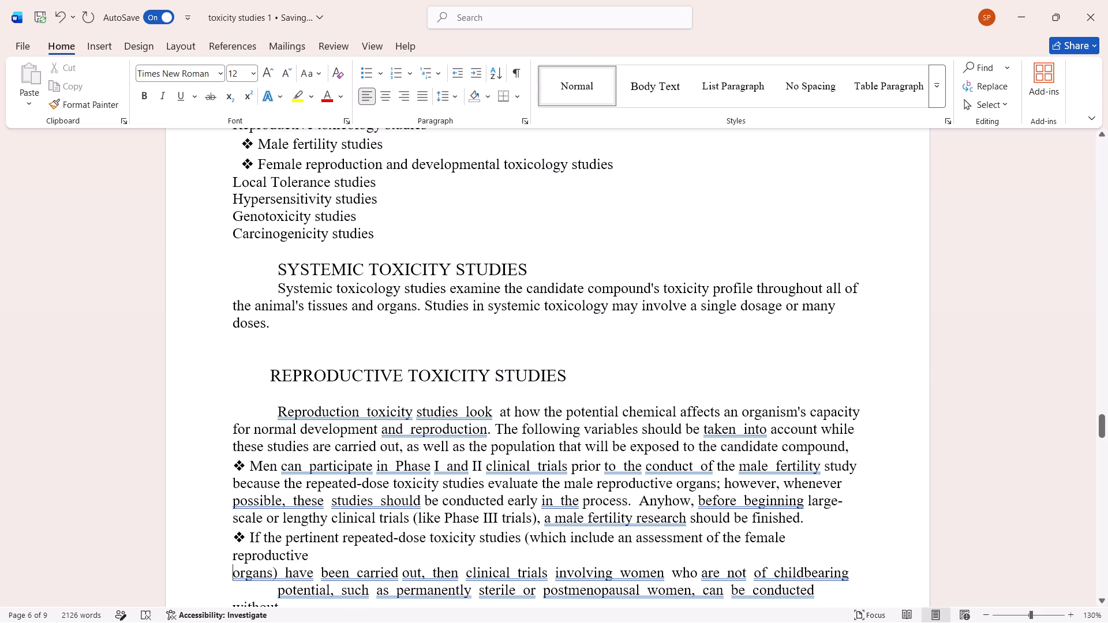
key(BackSpace)
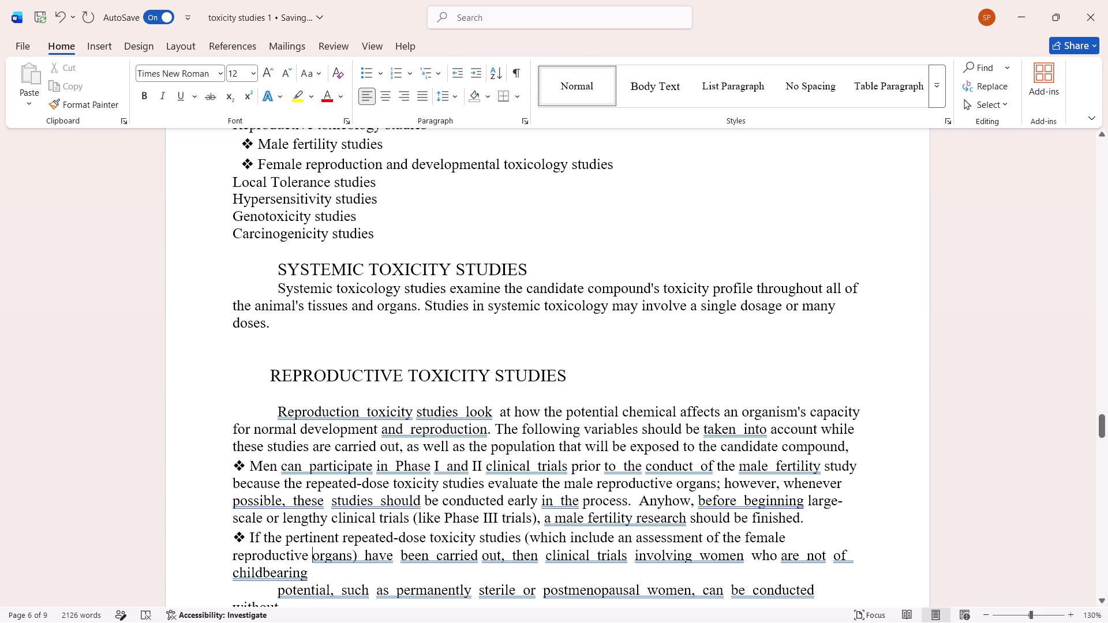
click(274, 598)
key(BackSpace)
key(BackSpace)
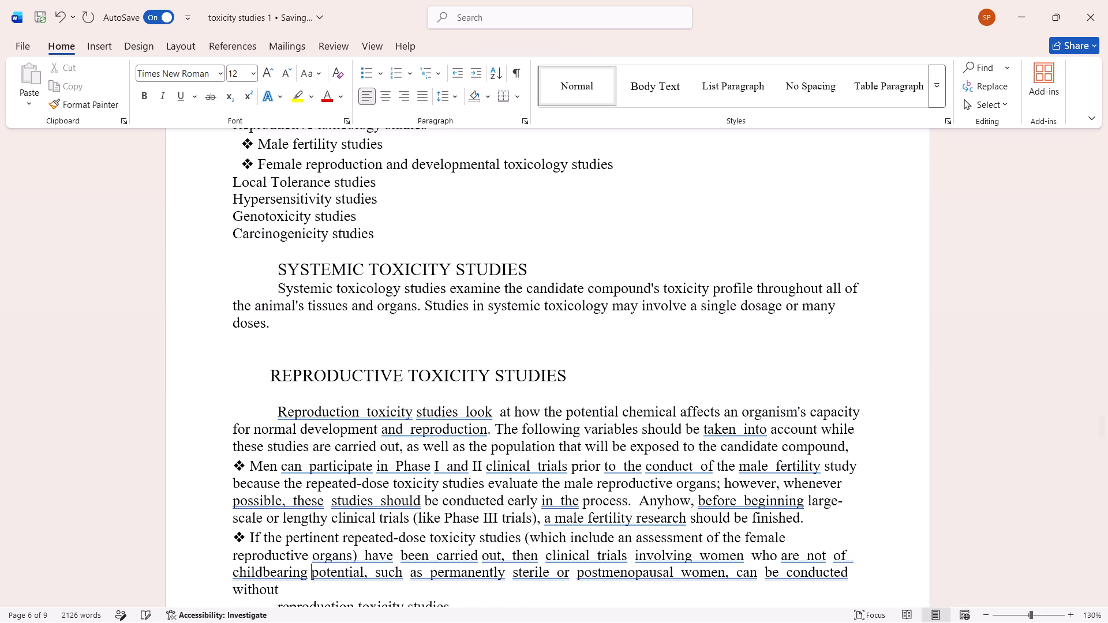
scroll(274, 598, down, 1)
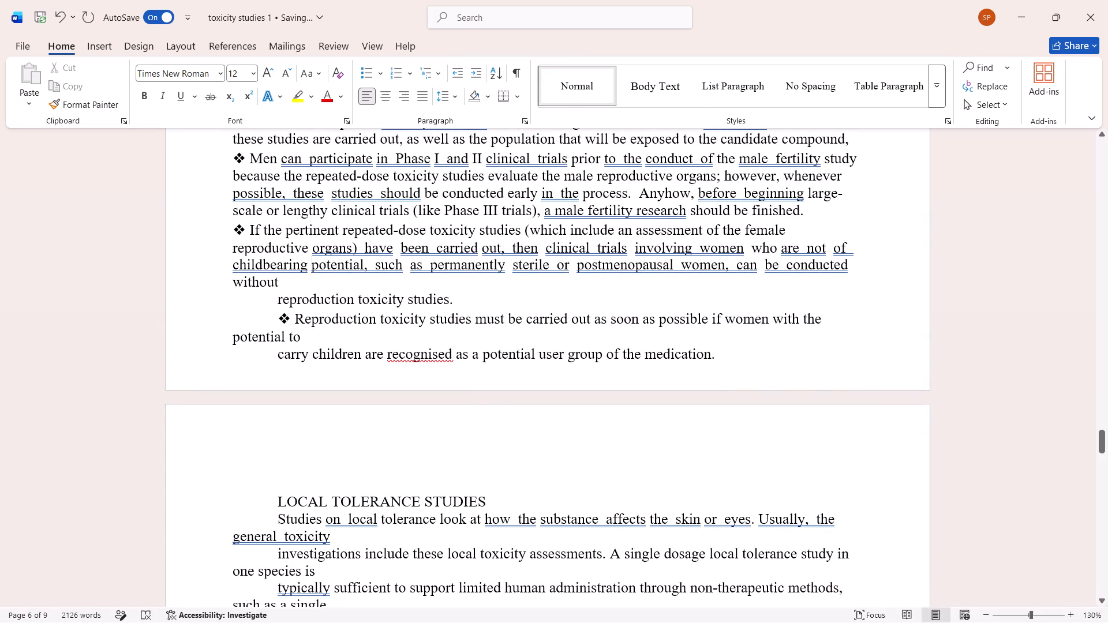
click(274, 298)
key(BackSpace)
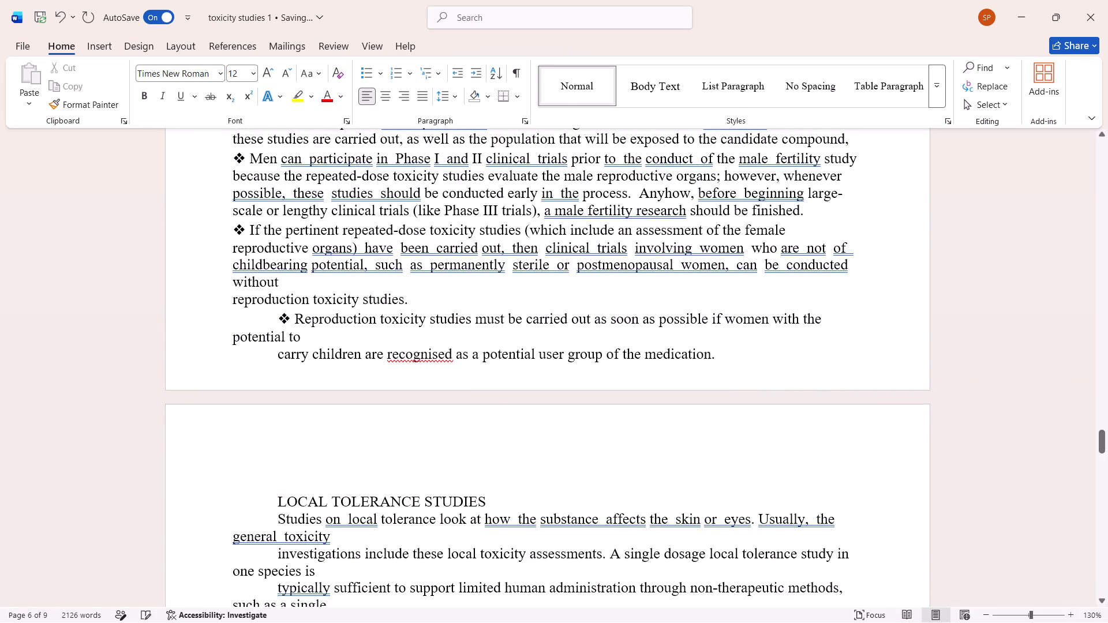
key(BackSpace)
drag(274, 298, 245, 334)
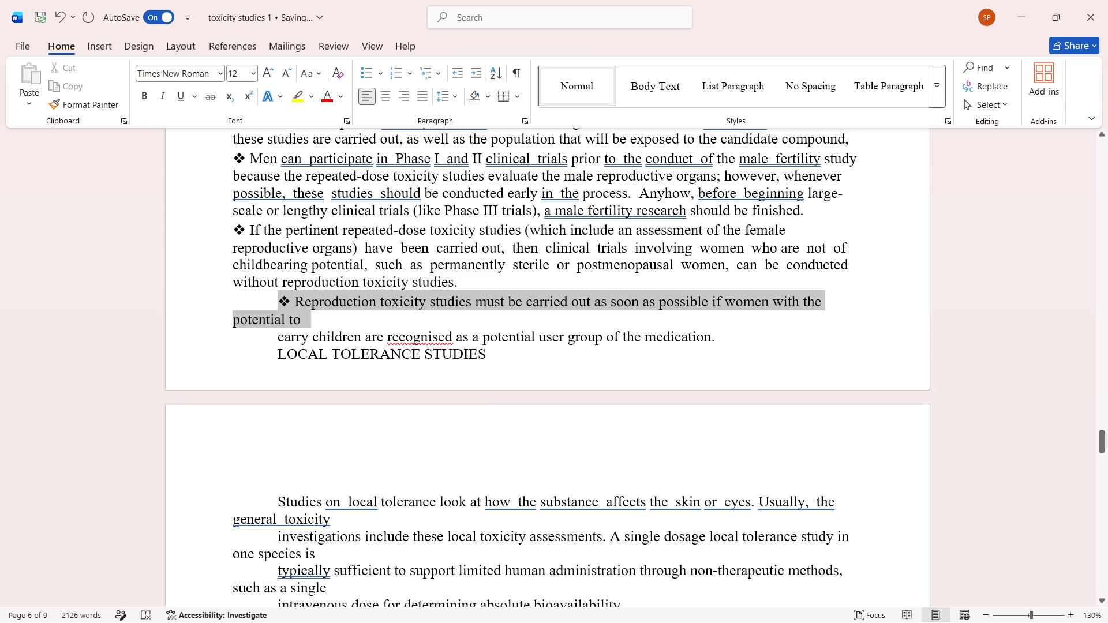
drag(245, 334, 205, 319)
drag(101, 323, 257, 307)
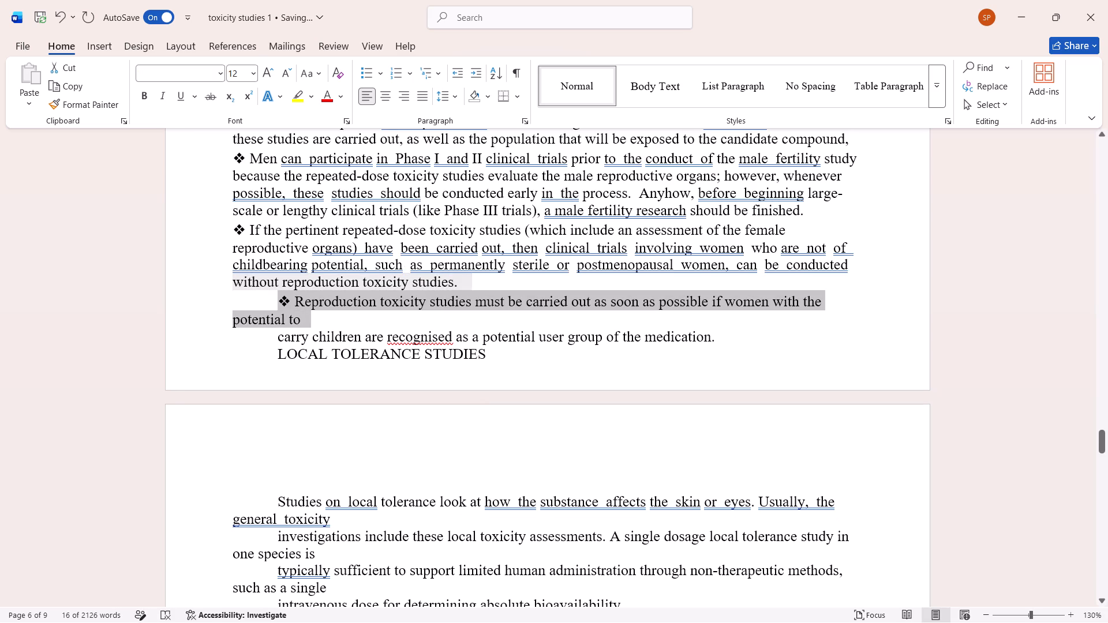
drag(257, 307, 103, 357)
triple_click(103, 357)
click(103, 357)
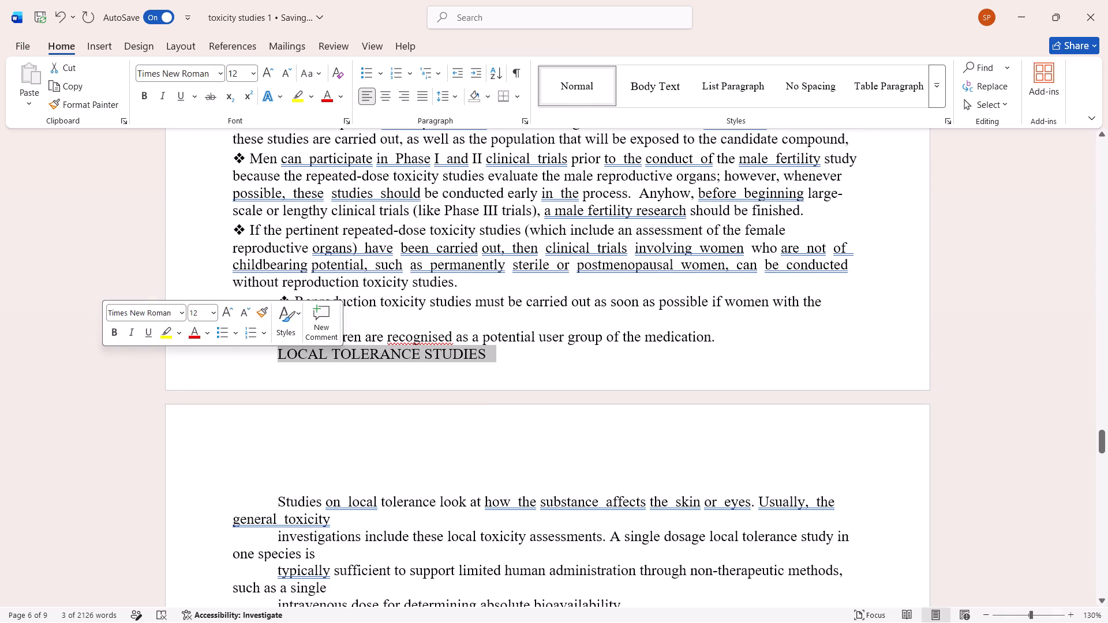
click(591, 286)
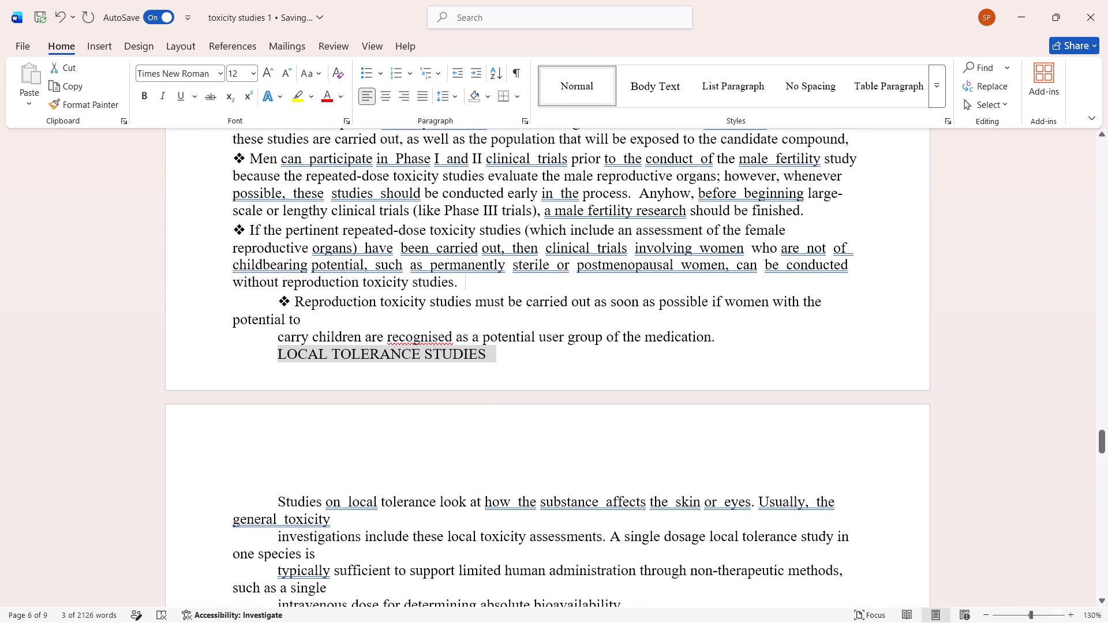
Remove the indents from both lines of the "Reproduction toxicity studies must be carried out" bullet.
click(269, 301)
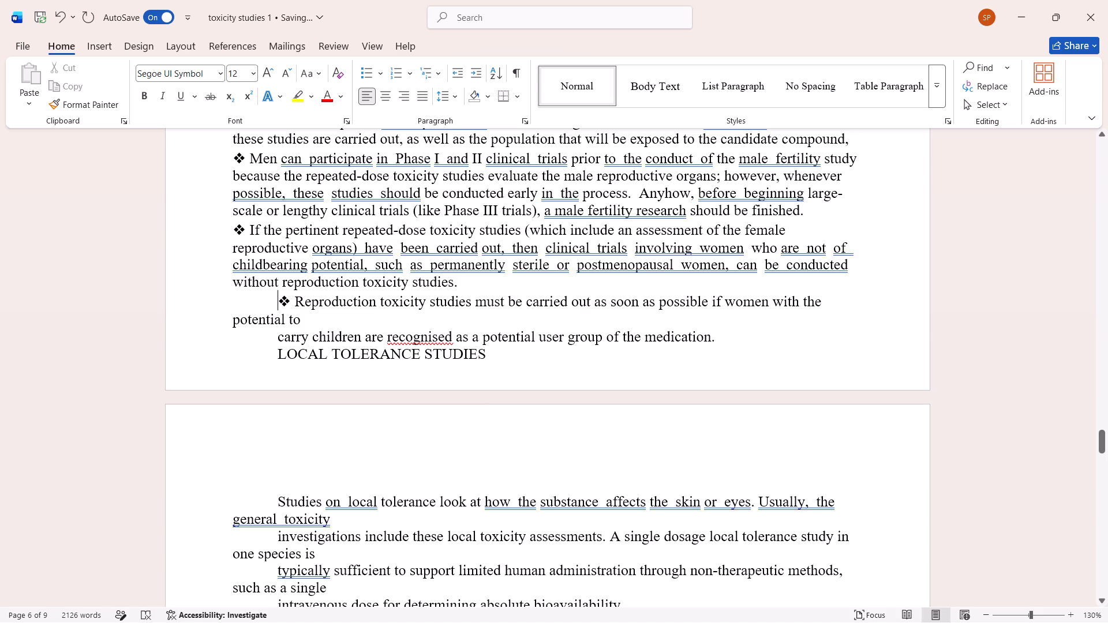
key(BackSpace)
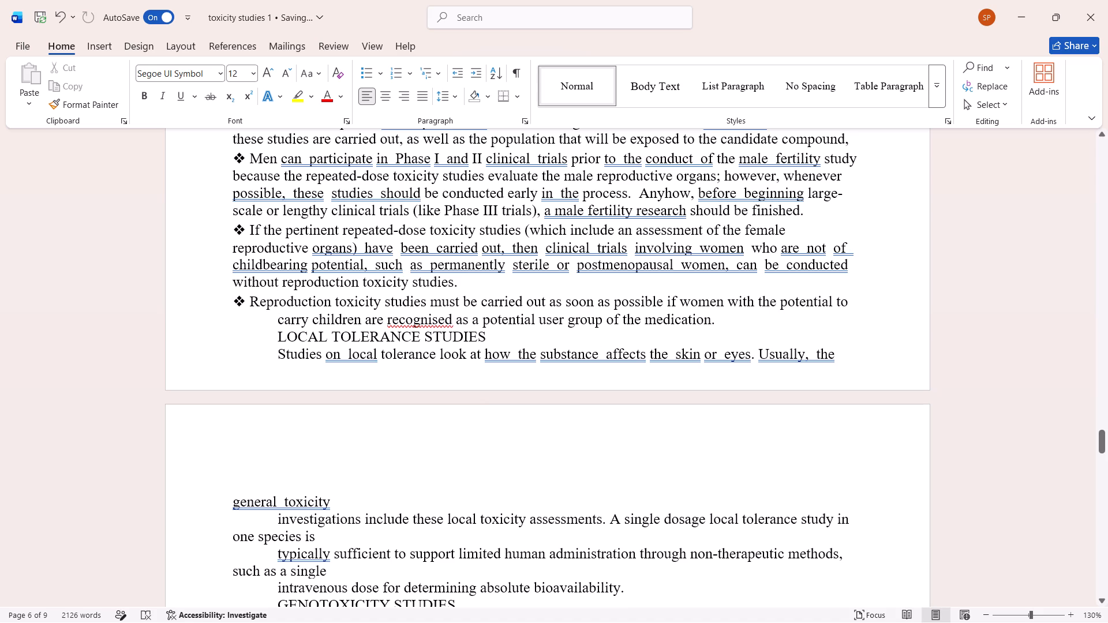
click(275, 321)
key(BackSpace)
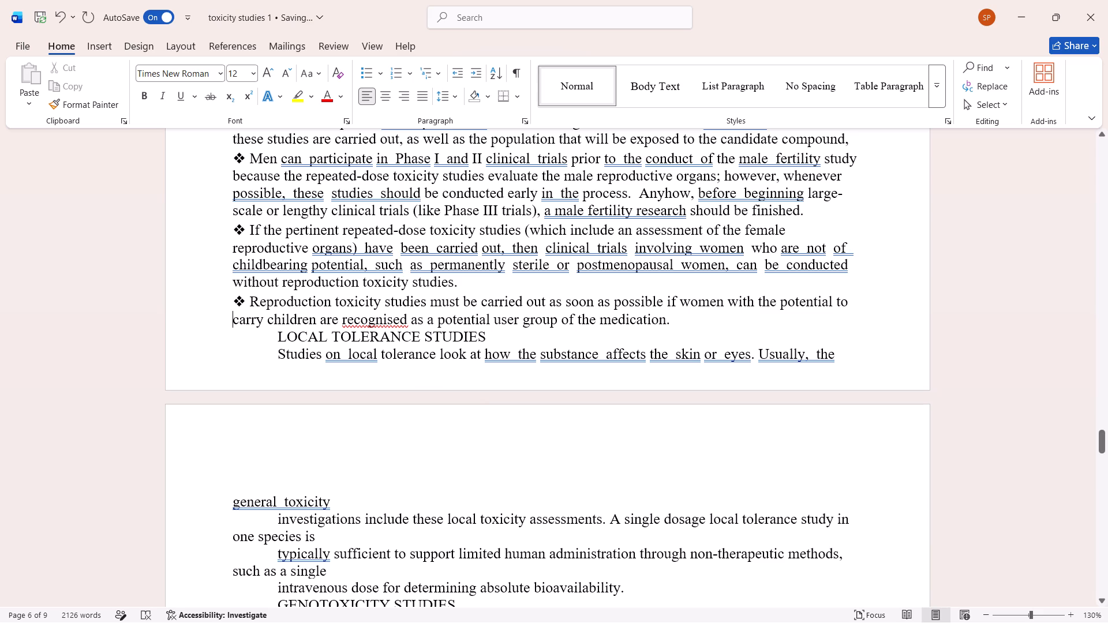
Insert a blank line above the LOCAL TOLERANCE STUDIES heading and enlarge the heading to 14 pt.
click(670, 324)
key(Return)
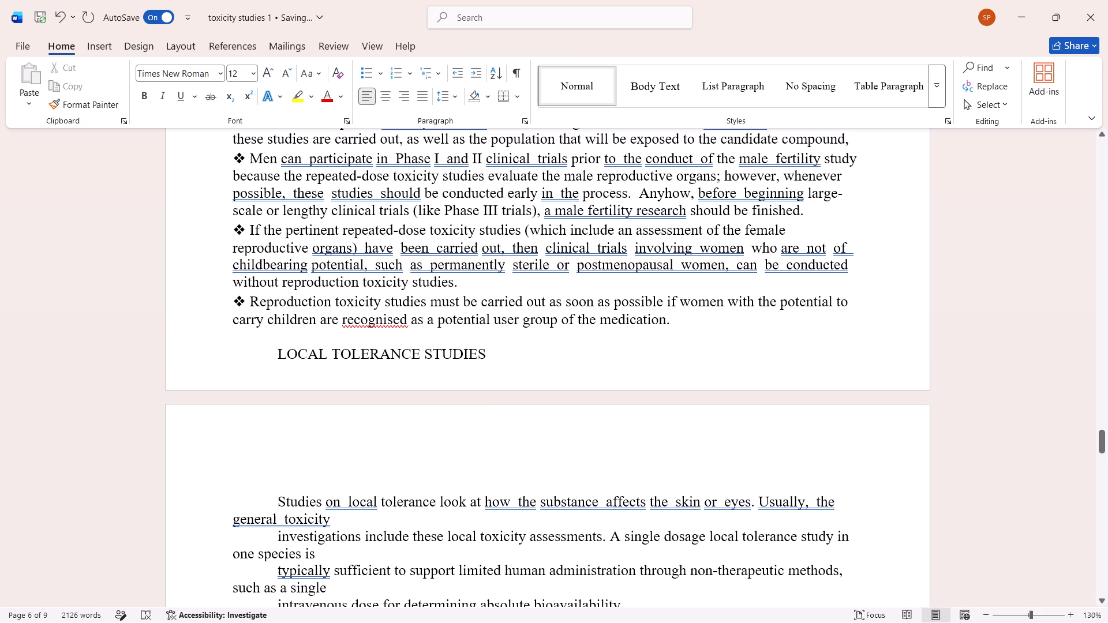
drag(276, 352, 444, 351)
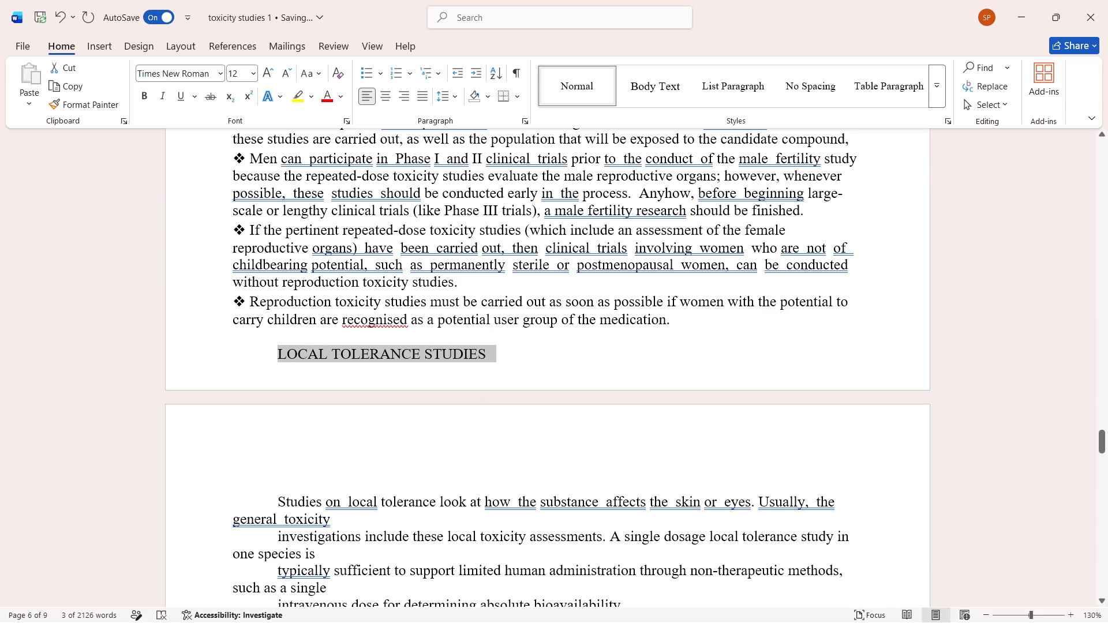
click(265, 74)
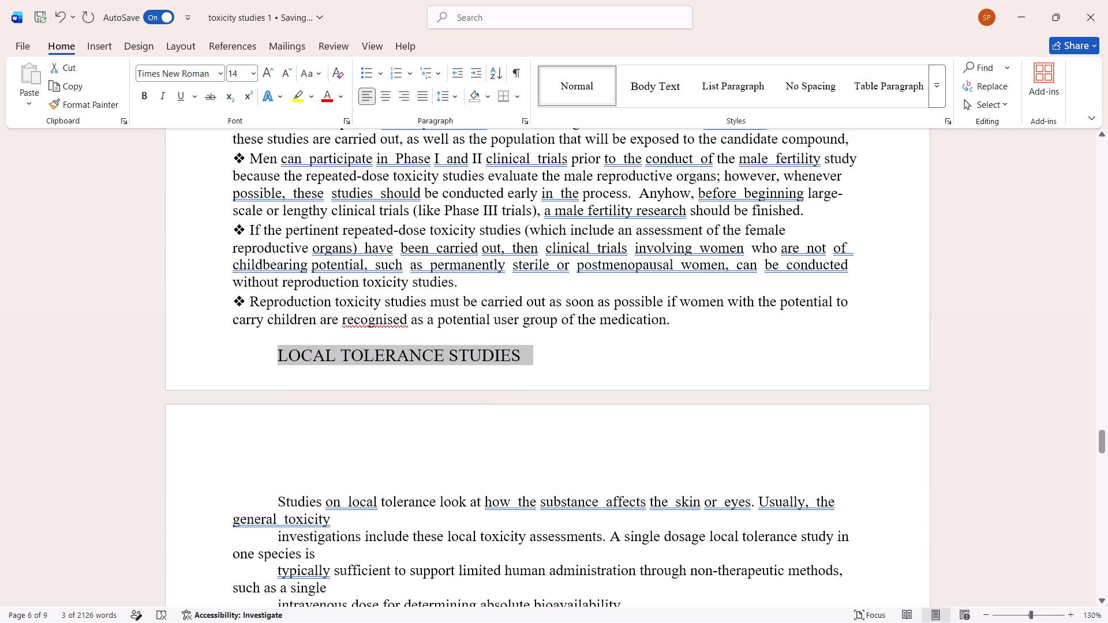
Join the broken lines of the local tolerance paragraph, from "investigations", "typically" and "intravenous", into one continuous paragraph.
scroll(319, 396, down, 2)
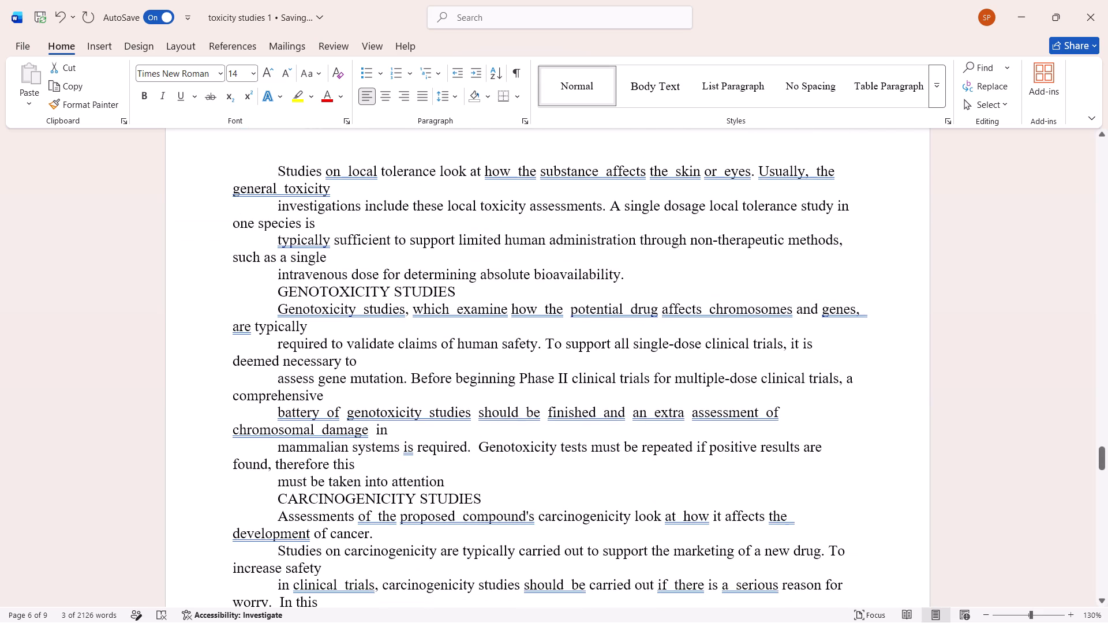
scroll(305, 488, up, 1)
scroll(305, 488, down, 1)
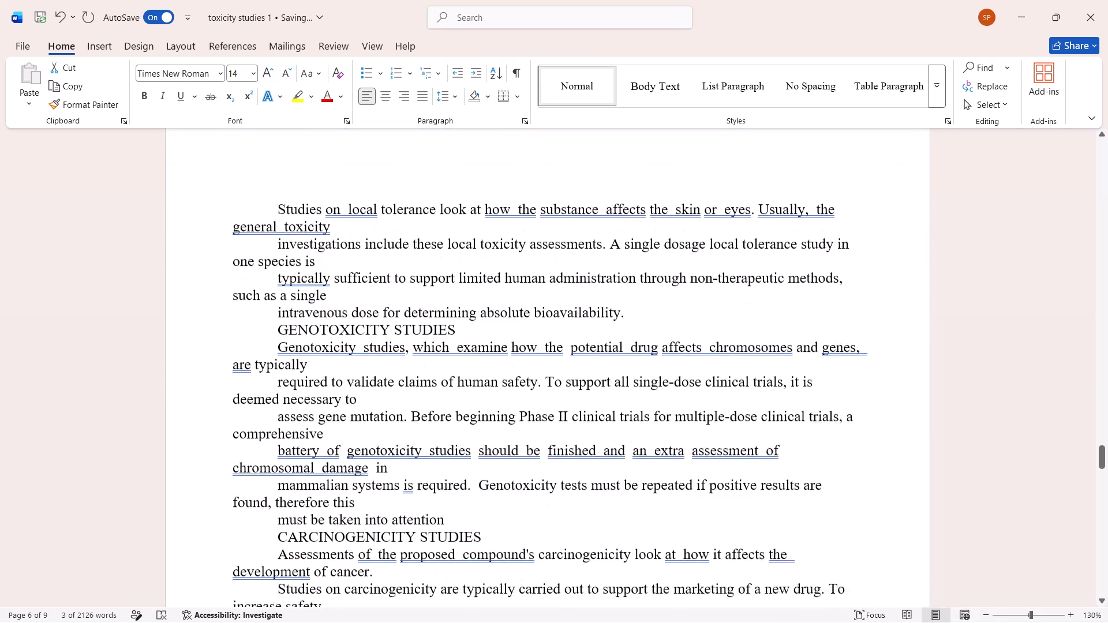
scroll(305, 488, down, 1)
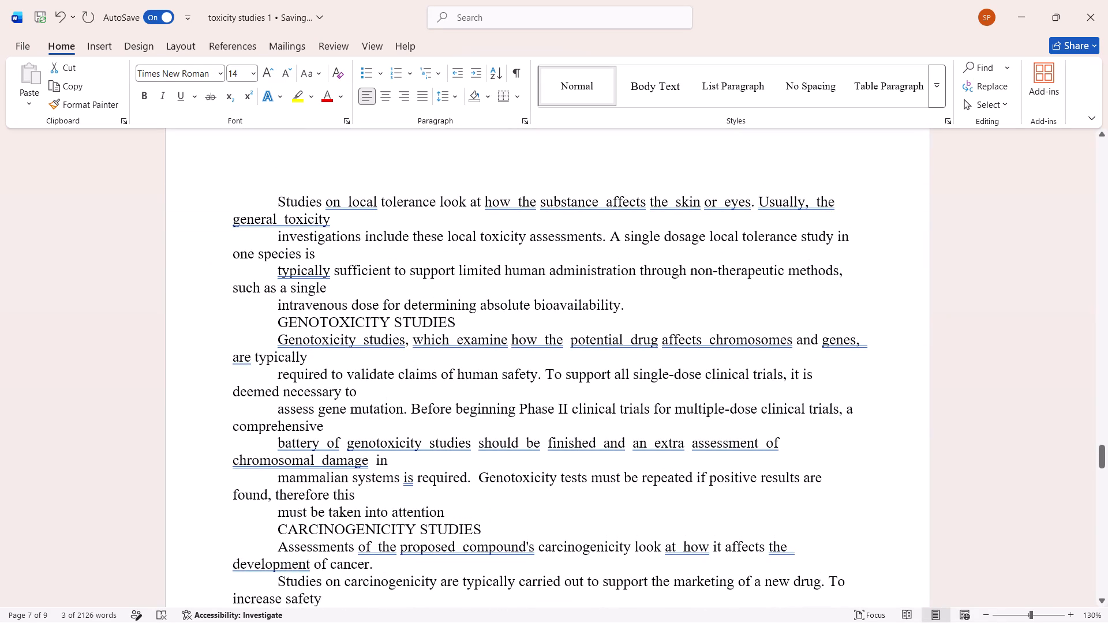
click(276, 231)
key(BackSpace)
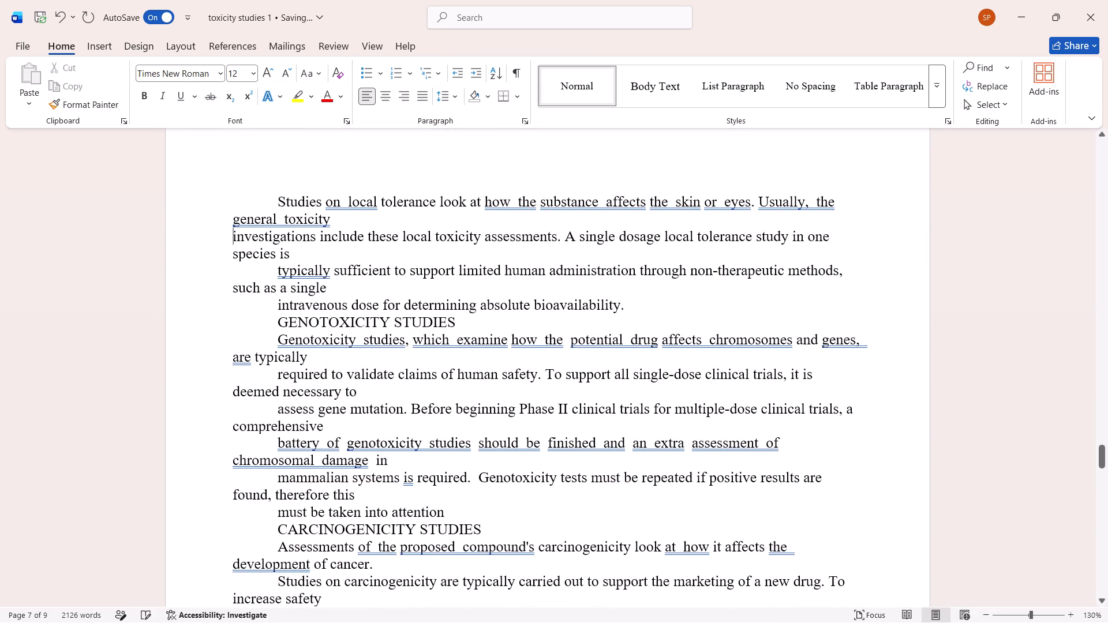
key(BackSpace)
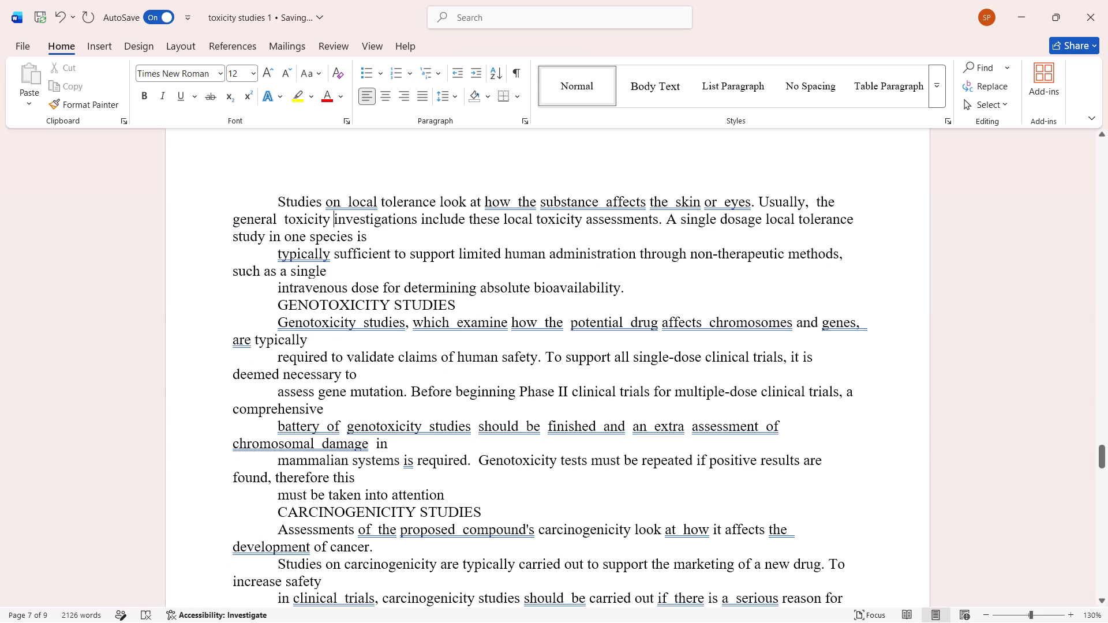
click(271, 251)
key(BackSpace)
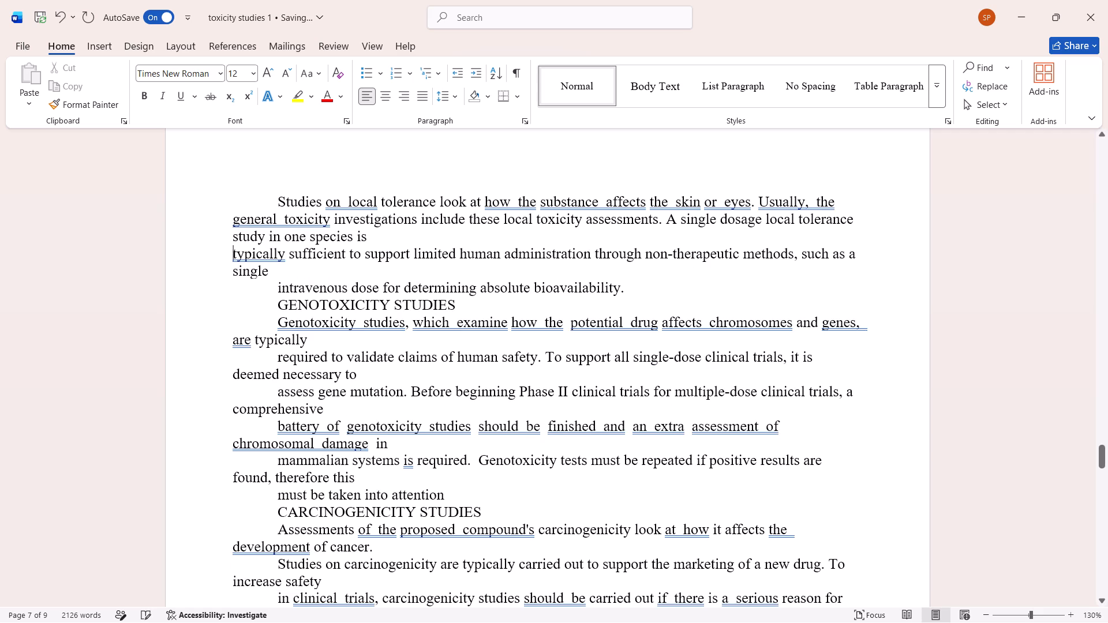
key(BackSpace)
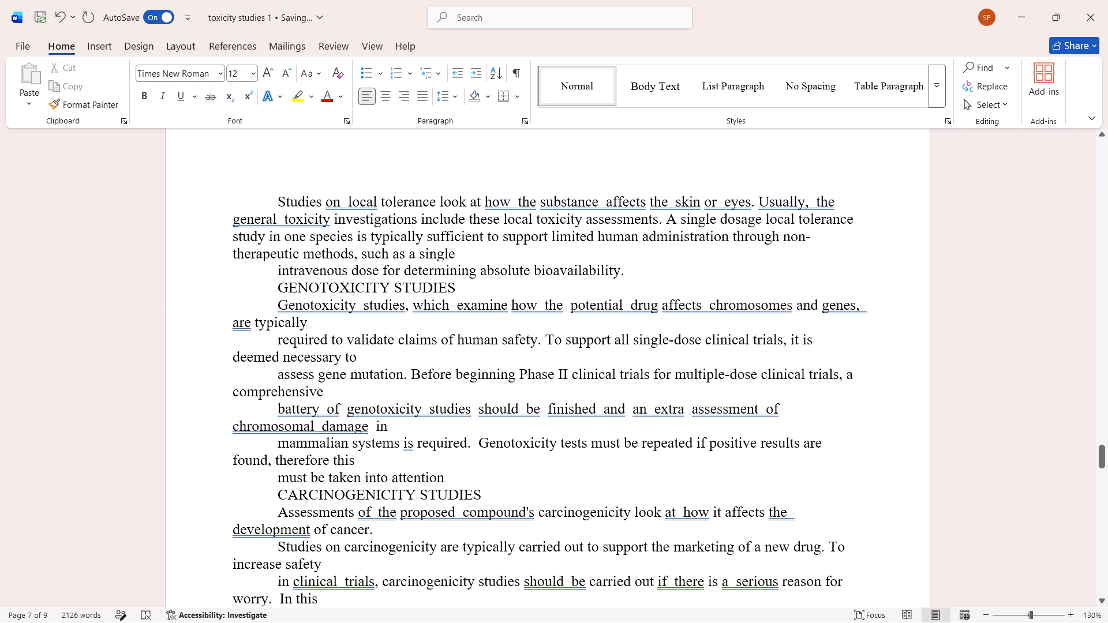
click(271, 272)
key(BackSpace)
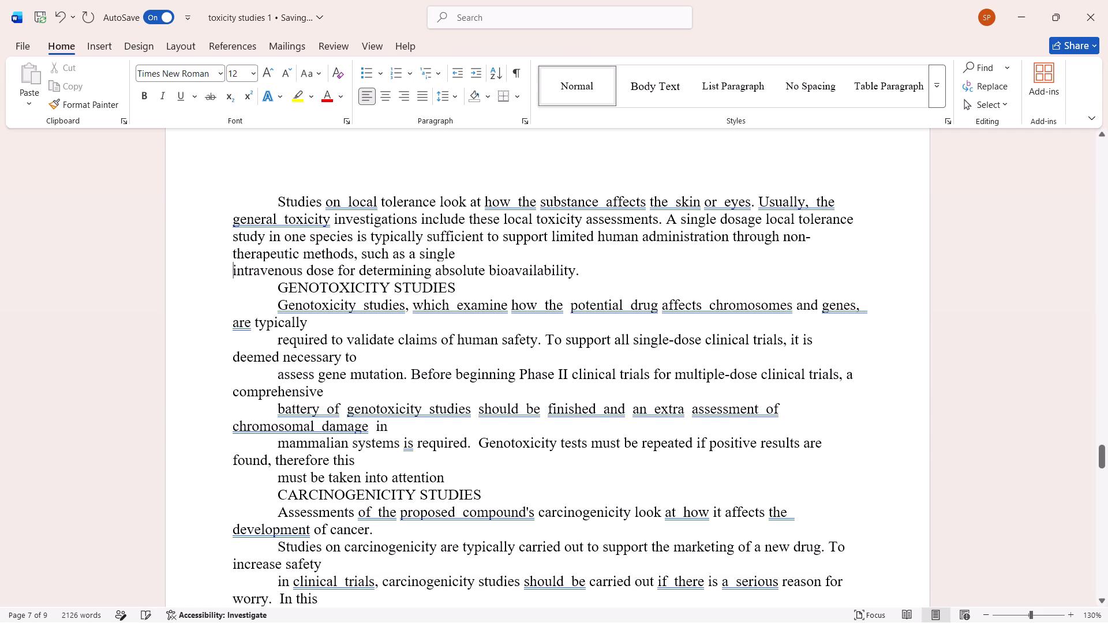
key(BackSpace)
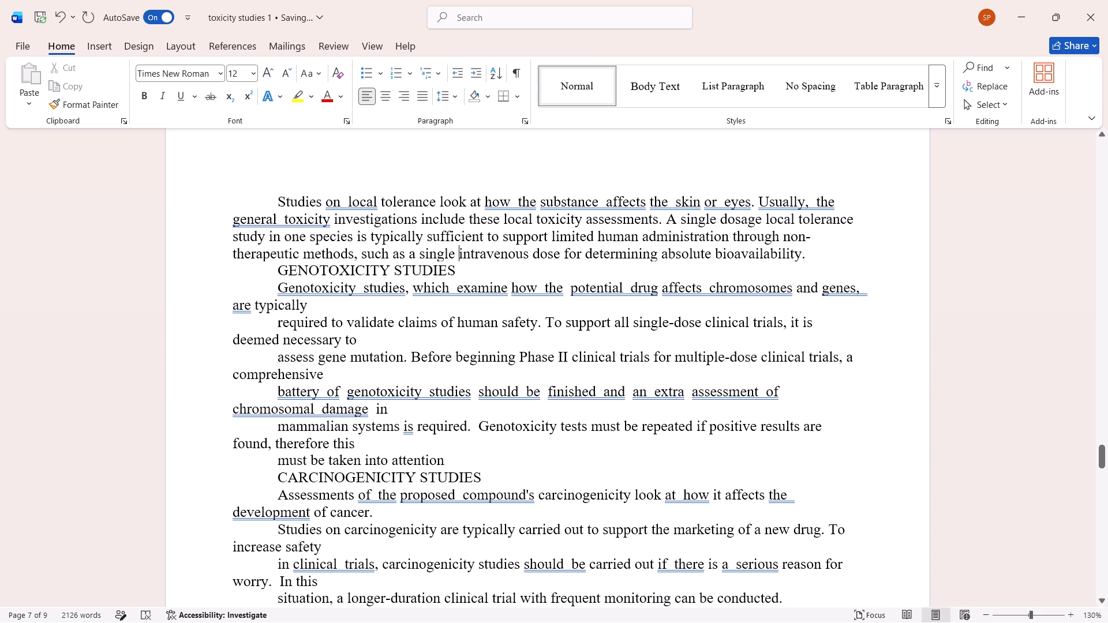
Insert a blank line above the GENOTOXICITY STUDIES heading and enlarge the heading to 14 pt.
click(815, 251)
key(Return)
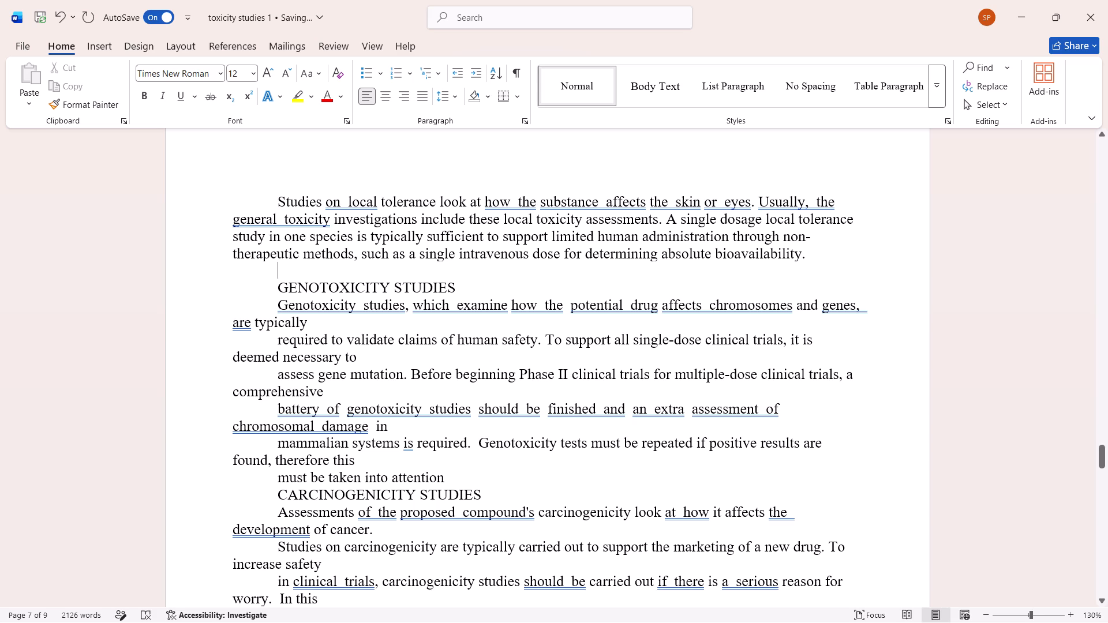
drag(263, 286, 346, 290)
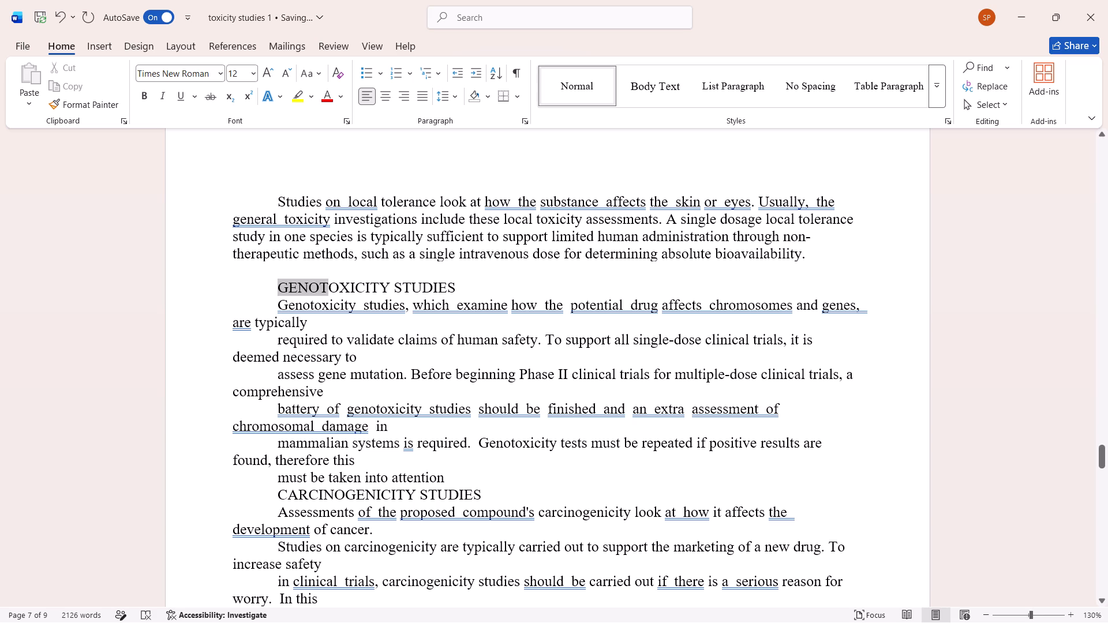
drag(346, 290, 469, 287)
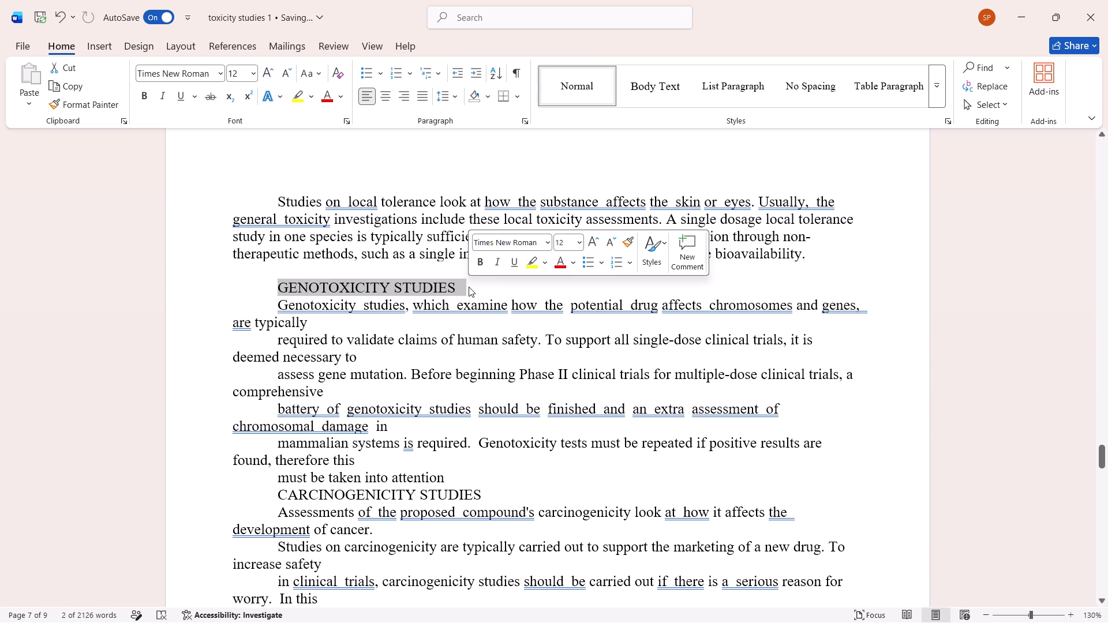
click(267, 70)
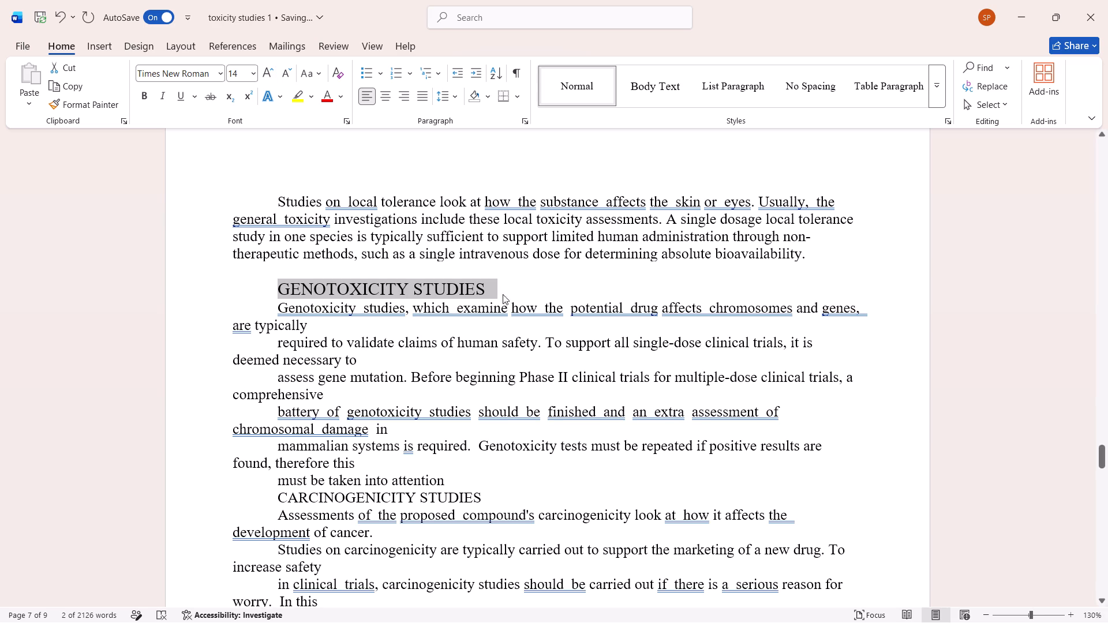
click(497, 275)
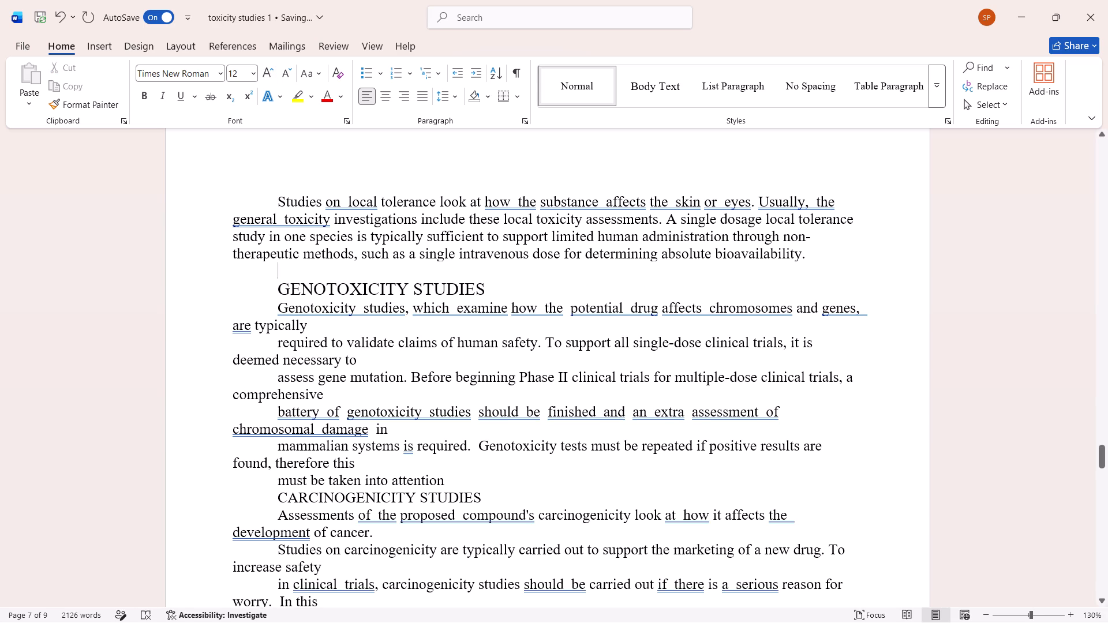
click(495, 288)
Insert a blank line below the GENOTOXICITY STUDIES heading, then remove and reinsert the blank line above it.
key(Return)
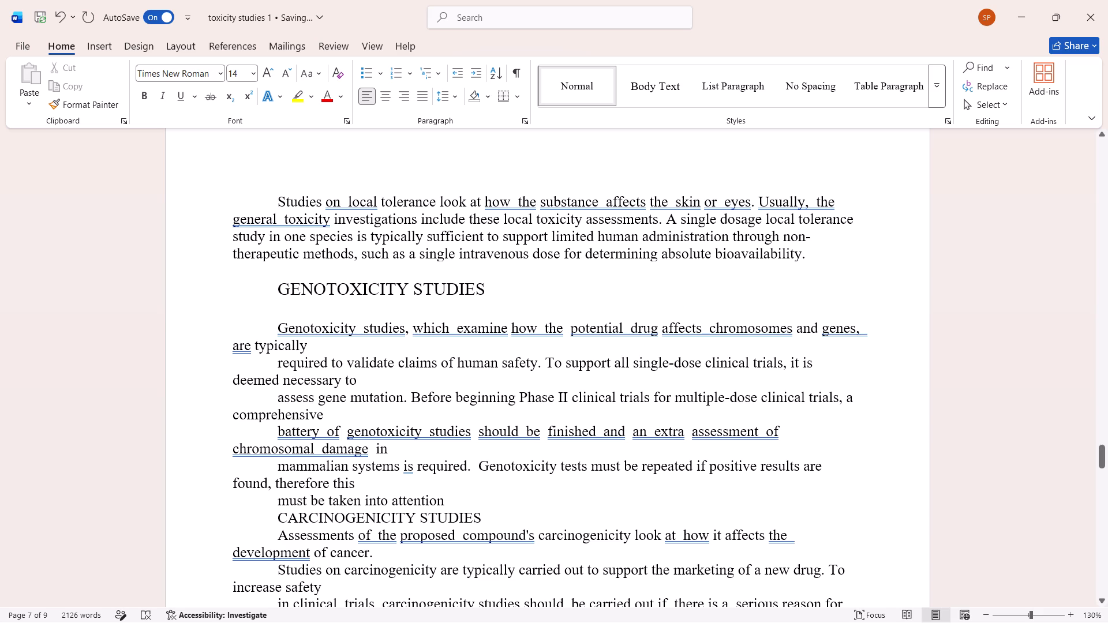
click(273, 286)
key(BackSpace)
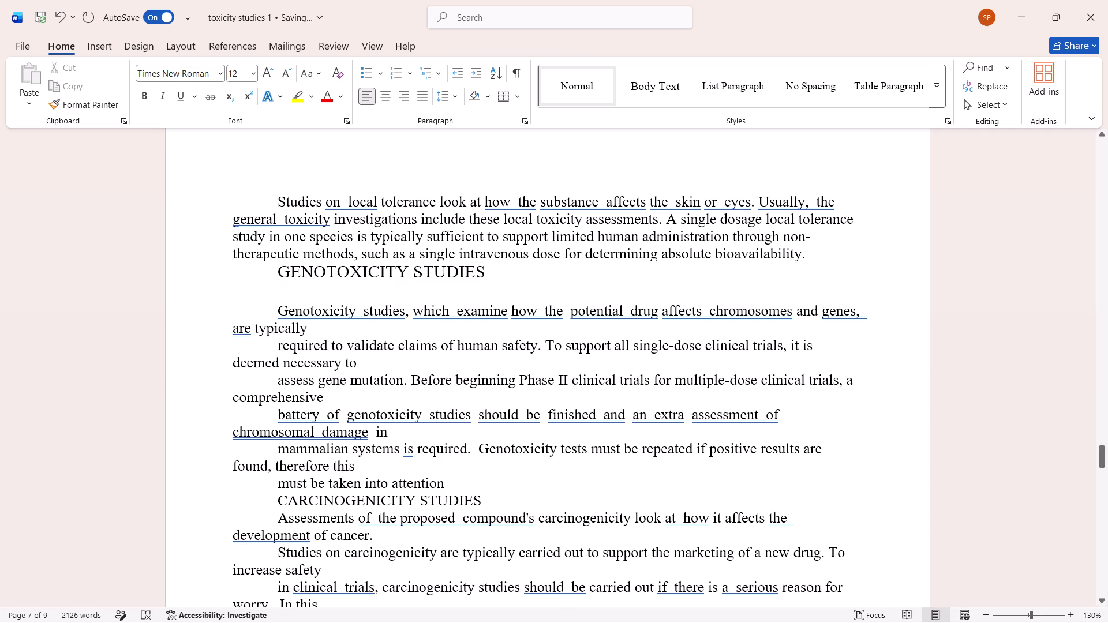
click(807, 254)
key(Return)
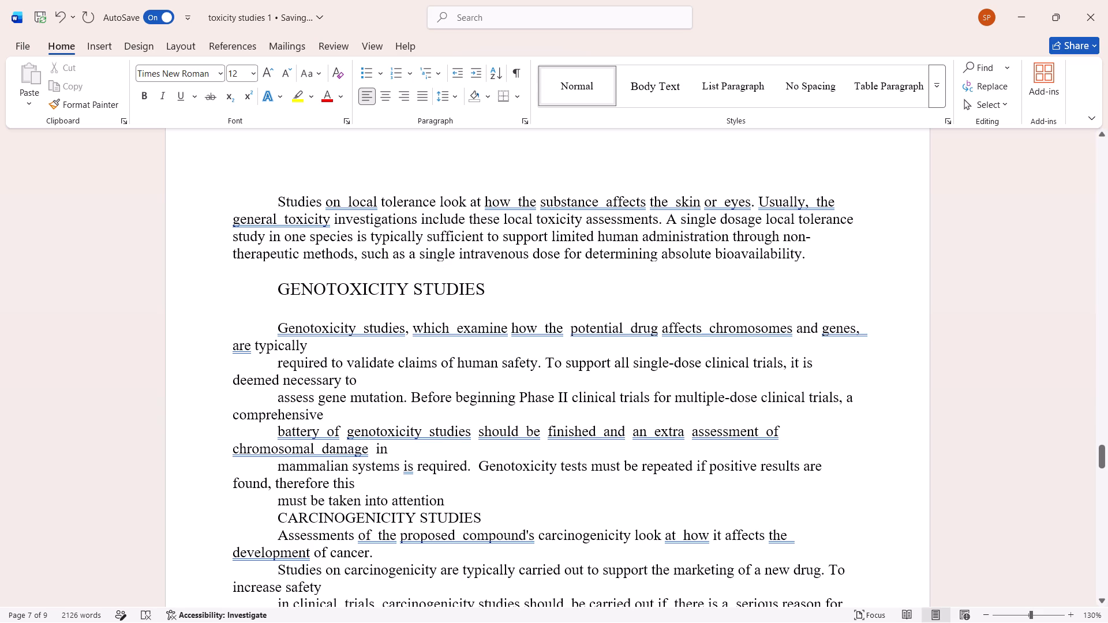
Remove the indents from the GENOTOXICITY STUDIES heading and the first line of the paragraph under it.
click(275, 292)
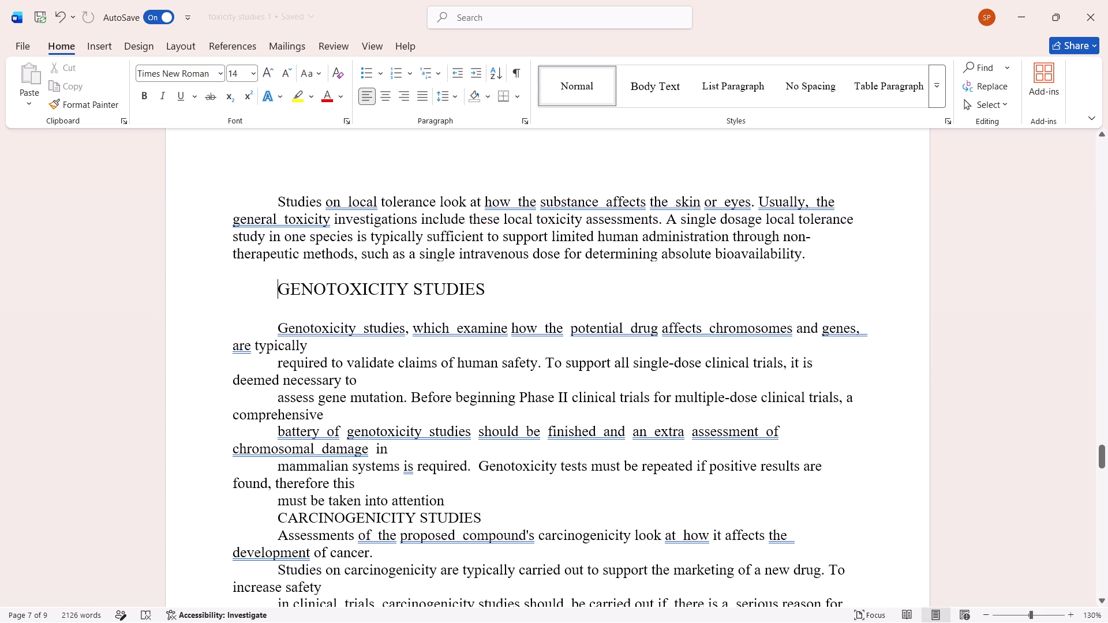
key(BackSpace)
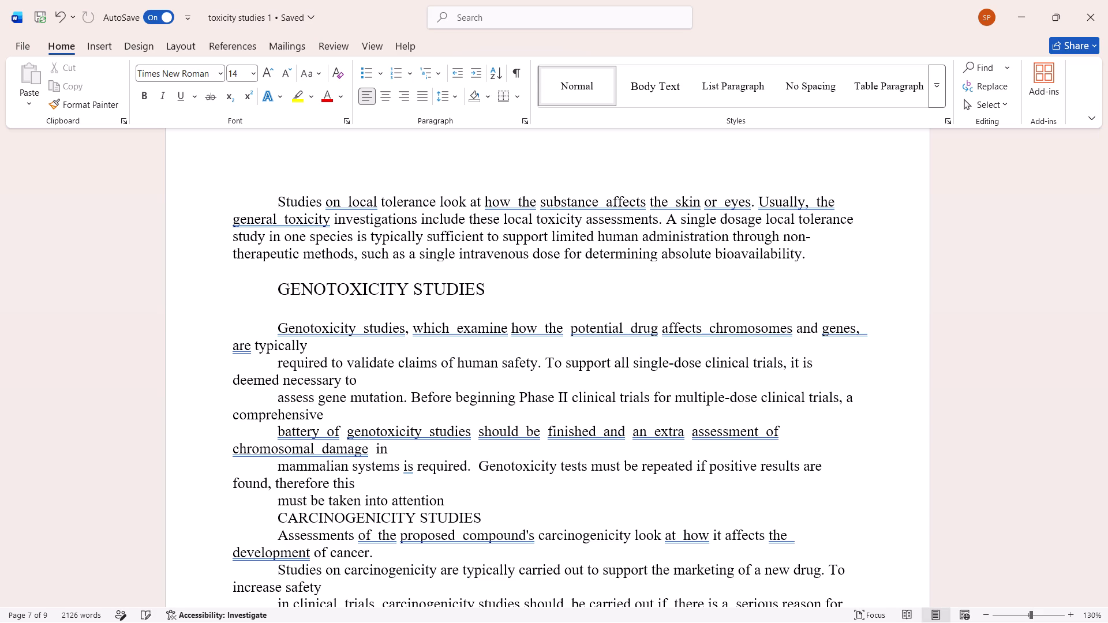
click(270, 330)
key(BackSpace)
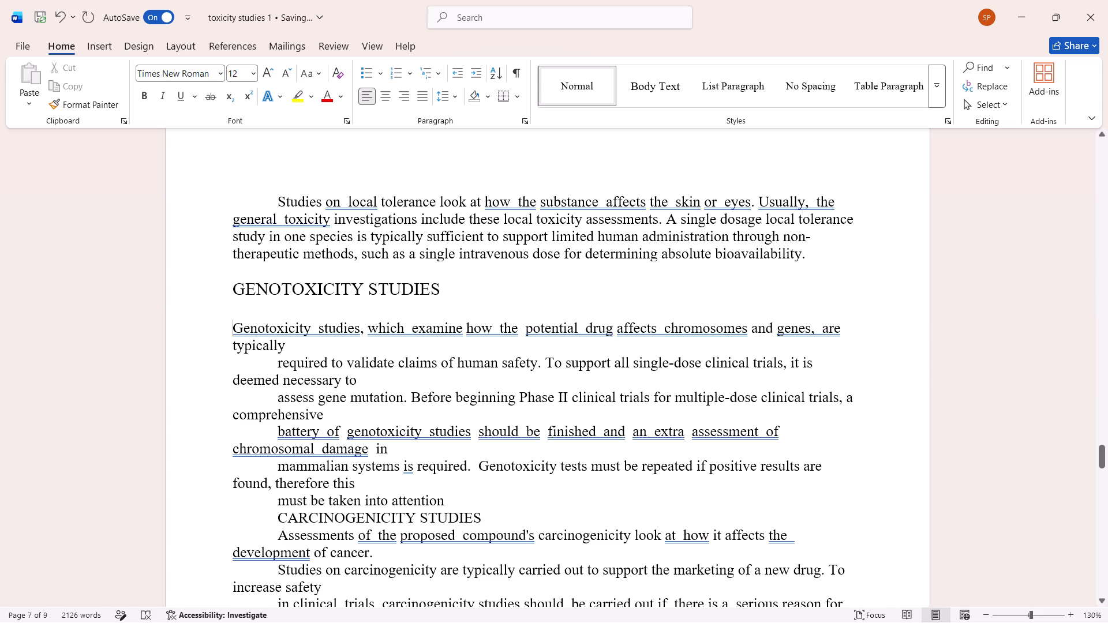
Remove the trailing space after the GENOTOXICITY STUDIES heading and the blank line between the heading and its paragraph.
click(289, 346)
click(443, 291)
key(BackSpace)
key(BackSpace)
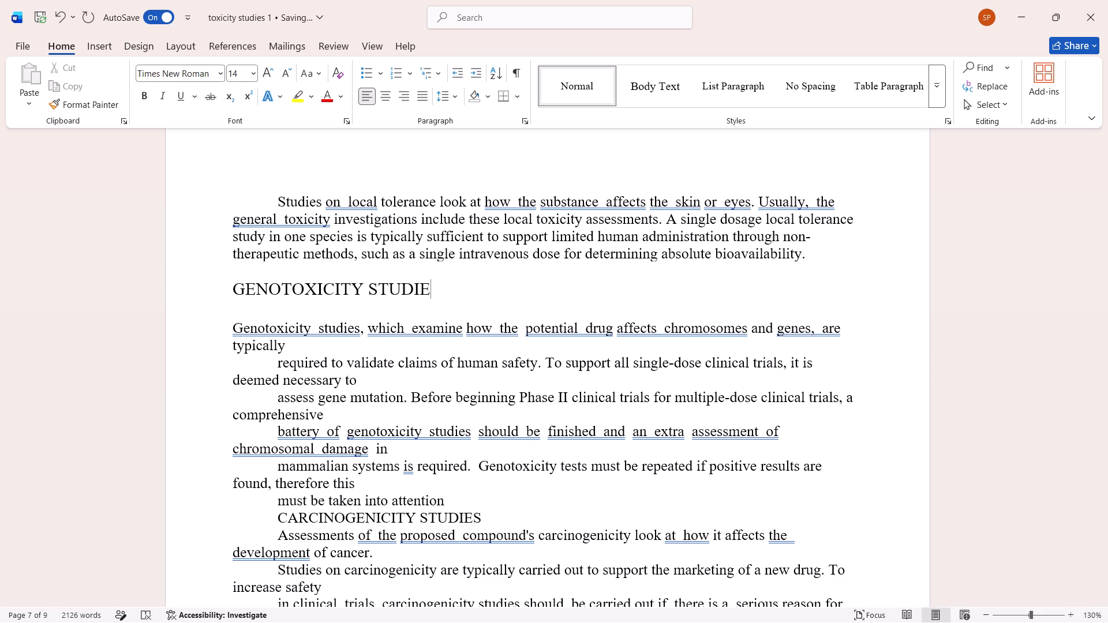
key(s)
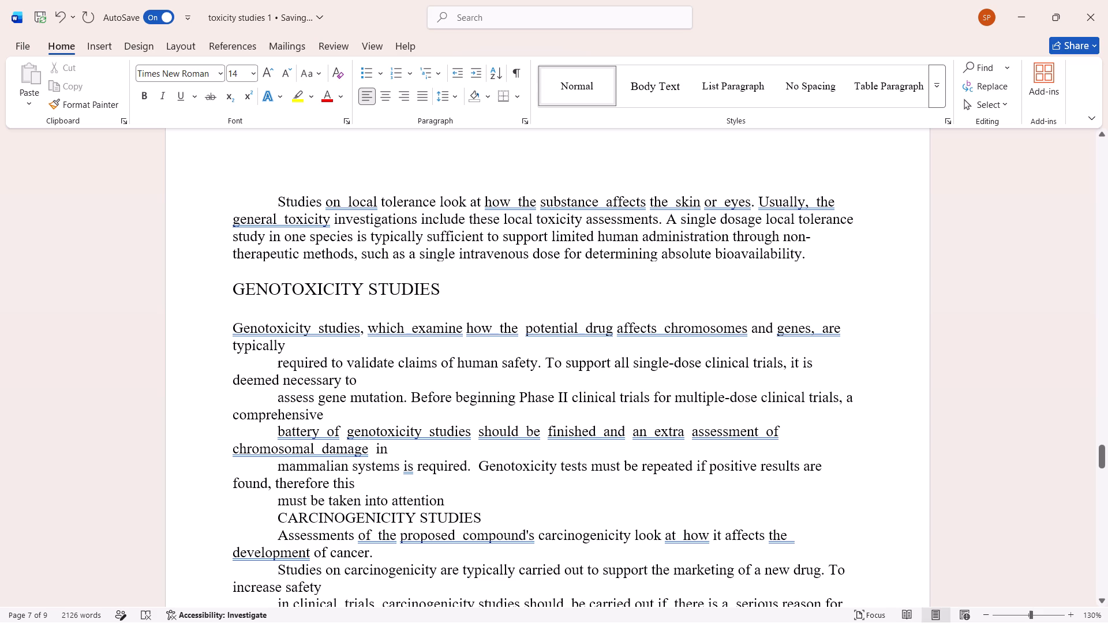
click(226, 325)
key(BackSpace)
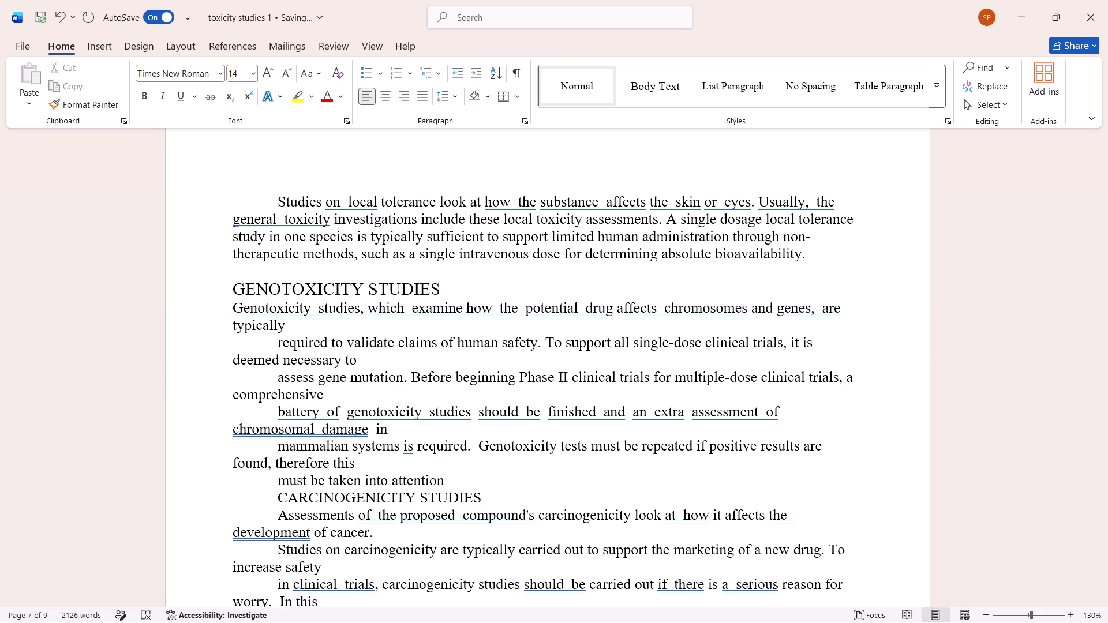
Join the broken lines of the genotoxicity paragraph, from "required", "assess", "battery", "mammalian" and "must be taken", into one continuous paragraph.
click(288, 322)
click(275, 343)
key(BackSpace)
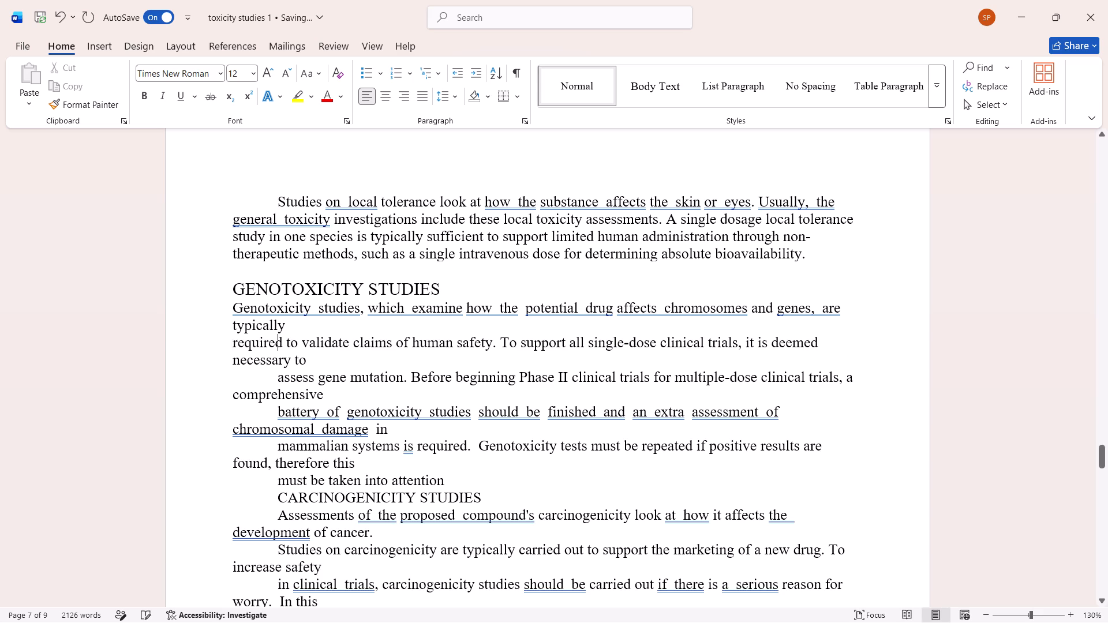
key(BackSpace)
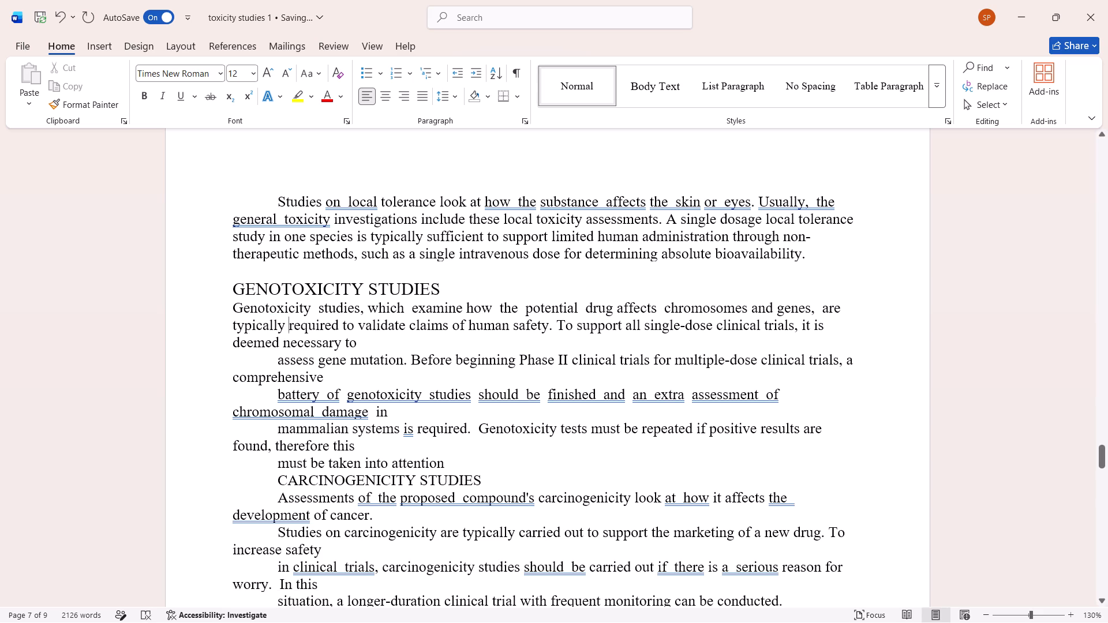
click(278, 361)
key(BackSpace)
key(BackSpace)
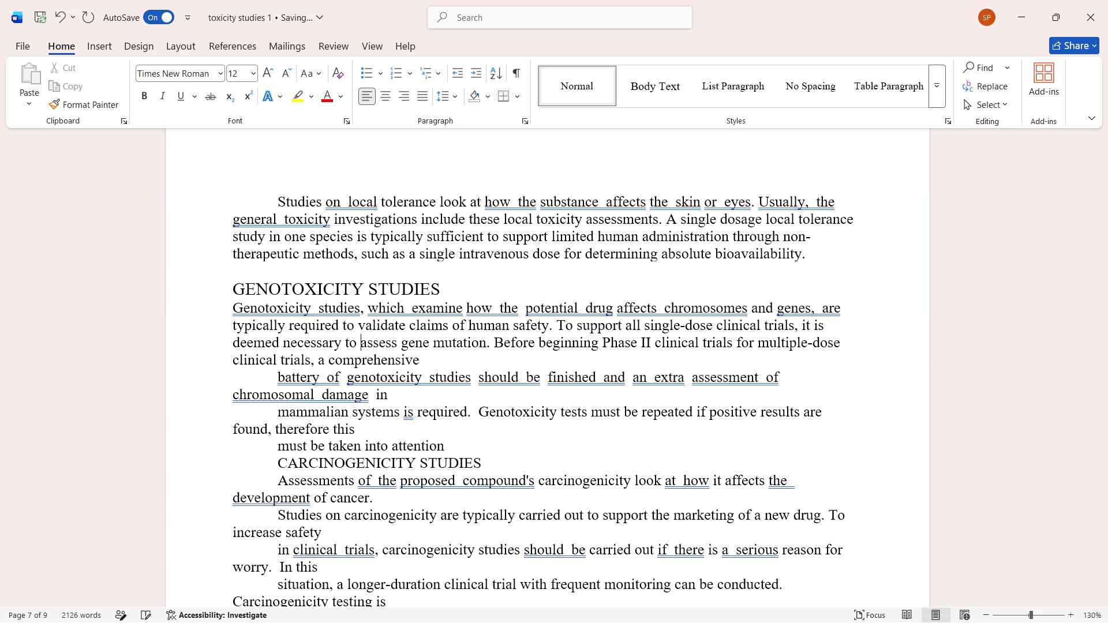
click(265, 378)
key(BackSpace)
key(BackSpace)
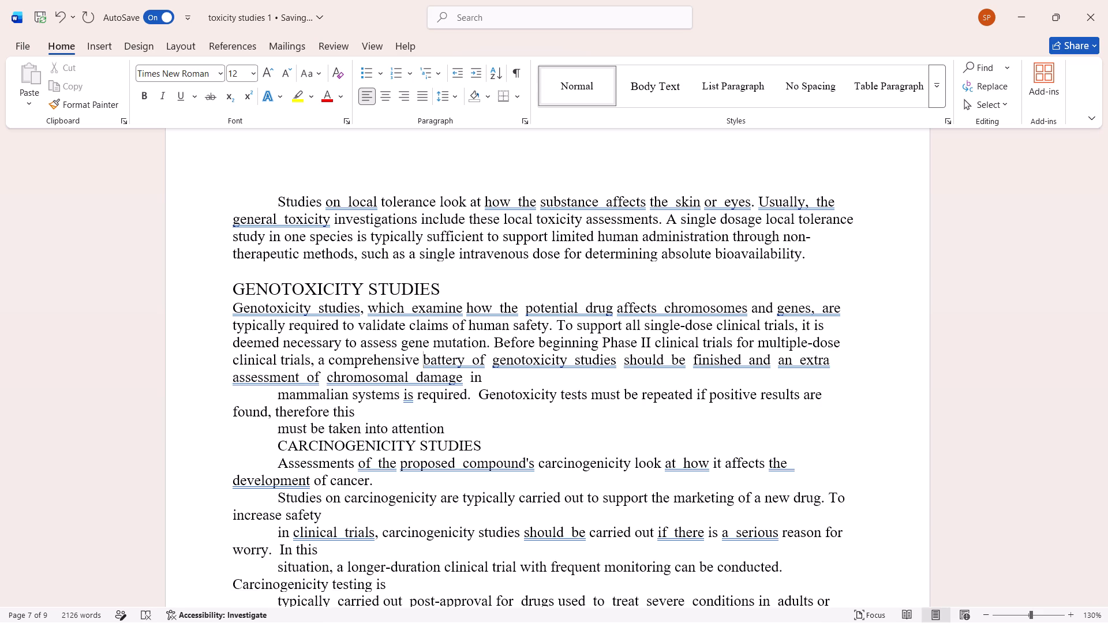
click(279, 390)
key(BackSpace)
key(BackSpace)
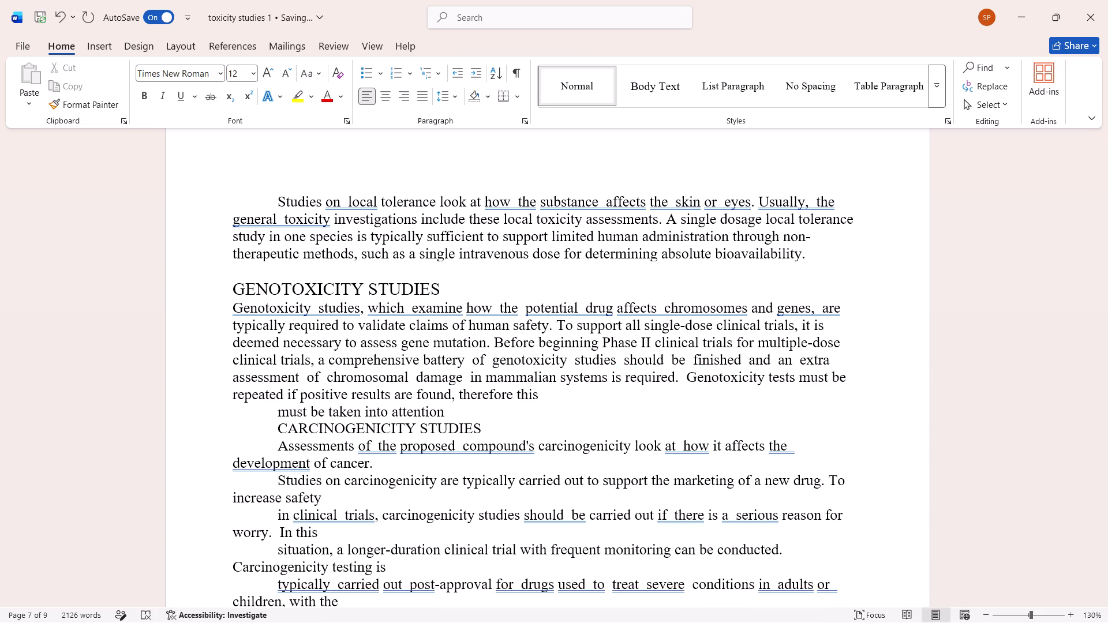
click(271, 411)
key(BackSpace)
key(BackSpace)
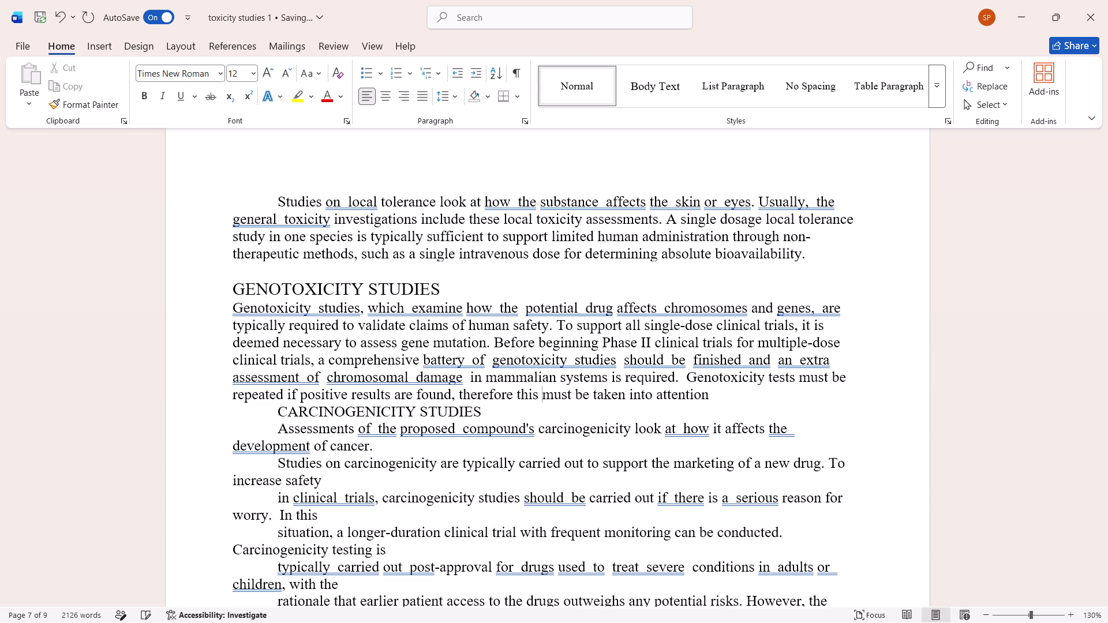
Enlarge the CARCINOGENICITY STUDIES heading to 14 pt and remove its indent.
drag(268, 410, 379, 423)
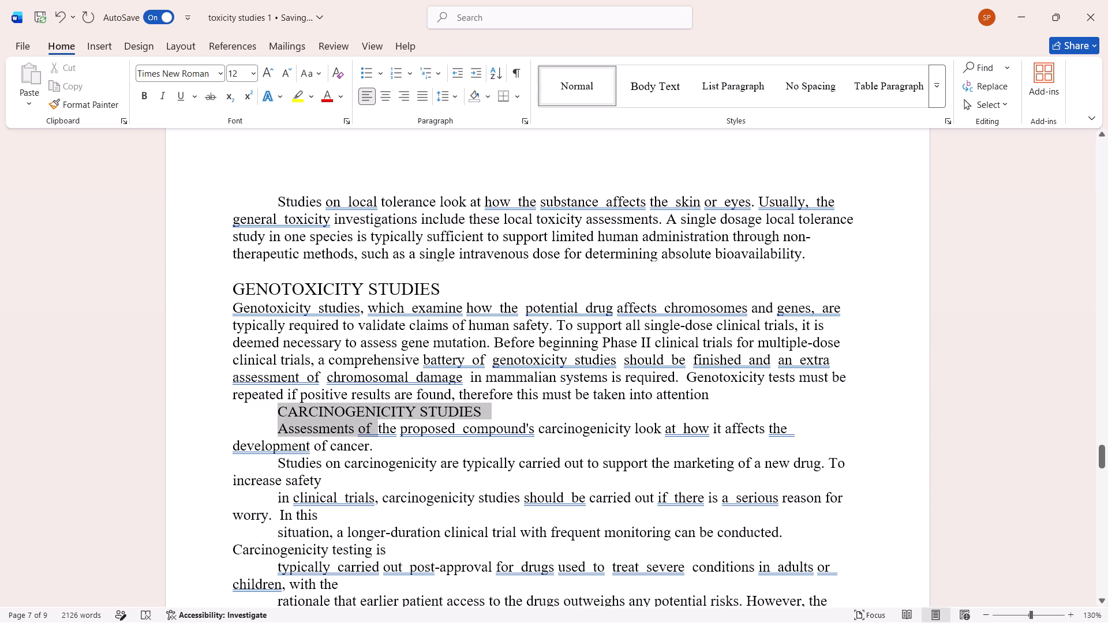
drag(379, 423, 485, 415)
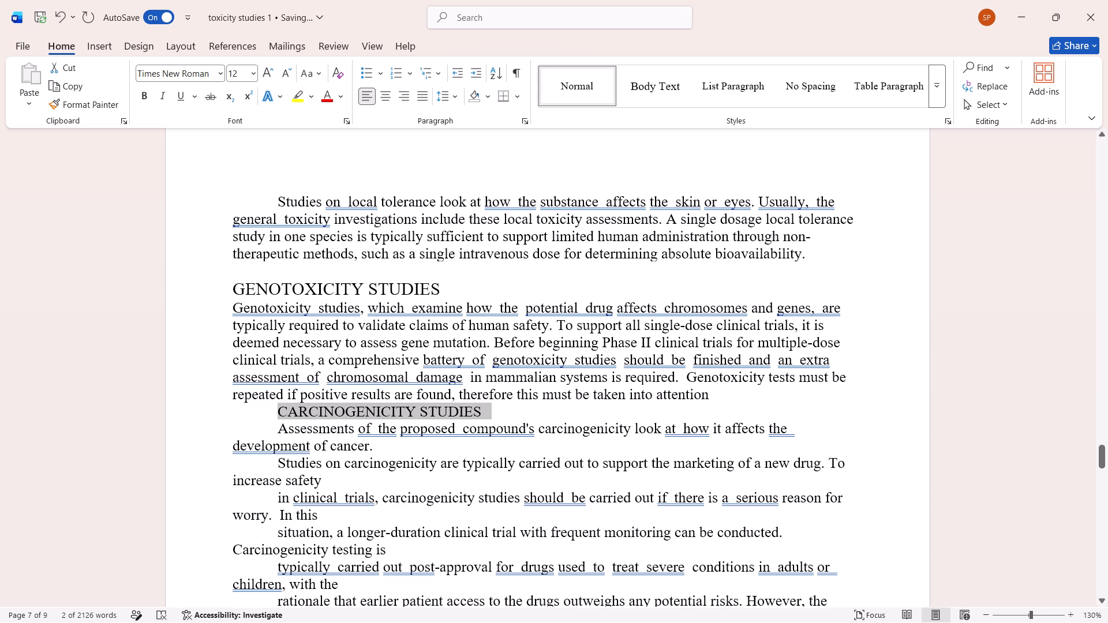
click(264, 68)
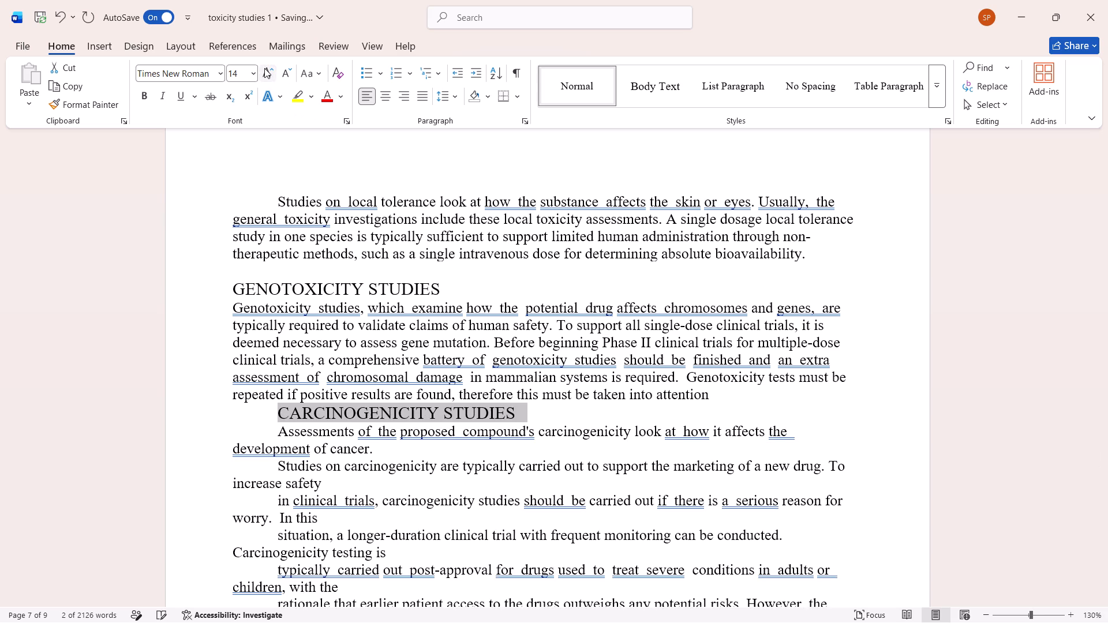
click(268, 414)
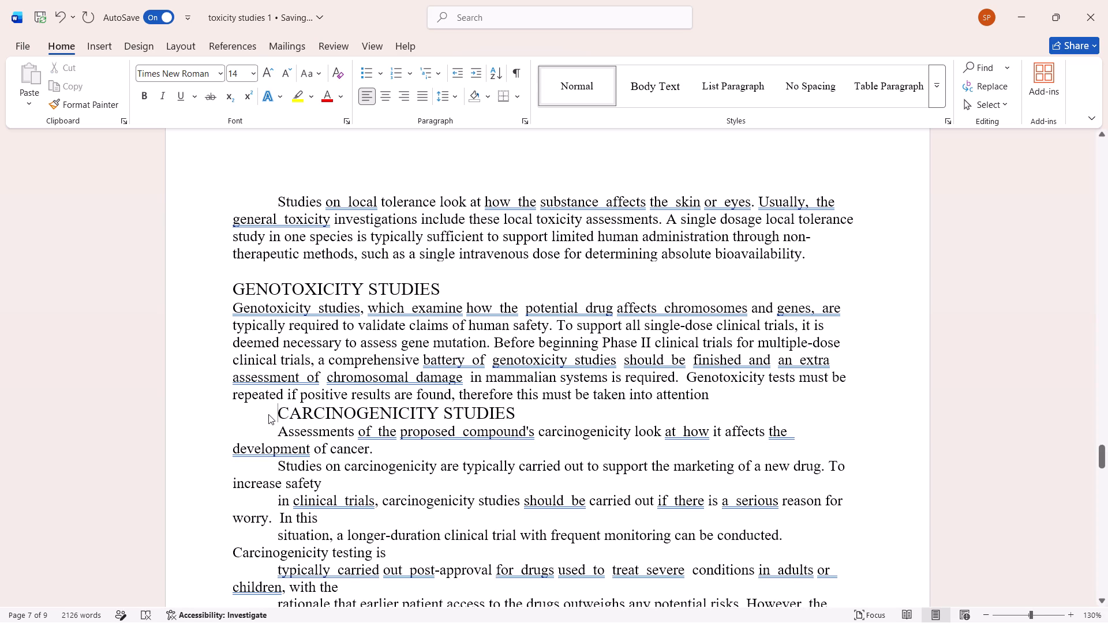
key(BackSpace)
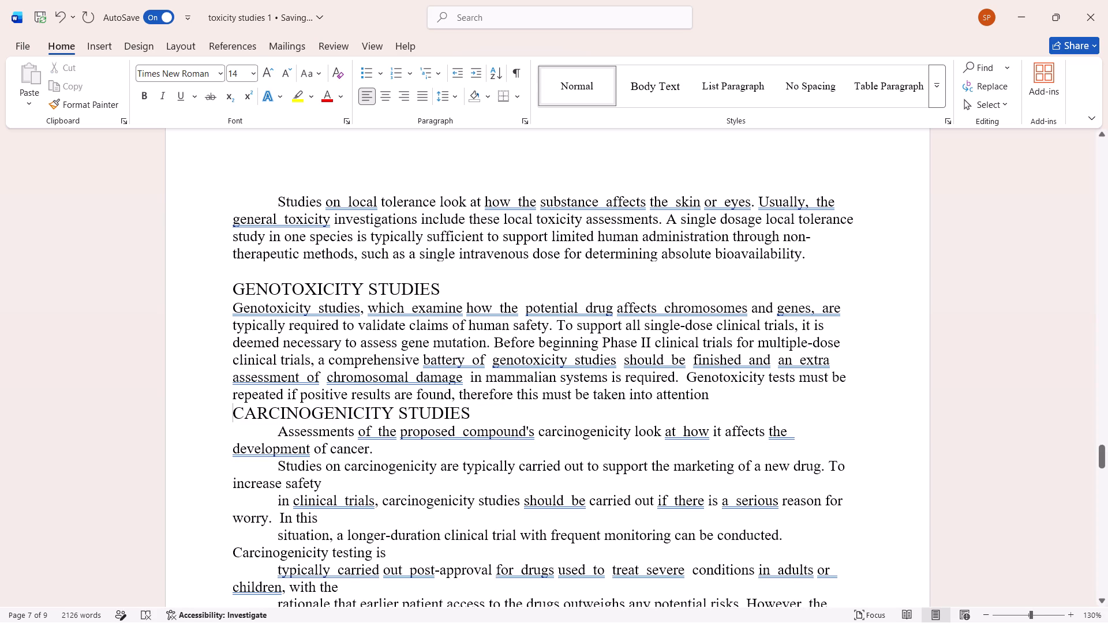
End the genotoxicity paragraph with a period in place of its trailing space and insert a blank line above the CARCINOGENICITY STUDIES heading.
click(715, 393)
key(BackSpace)
key(period)
key(Return)
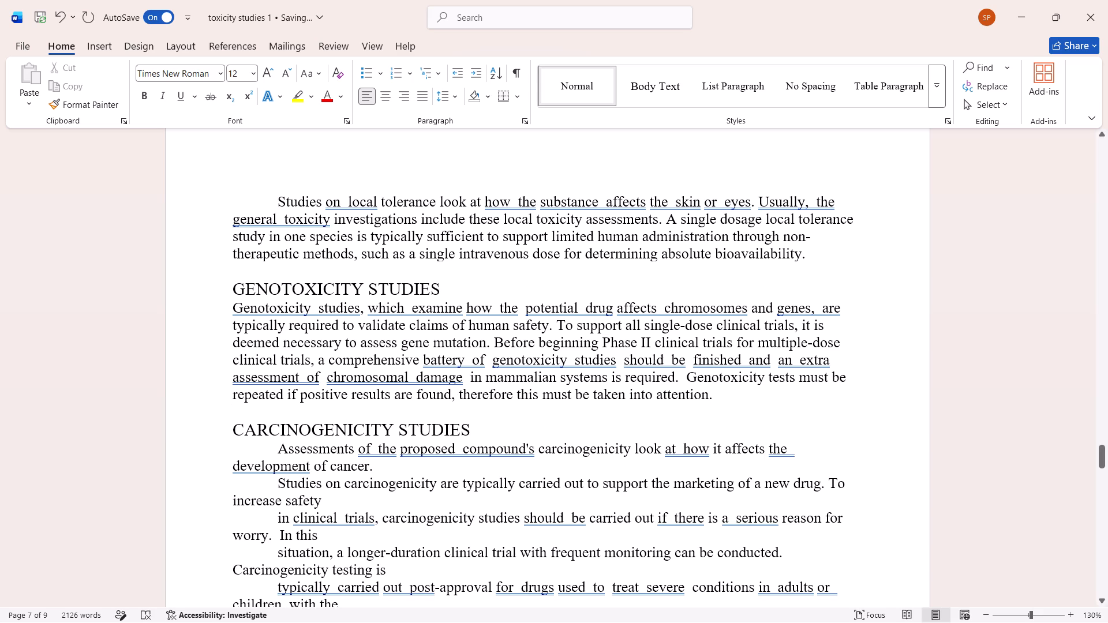
Remove the indent from the "Assessments of the proposed compound's" line under the CARCINOGENICITY STUDIES heading.
click(271, 449)
key(BackSpace)
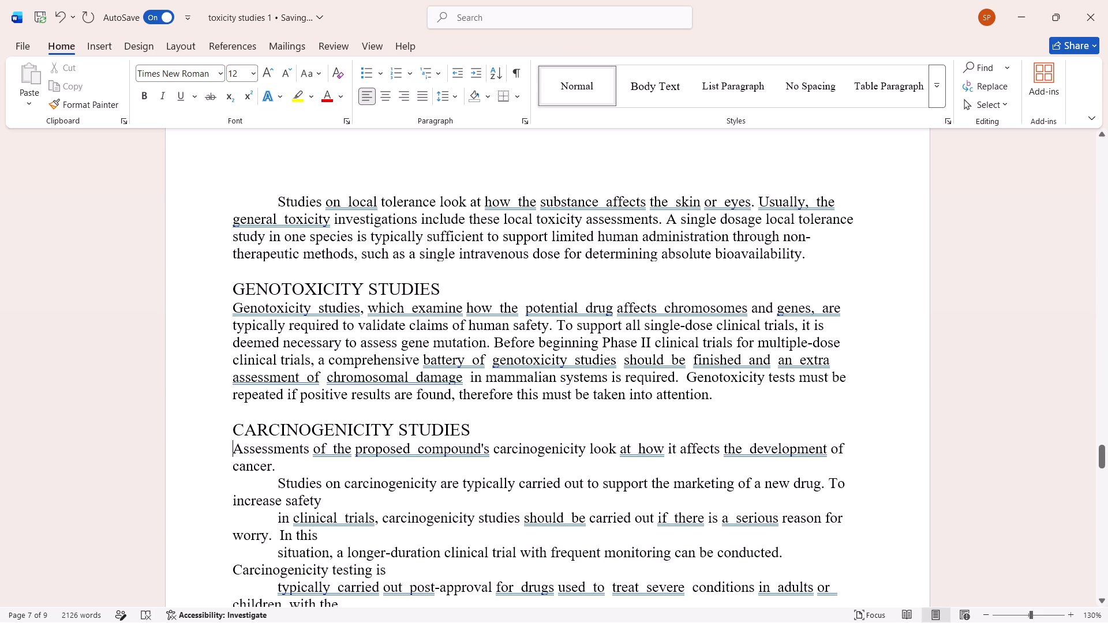
Join the broken lines of the carcinogenicity paragraph starting with "Studies on carcinogenicity", "in clinical trials" and "situation" to the text before them.
click(275, 468)
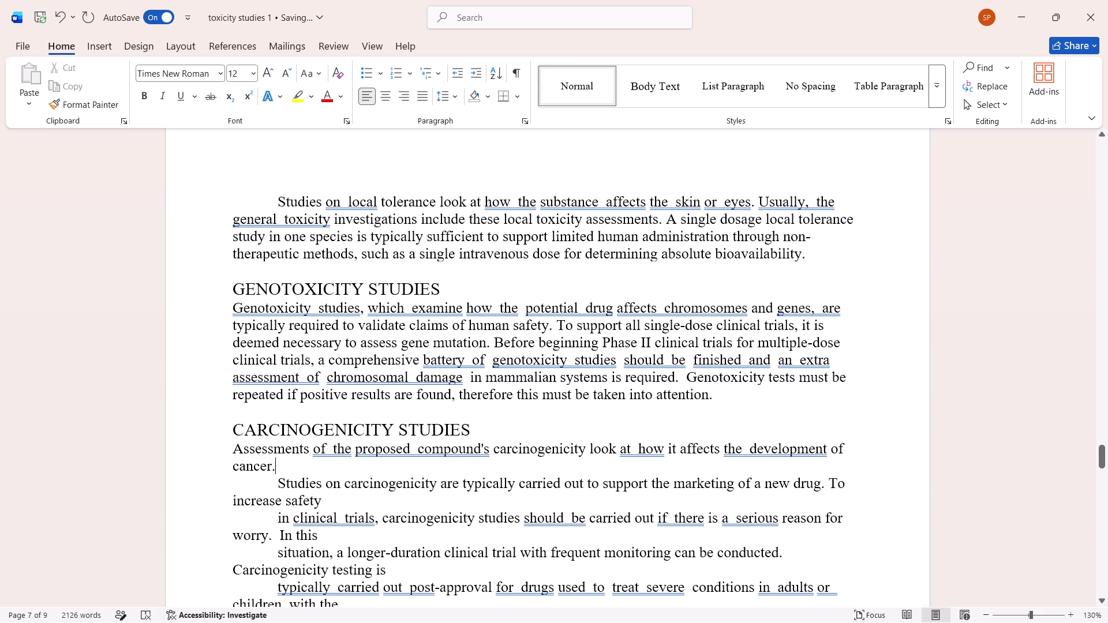
click(275, 481)
key(BackSpace)
key(BackSpace)
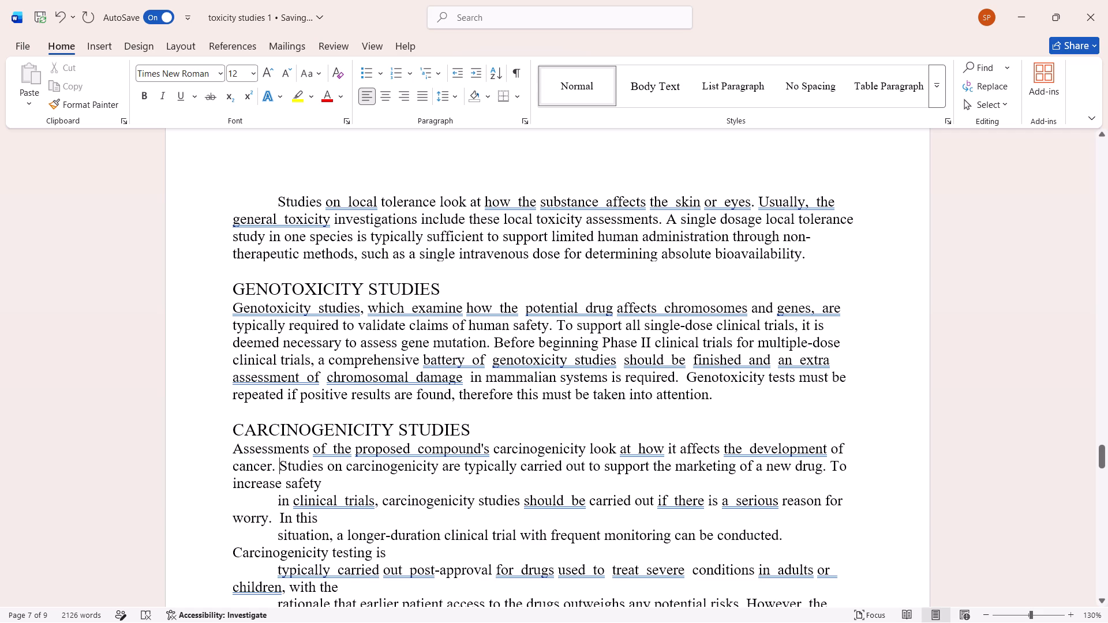
click(273, 498)
key(BackSpace)
key(BackSpace)
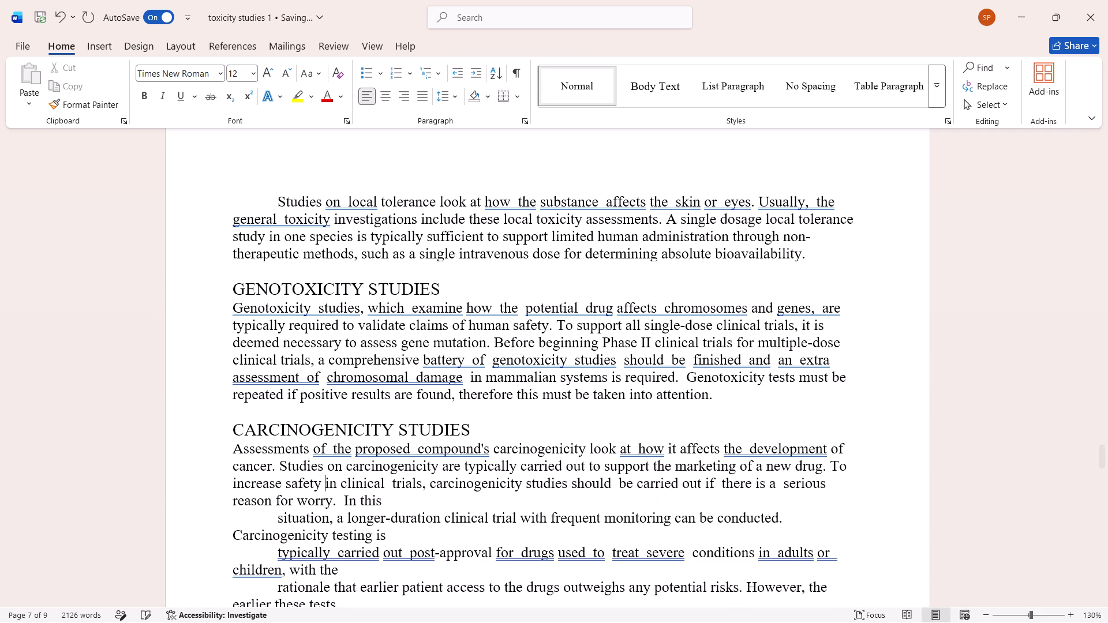
click(273, 523)
key(BackSpace)
key(BackSpace)
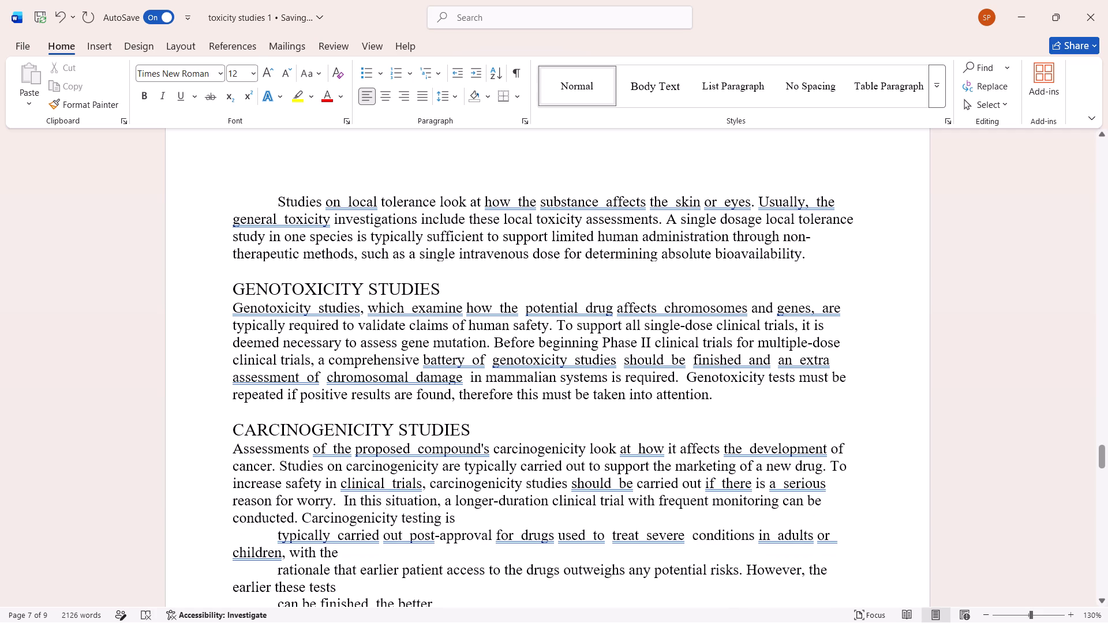
Join the remaining broken lines of the carcinogenicity paragraph, starting with "typically carried out", "rationale" and "can be finished", to the text before them.
click(268, 538)
key(BackSpace)
key(BackSpace)
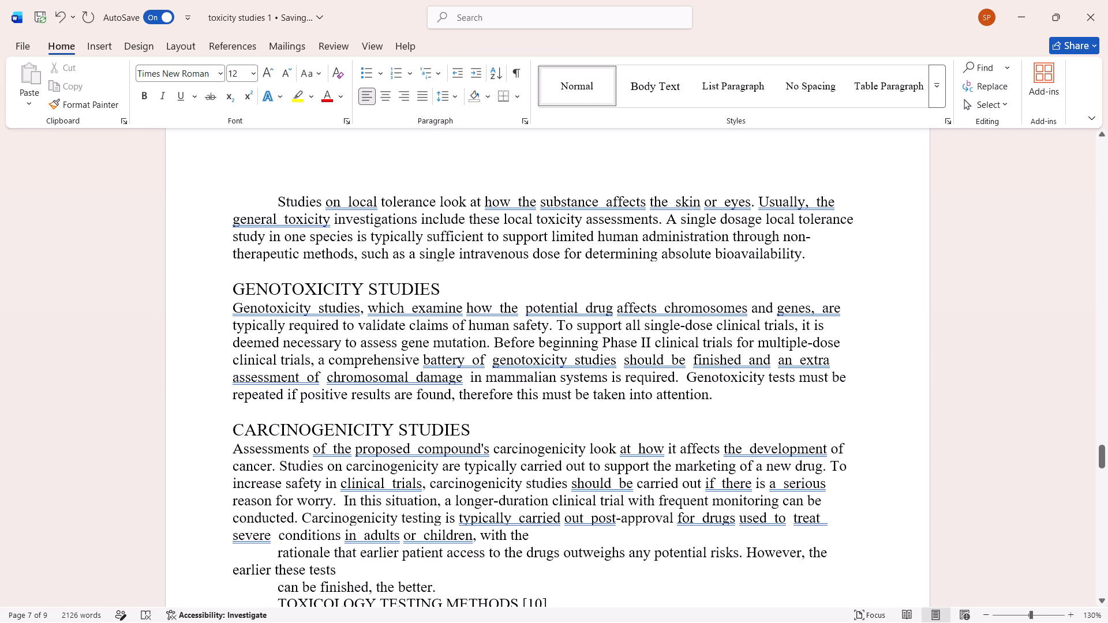
click(274, 553)
key(BackSpace)
key(BackSpace)
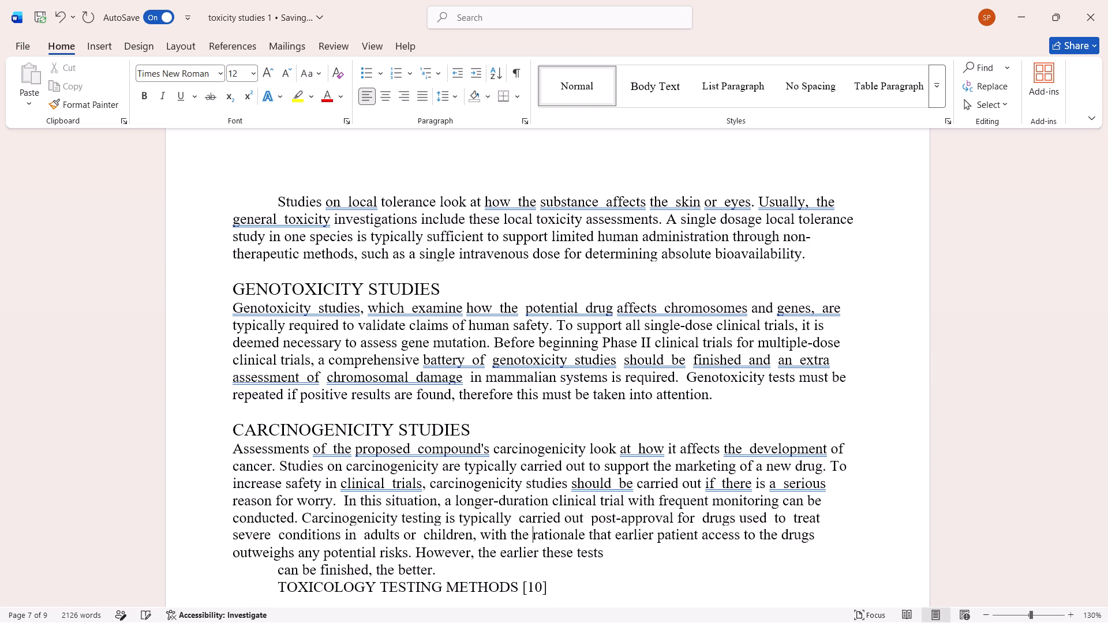
click(272, 567)
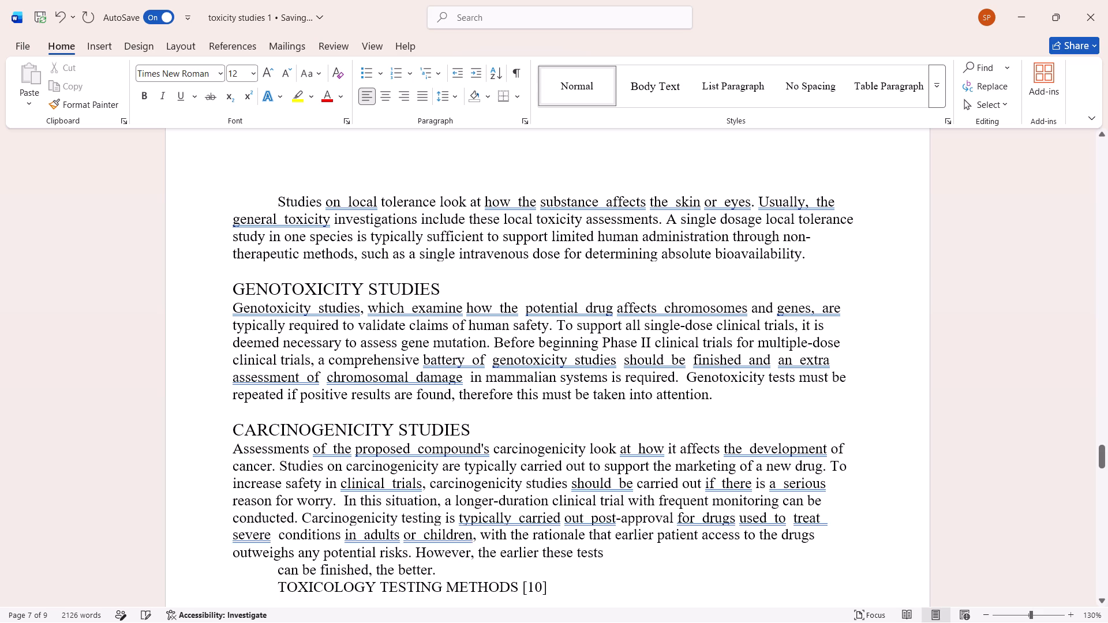
key(BackSpace)
key(BackSpace)
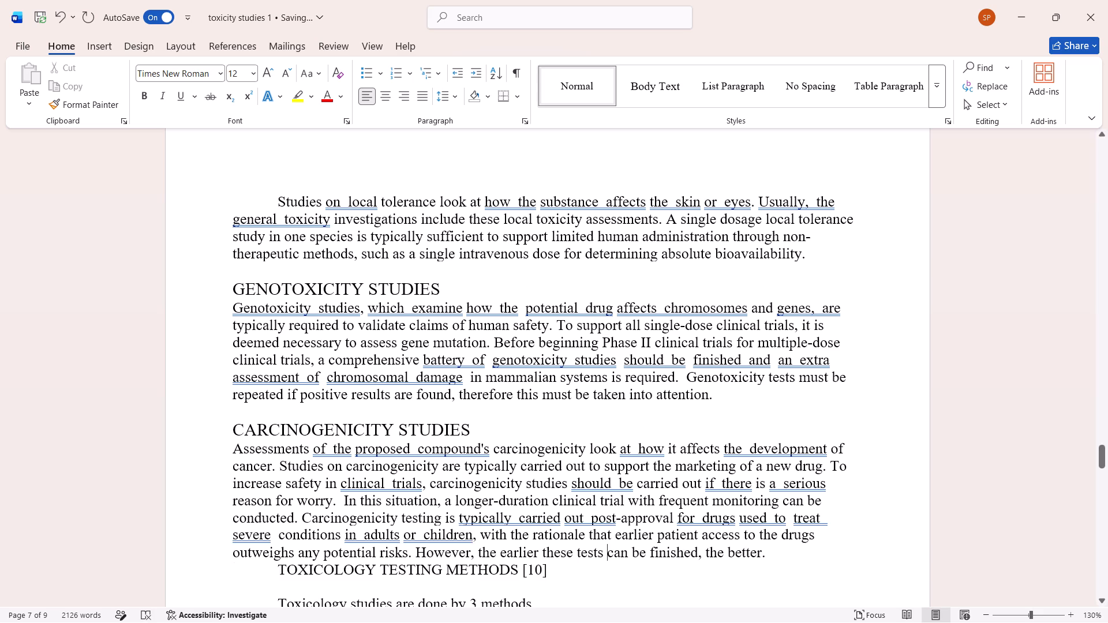
Insert a blank line between the carcinogenicity paragraph and the TOXICOLOGY TESTING METHODS [10] heading.
click(772, 551)
key(Return)
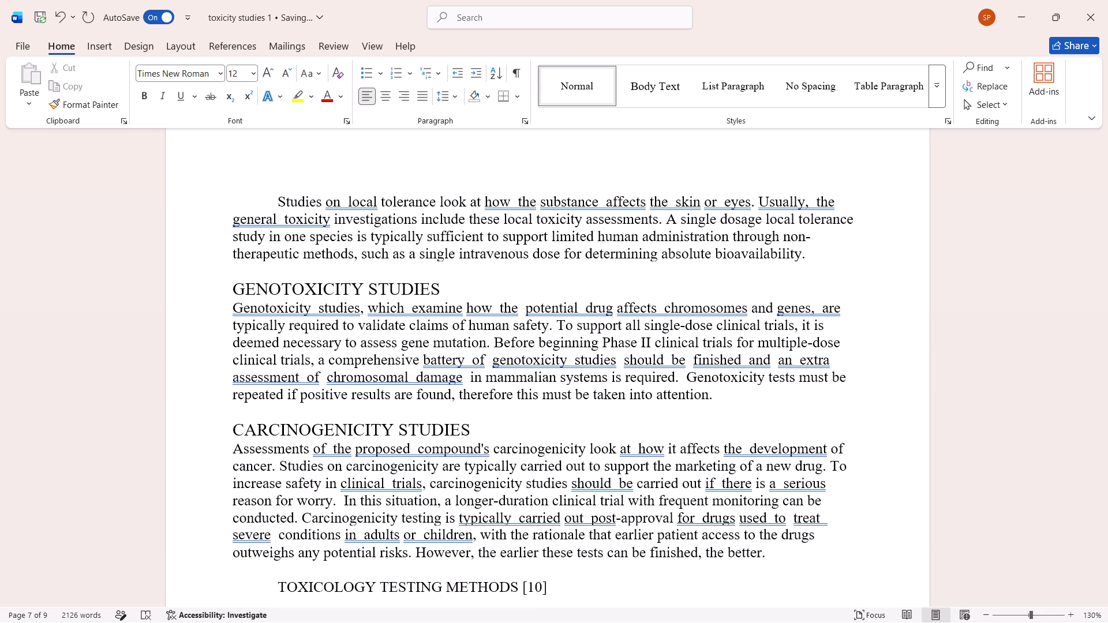
Enlarge the TOXICOLOGY TESTING METHODS [10] heading to 14 pt.
scroll(803, 580, down, 2)
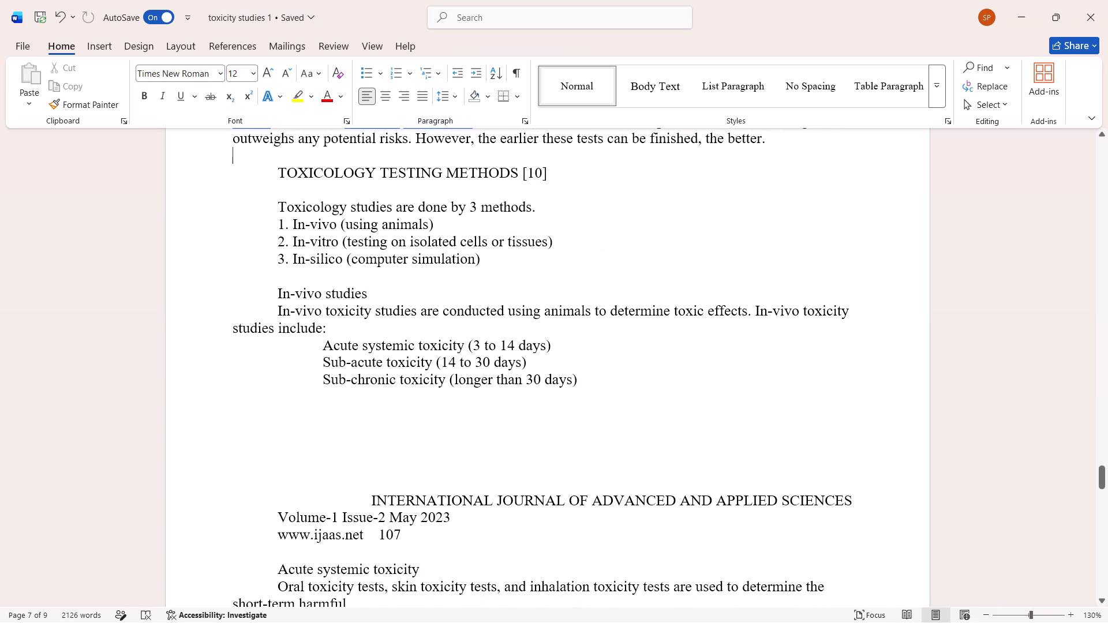
scroll(831, 546, left, 2)
scroll(798, 441, down, 1)
scroll(798, 441, left, 1)
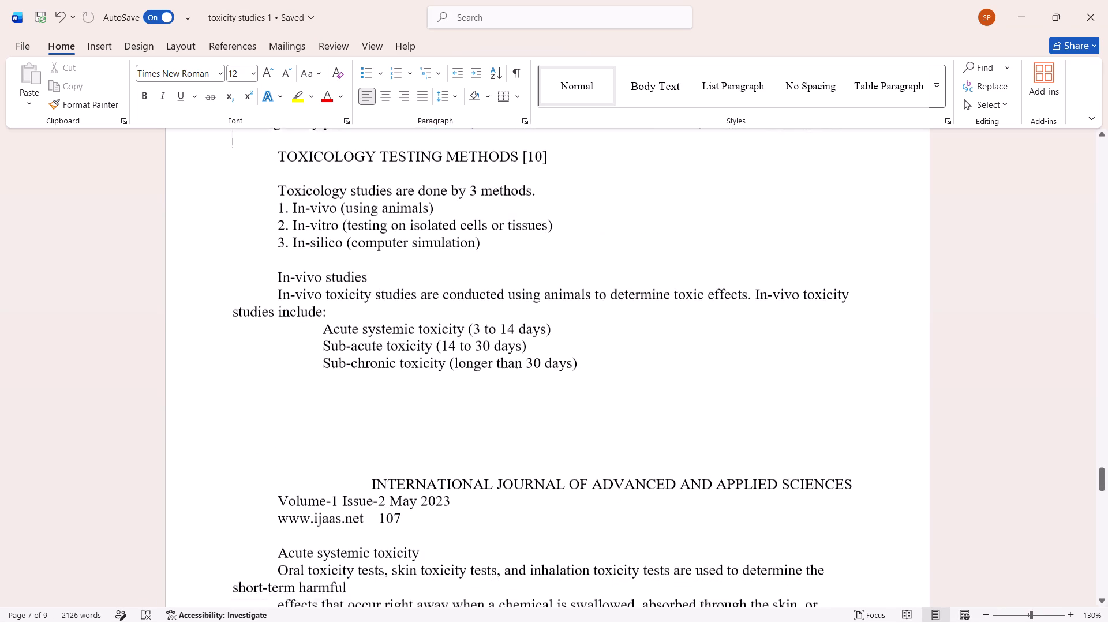
scroll(798, 441, left, 2)
scroll(833, 575, up, 1)
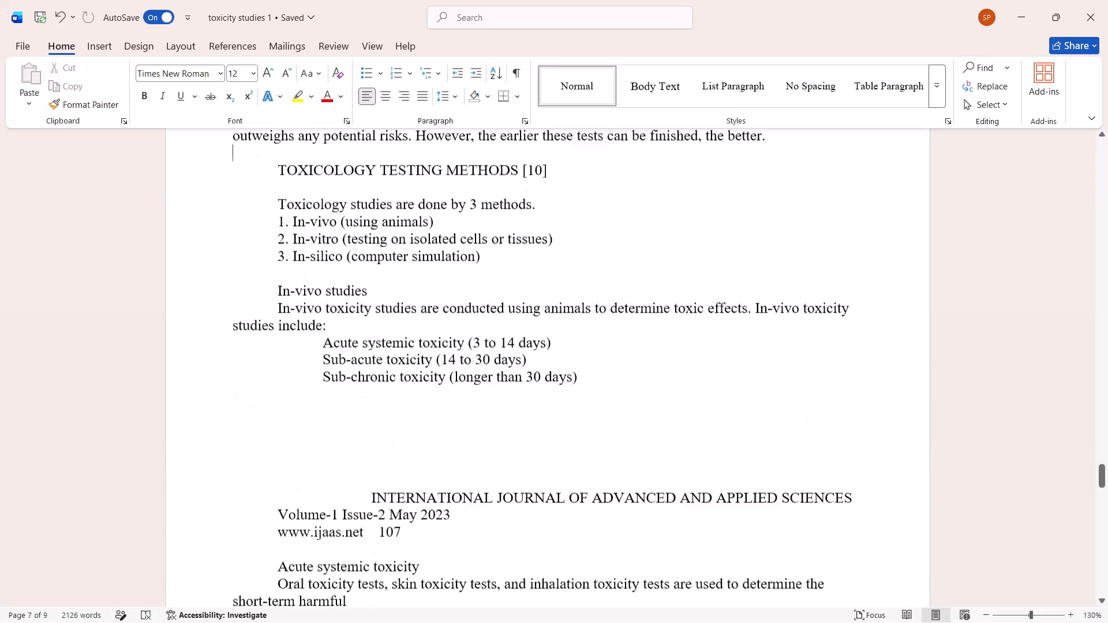
scroll(833, 575, up, 1)
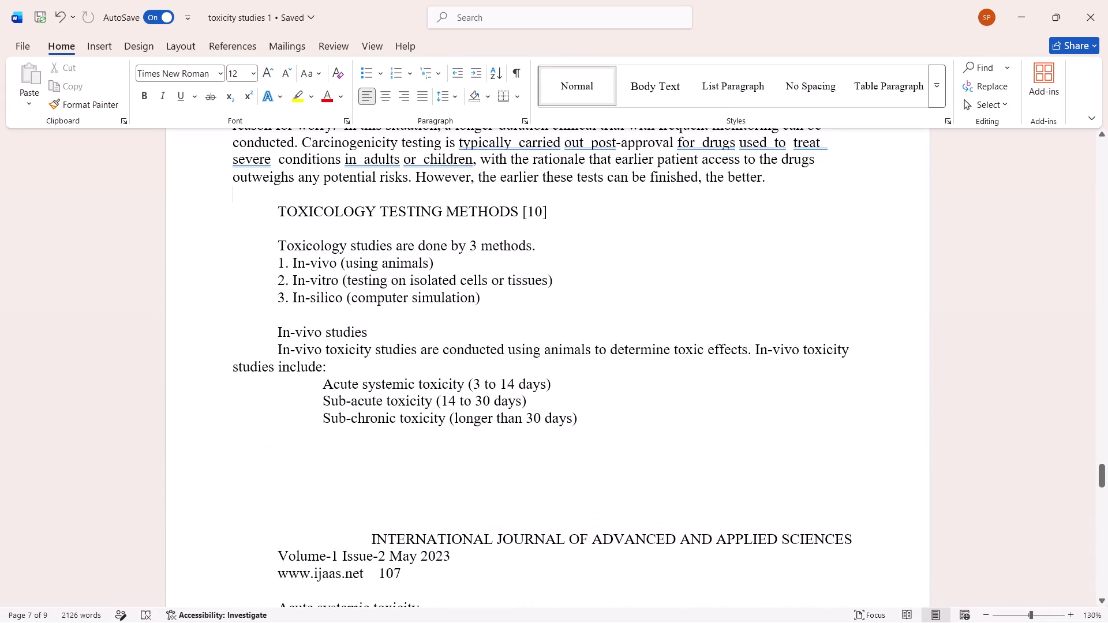
drag(266, 216, 396, 212)
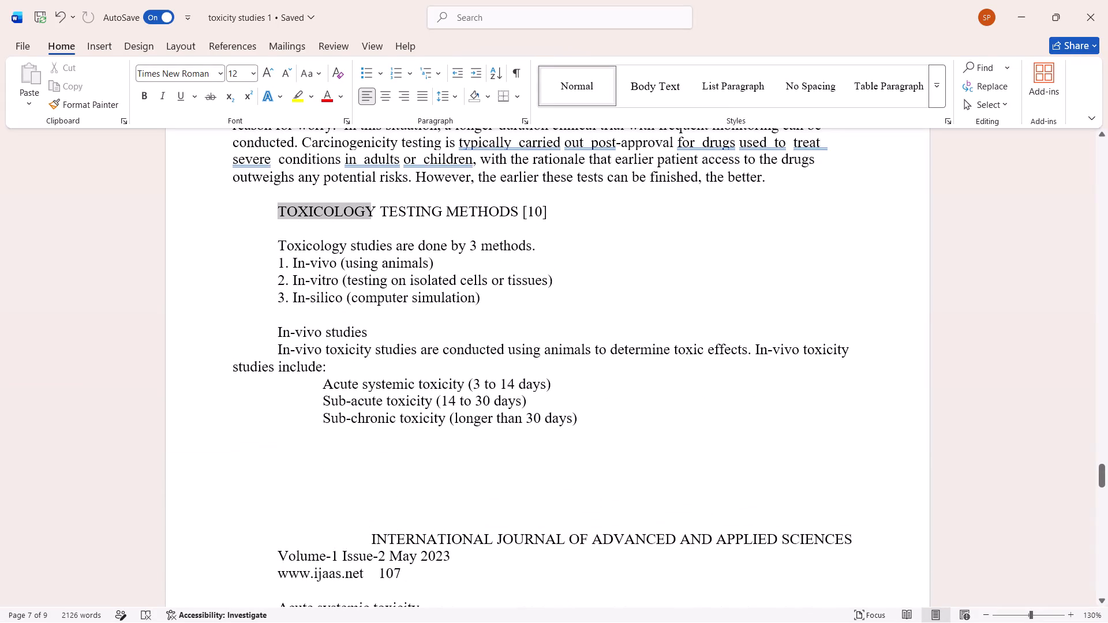
drag(396, 212, 551, 216)
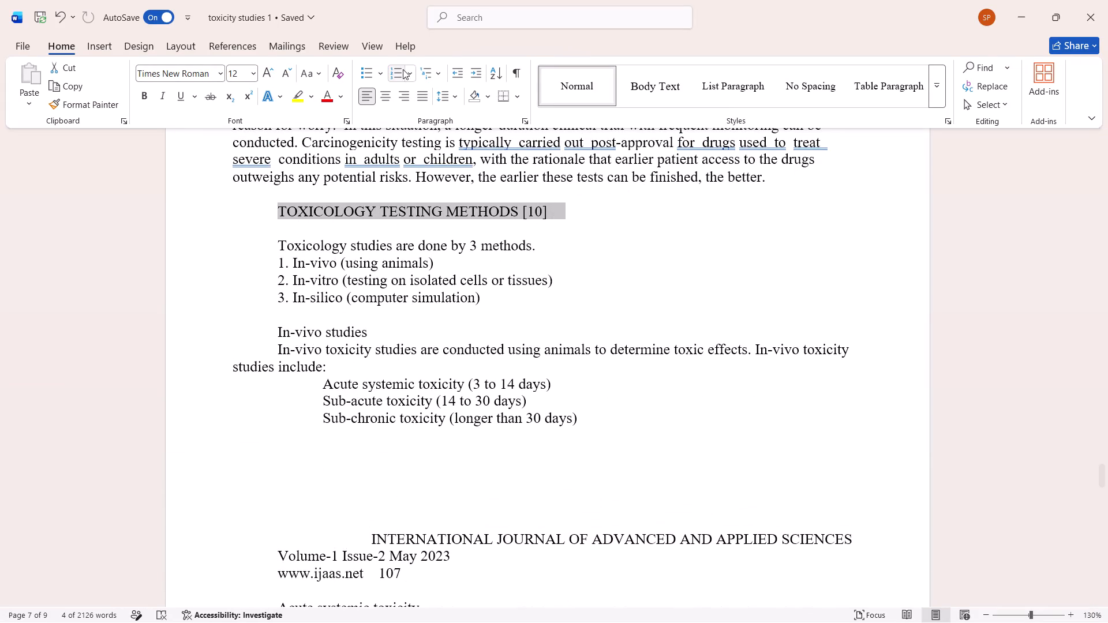
click(272, 66)
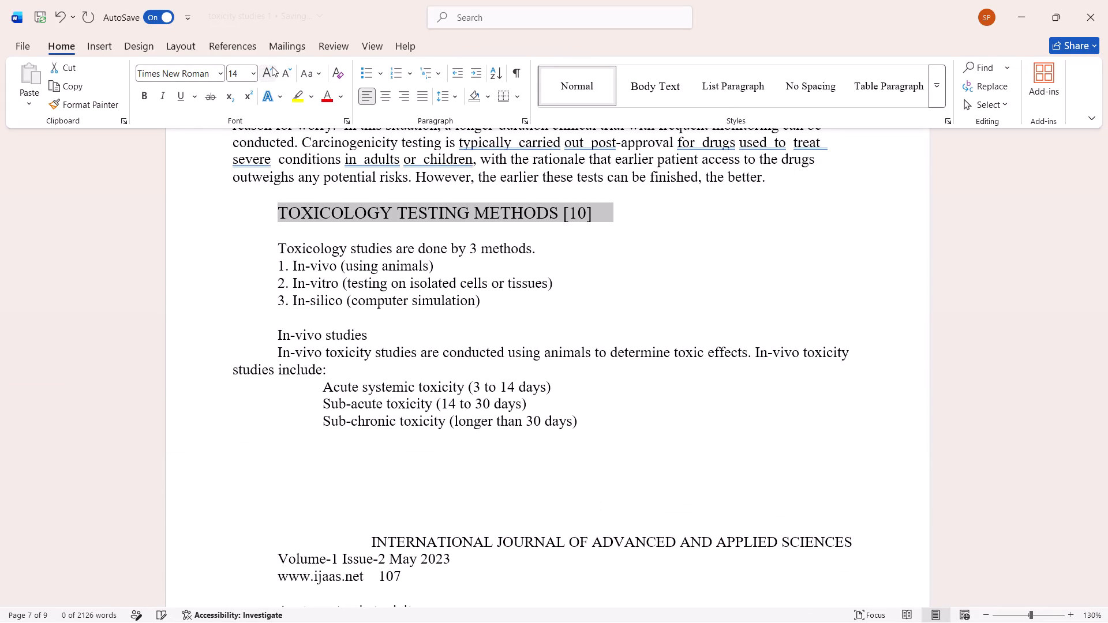
Shift the TOXICOLOGY TESTING METHODS [10] heading toward the centre of the page with 13 leading spaces.
click(265, 204)
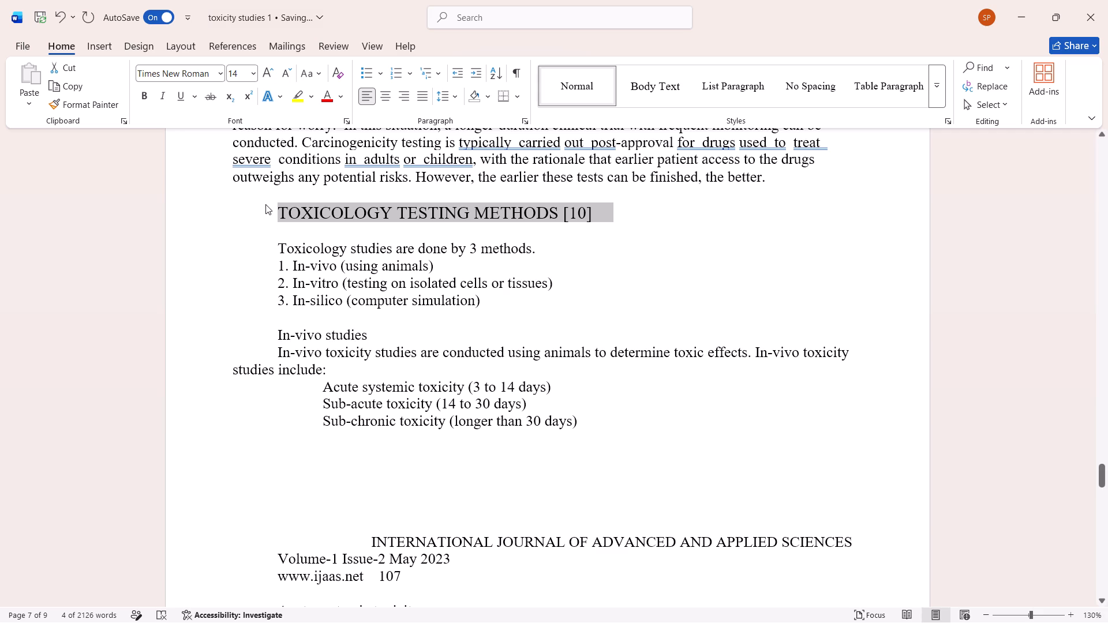
key(space)
key(space)
key(space)
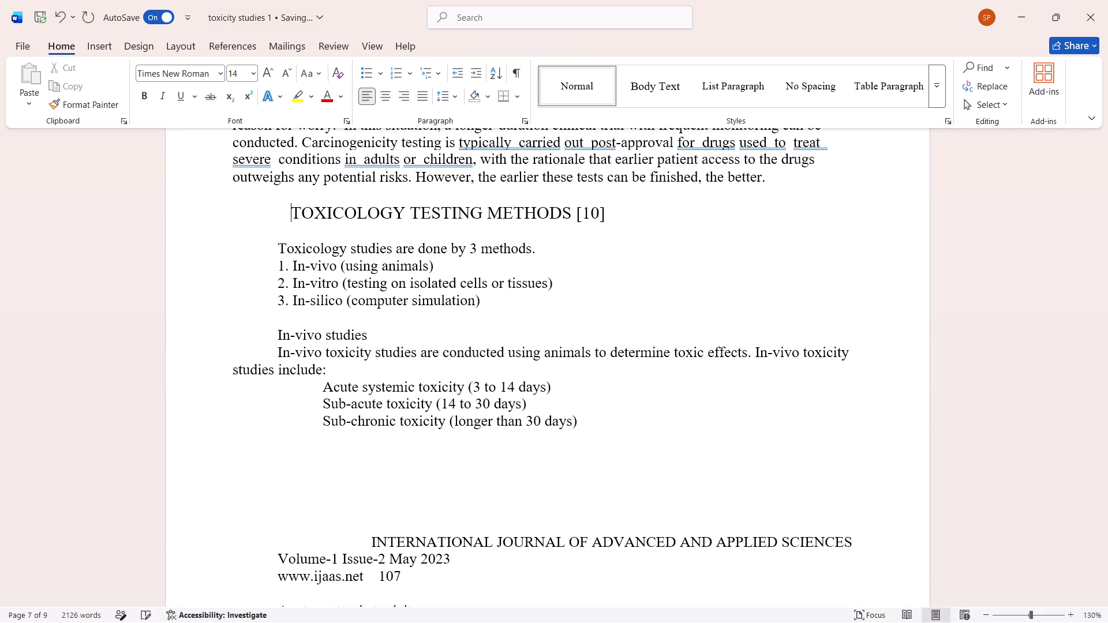
key(space)
key(space)
key(space)
key(space)
key(space)
key(space)
key(space)
key(space)
key(space)
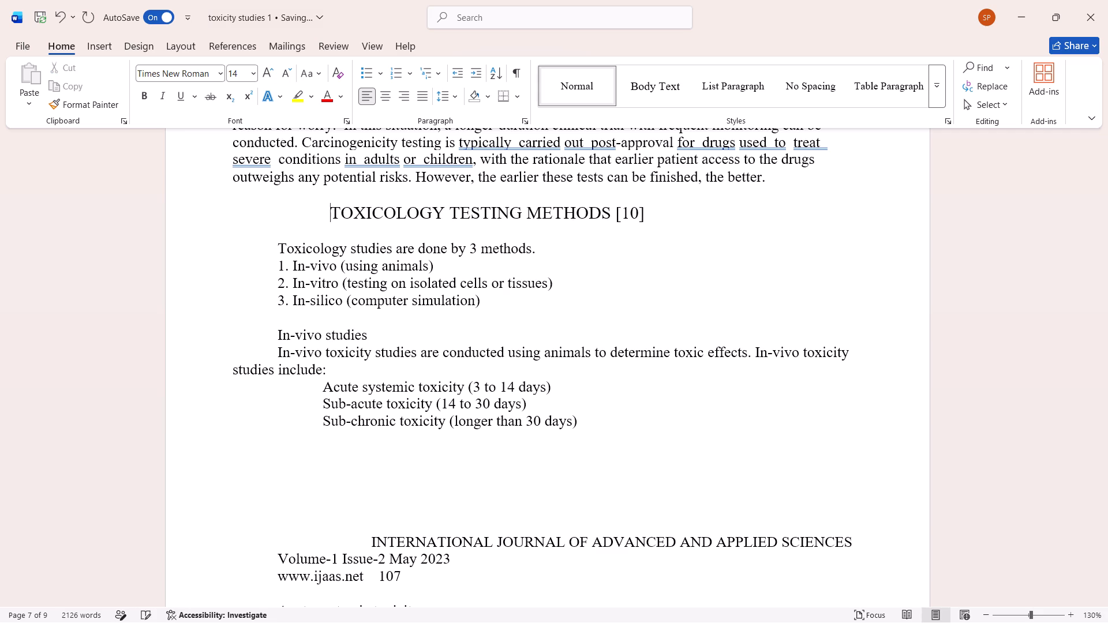
key(space)
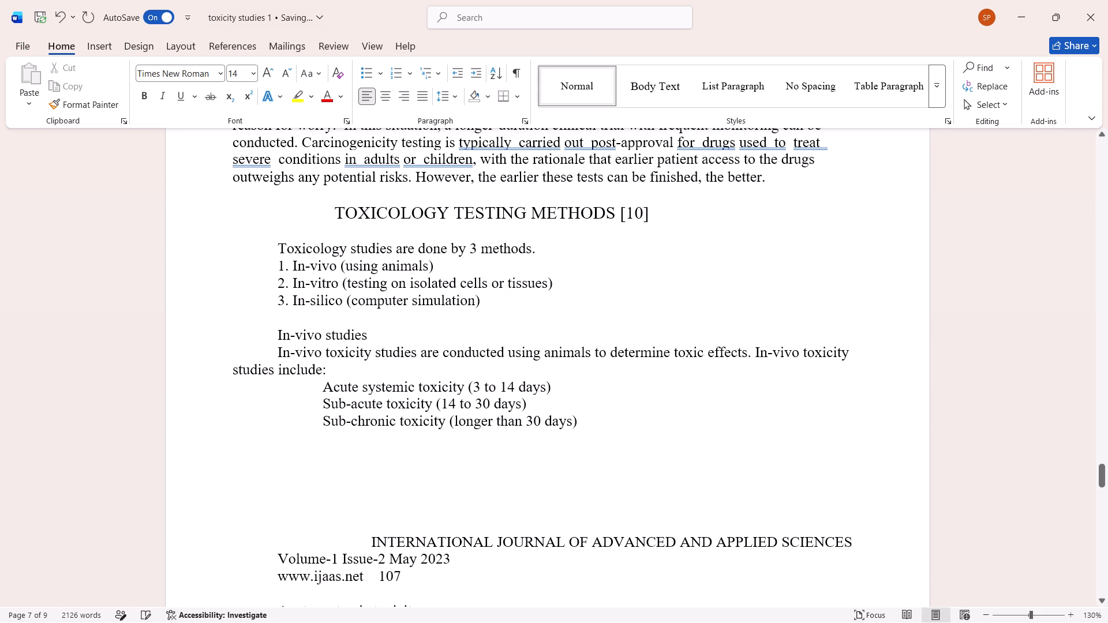
Delete the "[10]" citation from the end of the TOXICOLOGY TESTING METHODS heading.
click(658, 204)
key(BackSpace)
key(BackSpace)
key(BackSpace)
key(BackSpace)
key(BackSpace)
key(BackSpace)
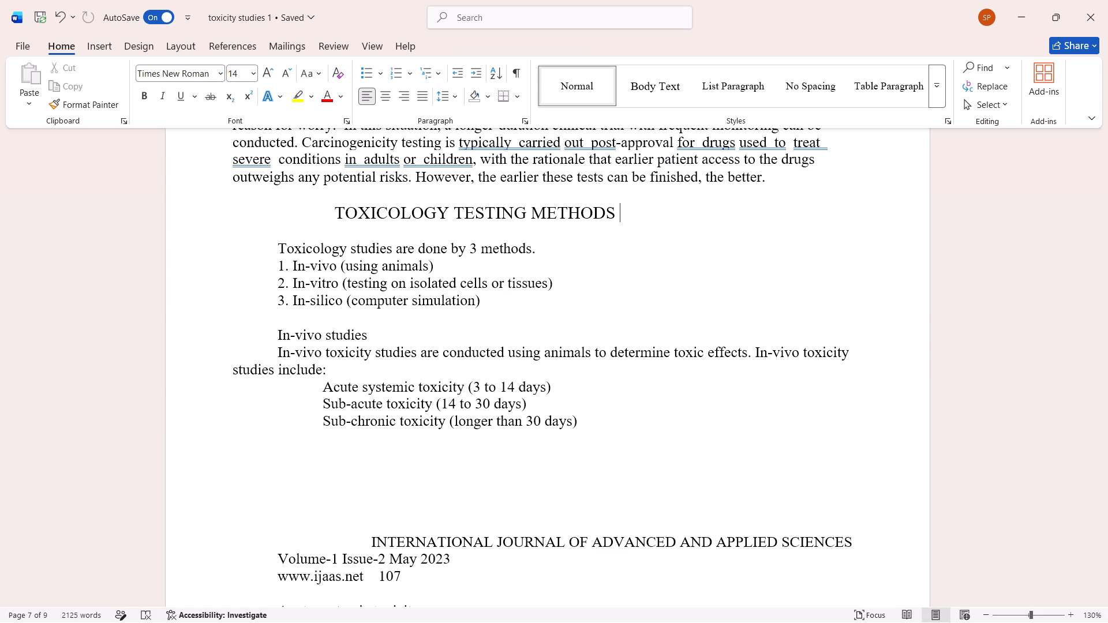
Remove the indents from the "In-vivo studies" heading and the "In-vivo toxicity studies are conducted" paragraph below it.
click(272, 358)
key(BackSpace)
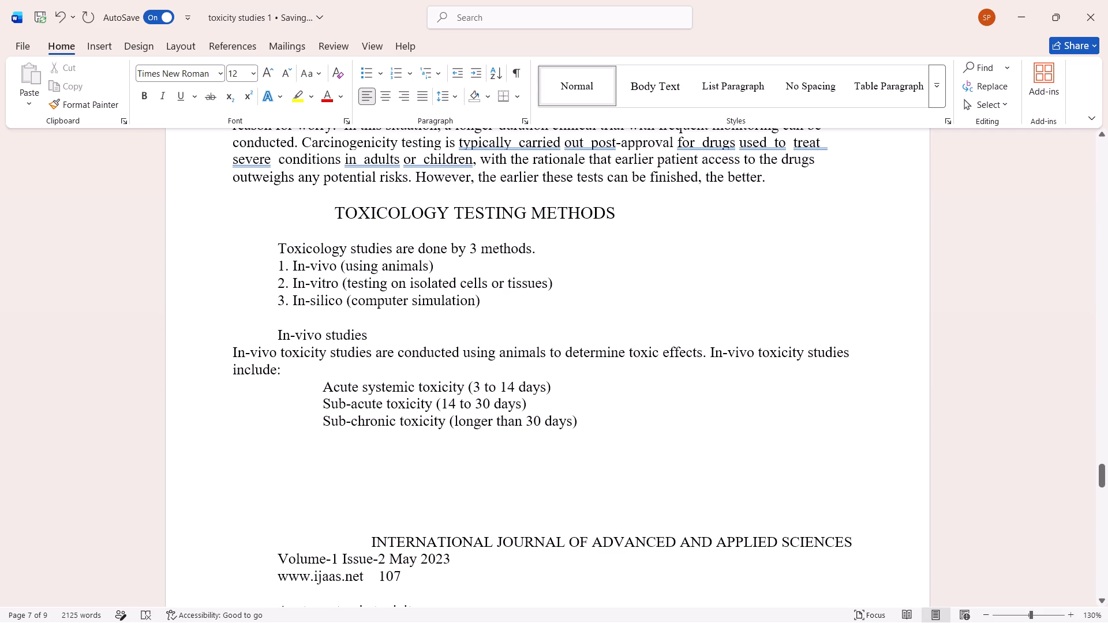
click(273, 337)
key(BackSpace)
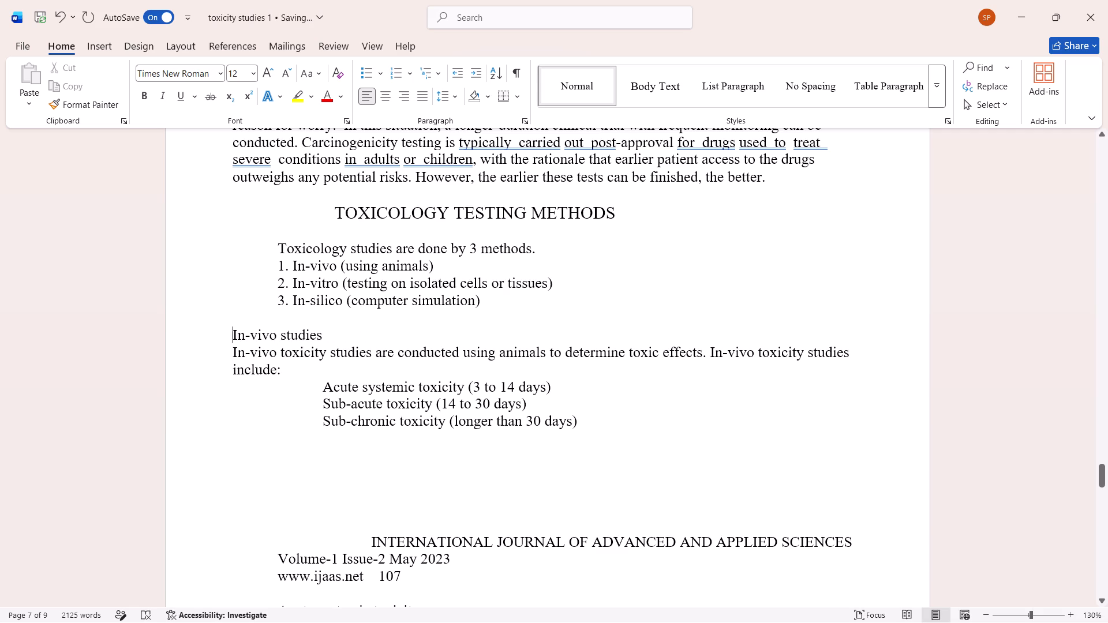
Move the "Acute systemic toxicity (3 to 14 days)" entry close to the page margin, on its own line below "include:".
click(310, 387)
key(BackSpace)
key(BackSpace)
key(BackSpace)
key(BackSpace)
key(BackSpace)
key(BackSpace)
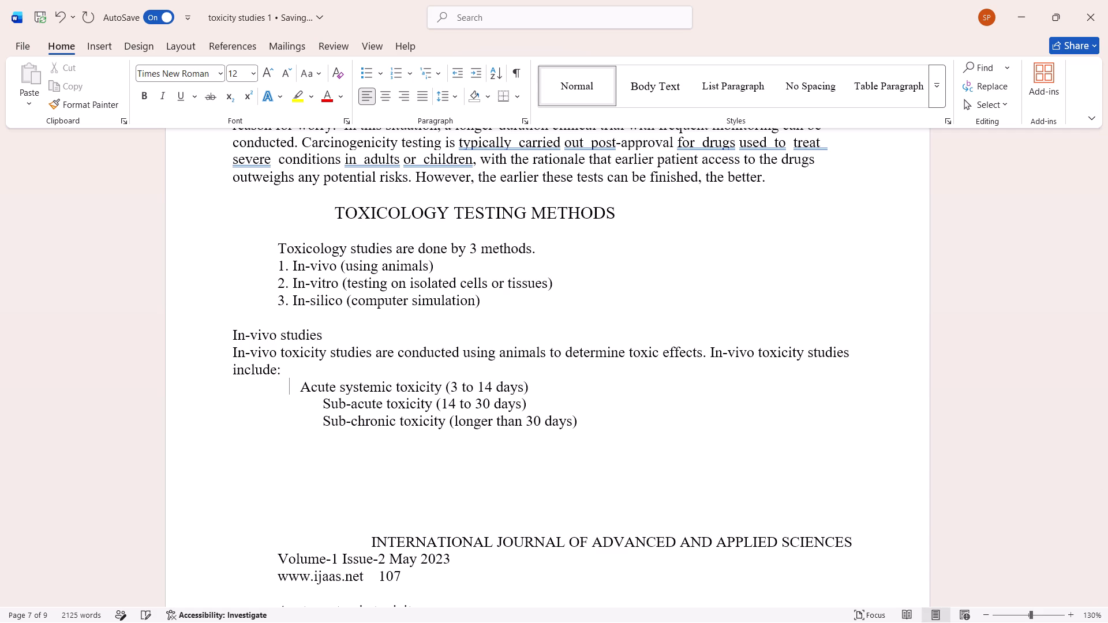
key(BackSpace)
key(BackSpace)
key(BackSpace)
key(BackSpace)
key(BackSpace)
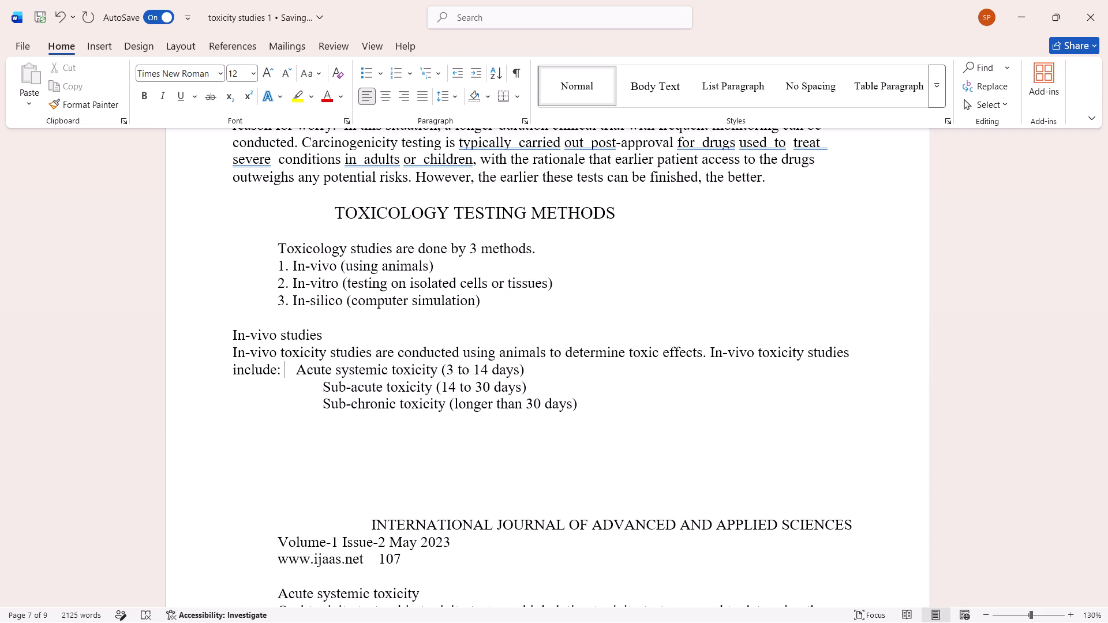
key(space)
key(Return)
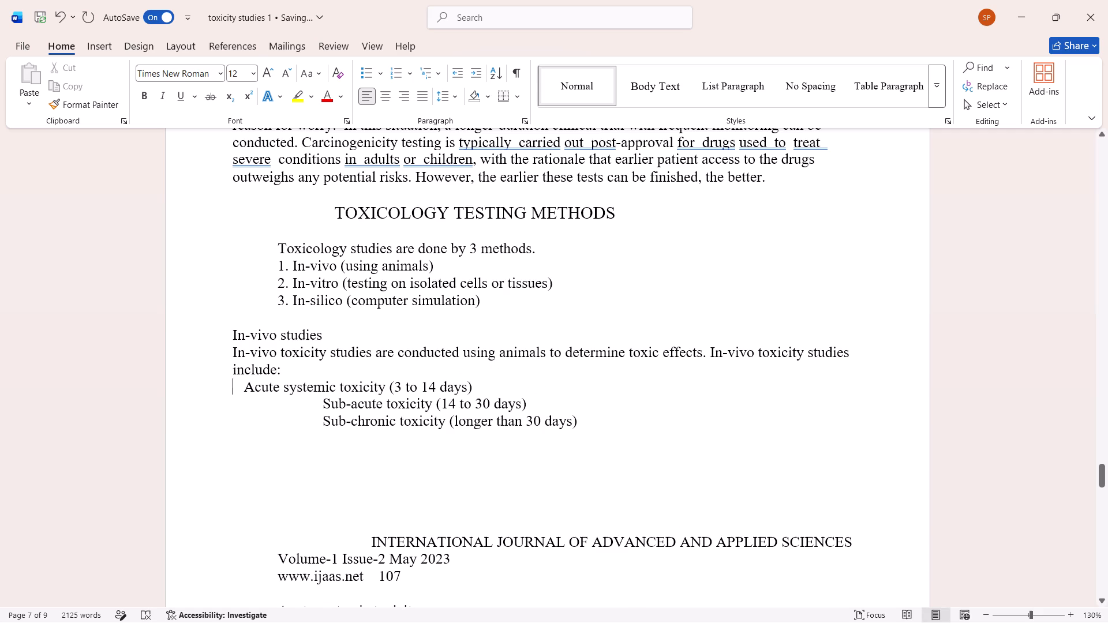
Move the "Sub-acute toxicity (14 to 30 days)" entry back toward the margin, on its own line aligned under the acute systemic entry.
click(319, 404)
key(BackSpace)
key(BackSpace)
key(BackSpace)
key(BackSpace)
key(BackSpace)
key(BackSpace)
key(BackSpace)
key(BackSpace)
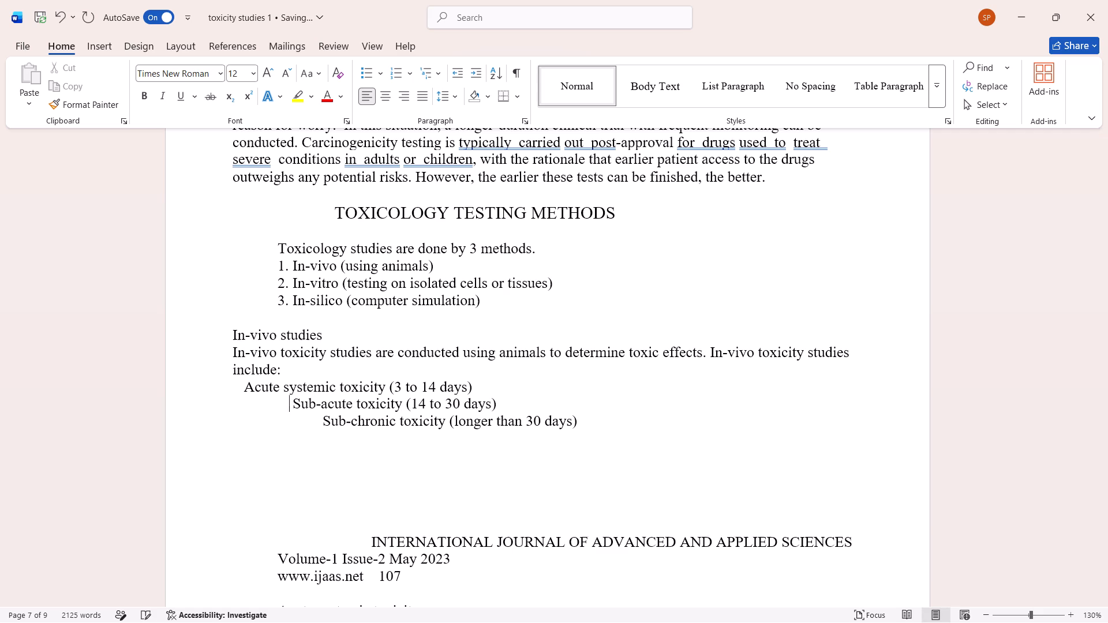
key(BackSpace)
key(BackSpace)
key(BackSpace)
key(BackSpace)
key(BackSpace)
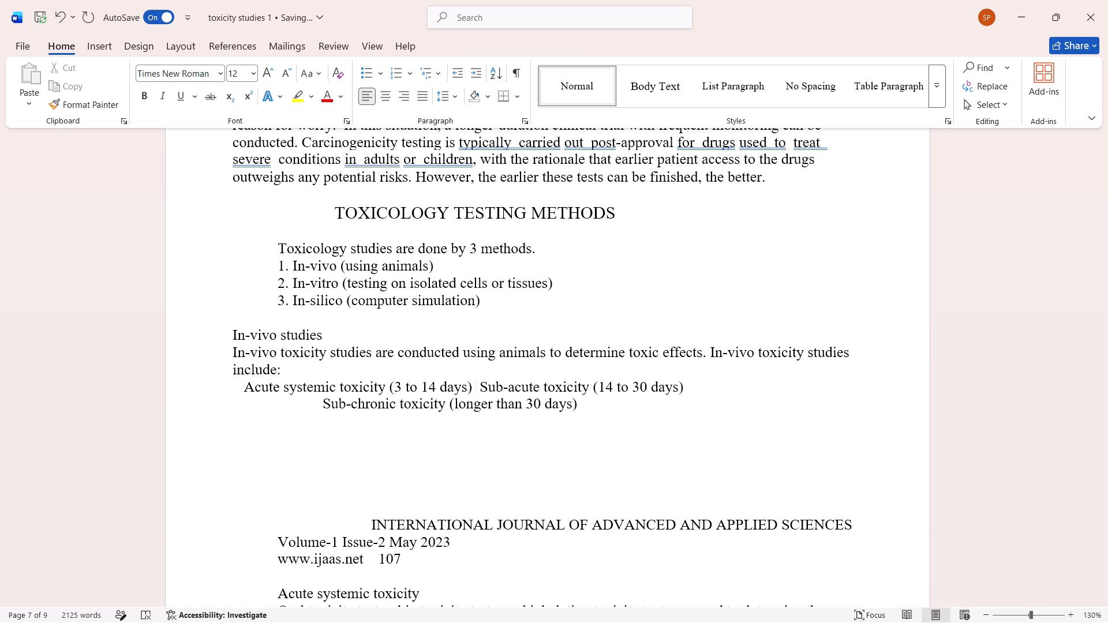
key(Return)
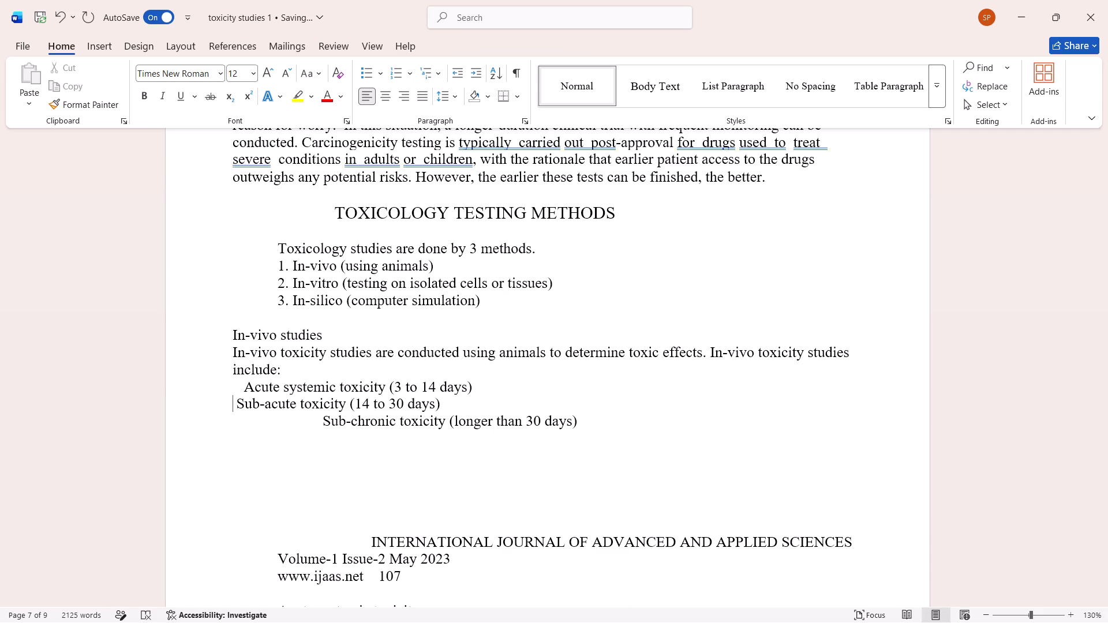
key(space)
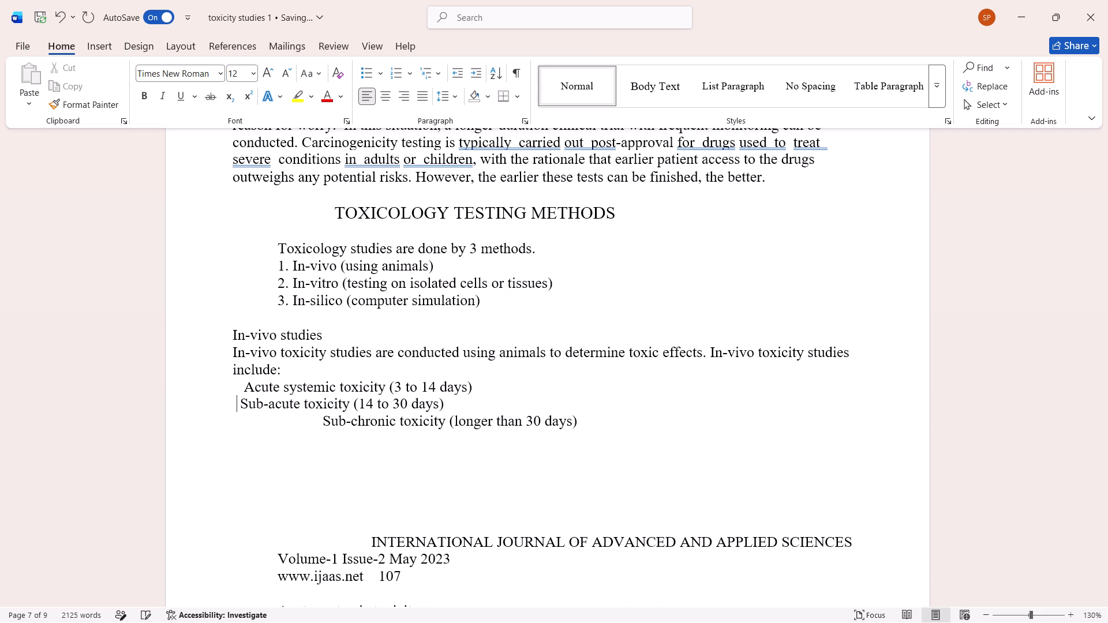
key(space)
key(space)
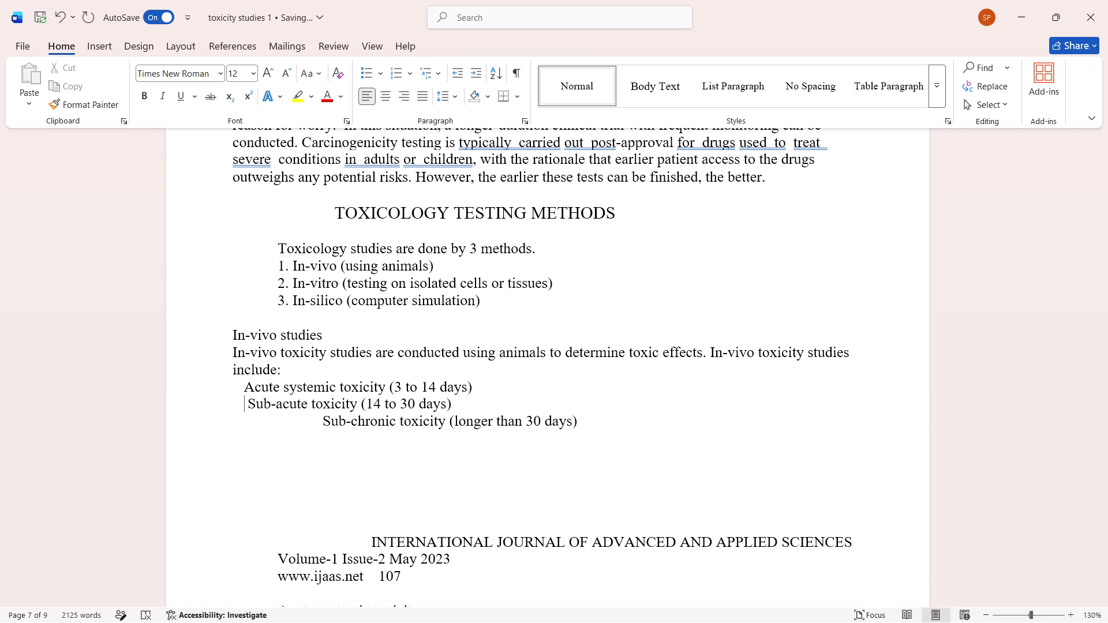
key(BackSpace)
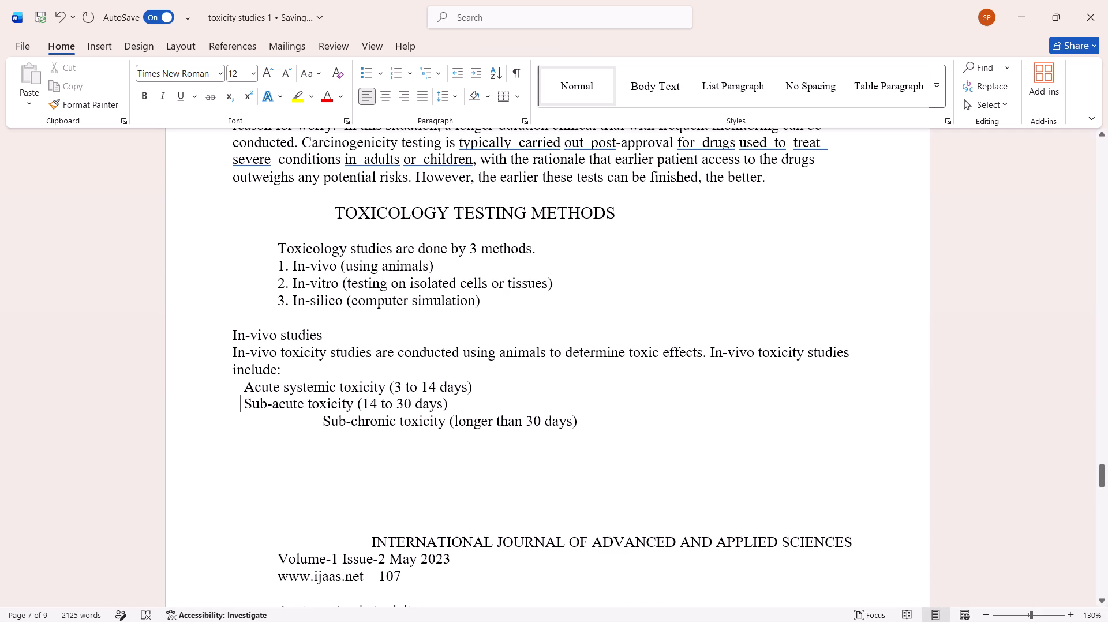
Move the "Sub-chronic toxicity (longer than 30 days)" entry back toward the margin, on its own line aligned under the sub-acute entry.
click(315, 421)
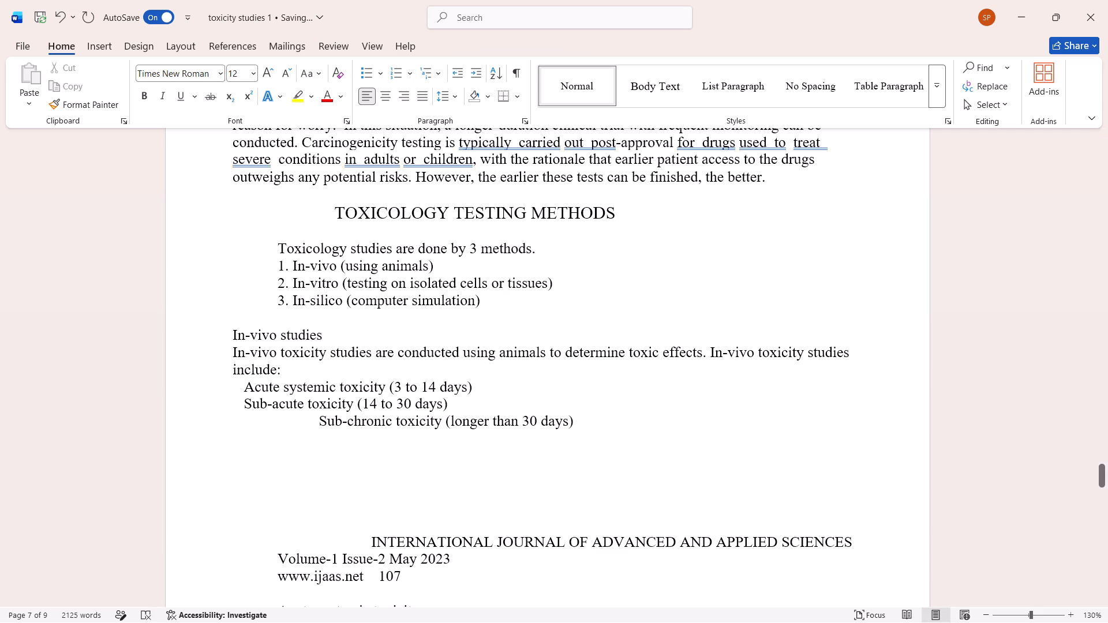
key(BackSpace)
key(BackSpace)
key(BackSpace)
key(BackSpace)
key(BackSpace)
key(BackSpace)
key(BackSpace)
key(BackSpace)
key(BackSpace)
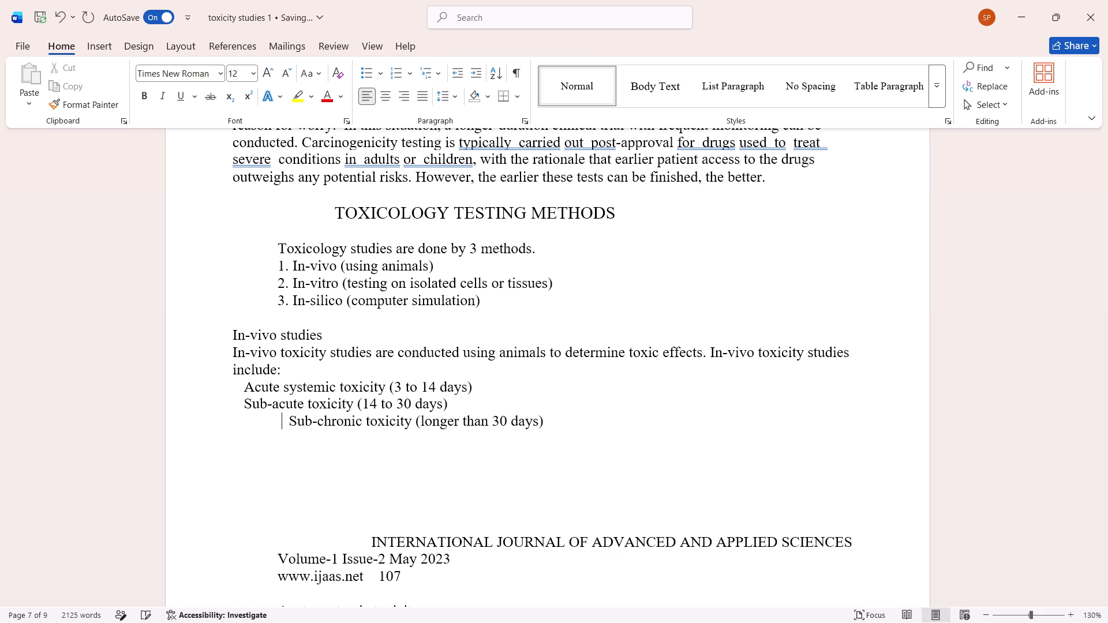
key(BackSpace)
key(BackSpace)
key(BackSpace)
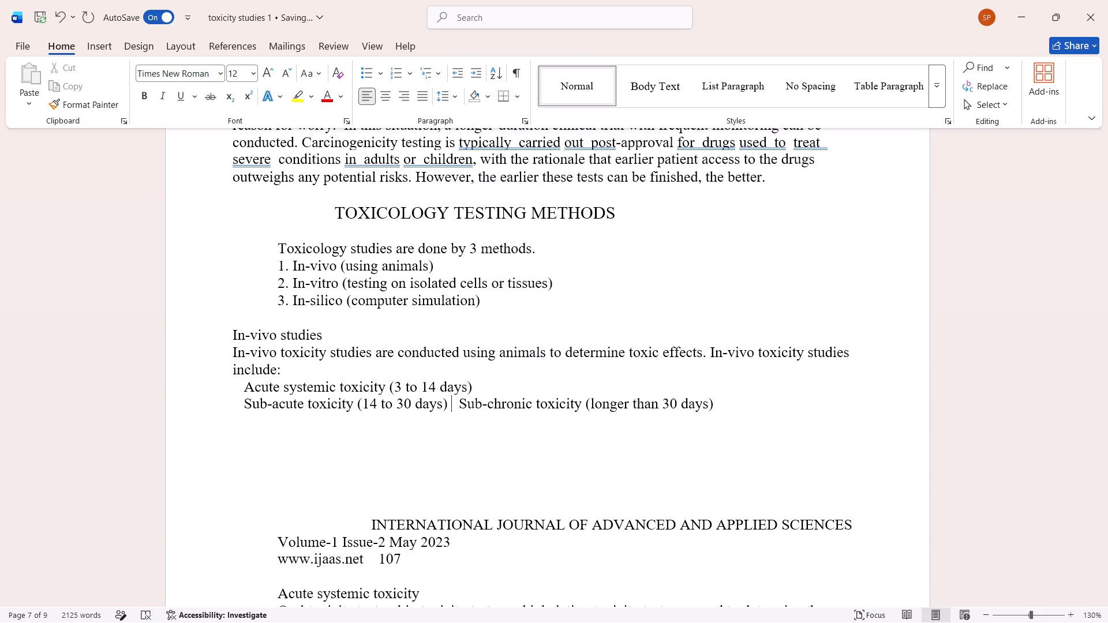
key(Return)
key(space)
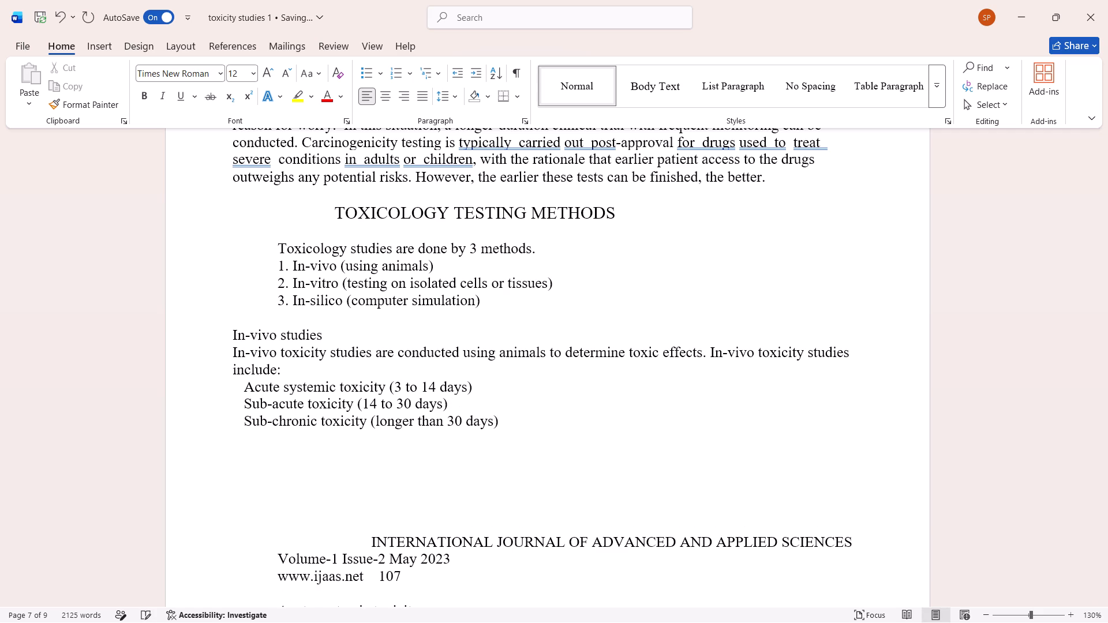
click(315, 421)
scroll(375, 531, down, 2)
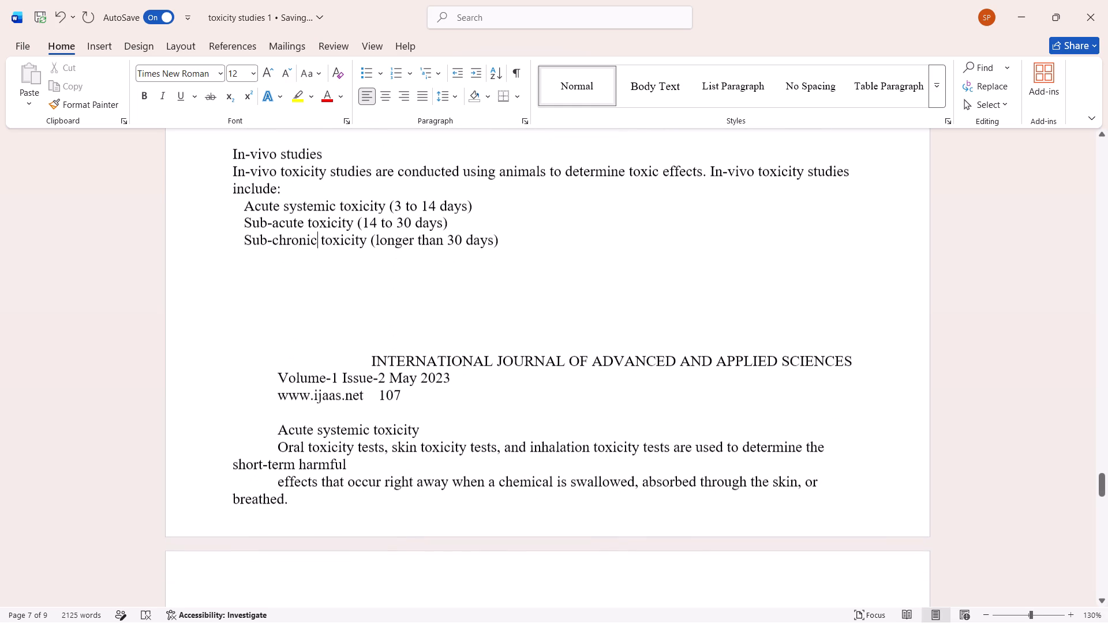
drag(360, 356, 409, 401)
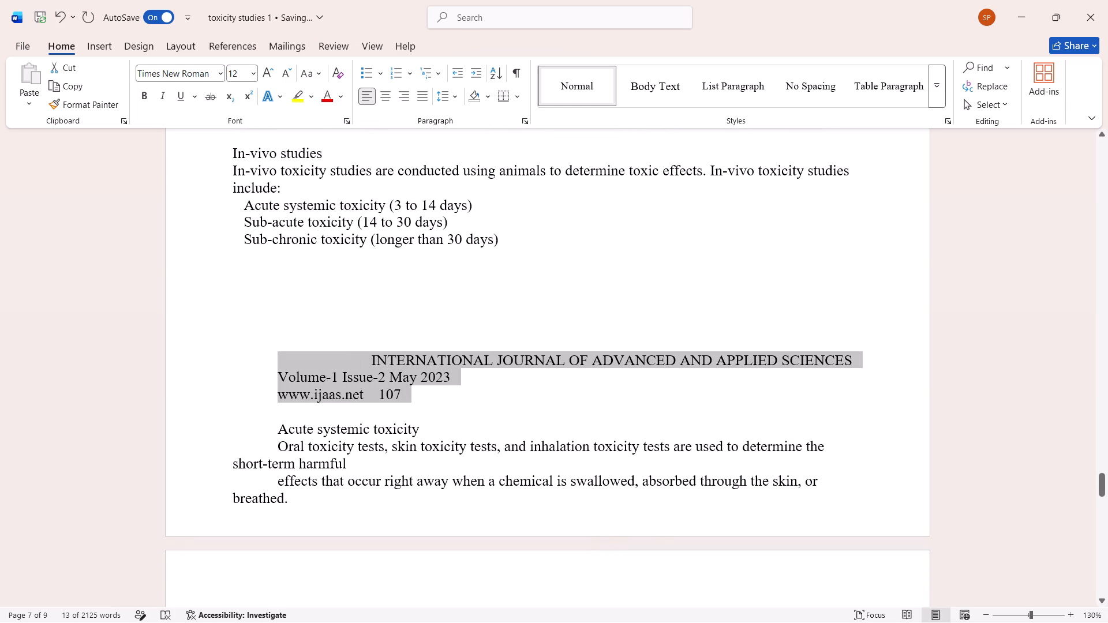
key(BackSpace)
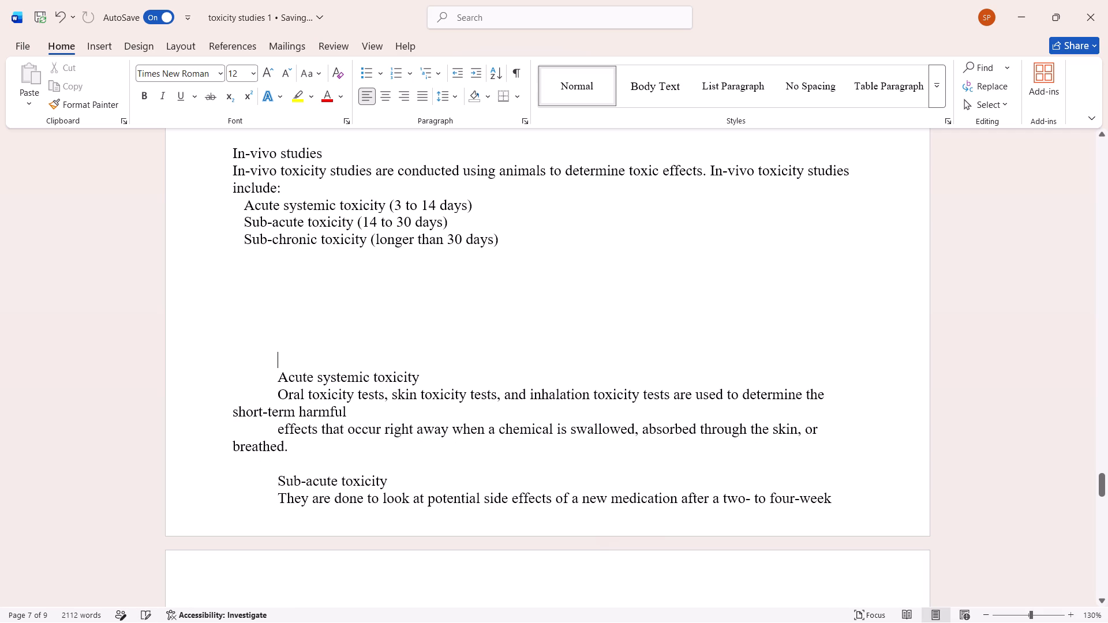
Remove the indent from the "Acute systemic toxicity" heading below the in-vivo list.
click(267, 376)
key(BackSpace)
key(BackSpace)
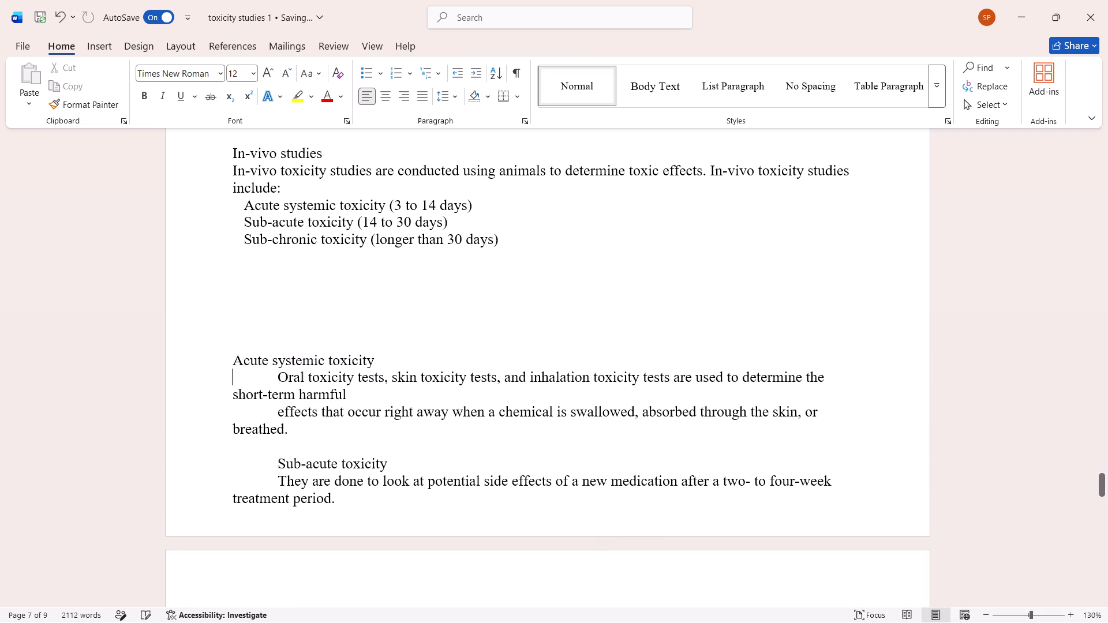
Delete the surplus blank lines above the "Acute systemic toxicity" heading, leaving one blank line after the in-vivo list.
key(BackSpace)
key(BackSpace)
key(BackSpace)
key(BackSpace)
key(BackSpace)
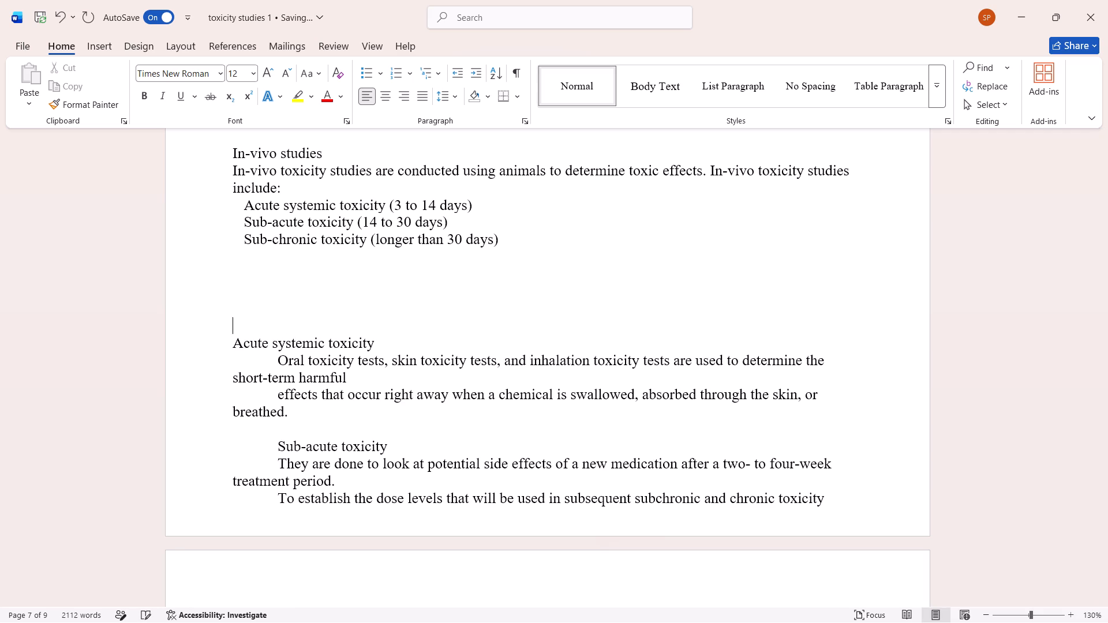
click(224, 347)
key(BackSpace)
key(BackSpace)
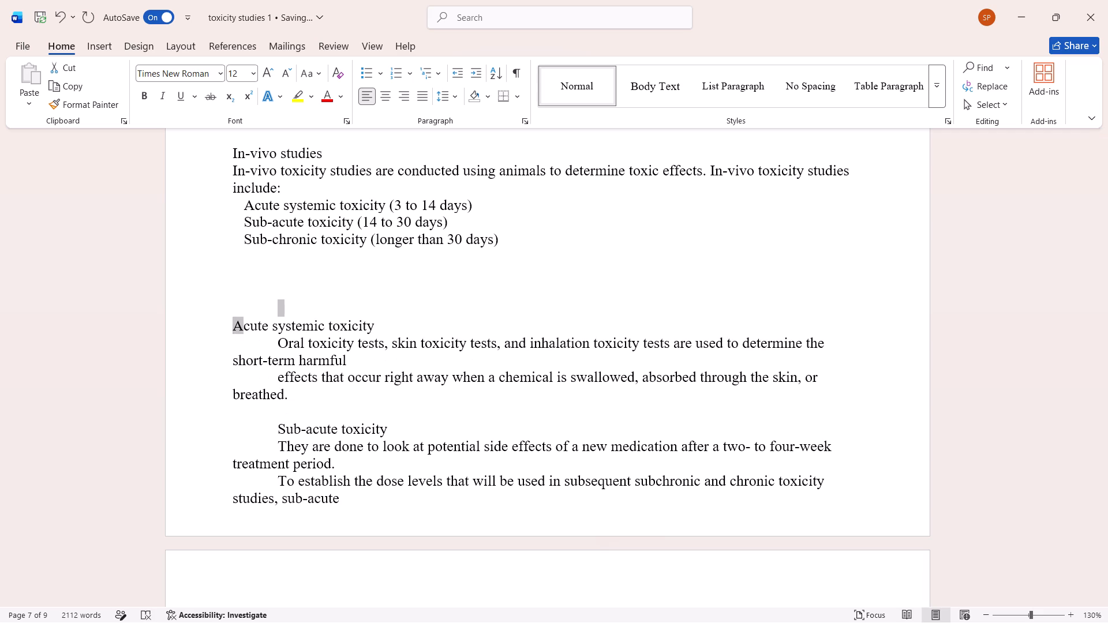
drag(167, 328, 219, 321)
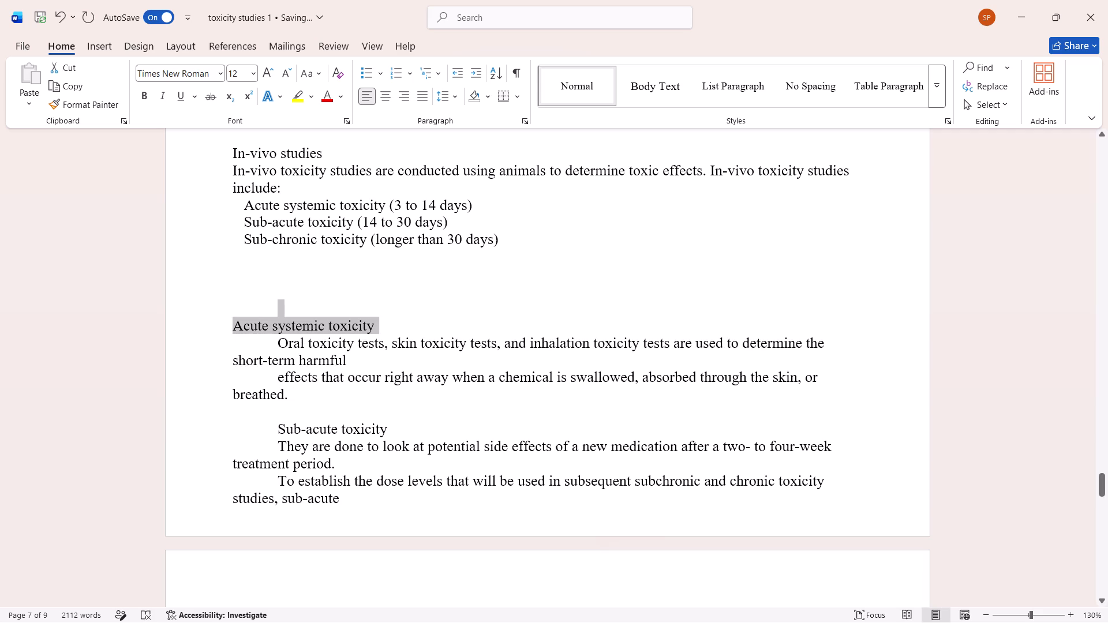
drag(219, 321, 409, 287)
click(381, 346)
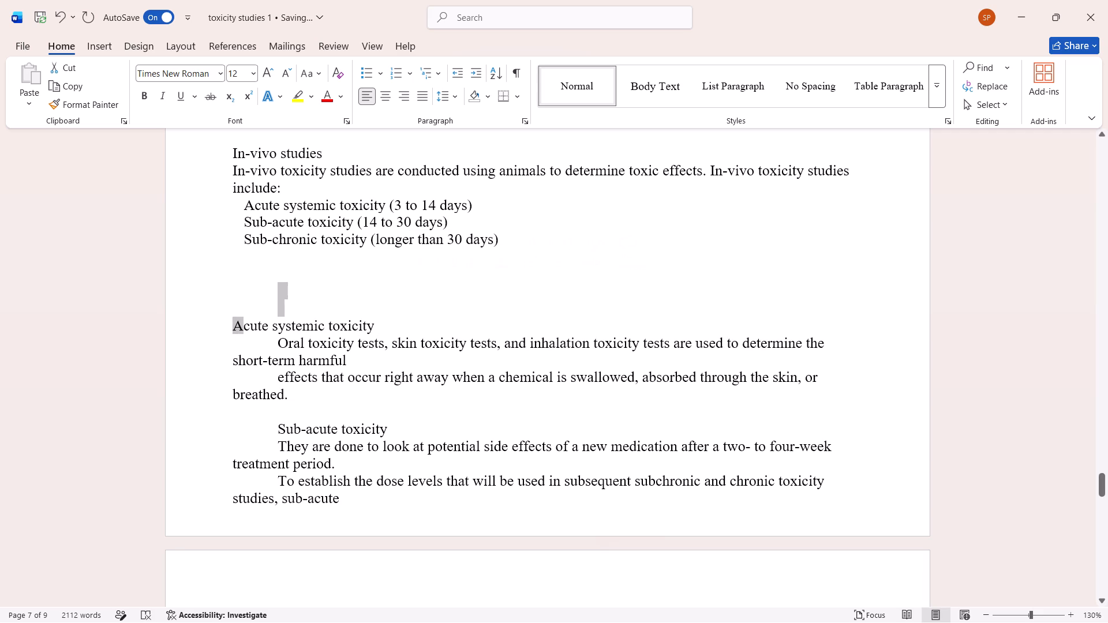
click(236, 322)
key(BackSpace)
key(BackSpace)
key(BackSpace)
key(BackSpace)
key(BackSpace)
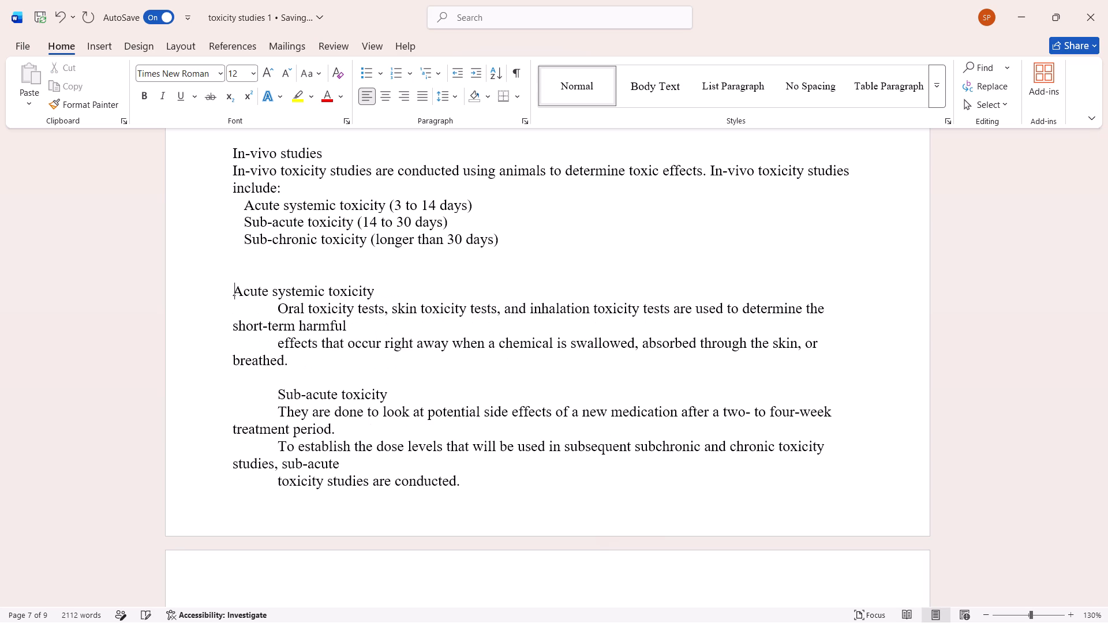
key(BackSpace)
key(BackSpace)
key(BackSpace)
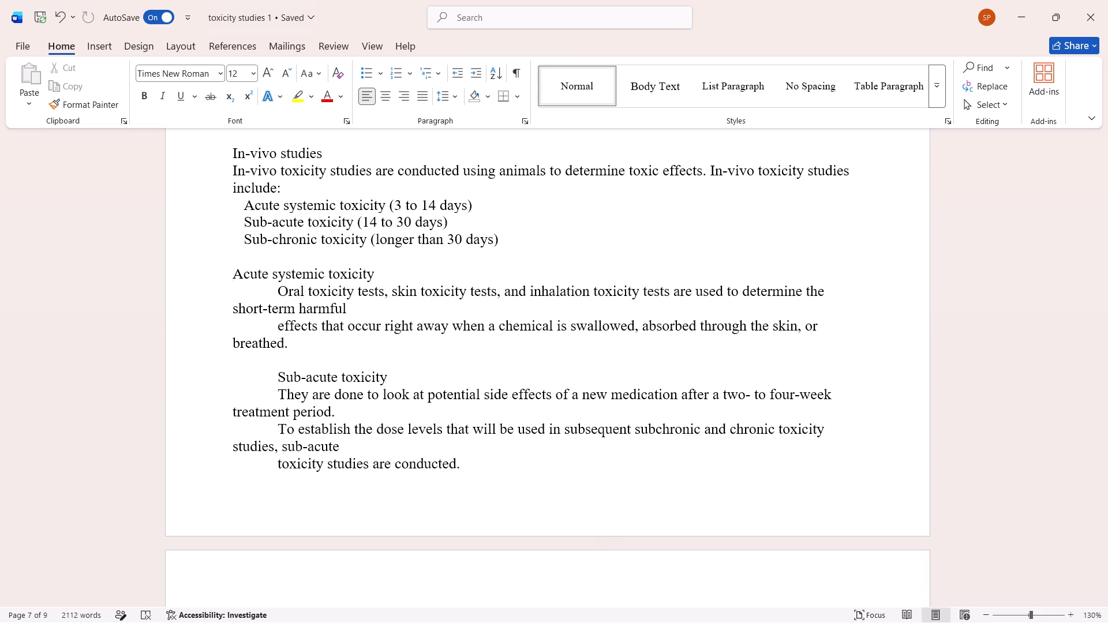
Increase the font size of the "Acute systemic toxicity" heading to 14.
drag(235, 320, 232, 297)
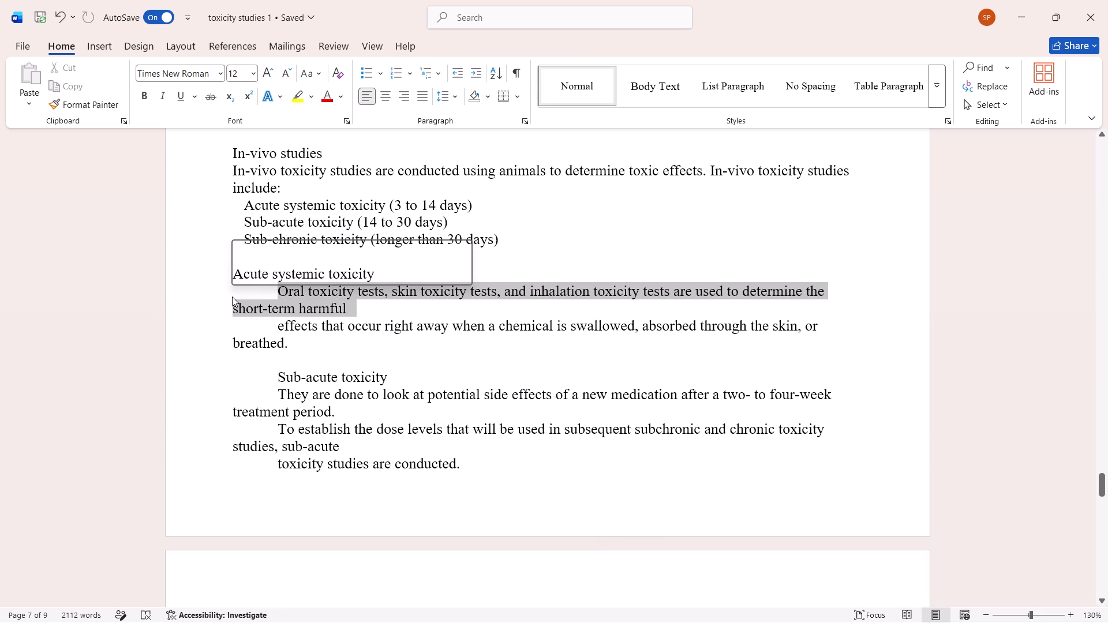
click(232, 297)
drag(230, 277, 383, 286)
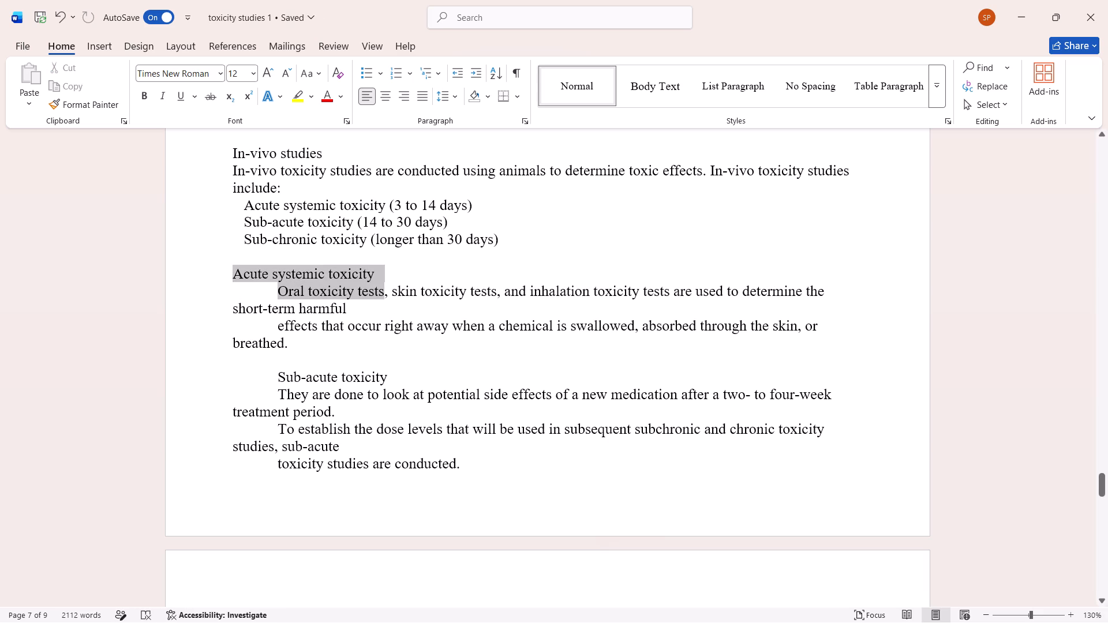
drag(383, 286, 384, 286)
click(171, 292)
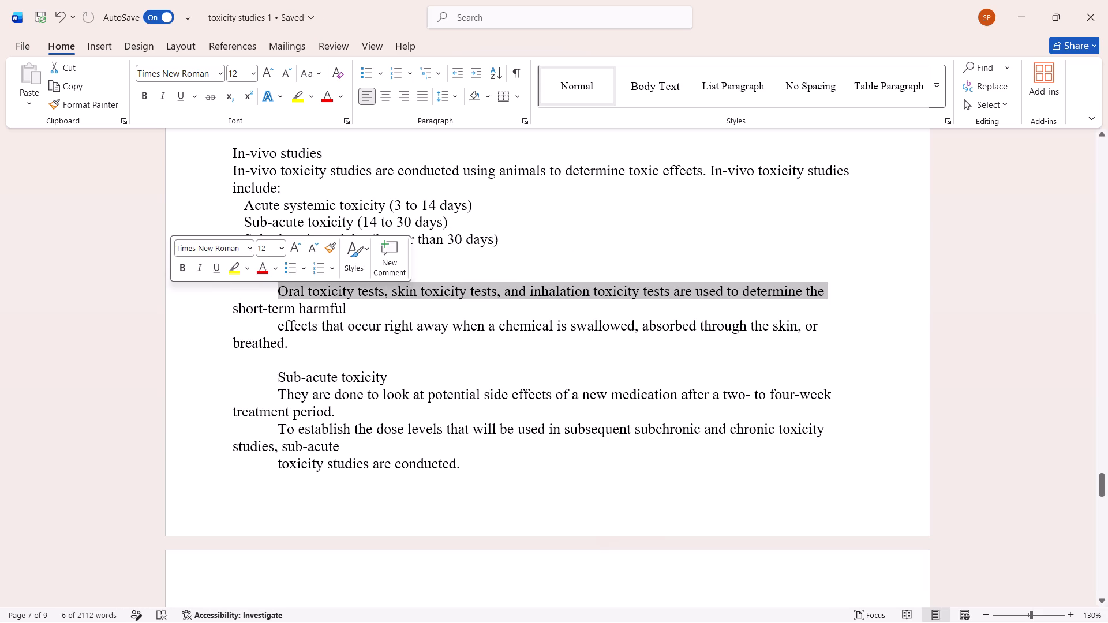
click(189, 209)
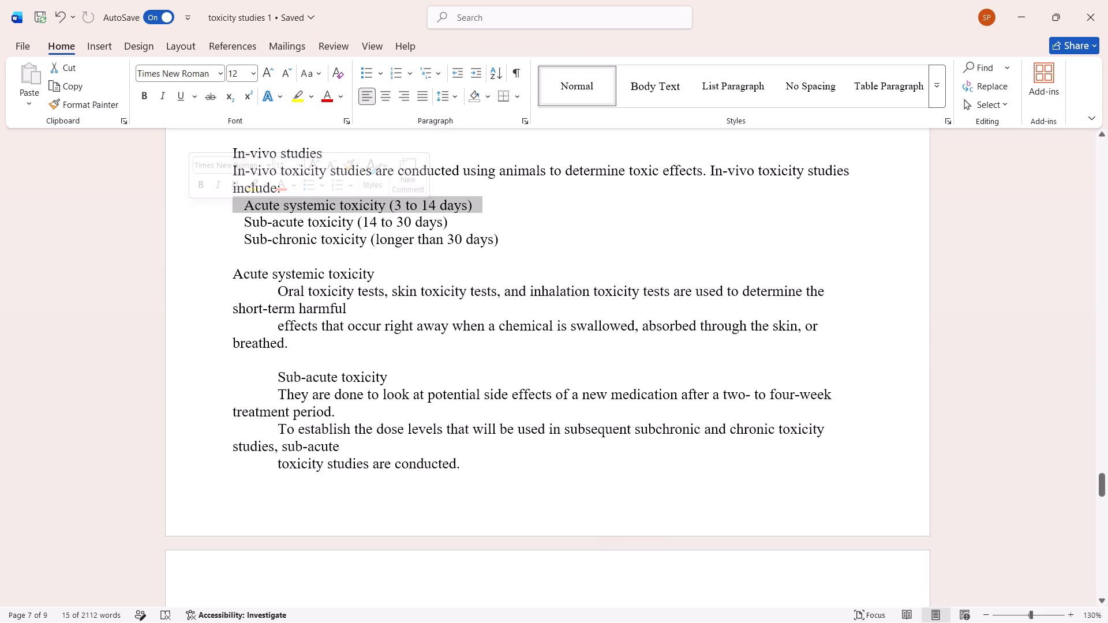
drag(230, 271, 308, 266)
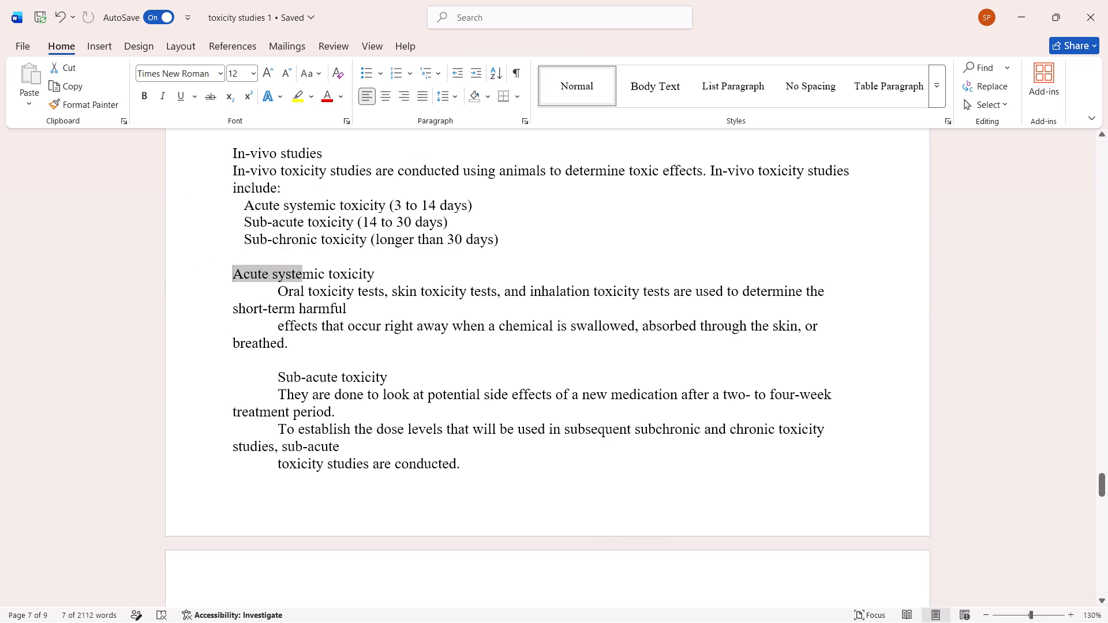
drag(308, 266, 379, 275)
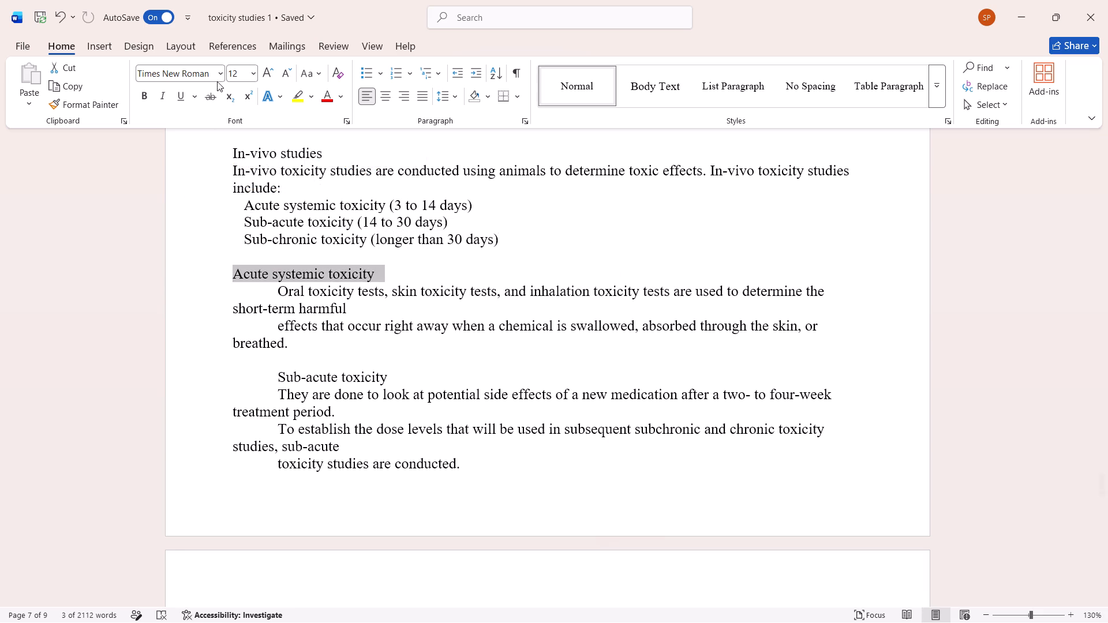
click(264, 69)
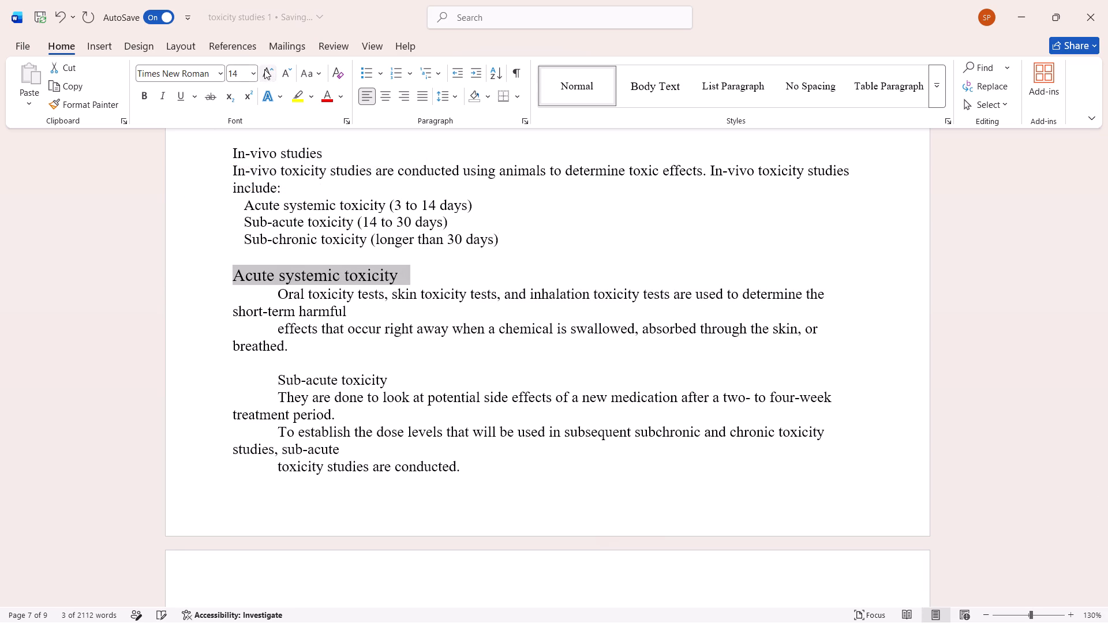
click(224, 243)
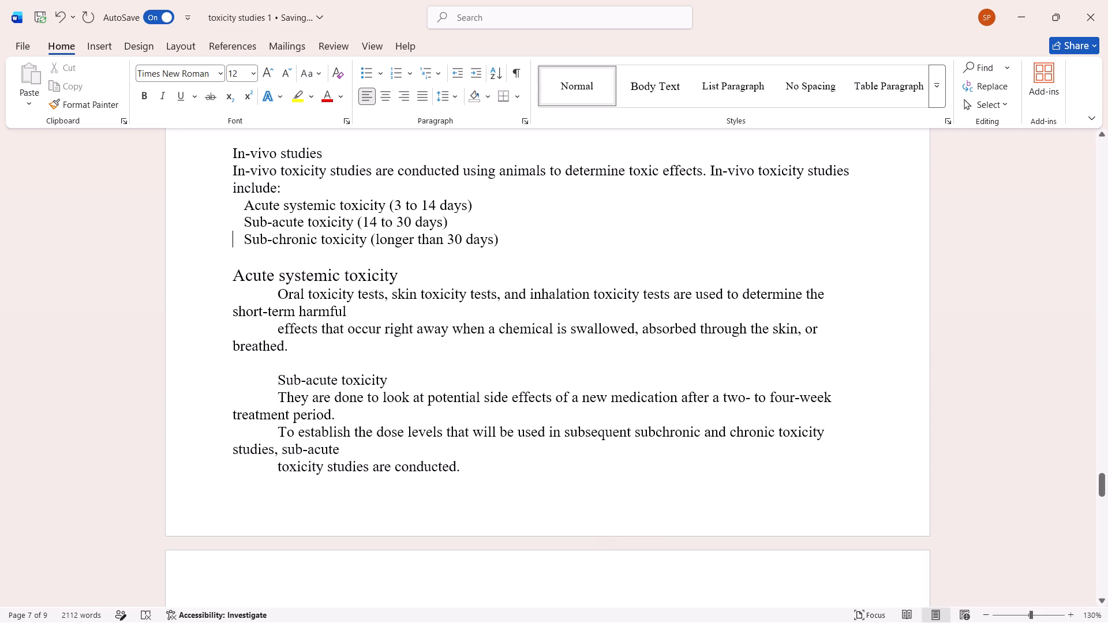
Join the broken line "effects that occur right away" to "short-term harmful" in the acute systemic toxicity paragraph.
click(349, 310)
click(278, 331)
key(BackSpace)
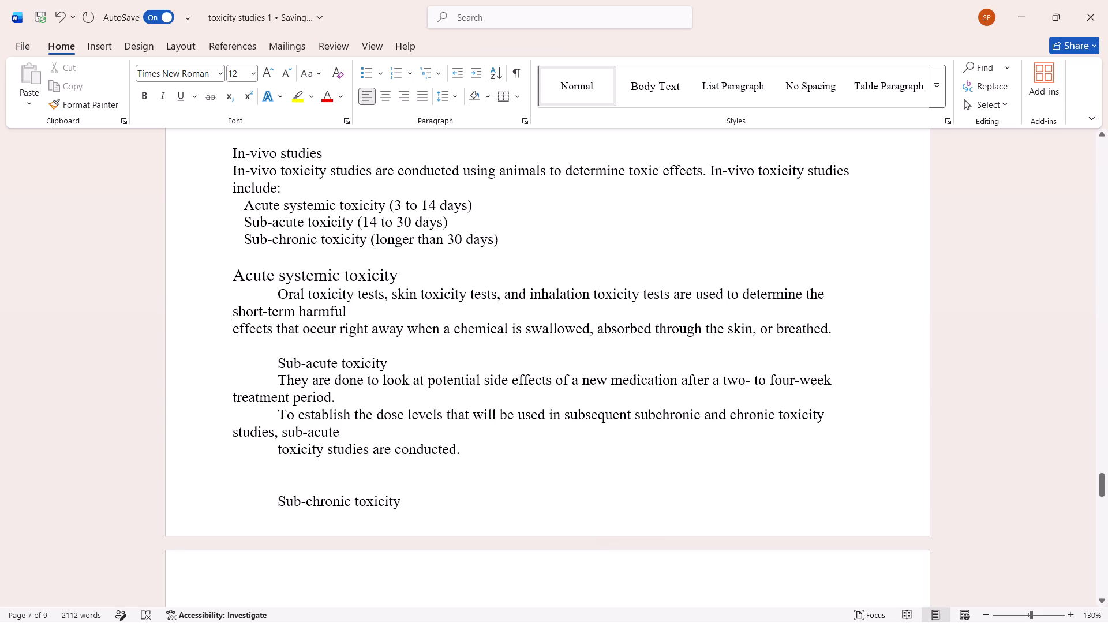
key(BackSpace)
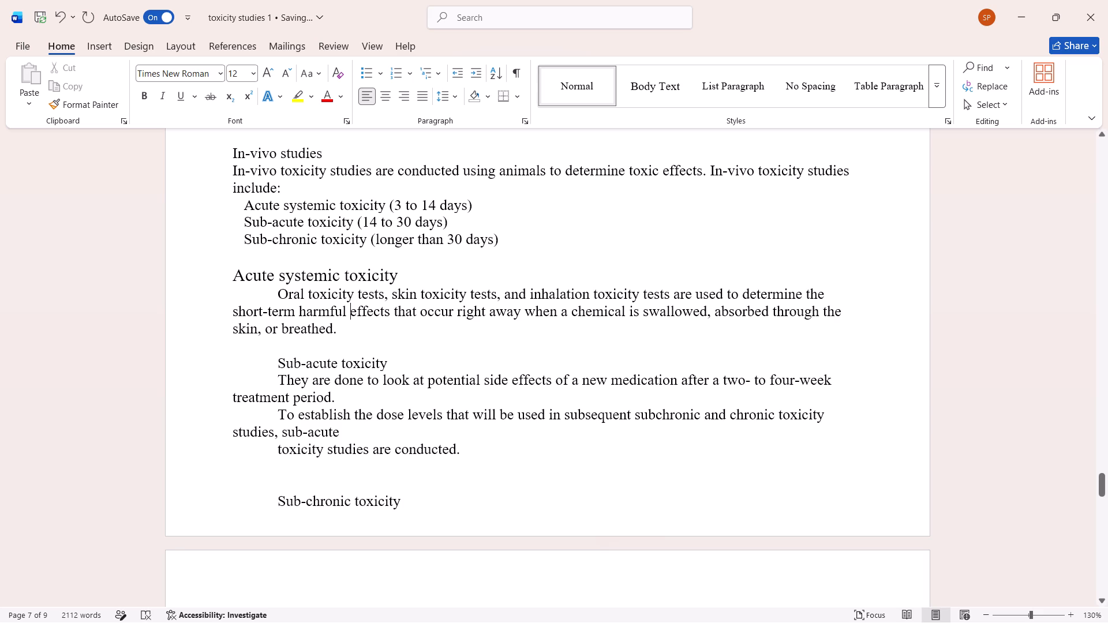
Increase the "Sub-acute toxicity" heading to size 14 and remove its indent.
right_drag(275, 356, 285, 358)
right_drag(285, 358, 370, 362)
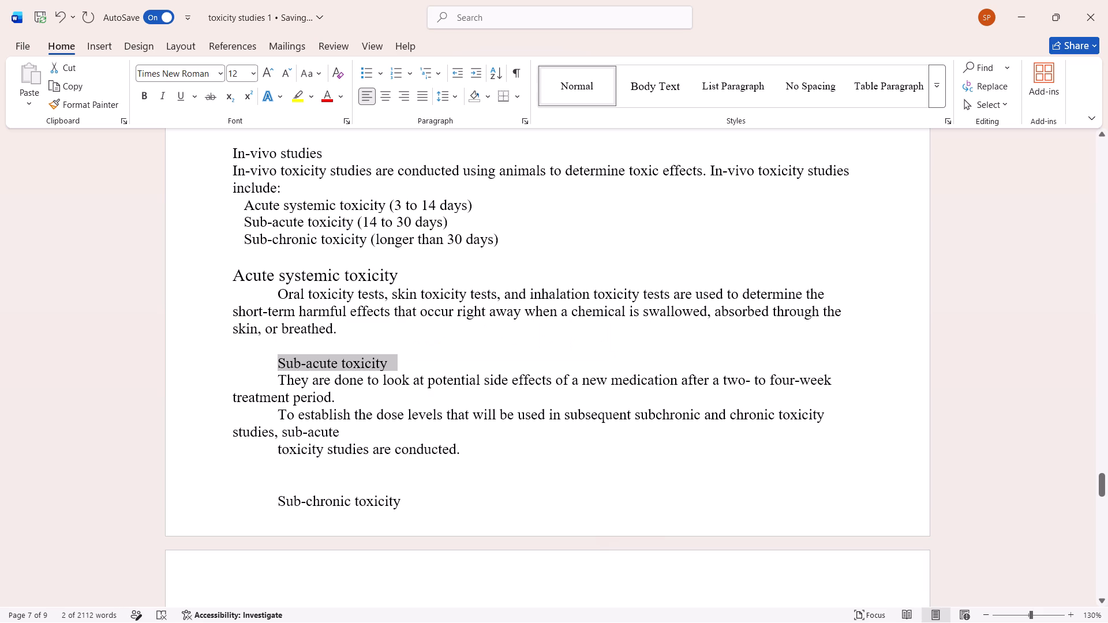
click(263, 73)
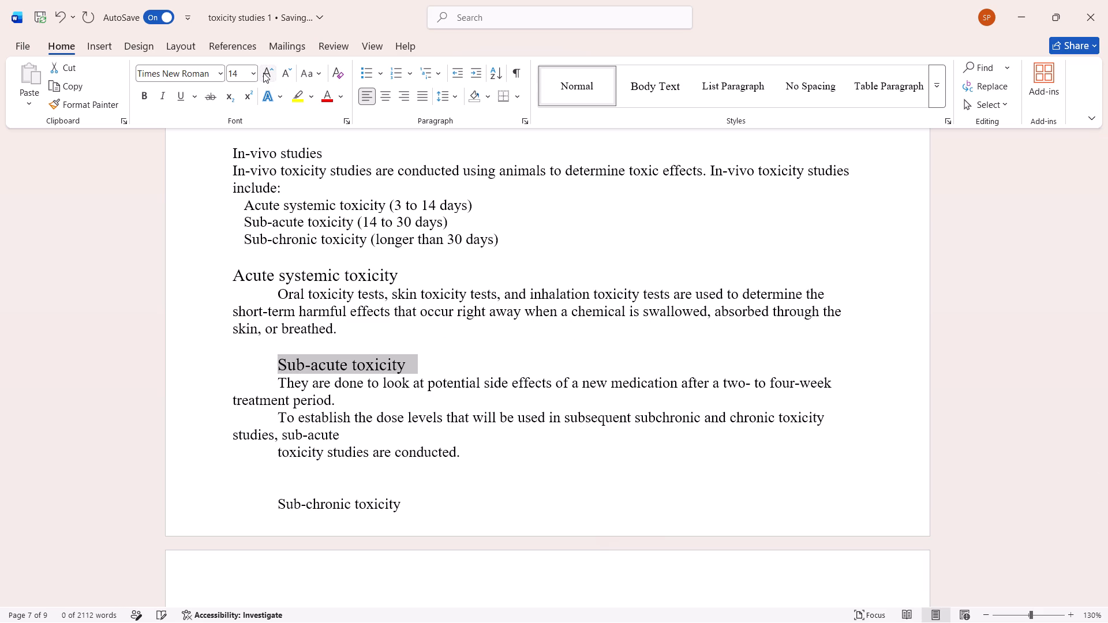
click(272, 368)
key(BackSpace)
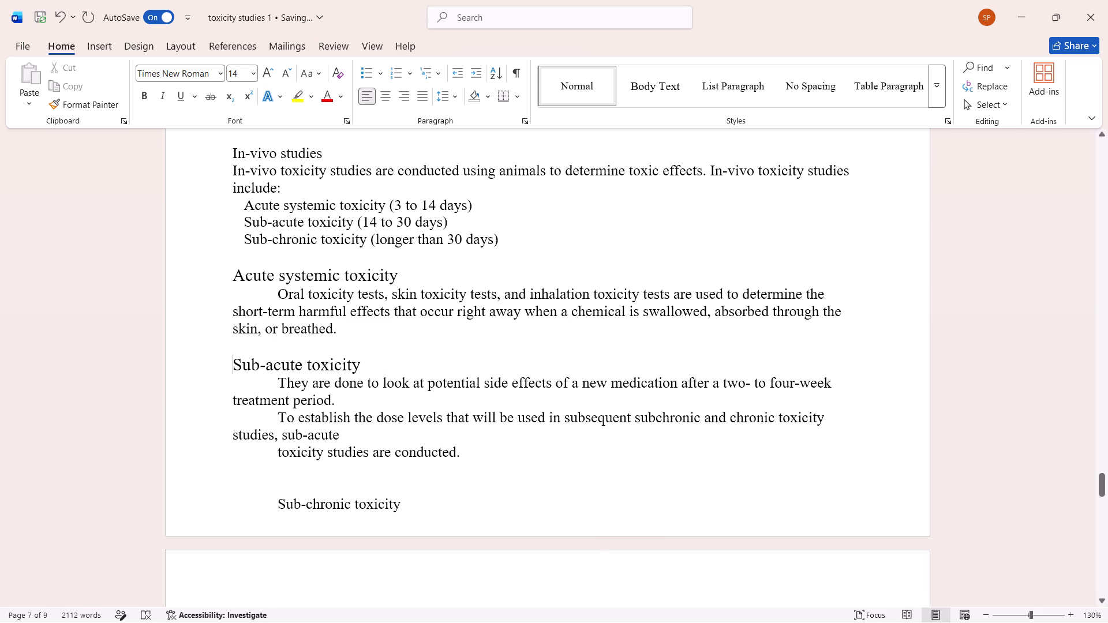
Join the broken lines starting "To establish the dose levels" and "toxicity studies are conducted" into one continuous sub-acute toxicity paragraph.
click(275, 420)
key(BackSpace)
key(BackSpace)
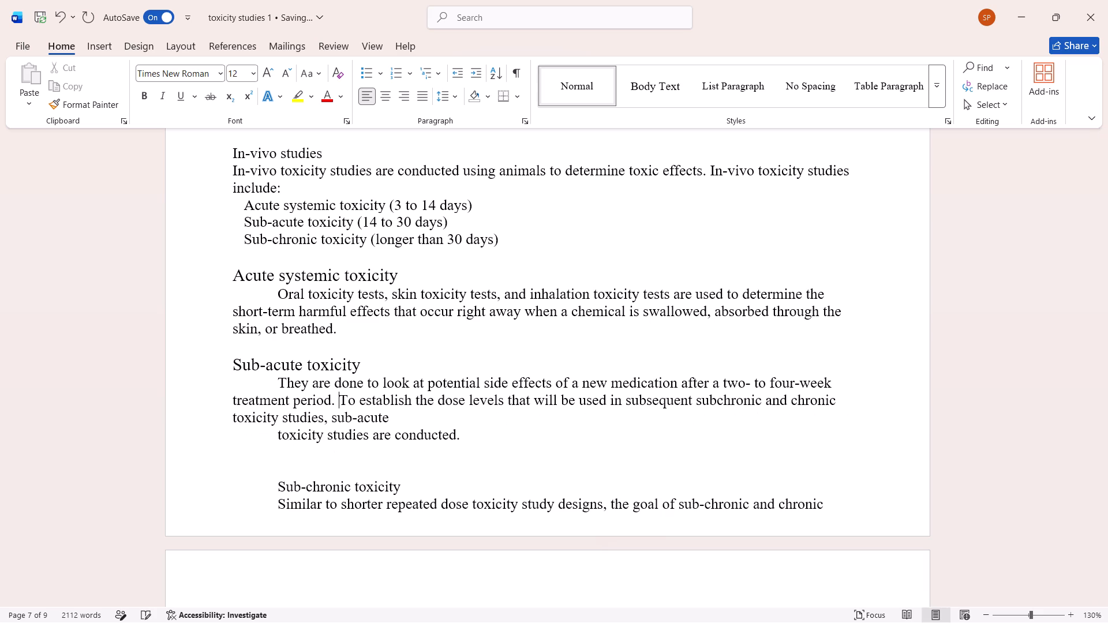
click(269, 438)
key(BackSpace)
key(BackSpace)
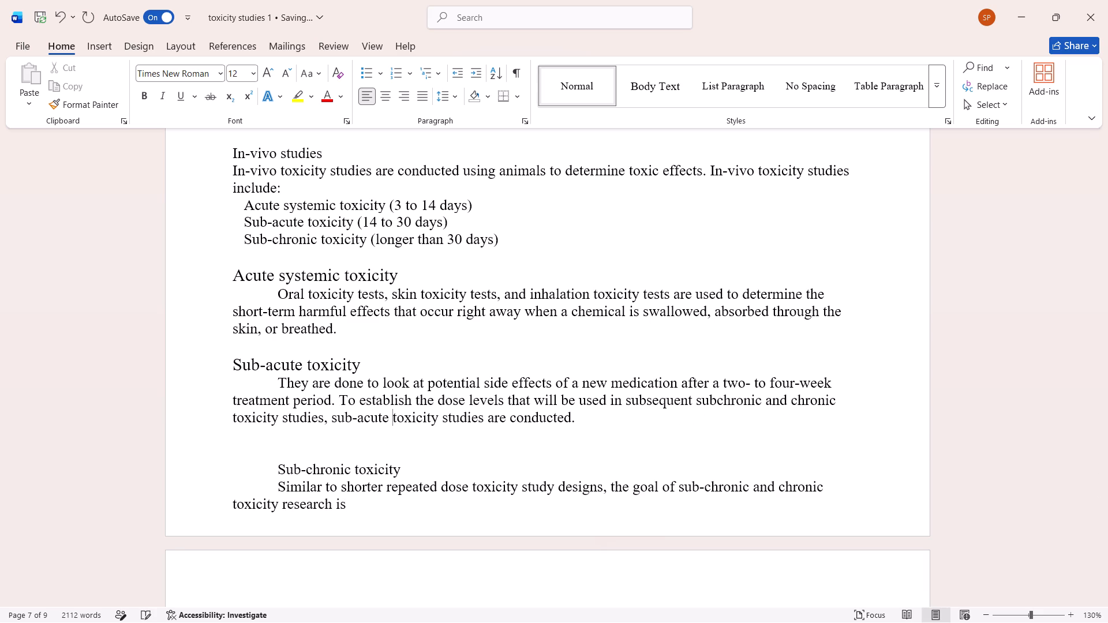
Increase the "Sub-chronic toxicity" heading to size 14 and remove its indent.
drag(269, 470, 276, 471)
drag(276, 471, 403, 461)
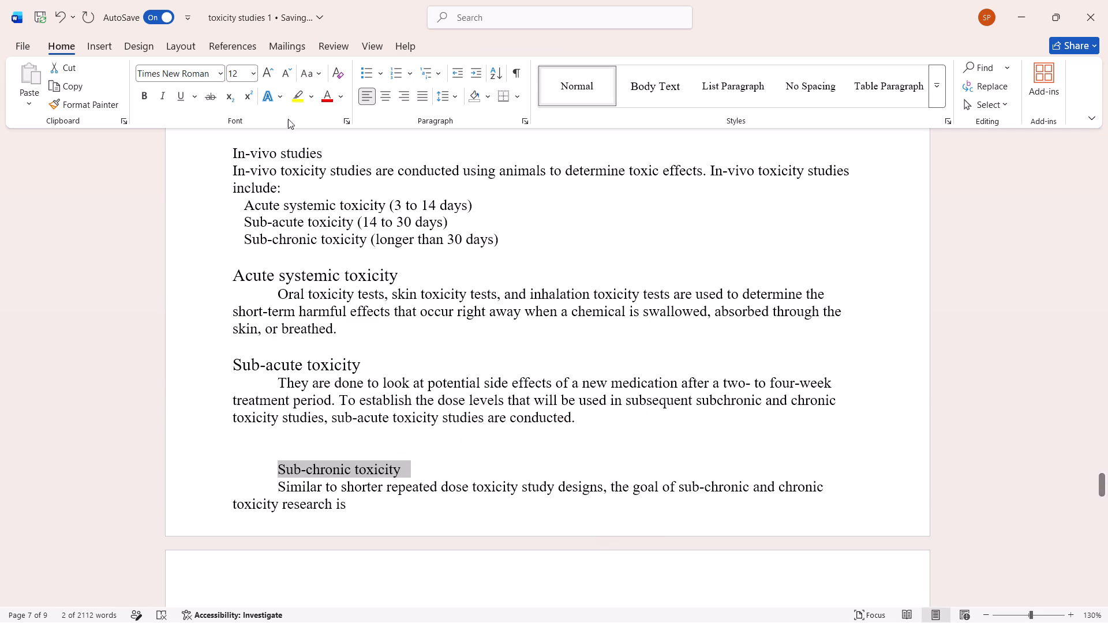
click(263, 70)
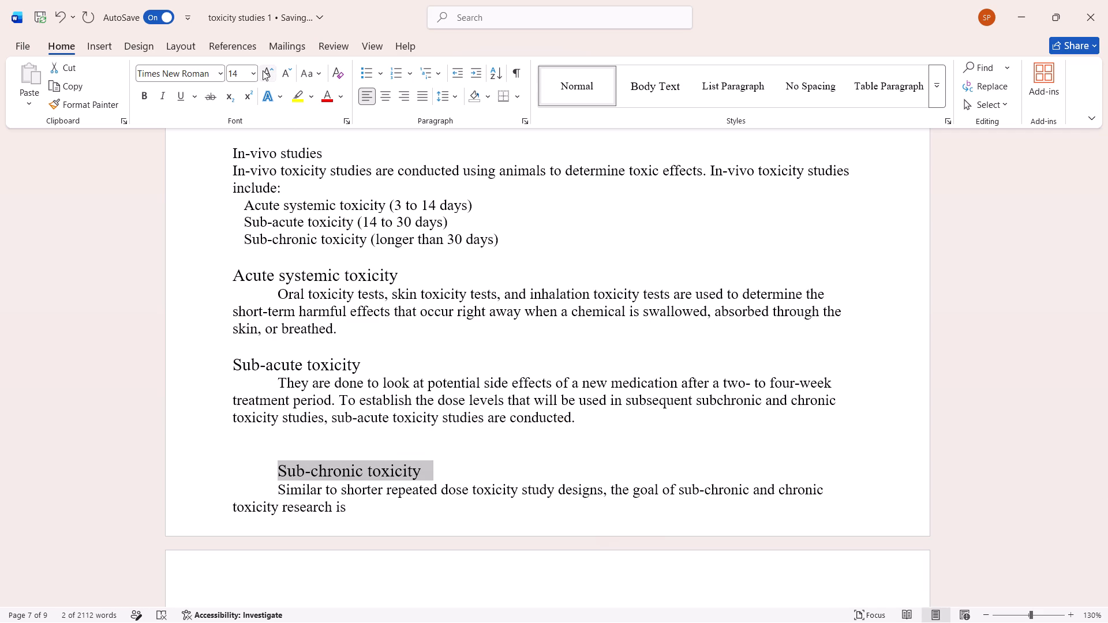
click(250, 376)
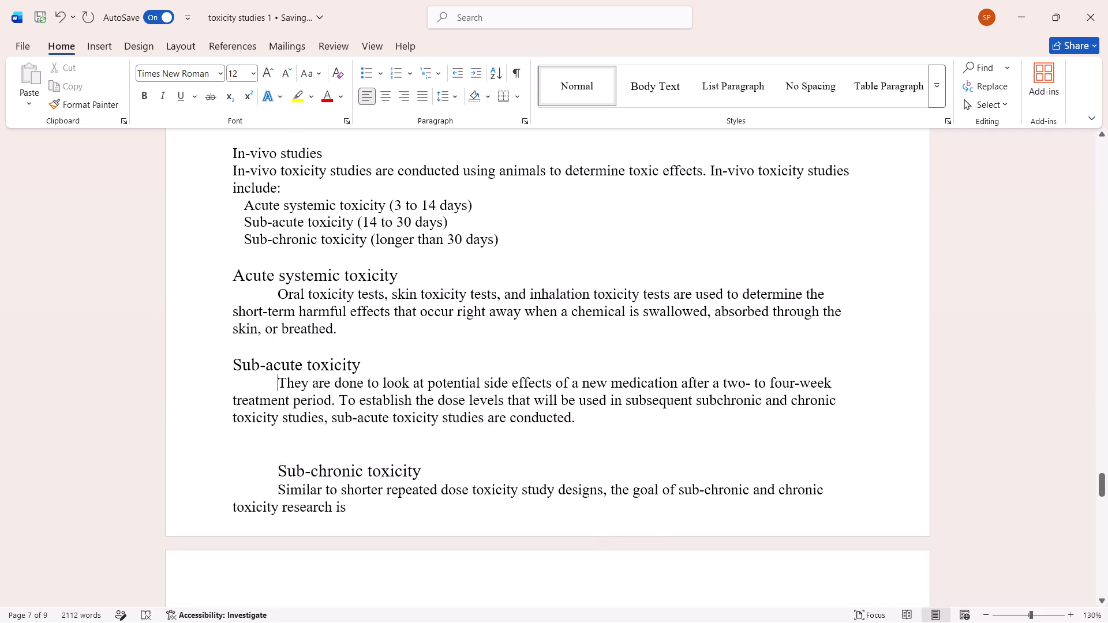
click(268, 468)
key(BackSpace)
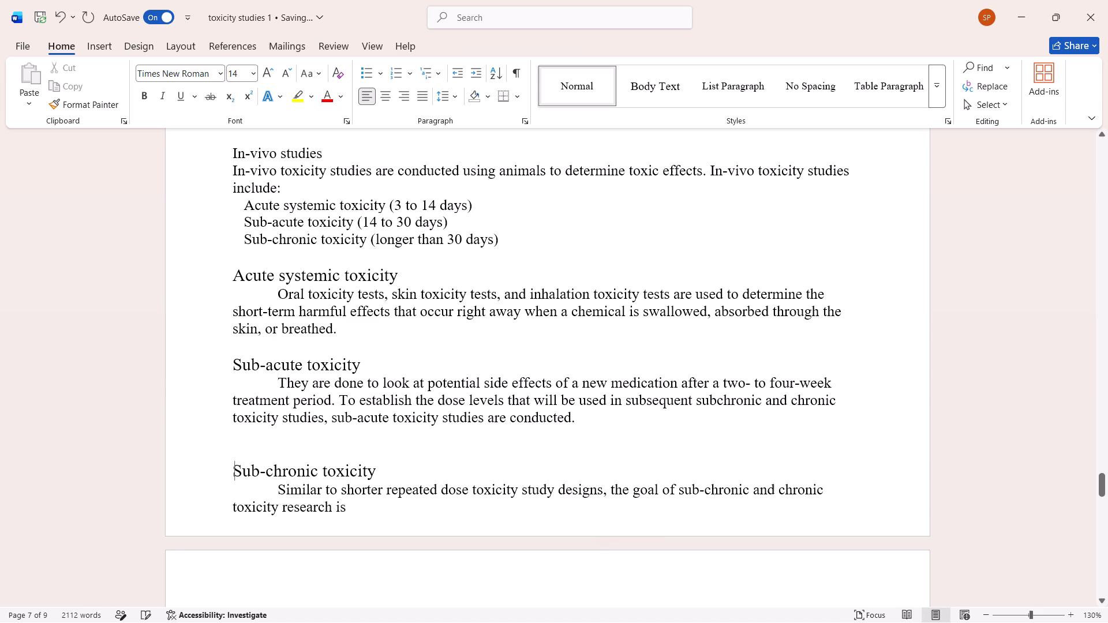
Join the broken lines starting "to classify the dose-response relationship" and "therapeutic agent's mode of action" into one continuous sub-chronic toxicity paragraph.
click(346, 511)
scroll(346, 511, down, 1)
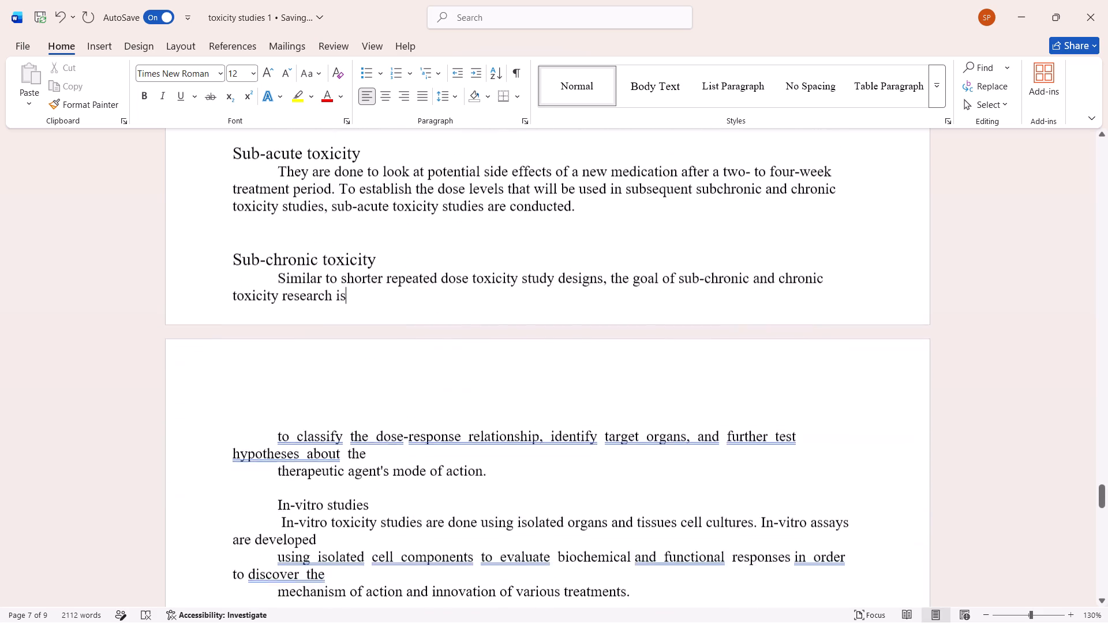
scroll(346, 511, down, 2)
click(270, 318)
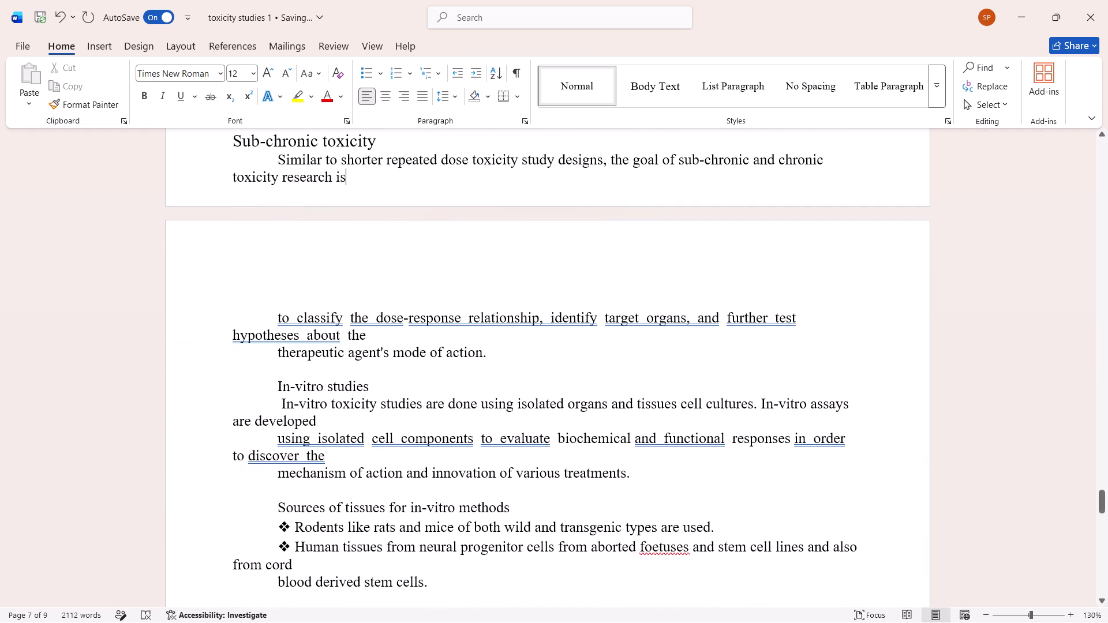
key(BackSpace)
key(BackSpace)
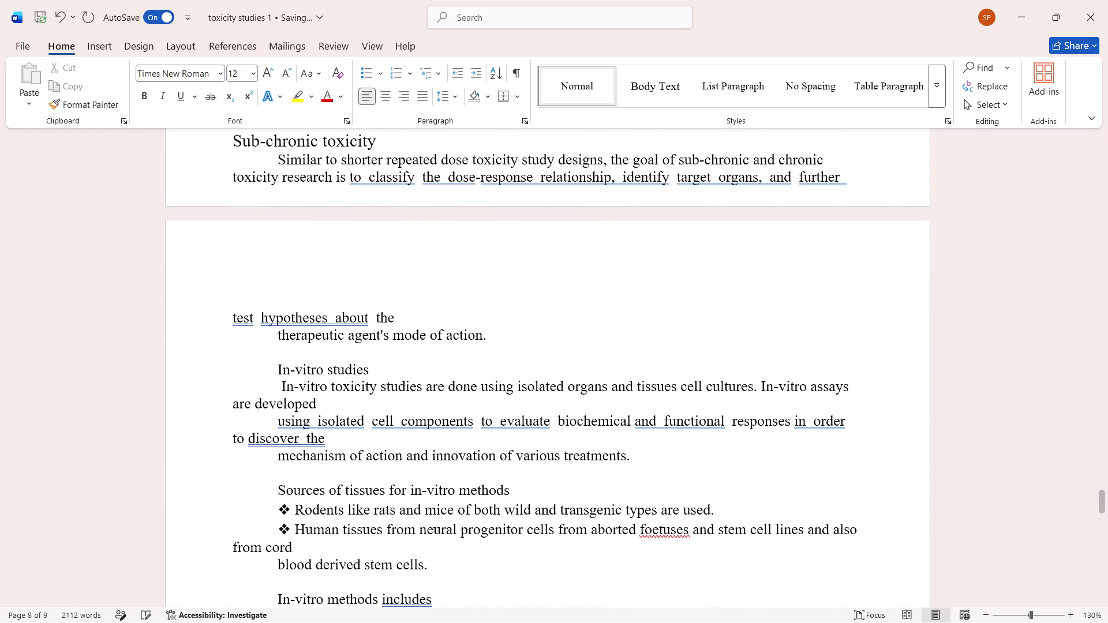
click(229, 321)
key(BackSpace)
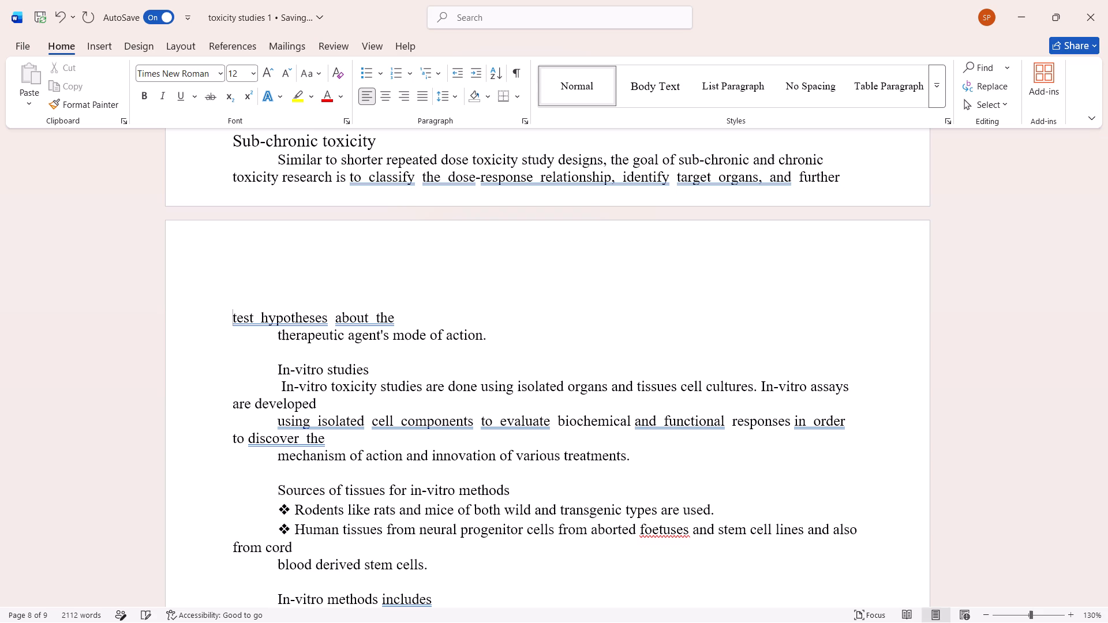
click(273, 336)
key(BackSpace)
key(BackSpace)
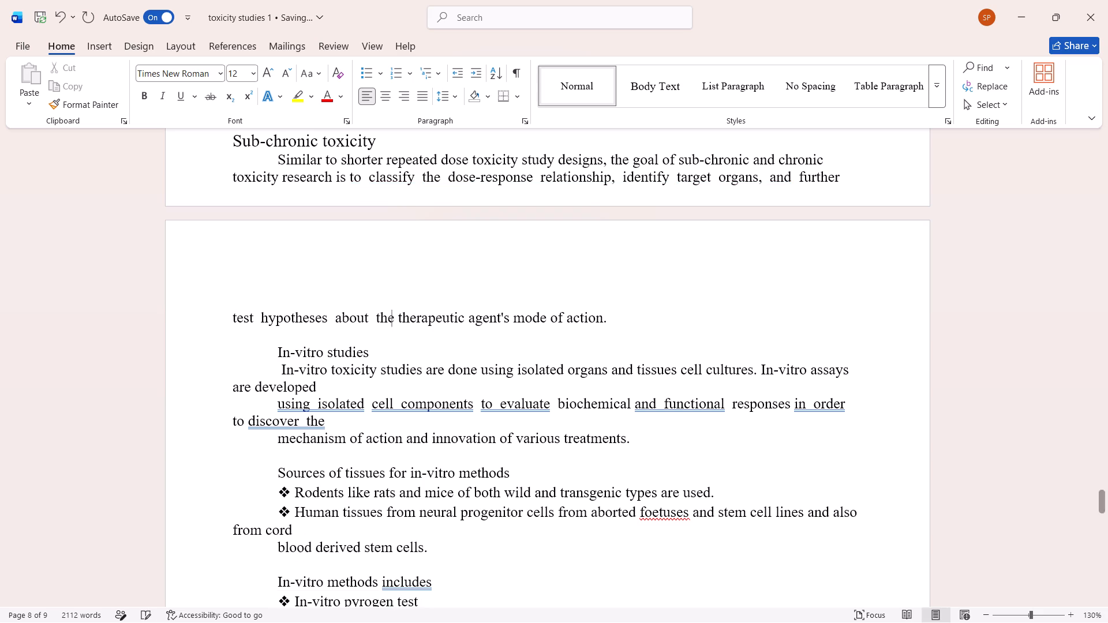
Set the "In-vitro studies" heading to size 14 and remove its indent.
drag(280, 350, 354, 347)
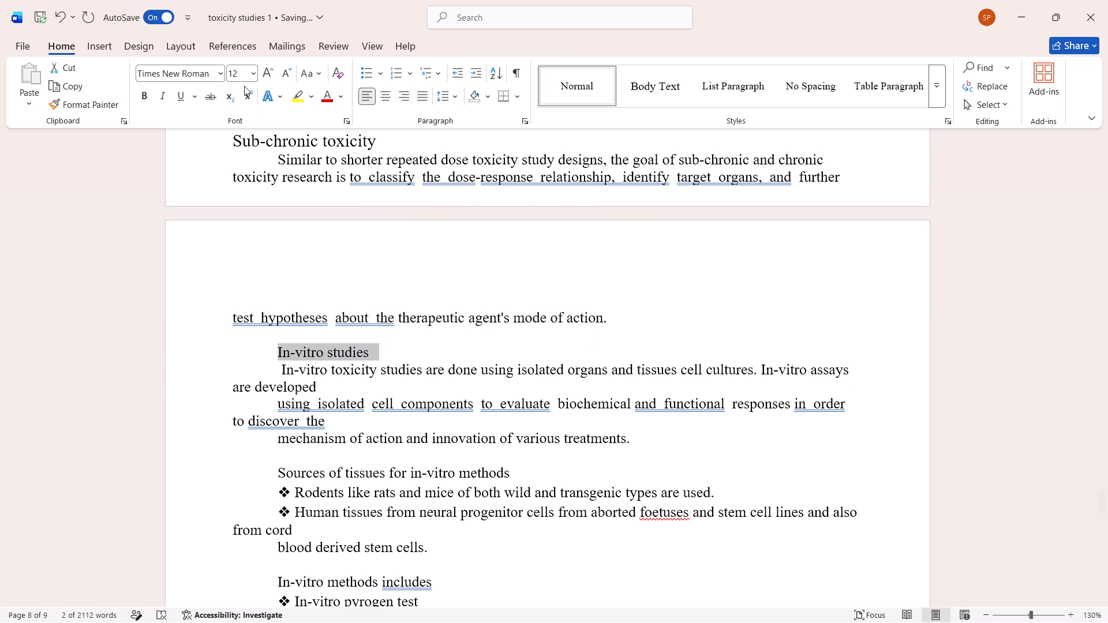
click(251, 72)
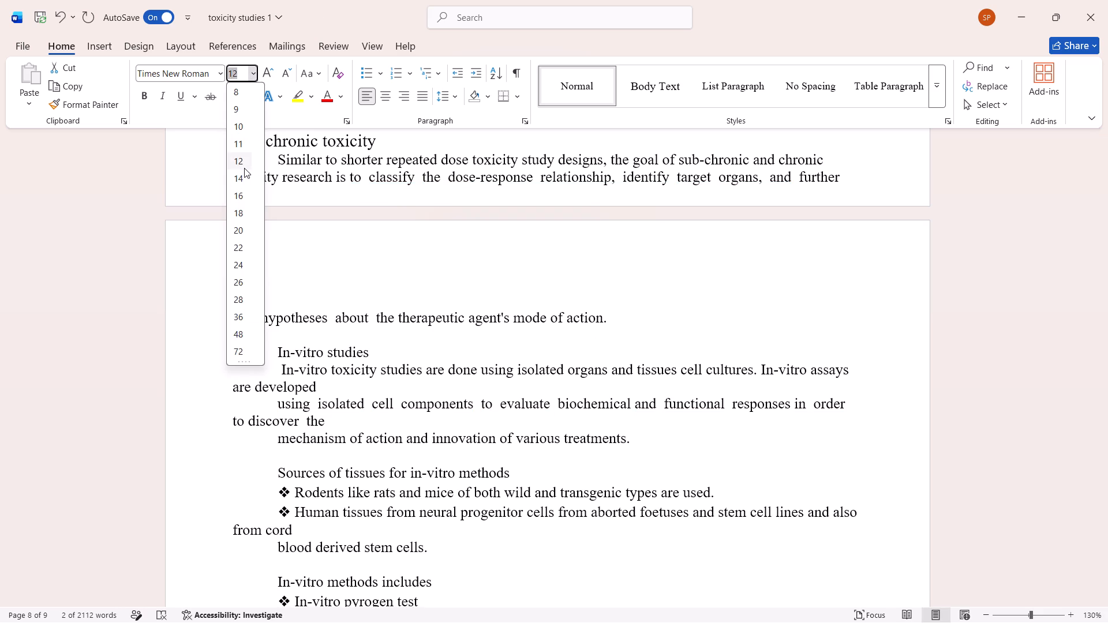
click(243, 172)
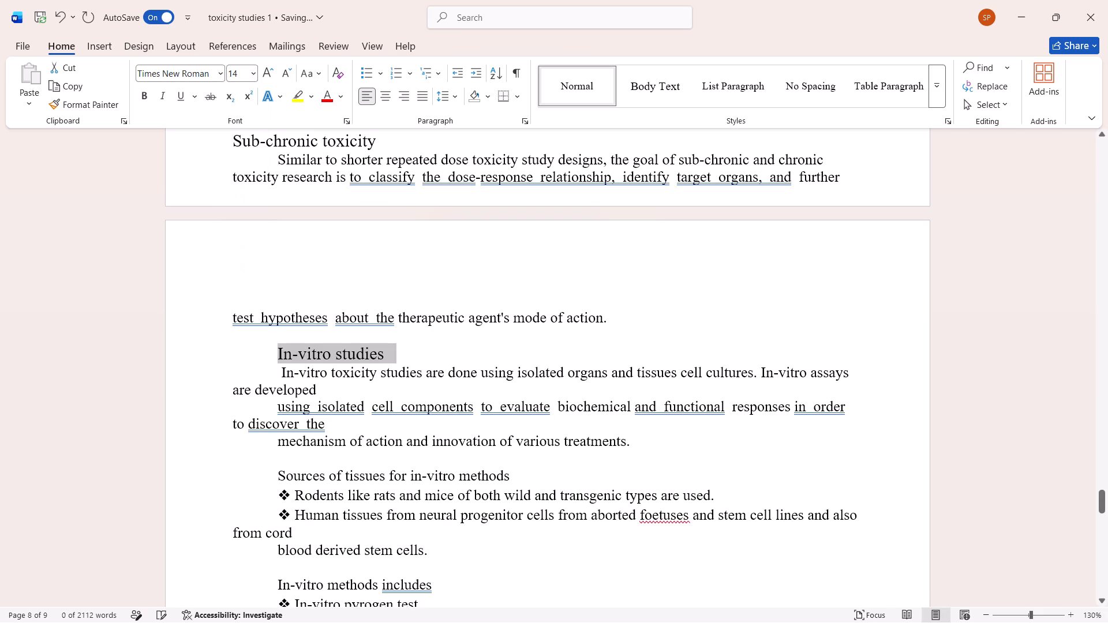
click(267, 355)
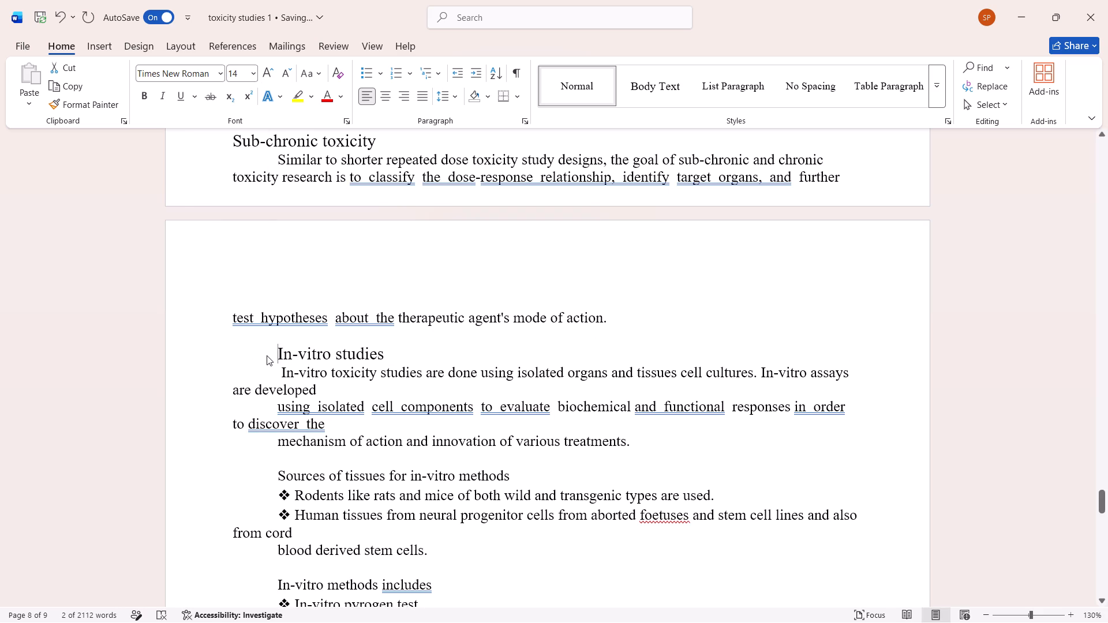
key(BackSpace)
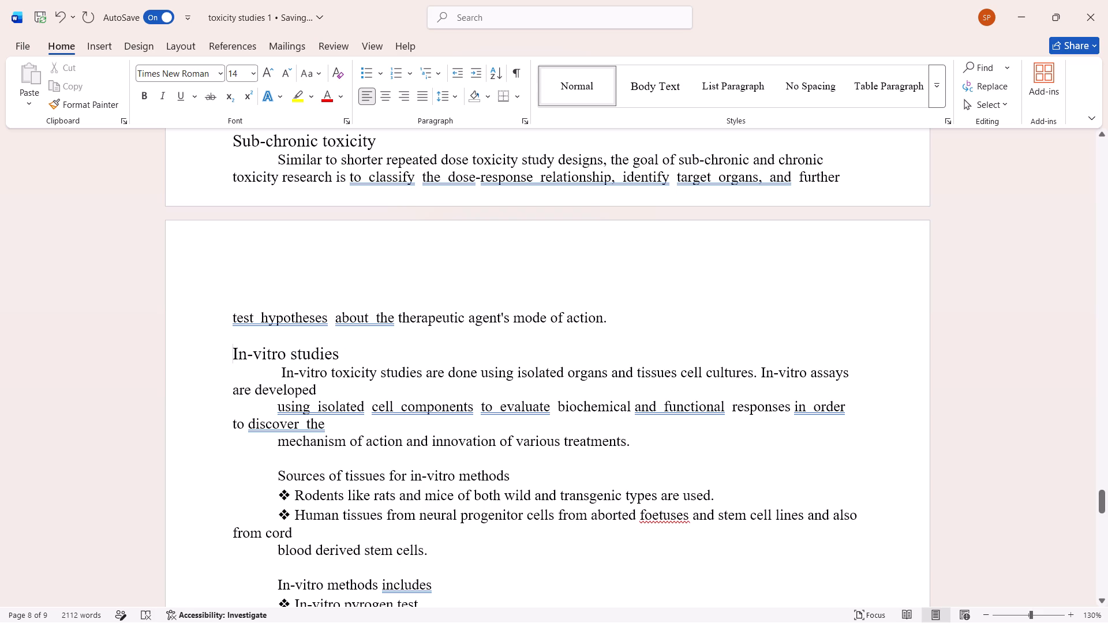
Join the broken lines starting "using isolated cell components" and "mechanism of action" into one continuous in-vitro studies paragraph.
click(271, 414)
key(BackSpace)
key(BackSpace)
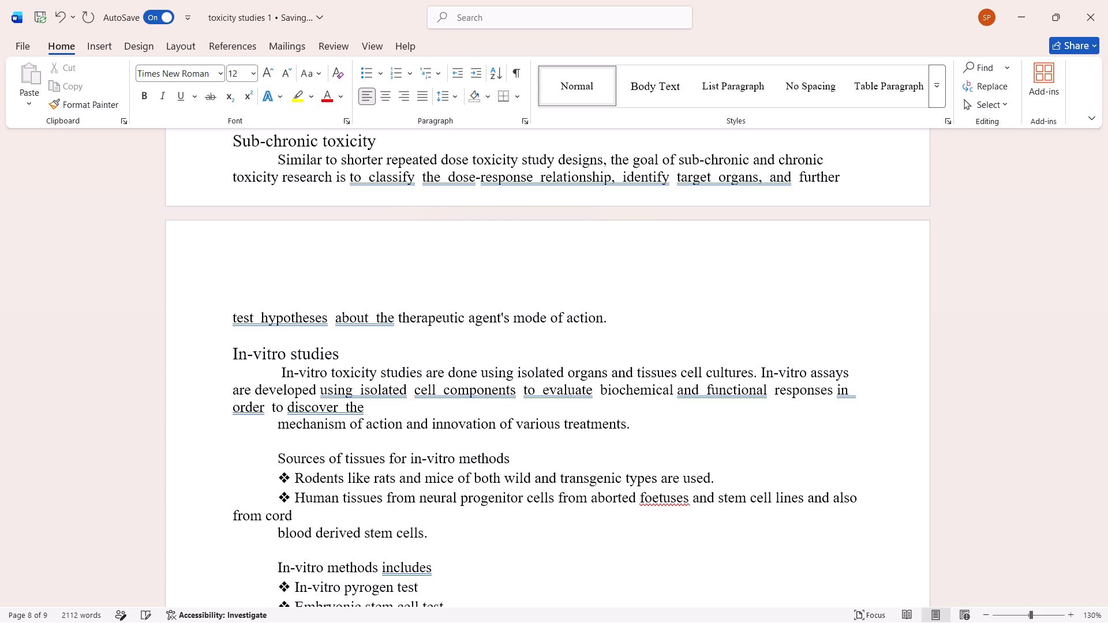
click(280, 425)
key(BackSpace)
key(BackSpace)
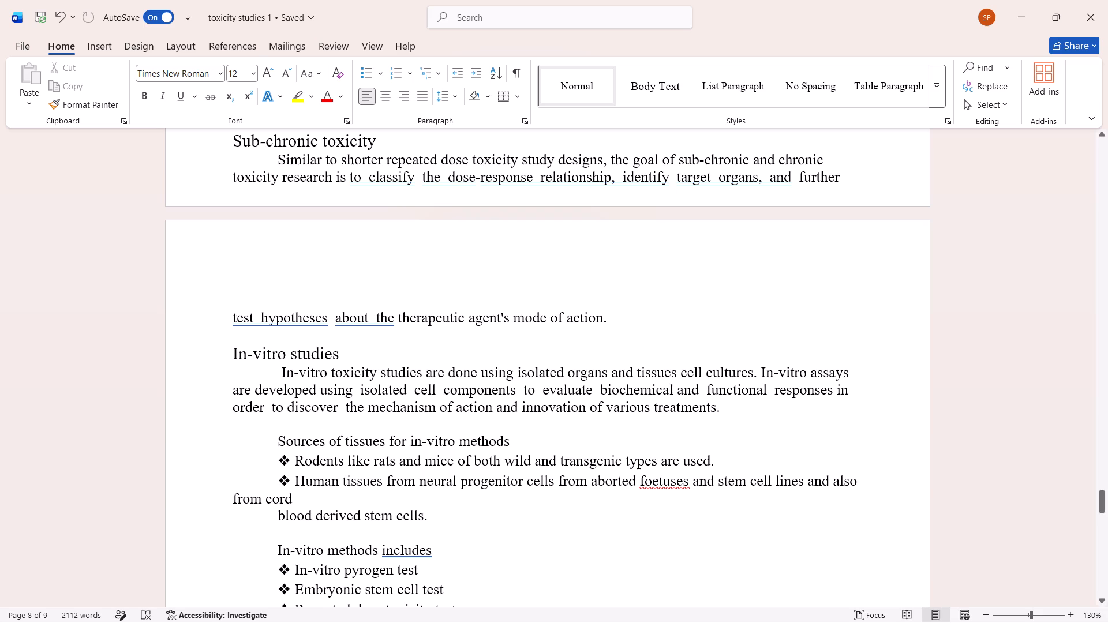
Increase the "Sources of tissues for in-vitro methods" heading to size 14 and replace its indent with two spaces.
drag(275, 440, 471, 446)
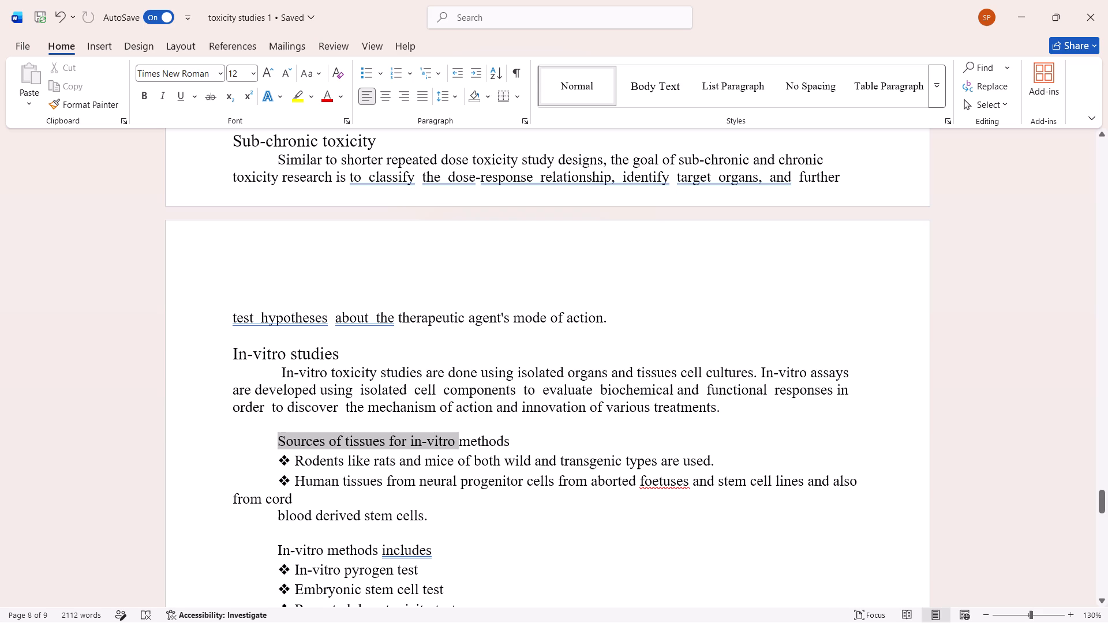
drag(471, 446, 488, 449)
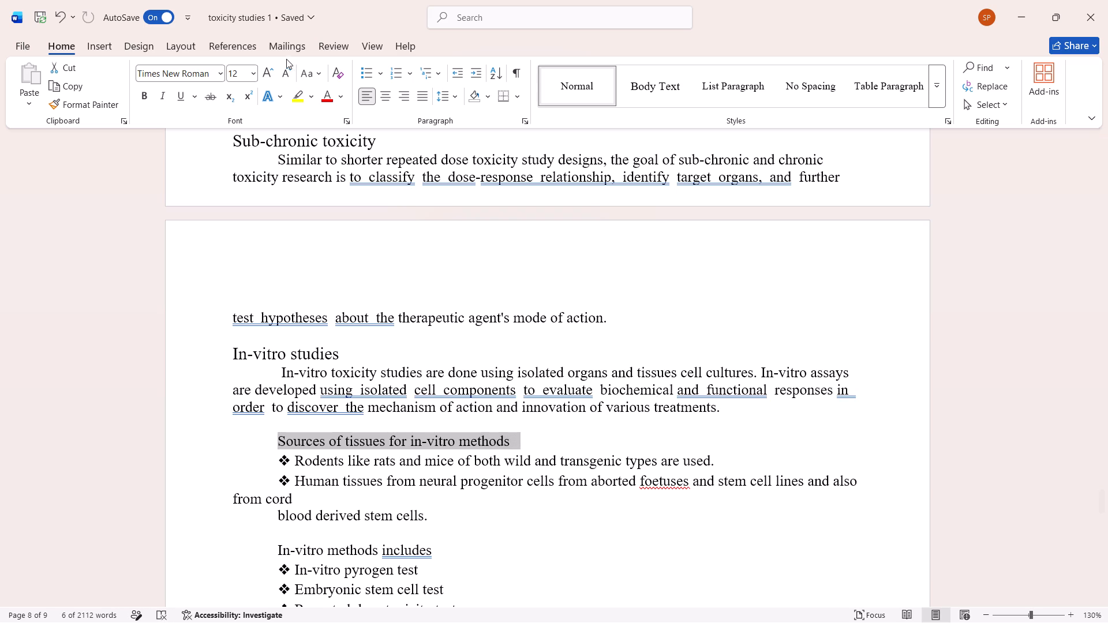
click(265, 64)
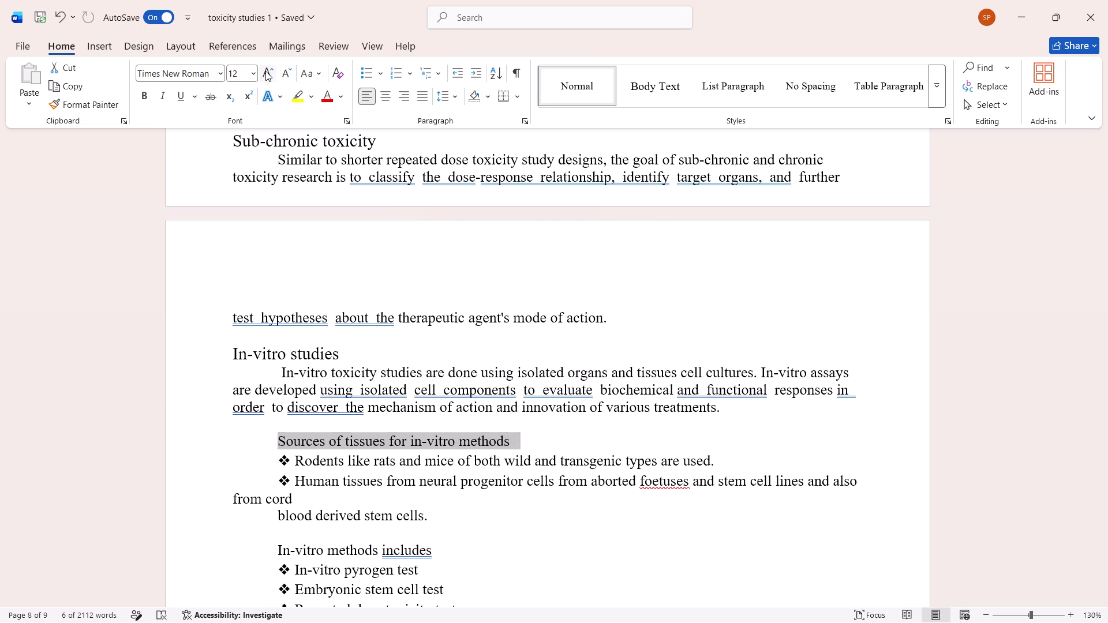
click(265, 71)
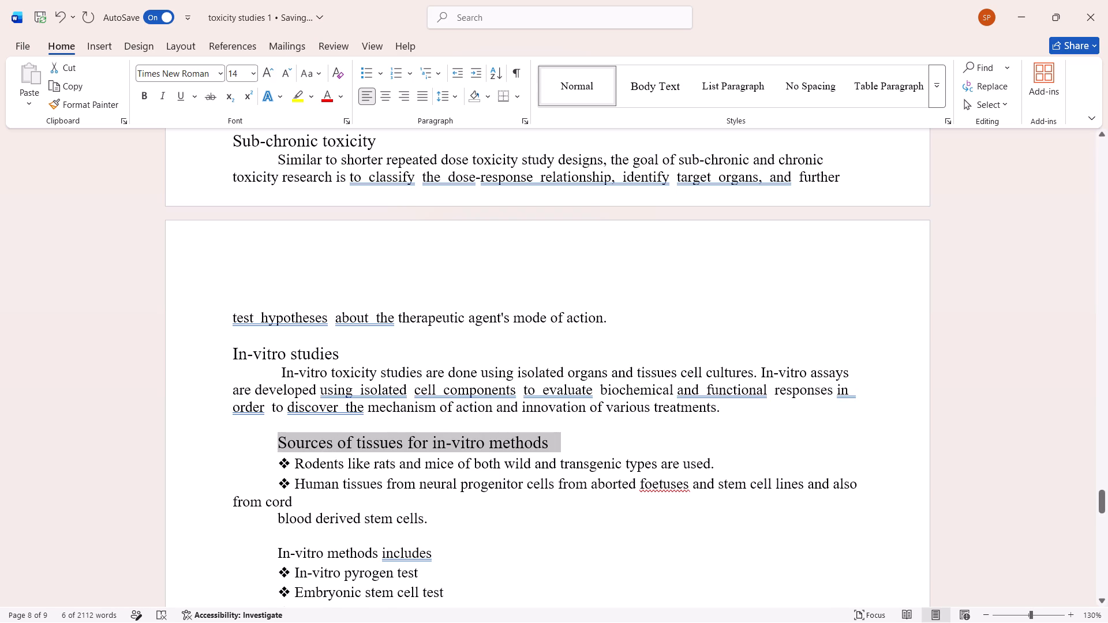
click(274, 444)
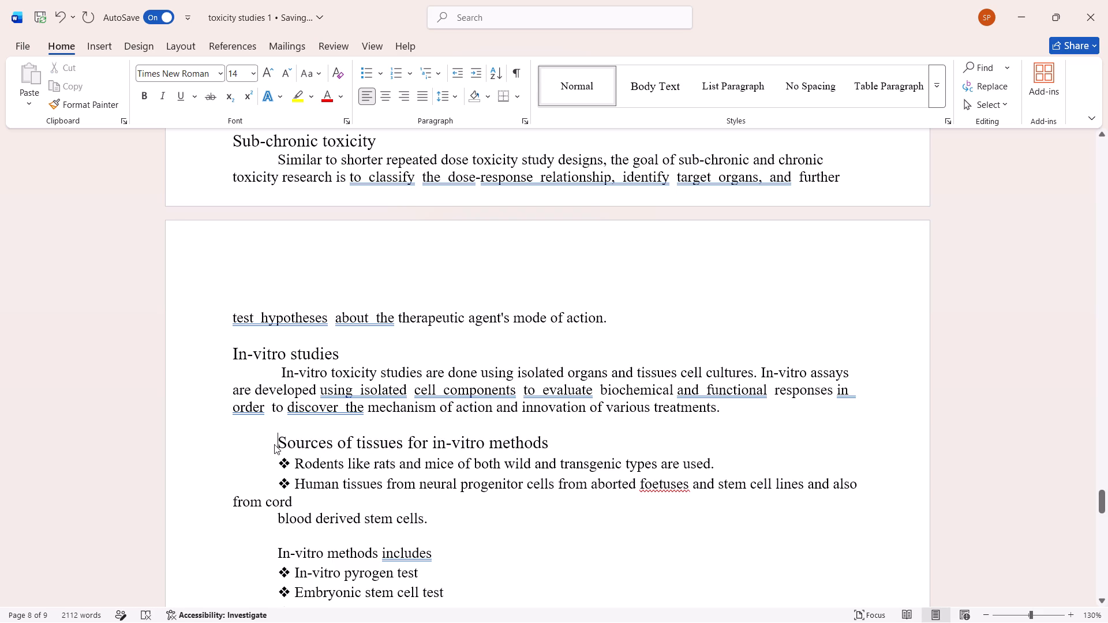
key(BackSpace)
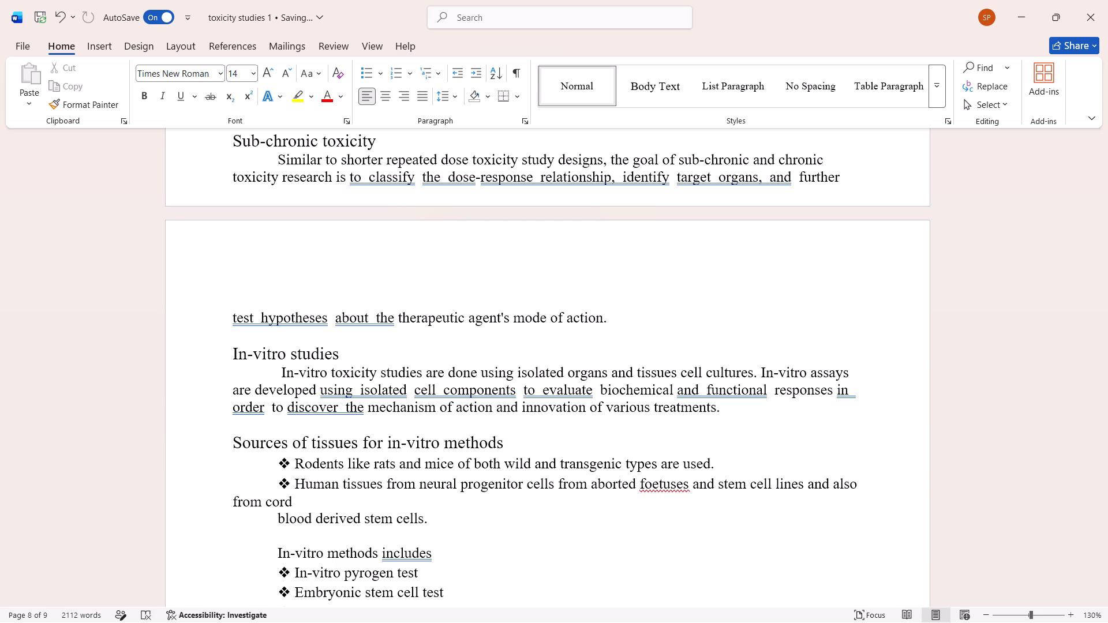
key(space)
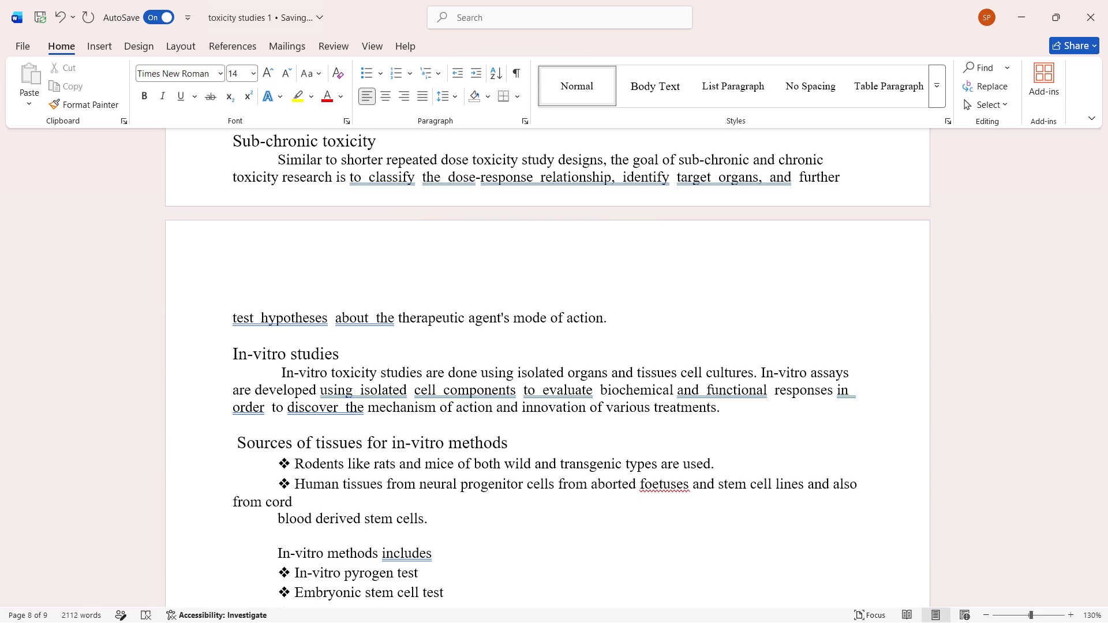
key(space)
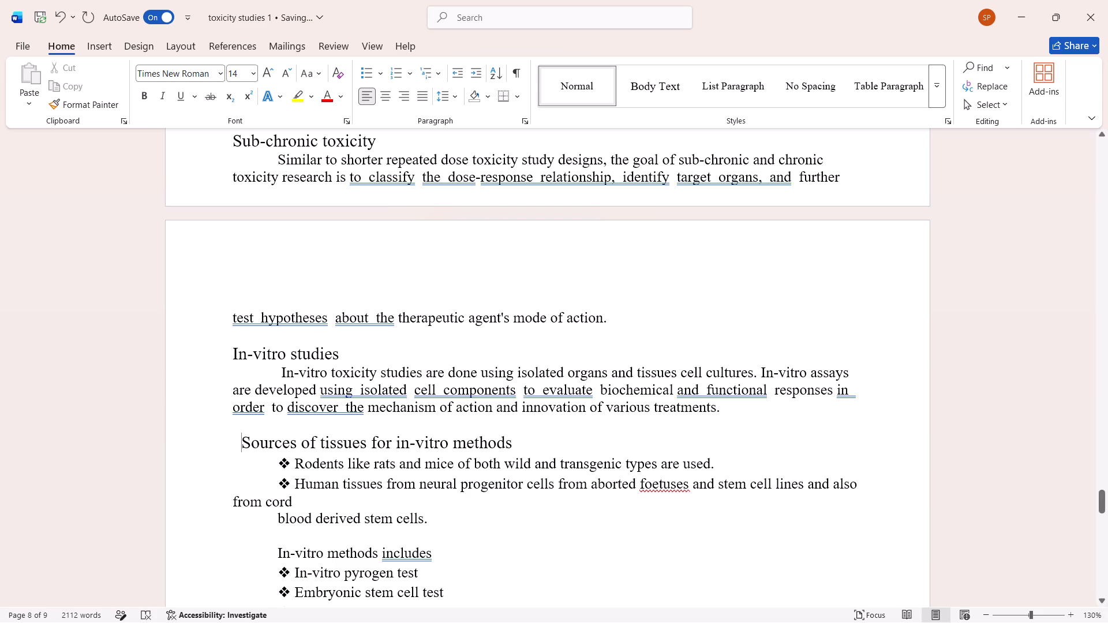
Replace the indents of the "Rodents like rats and mice" and "Human tissues" bullets with five spaces each.
click(274, 468)
key(BackSpace)
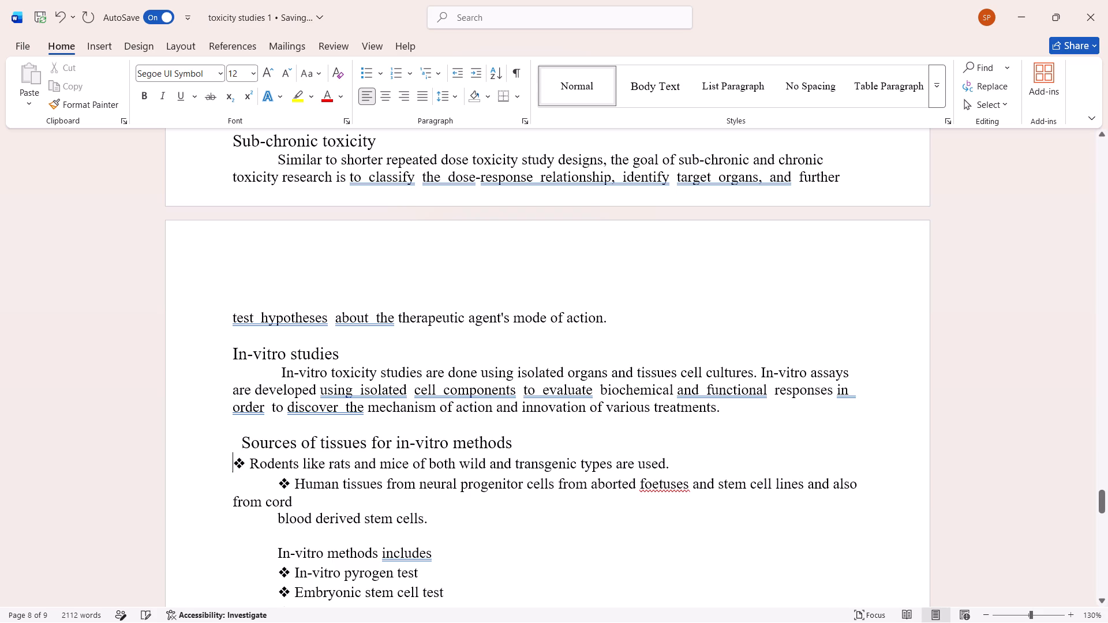
key(space)
key(space)
key(space)
key(space)
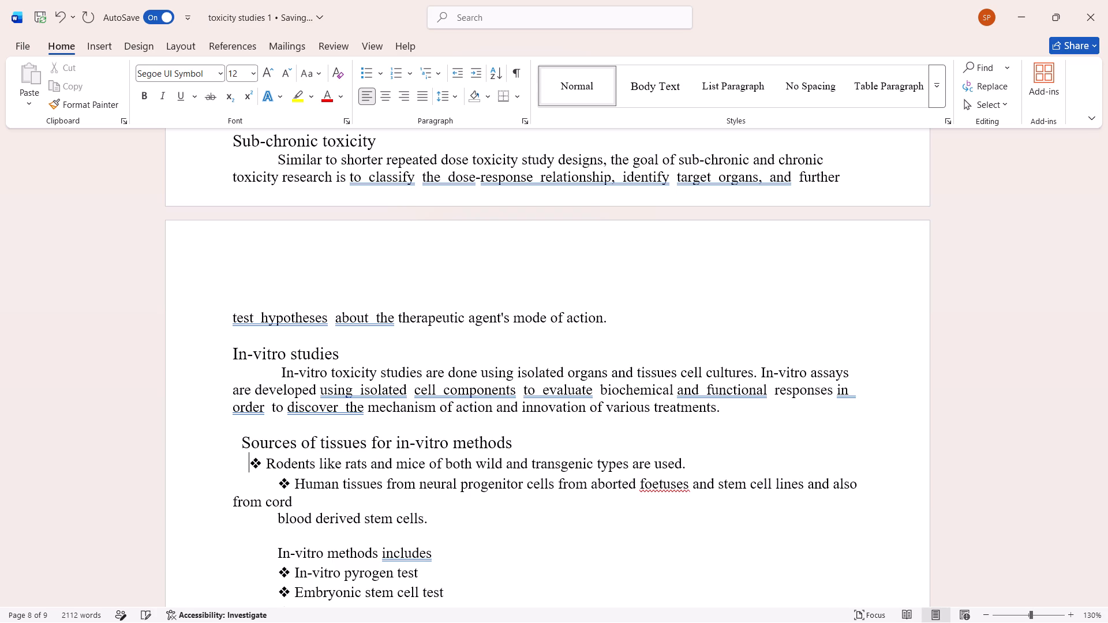
key(space)
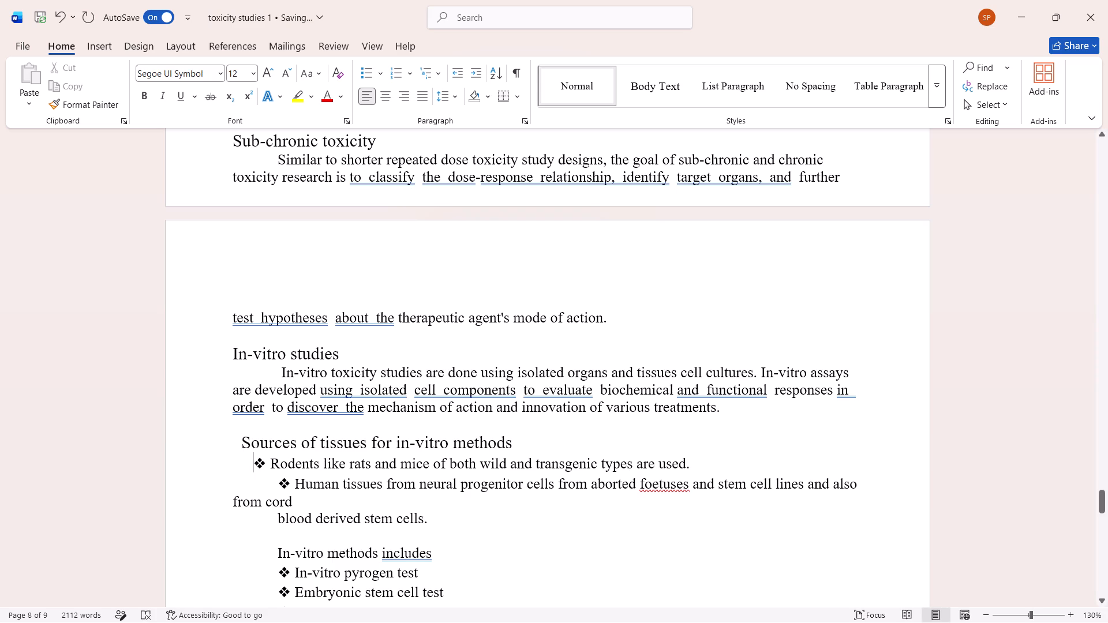
click(272, 481)
key(BackSpace)
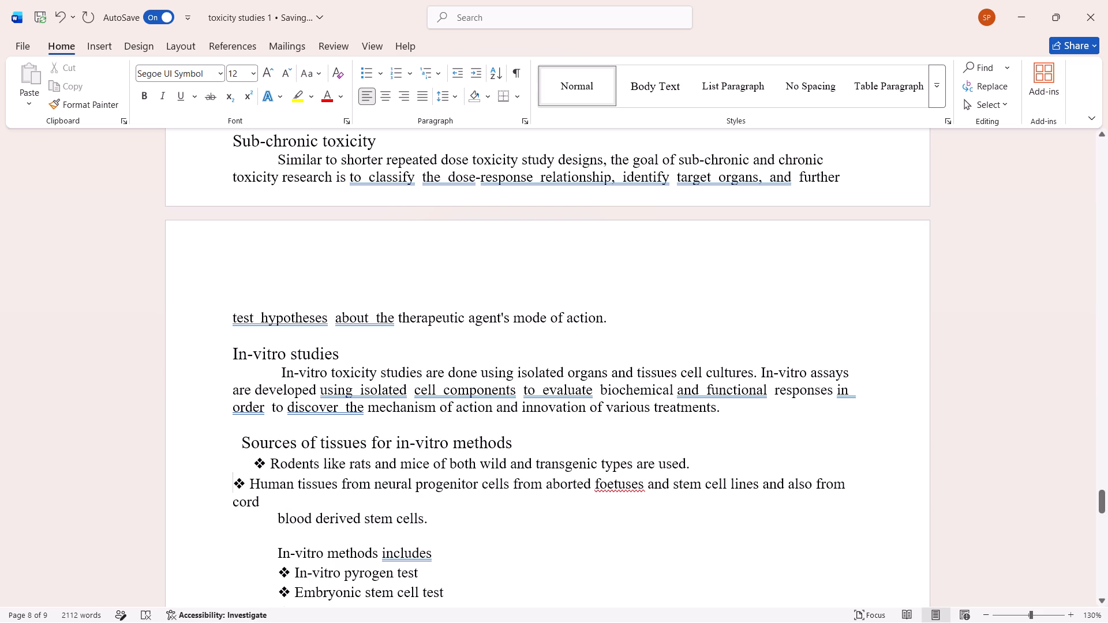
key(space)
key(space)
key(space)
key(space)
key(space)
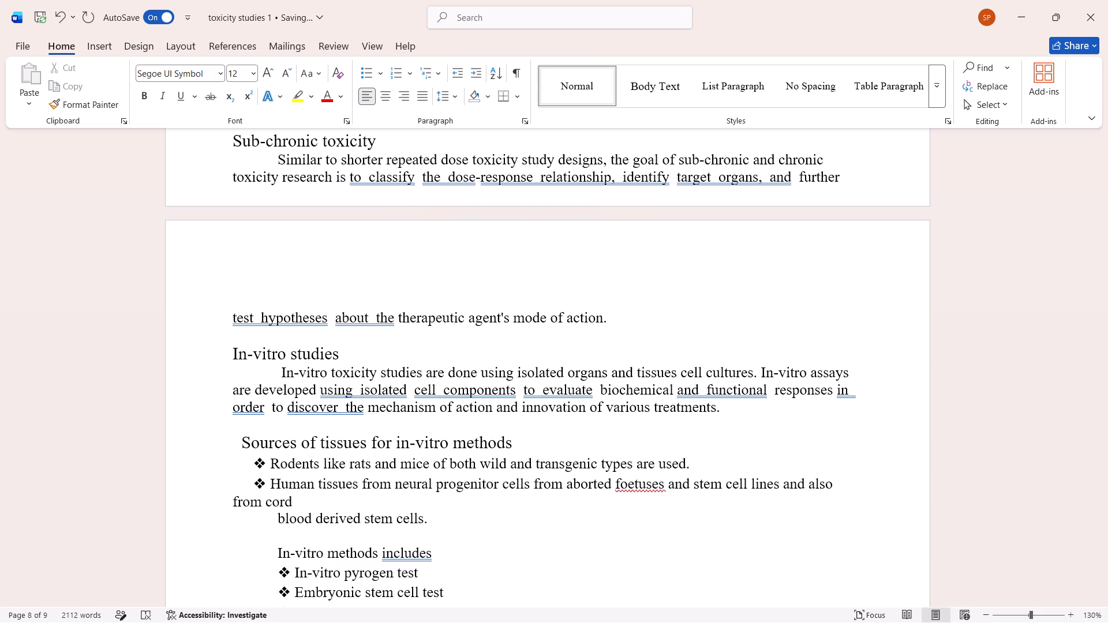
Join the broken line "blood derived stem cells." to the end of the "Human tissues" bullet.
click(272, 520)
key(BackSpace)
key(BackSpace)
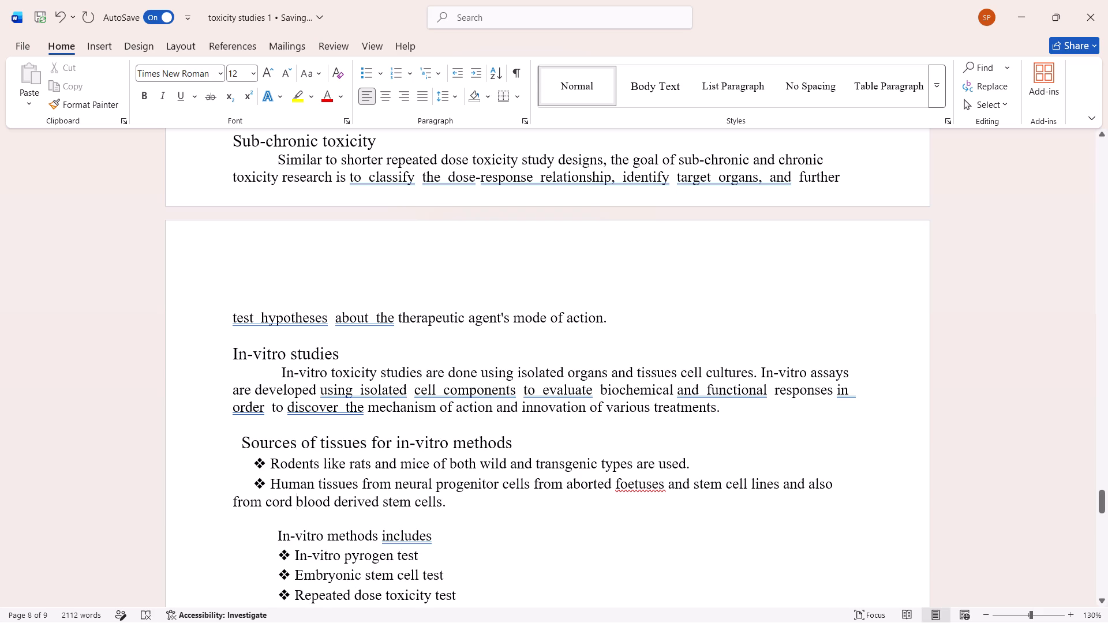
Increase the "In-vitro methods includes" heading to size 14 and replace its indent with one space.
drag(272, 527, 377, 535)
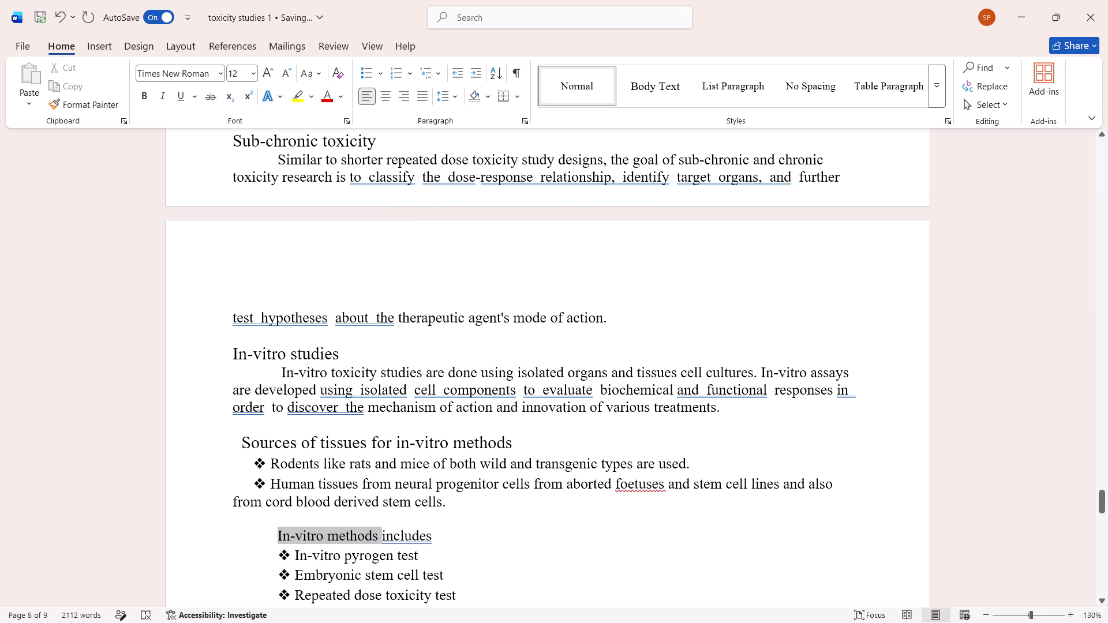
drag(377, 535, 464, 527)
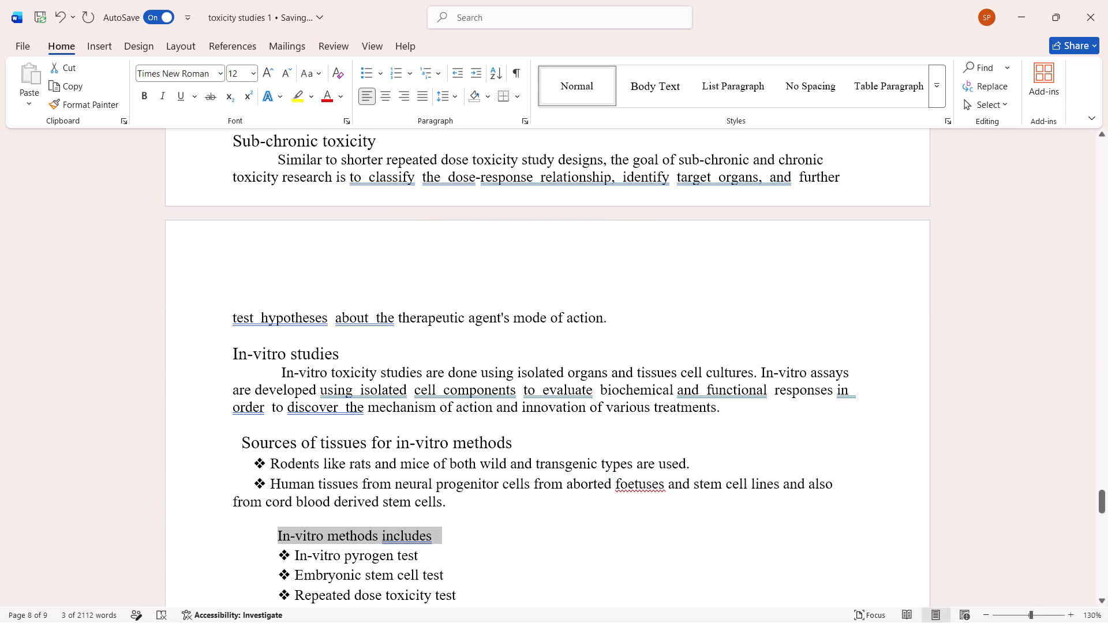
click(264, 77)
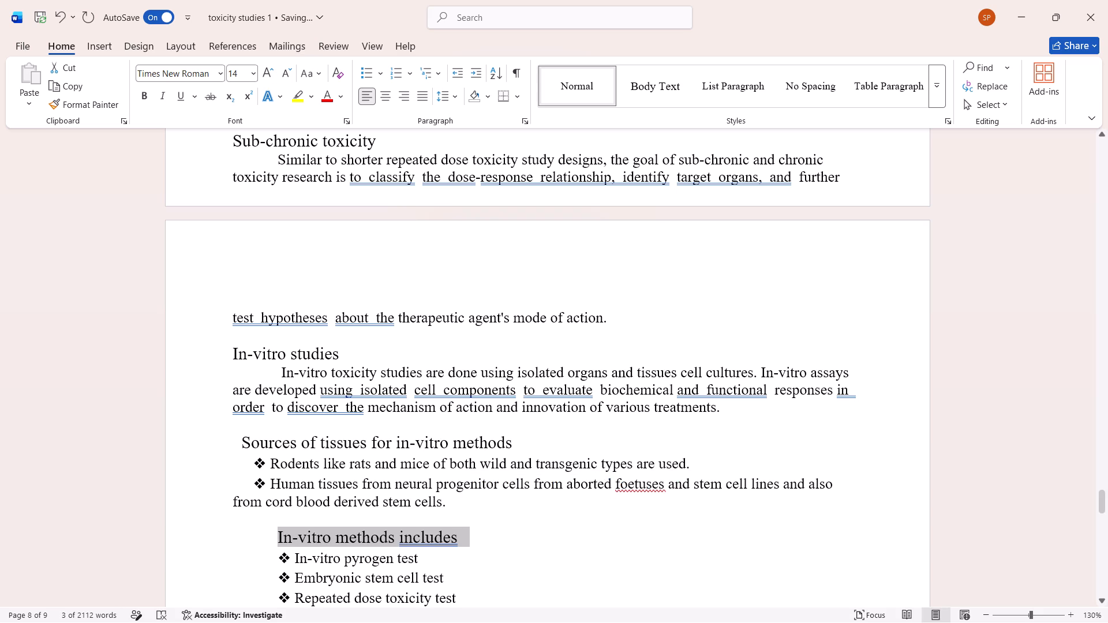
click(273, 538)
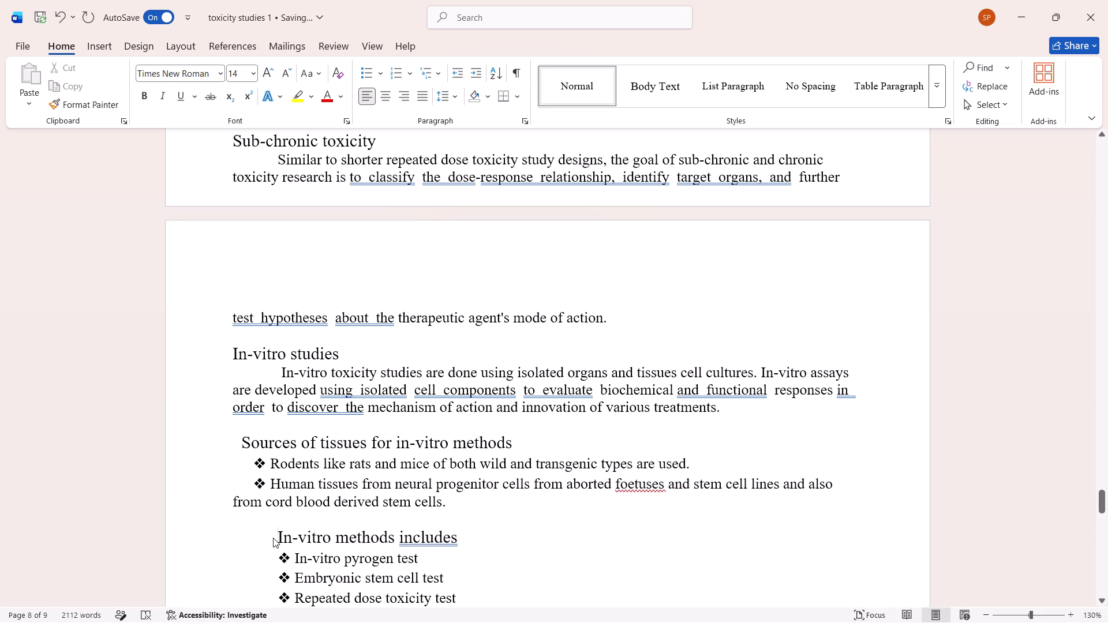
key(BackSpace)
key(space)
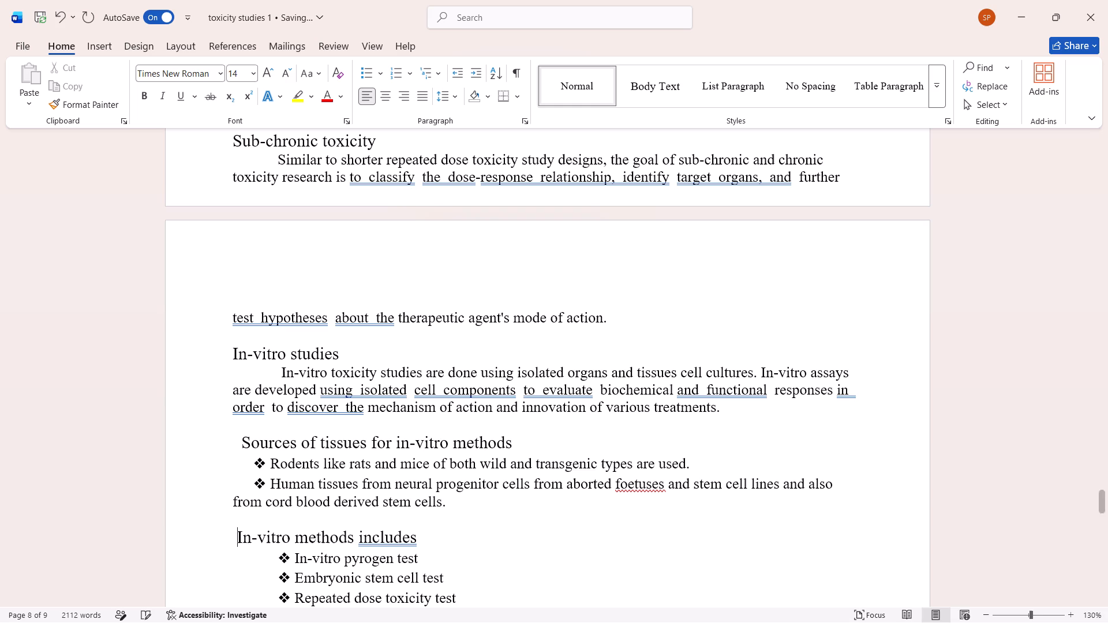
Replace the indents of the "In-vitro pyrogen test" and "Embryonic stem cell test" bullets with five spaces each.
drag(273, 538, 283, 622)
click(118, 474)
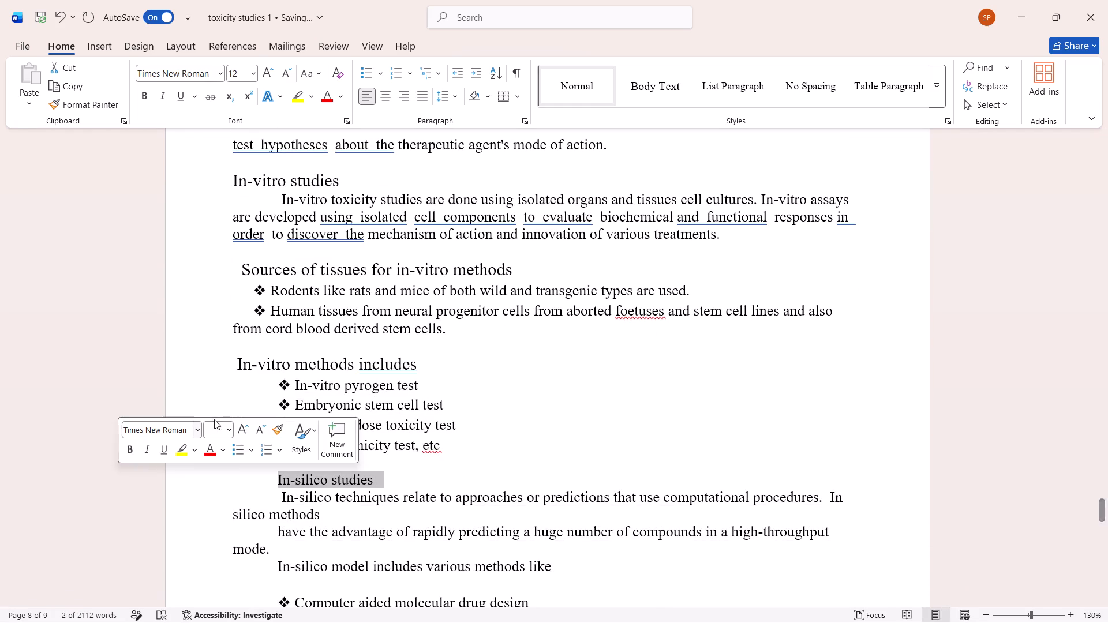
click(271, 387)
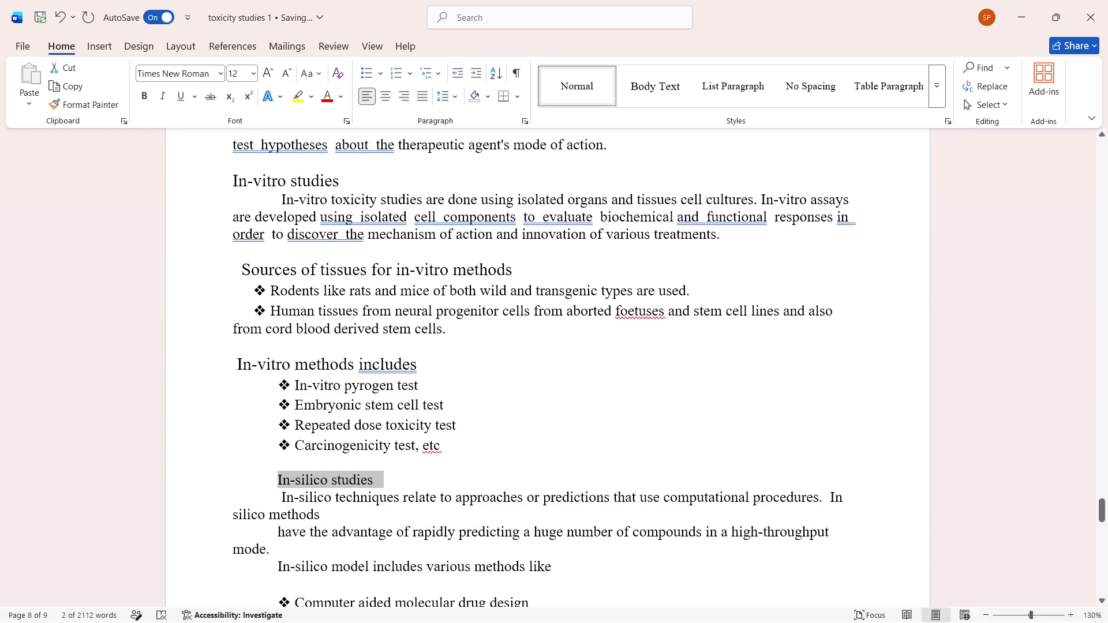
key(BackSpace)
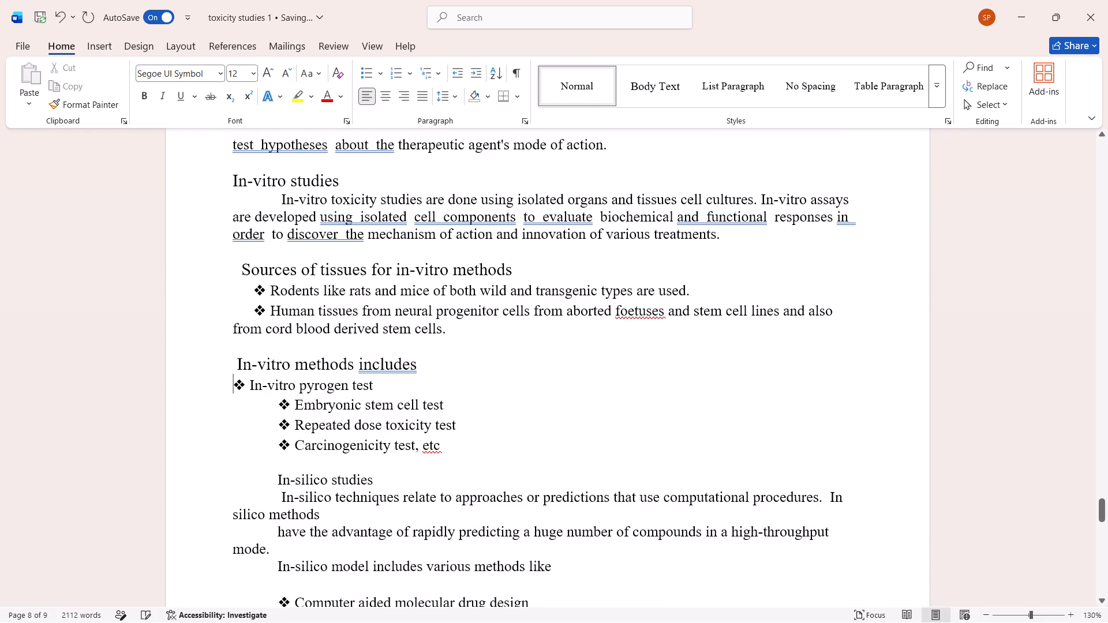
key(space)
key(space)
key(space)
key(space)
key(space)
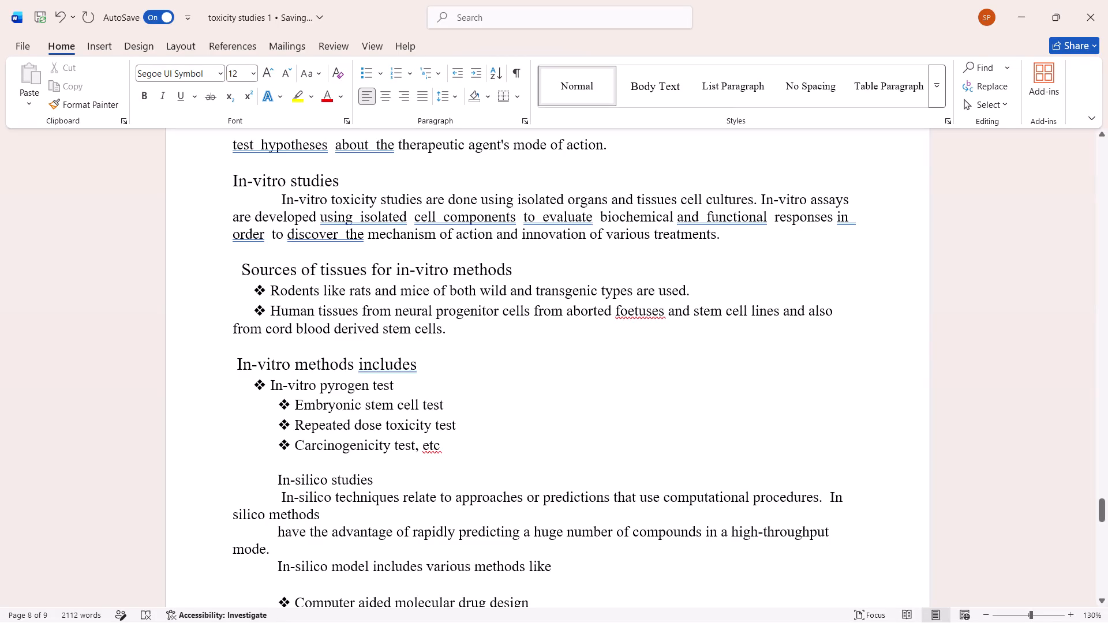
click(269, 402)
key(BackSpace)
key(space)
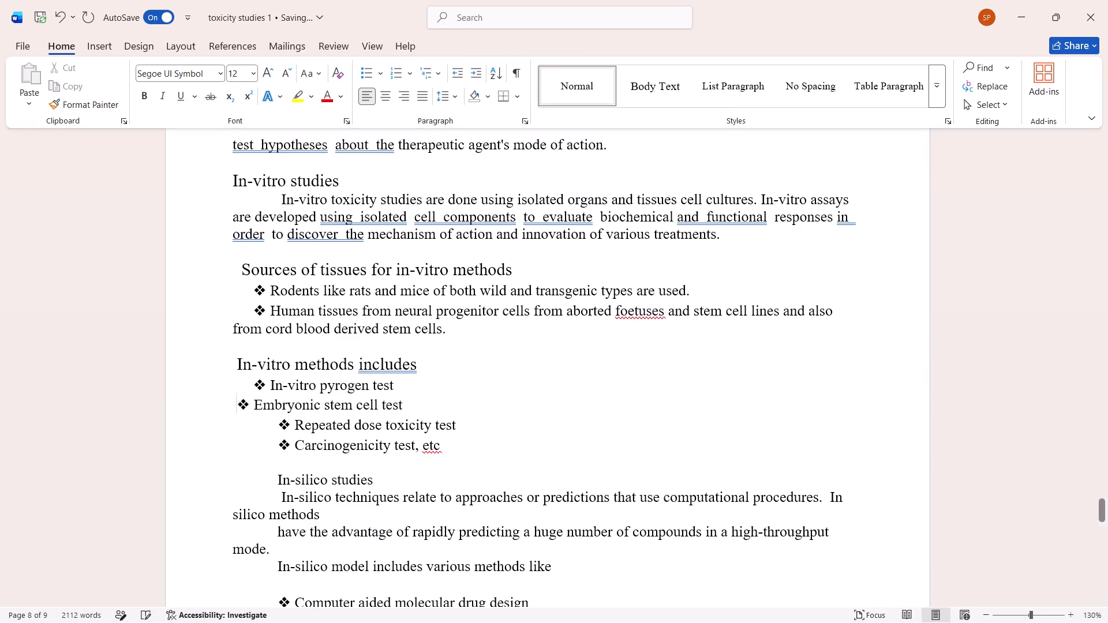
key(space)
key(space)
key(space)
key(space)
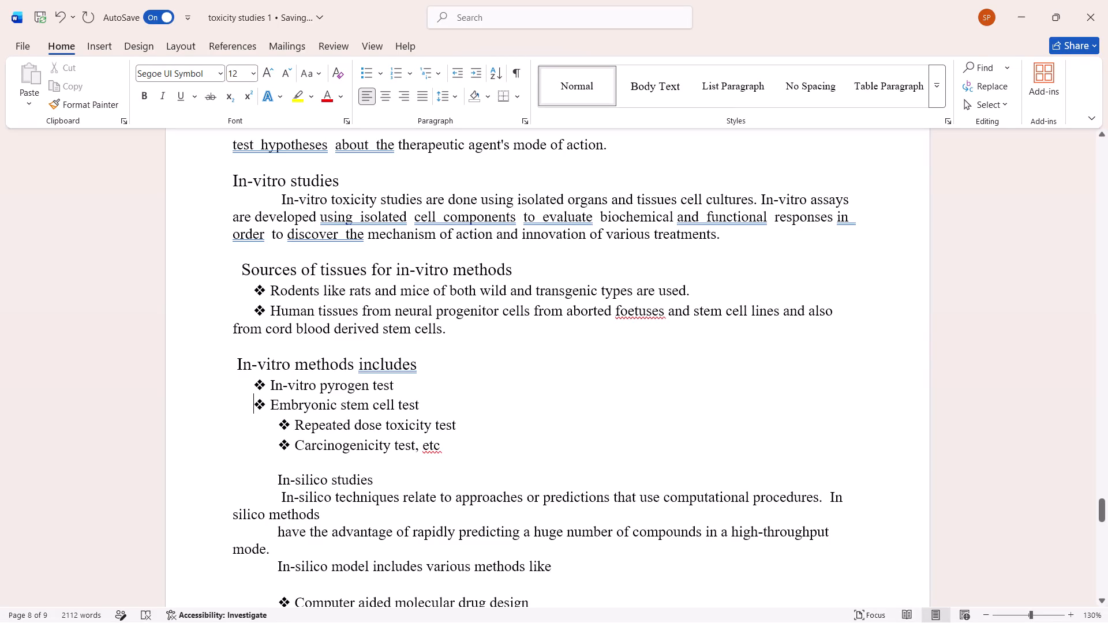
Replace the indents of the "Repeated dose toxicity test" and "Carcinogenicity test, etc" bullets with five spaces each, aligning them with the bullets above.
click(276, 425)
key(BackSpace)
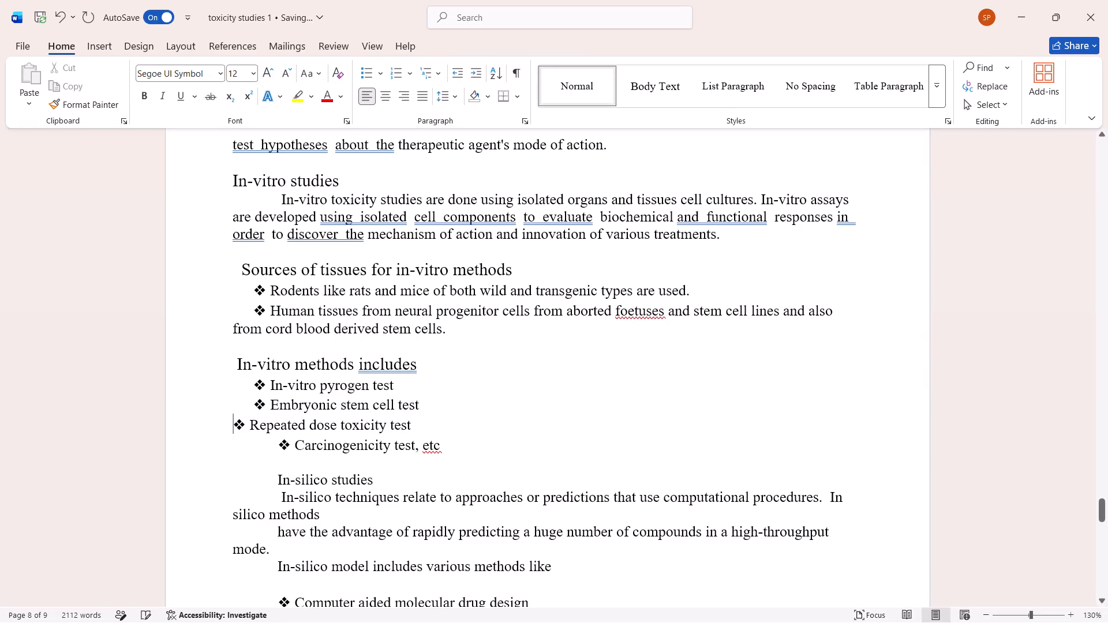
key(space)
key(space)
key(space)
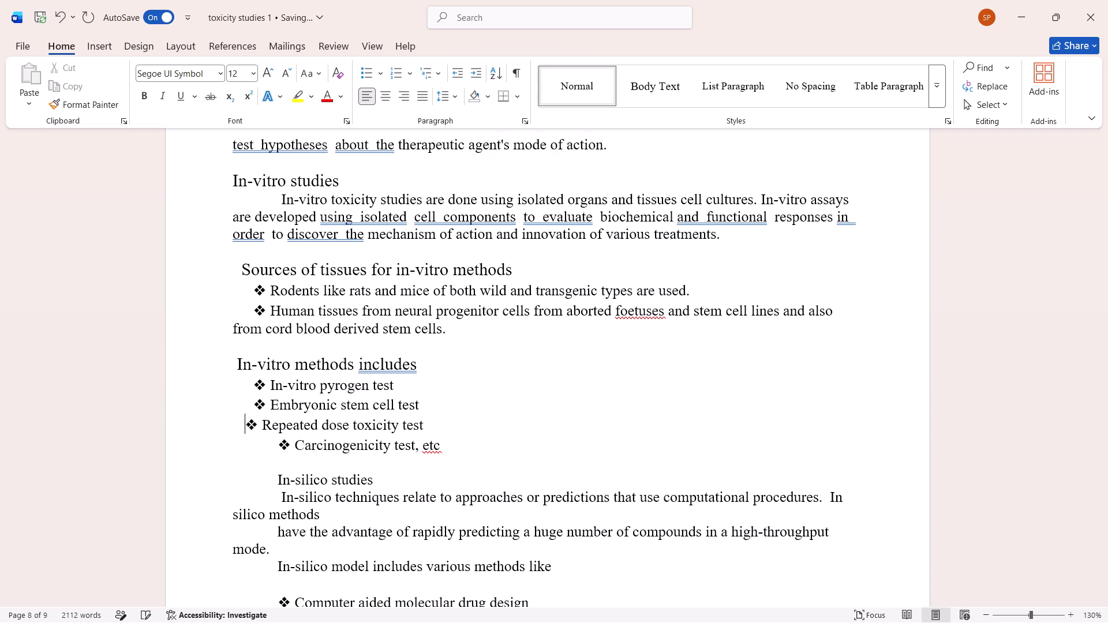
key(space)
key(space)
key(space)
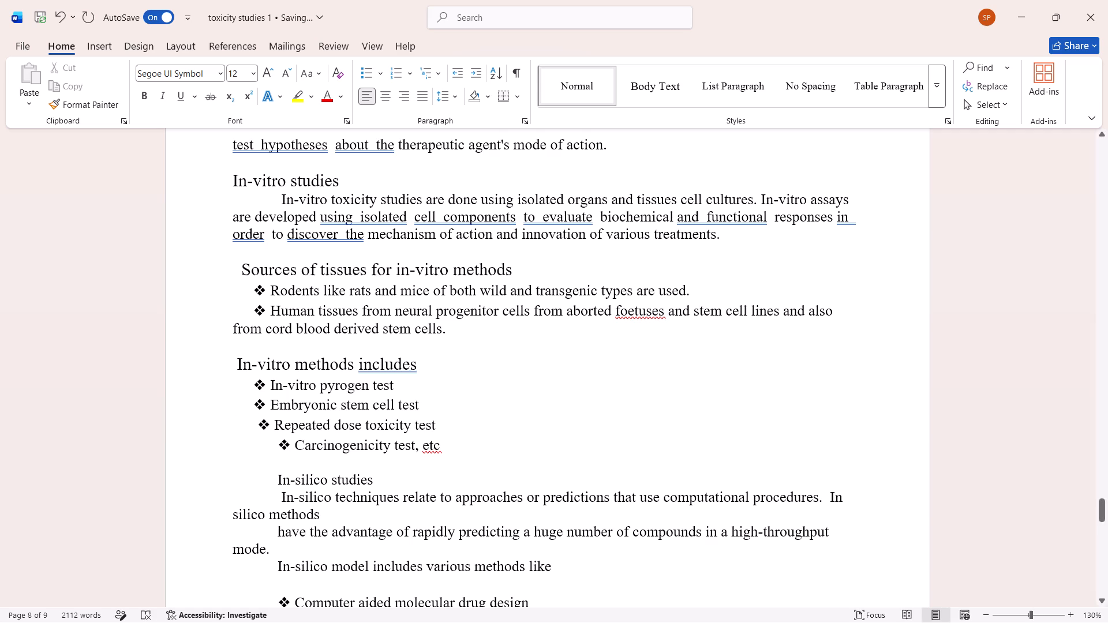
click(278, 445)
key(BackSpace)
key(space)
key(space)
key(space)
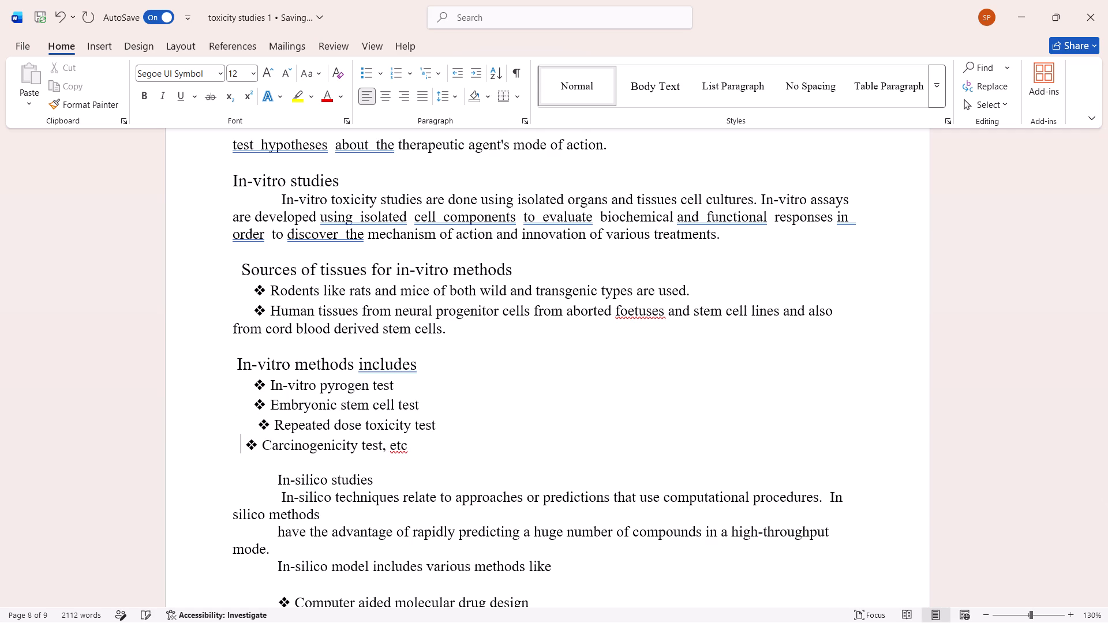
key(space)
key(space)
key(space)
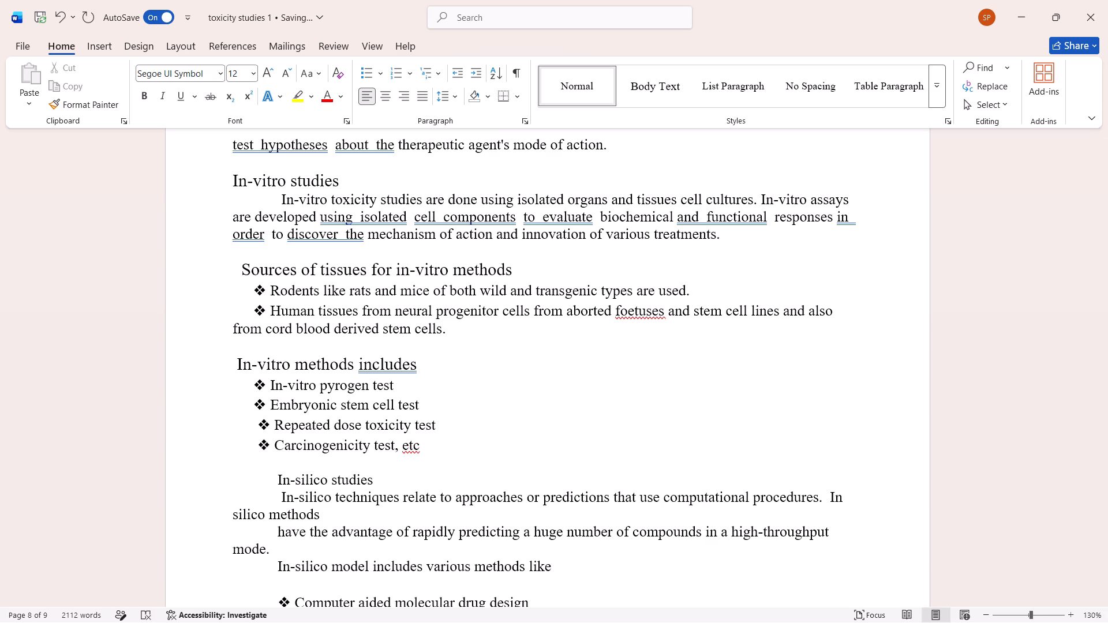
click(253, 421)
key(BackSpace)
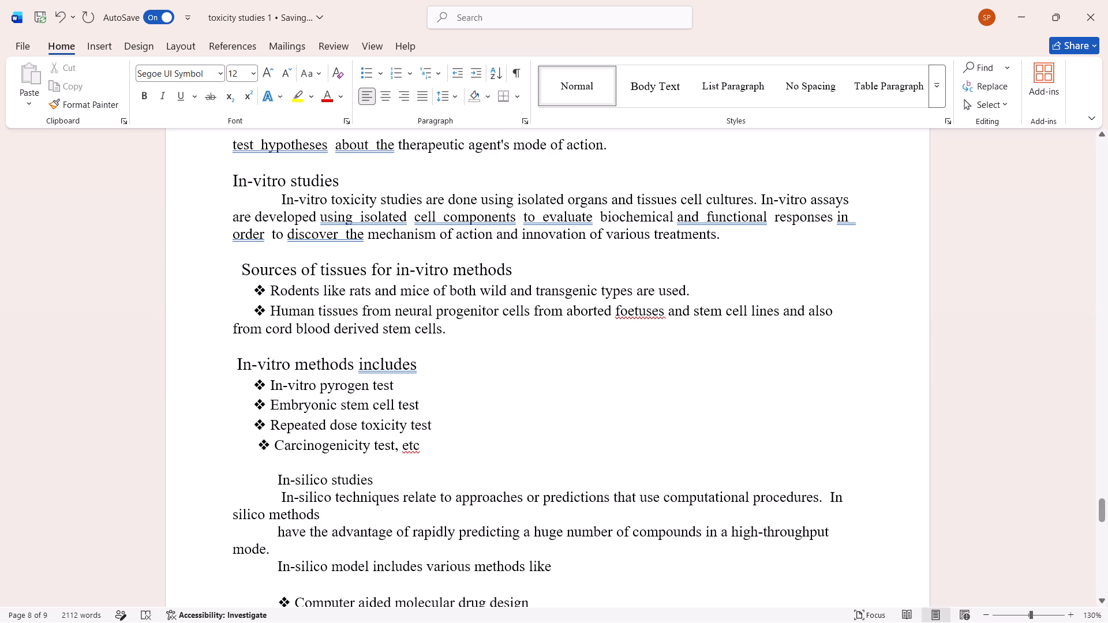
click(256, 442)
key(BackSpace)
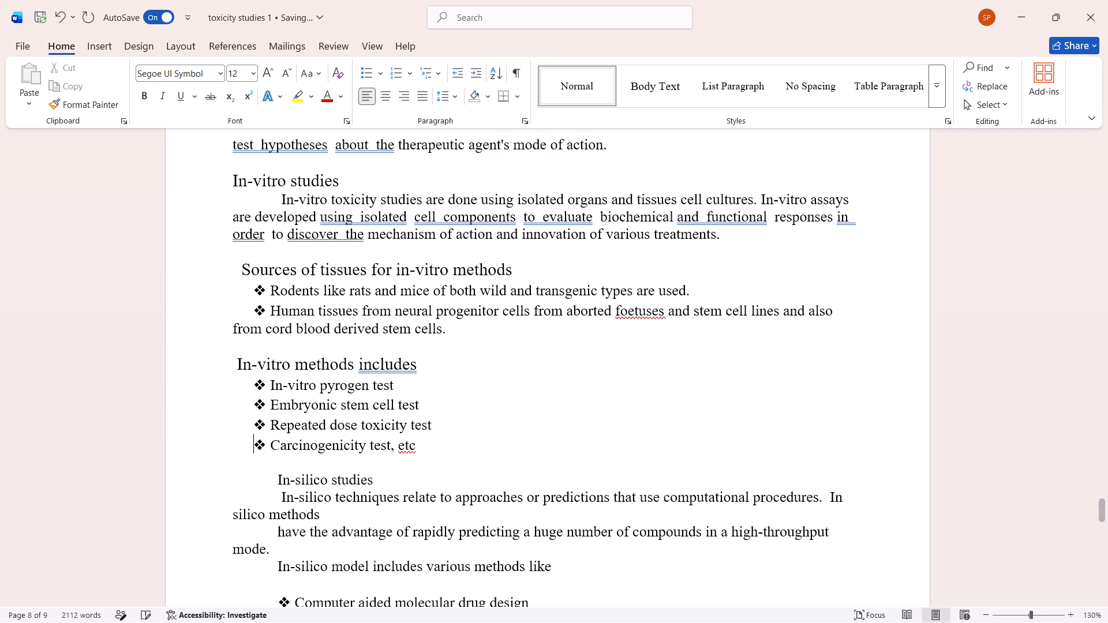
Increase the "In-silico studies" heading to size 14 and replace its indent with four spaces.
drag(274, 486, 325, 493)
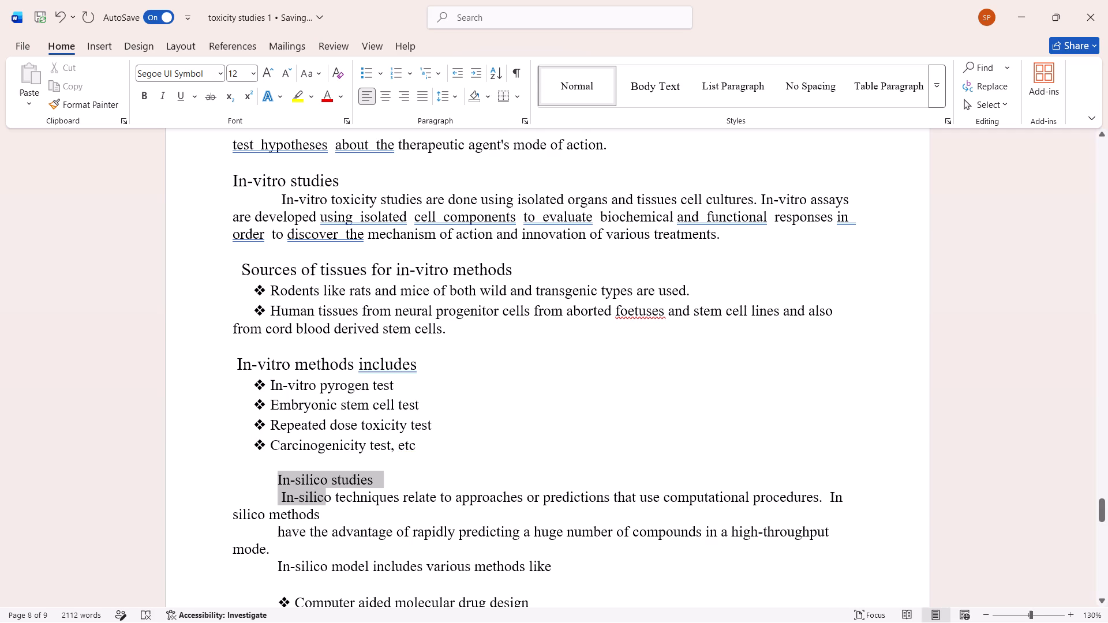
drag(325, 493, 361, 483)
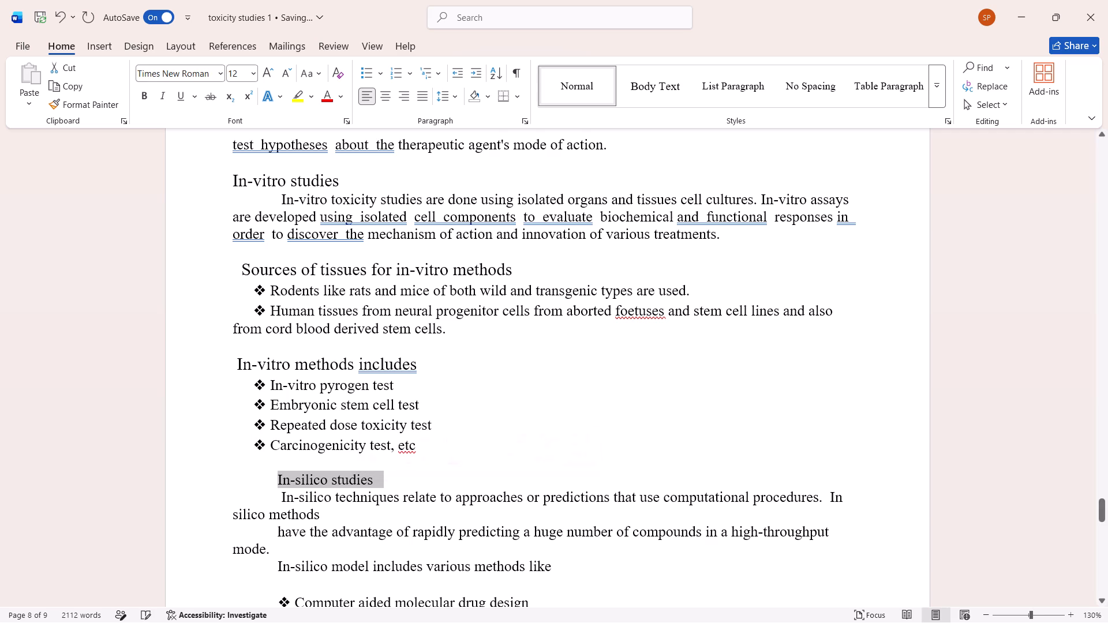
click(271, 66)
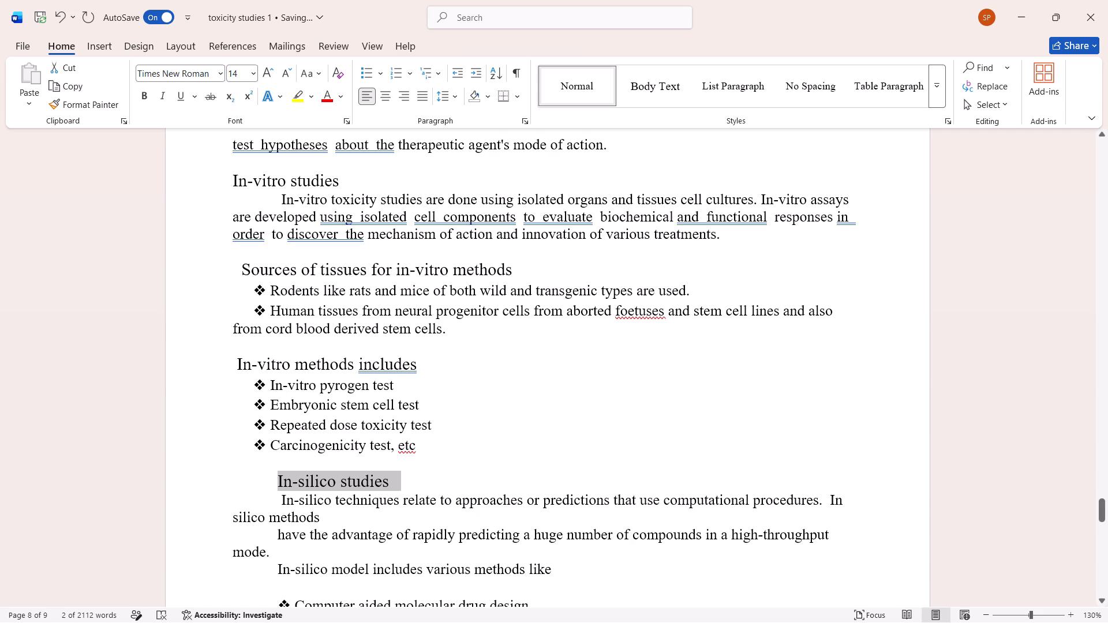
click(275, 475)
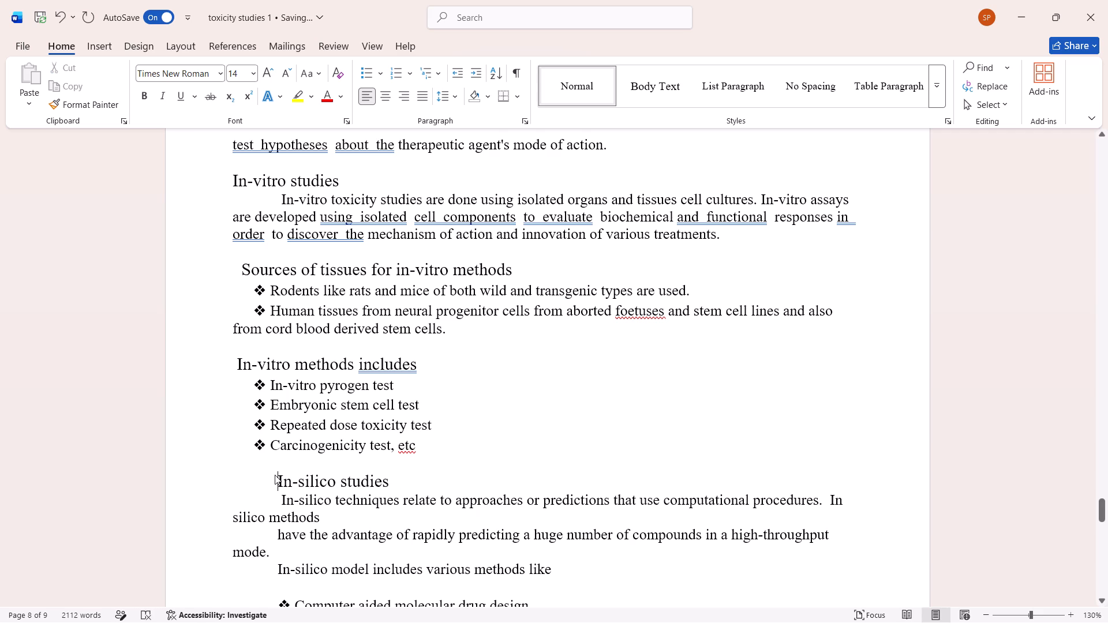
key(BackSpace)
key(space)
key(space)
key(space)
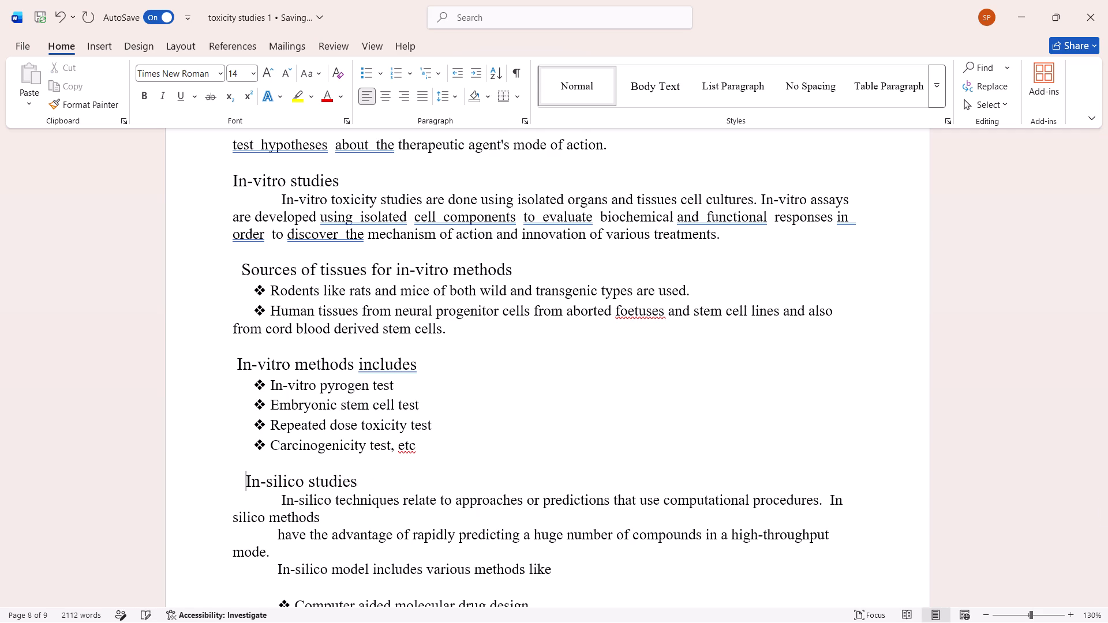
key(space)
key(space)
key(space)
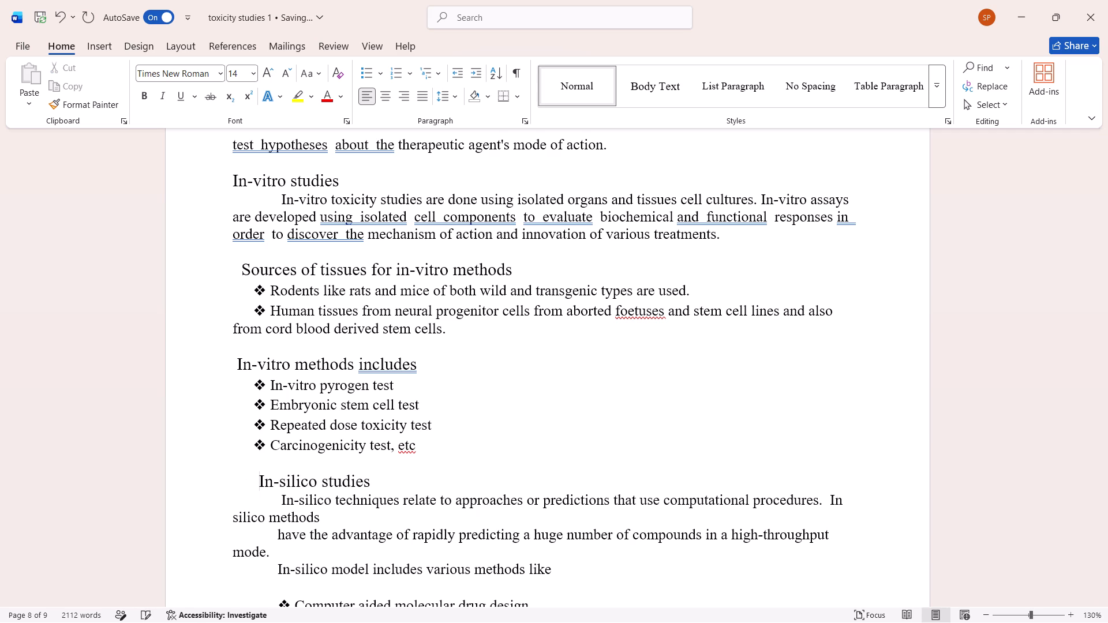
key(BackSpace)
key(BackSpace)
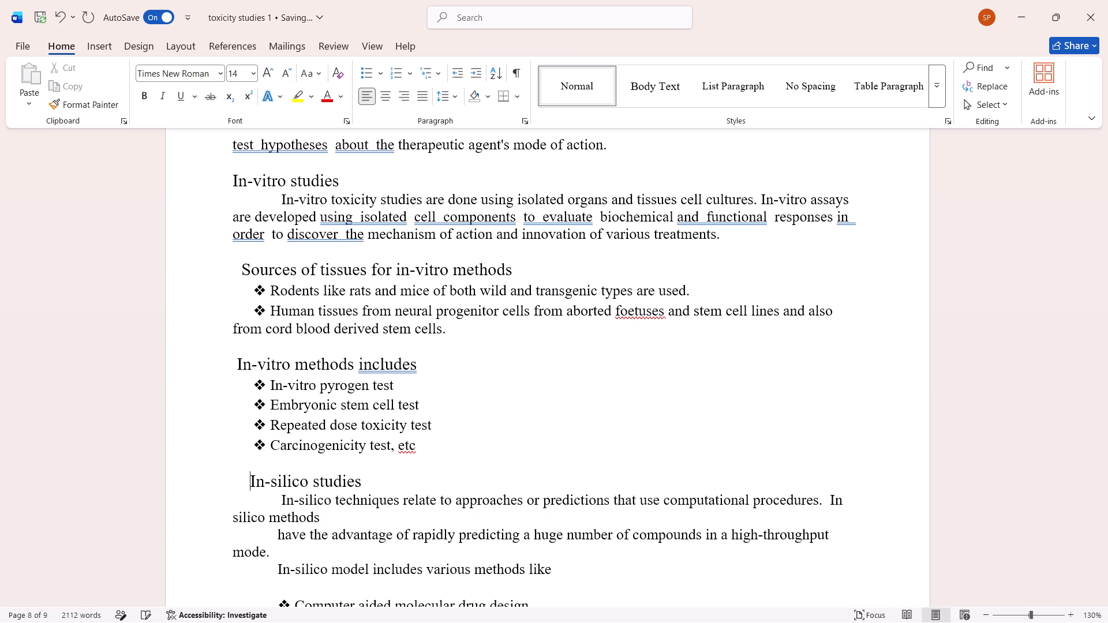
Join the broken "have the advantage of rapidly predicting" line onto "silico methods" in the In-silico studies paragraph.
click(276, 537)
key(BackSpace)
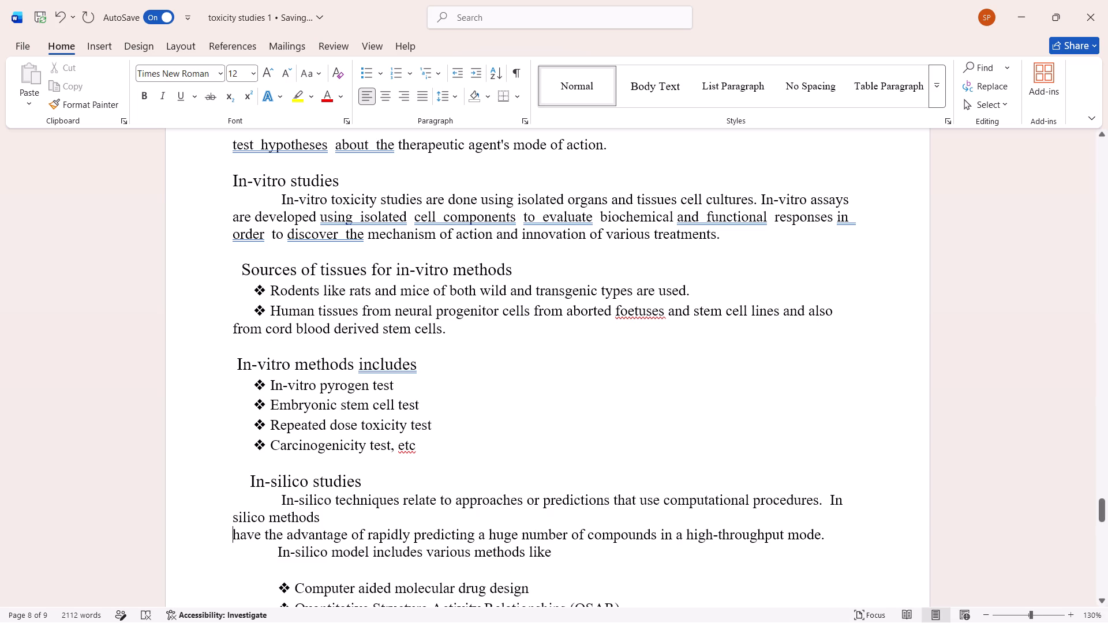
key(BackSpace)
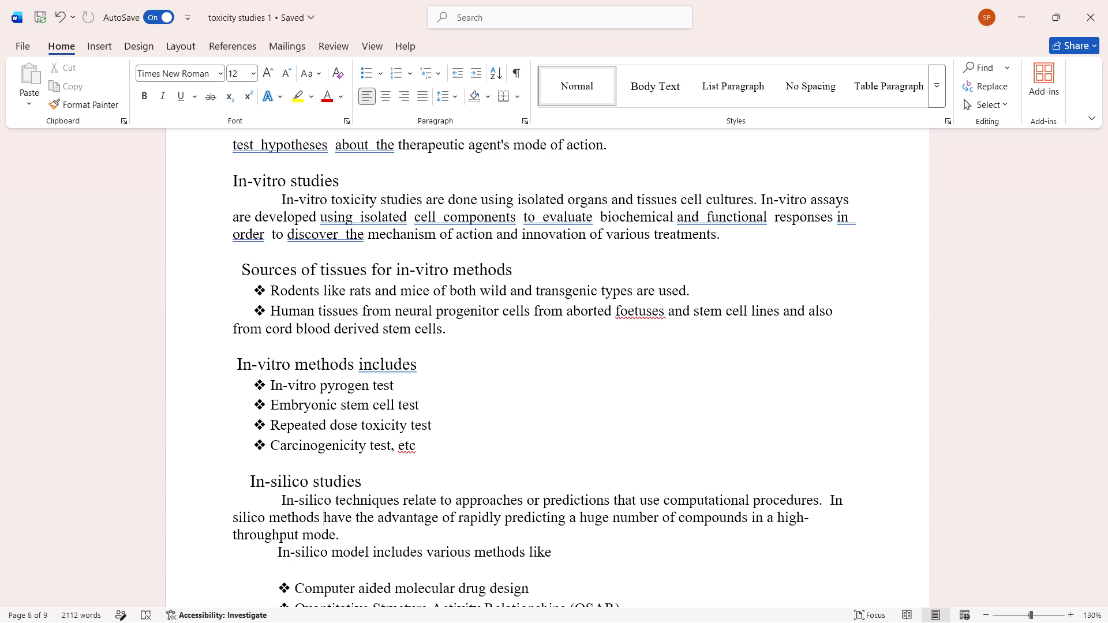
Replace the indent of the "In-silico model includes various methods like" line with three spaces.
click(274, 555)
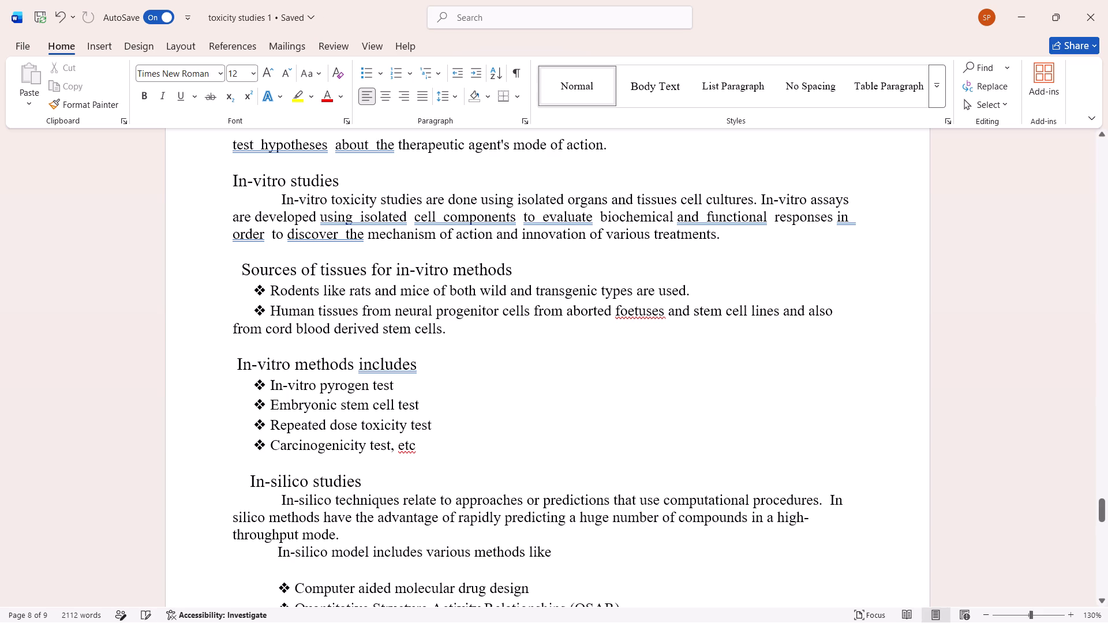
key(BackSpace)
key(space)
key(space)
key(space)
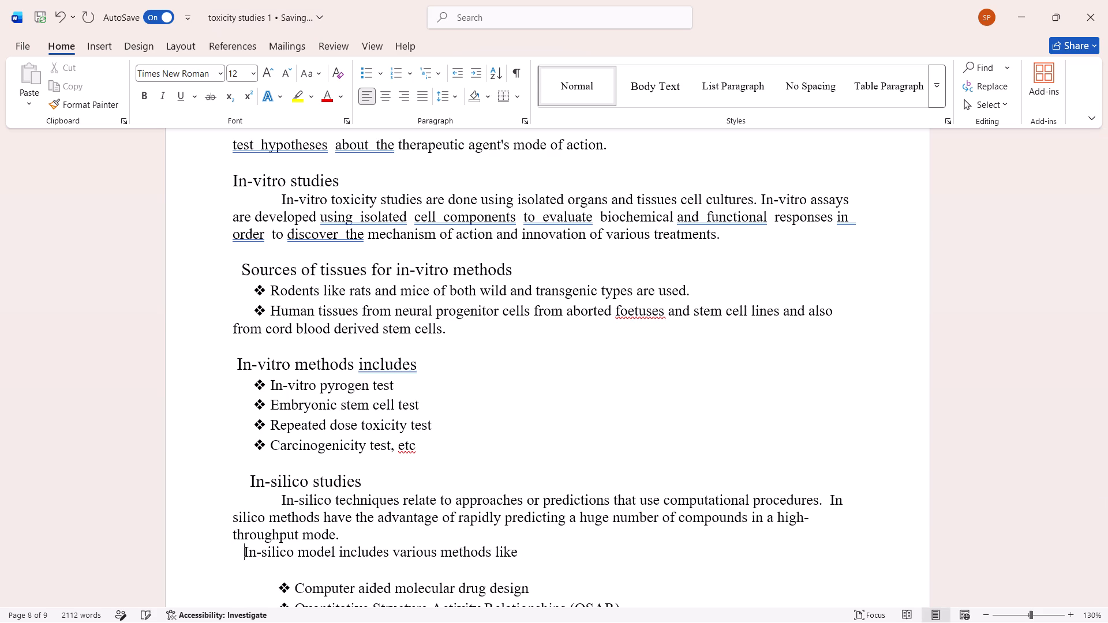
Look over the in-silico methods list and the Conclusion text for formatting still needing cleanup.
scroll(283, 621, down, 6)
scroll(283, 621, up, 4)
scroll(358, 371, right, 4)
scroll(215, 519, down, 3)
scroll(215, 519, up, 2)
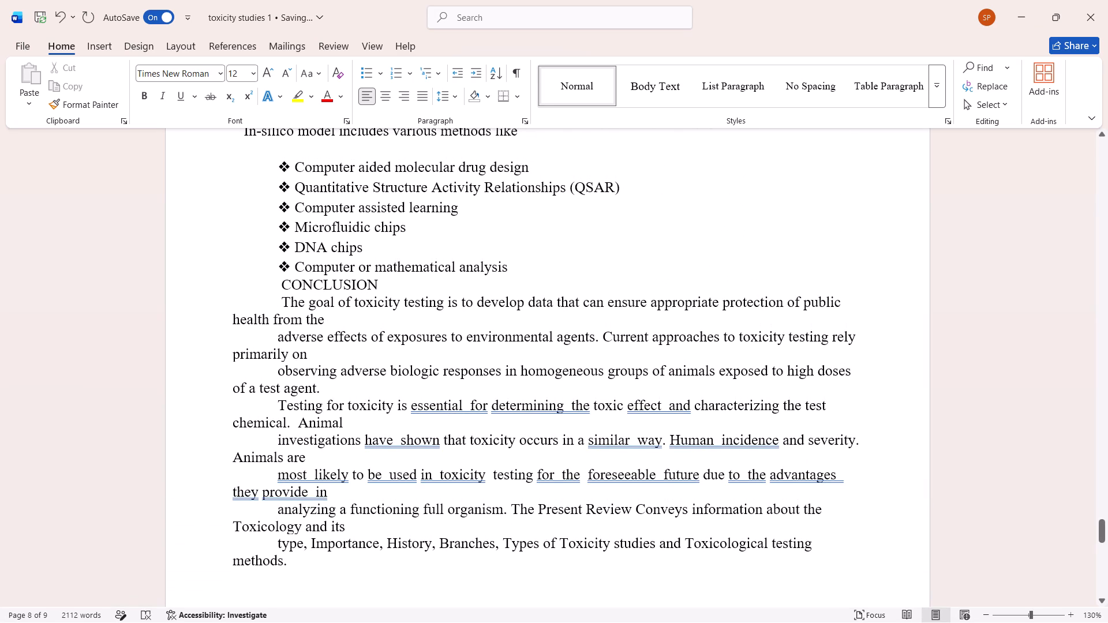
scroll(300, 246, right, 1)
scroll(300, 246, up, 1)
scroll(300, 246, right, 1)
ctrl+scroll(300, 246, up, 1)
scroll(300, 246, right, 1)
scroll(300, 246, up, 3)
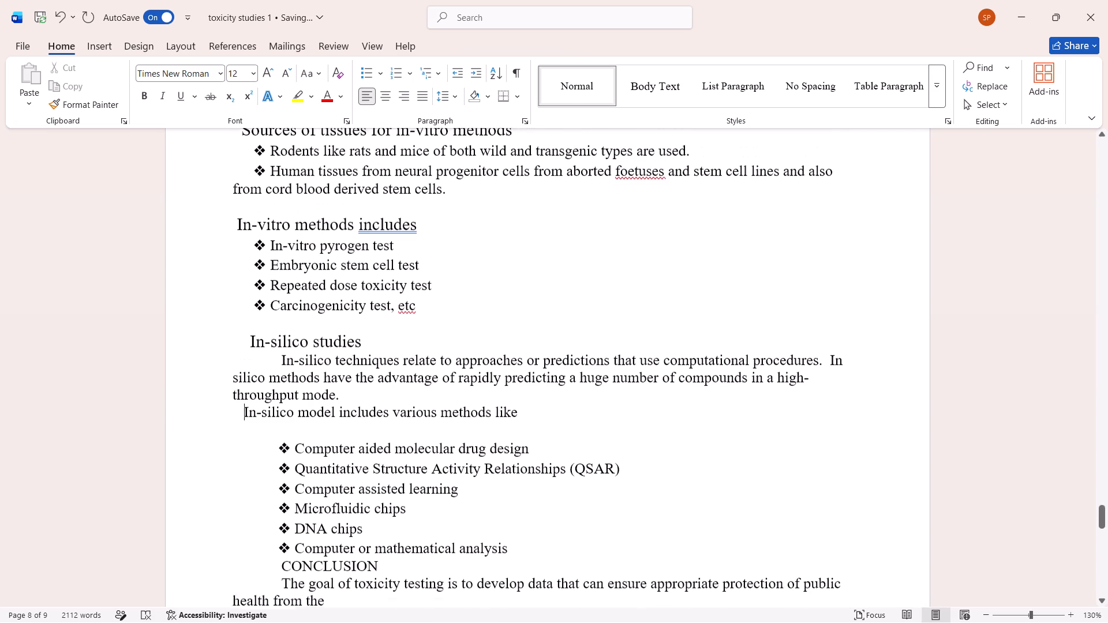
scroll(327, 120, down, 2)
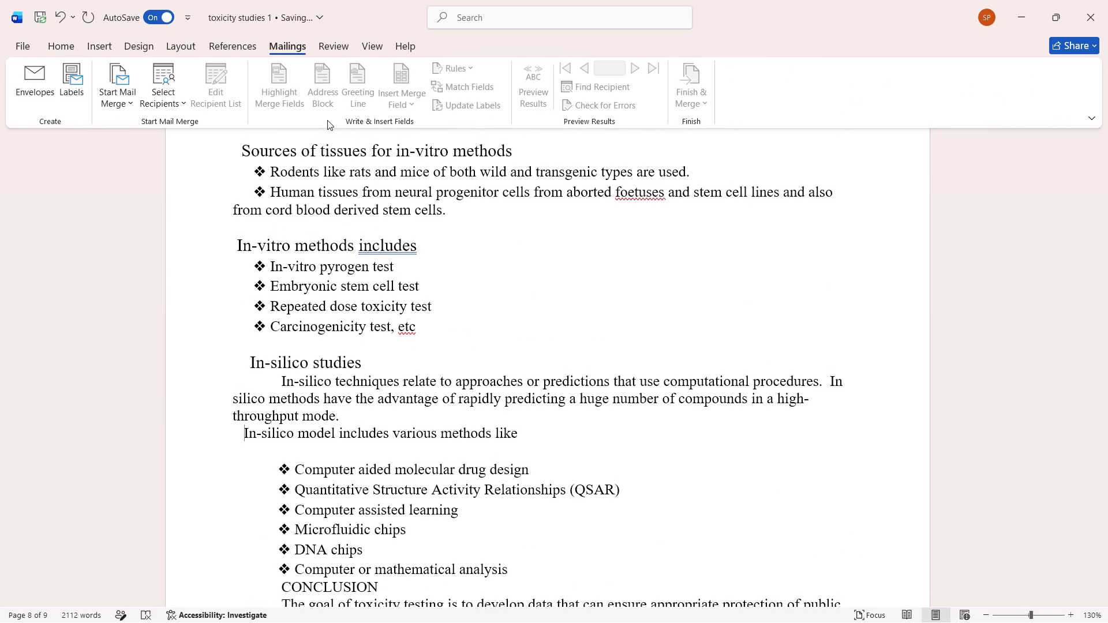
scroll(327, 120, left, 2)
click(74, 44)
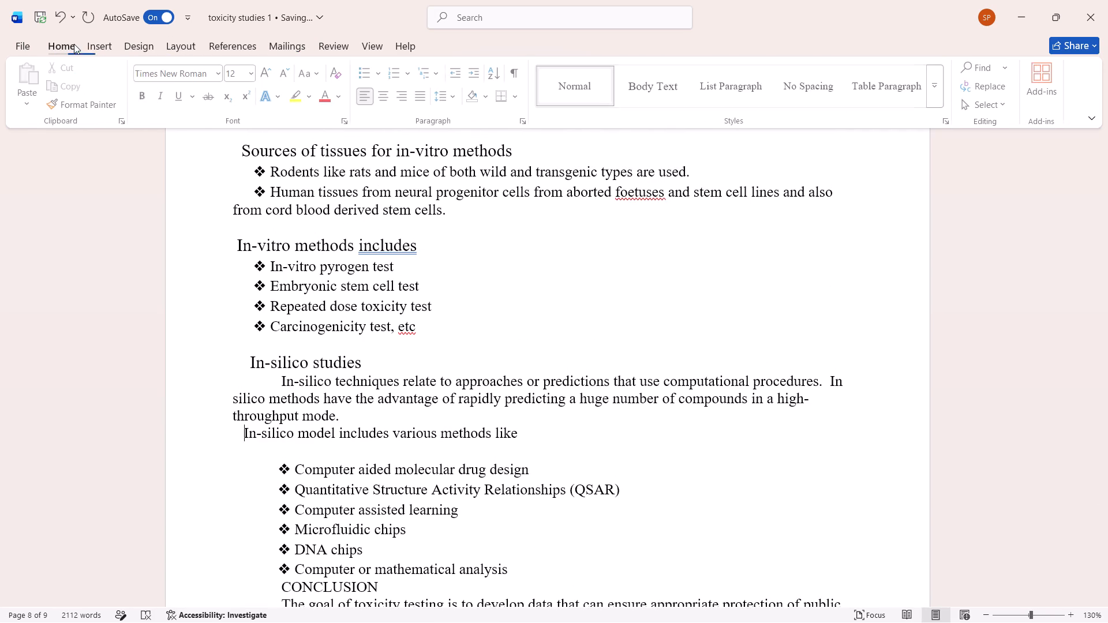
scroll(82, 62, up, 2)
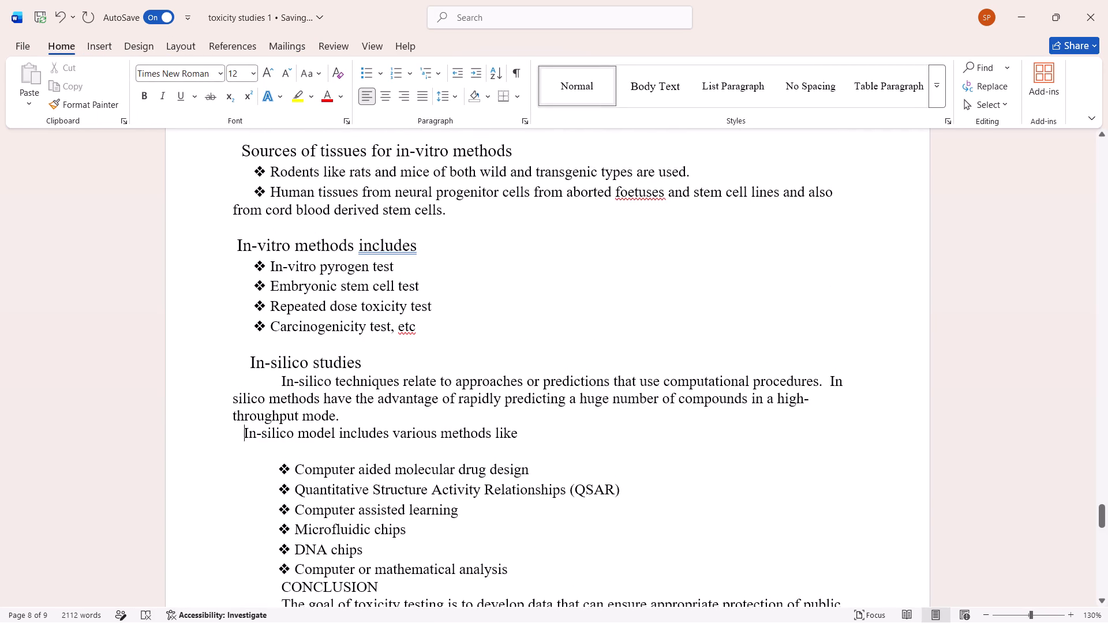
Replace the indents of the "Computer aided molecular drug design" and "Quantitative Structure Activity Relationships (QSAR)" bullets with six spaces each.
scroll(158, 235, down, 1)
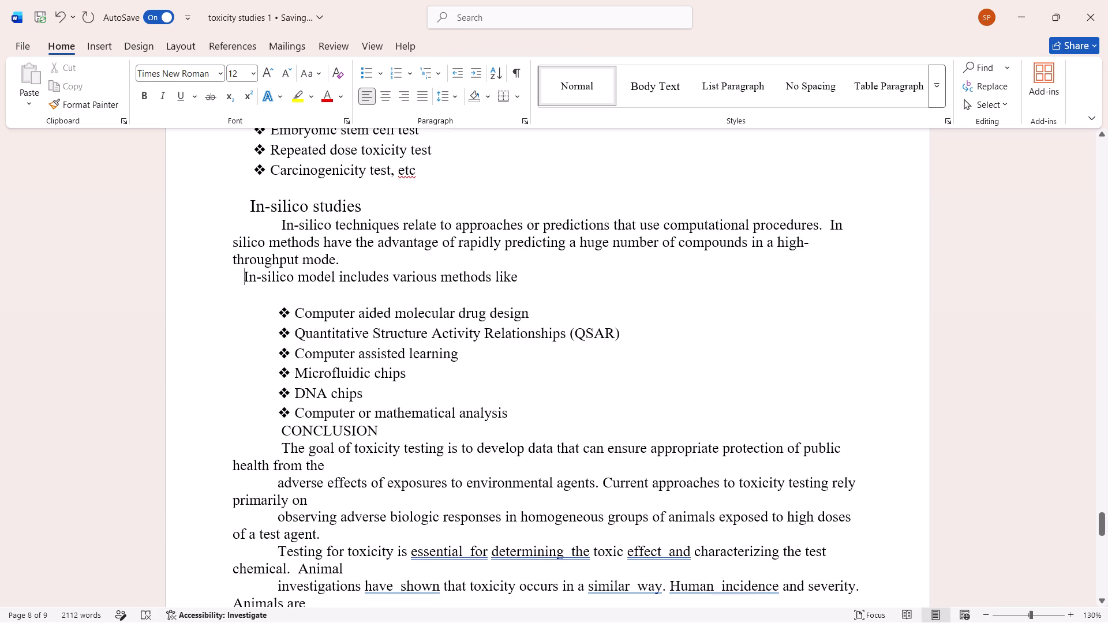
click(275, 314)
key(BackSpace)
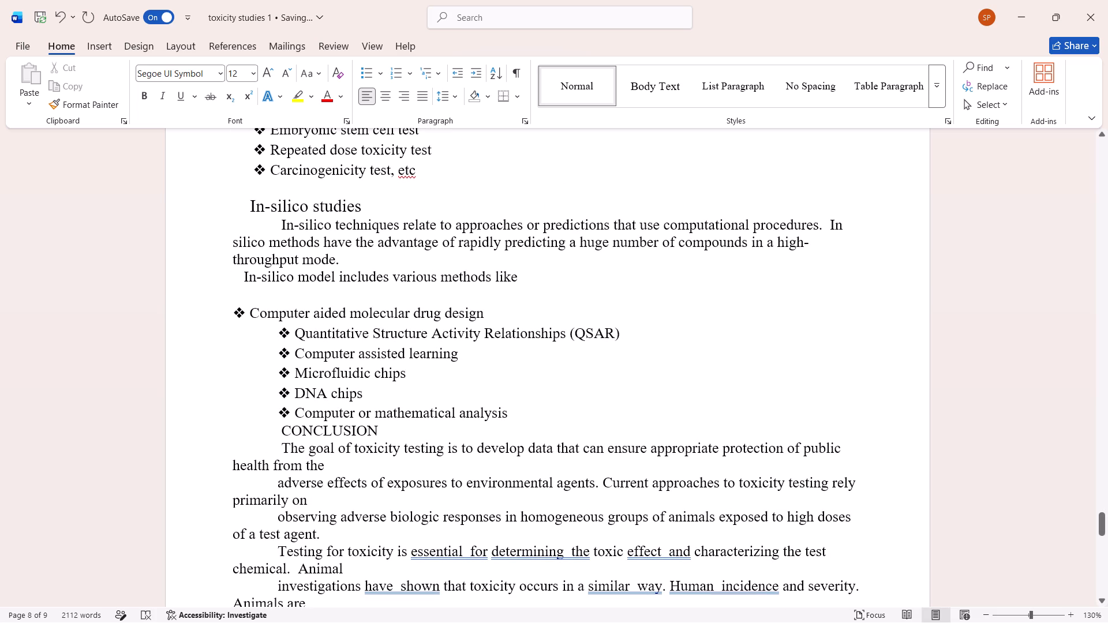
key(space)
key(space)
key(space)
key(space)
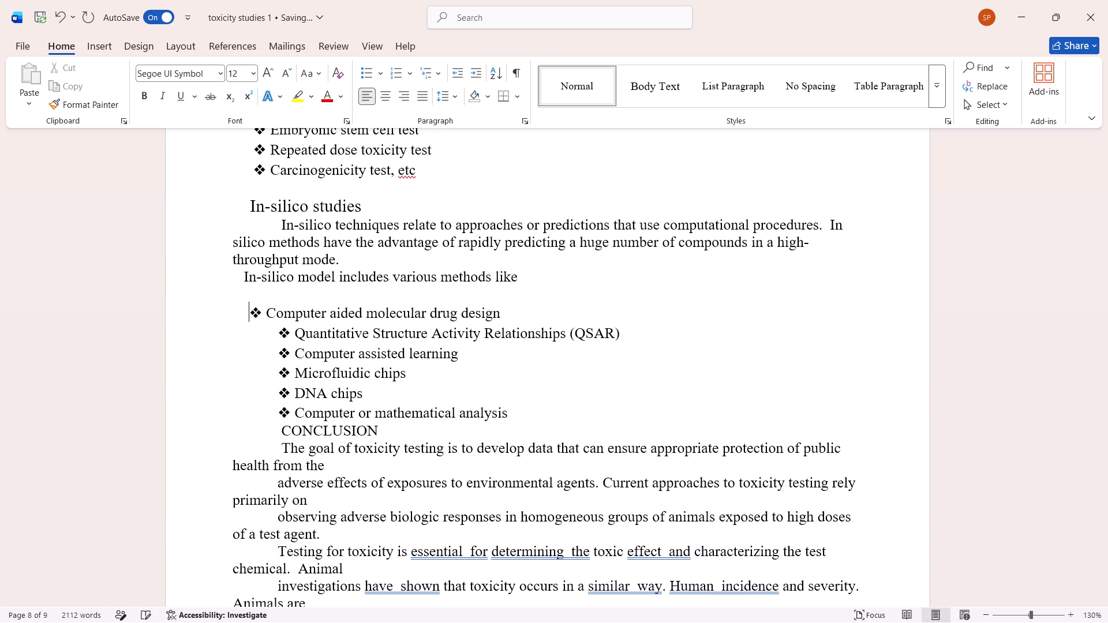
key(space)
key(space)
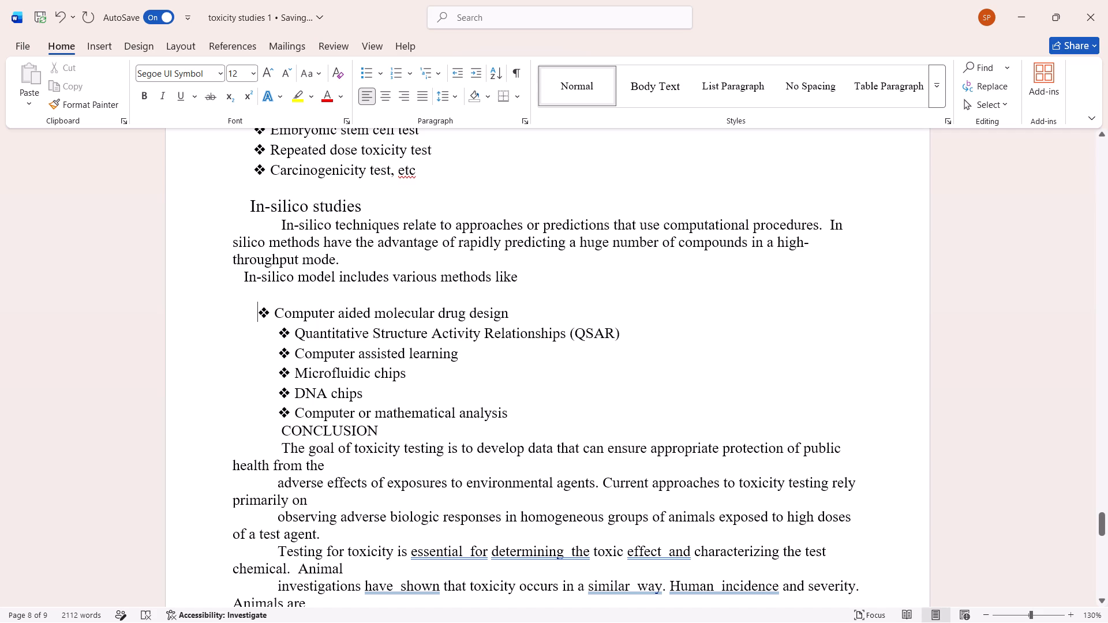
click(269, 332)
key(BackSpace)
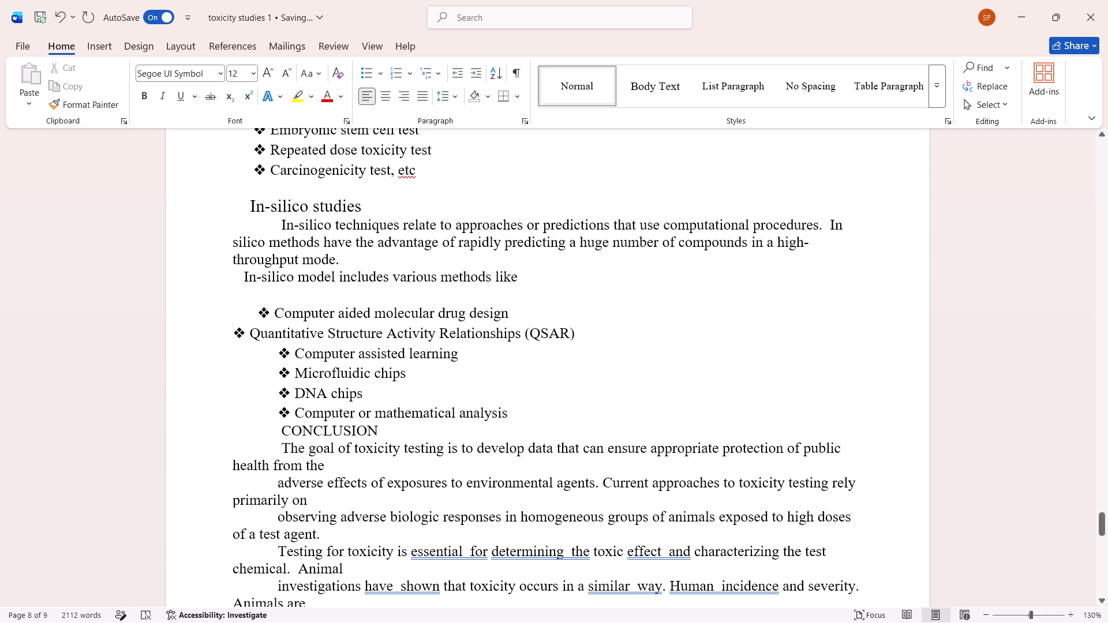
key(space)
key(space)
key(space)
key(space)
key(space)
key(space)
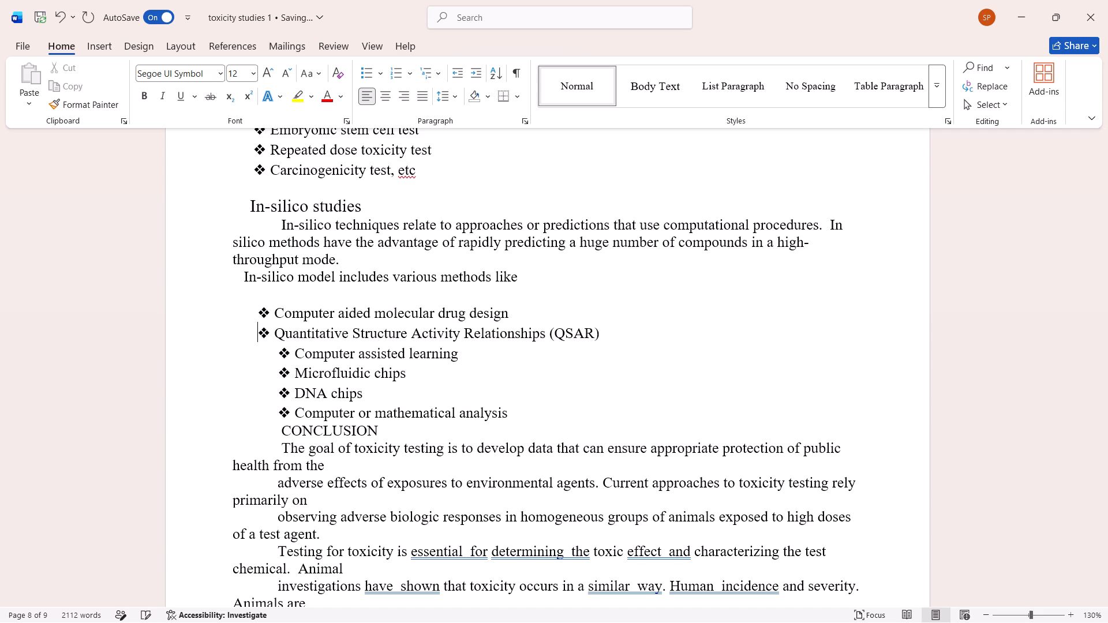
Replace the indents of the "Computer assisted learning" and "Microfluidic chips" bullets with six spaces each, aligning them with the bullets above.
click(273, 350)
key(BackSpace)
key(space)
key(space)
key(space)
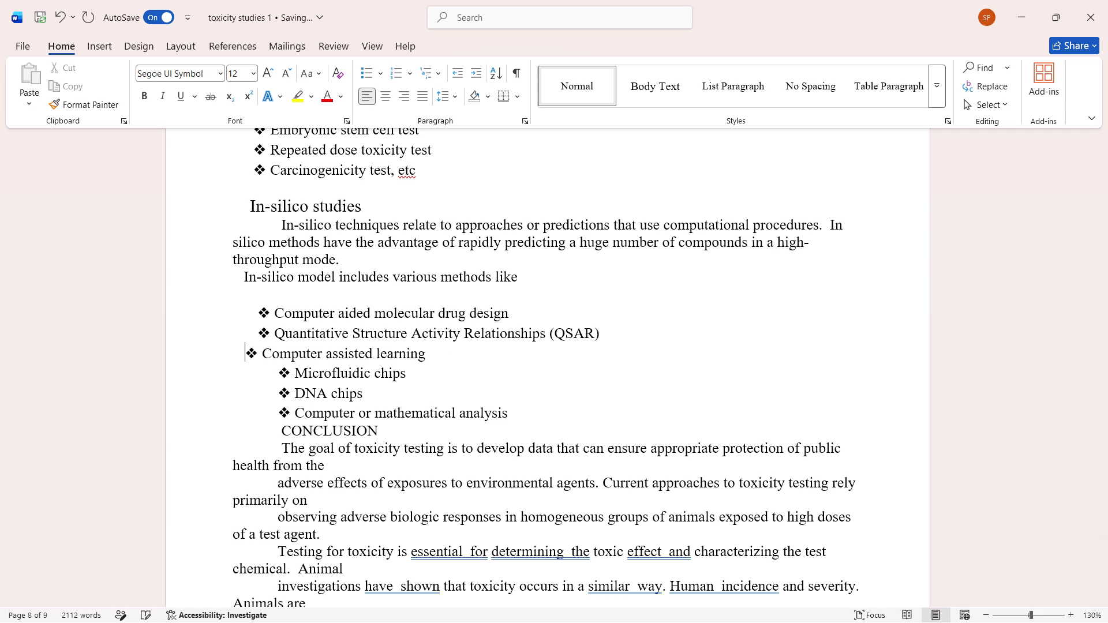
key(space)
key(space)
key(space)
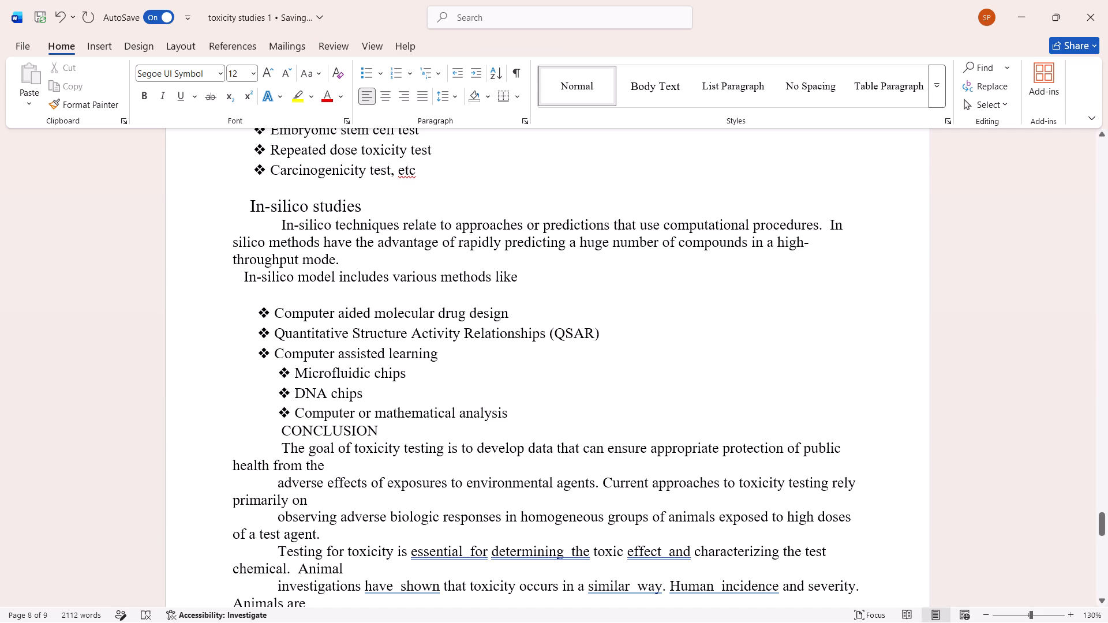
click(272, 370)
key(BackSpace)
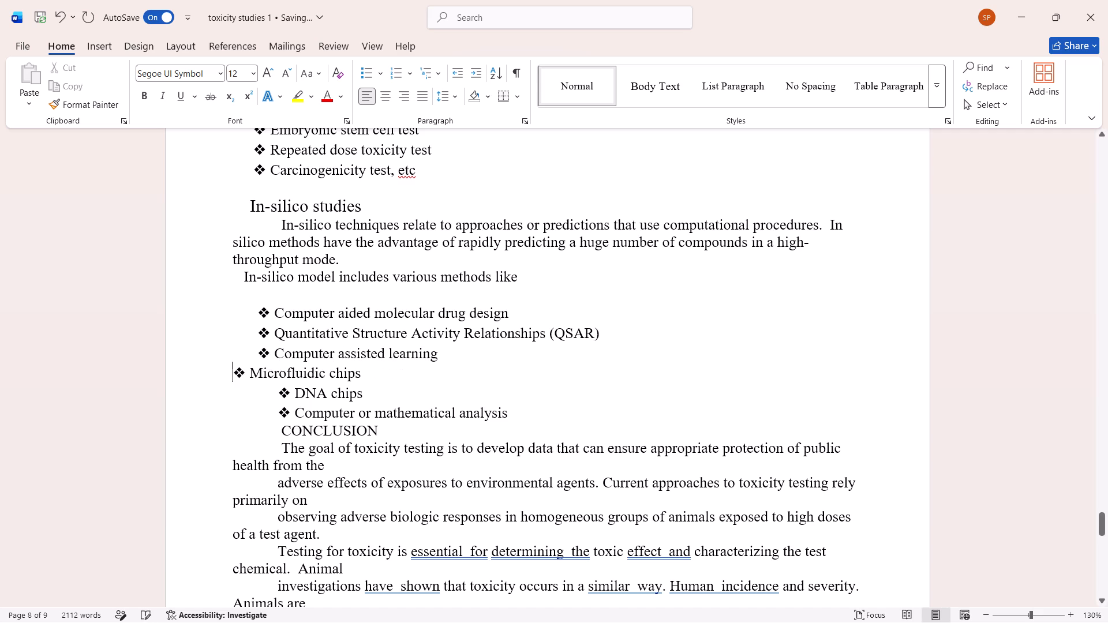
key(space)
key(space)
key(space)
key(space)
key(space)
key(space)
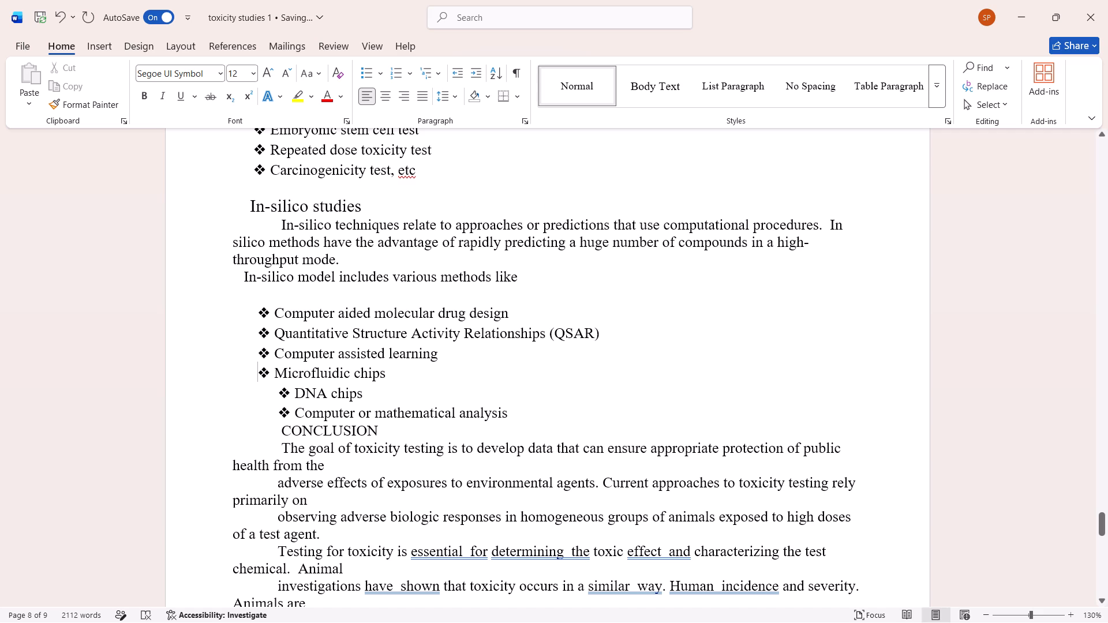
Replace the indents of the "DNA chips" and "Computer or mathematical analysis" bullets with six spaces each, aligning them with the bullets above.
click(273, 390)
key(BackSpace)
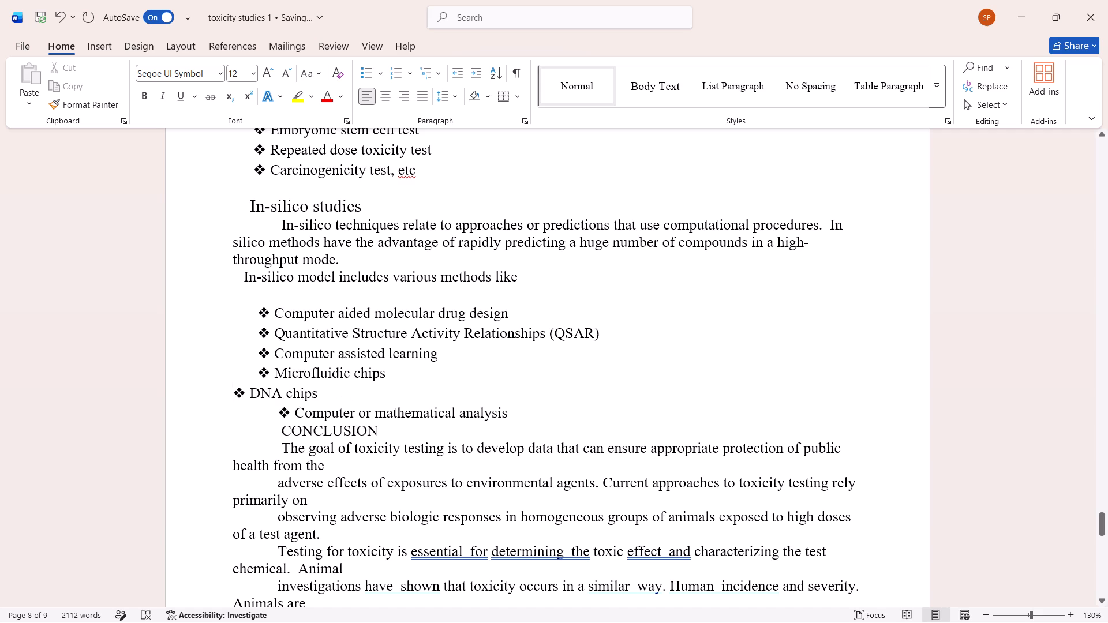
key(space)
key(space)
key(space)
key(space)
key(space)
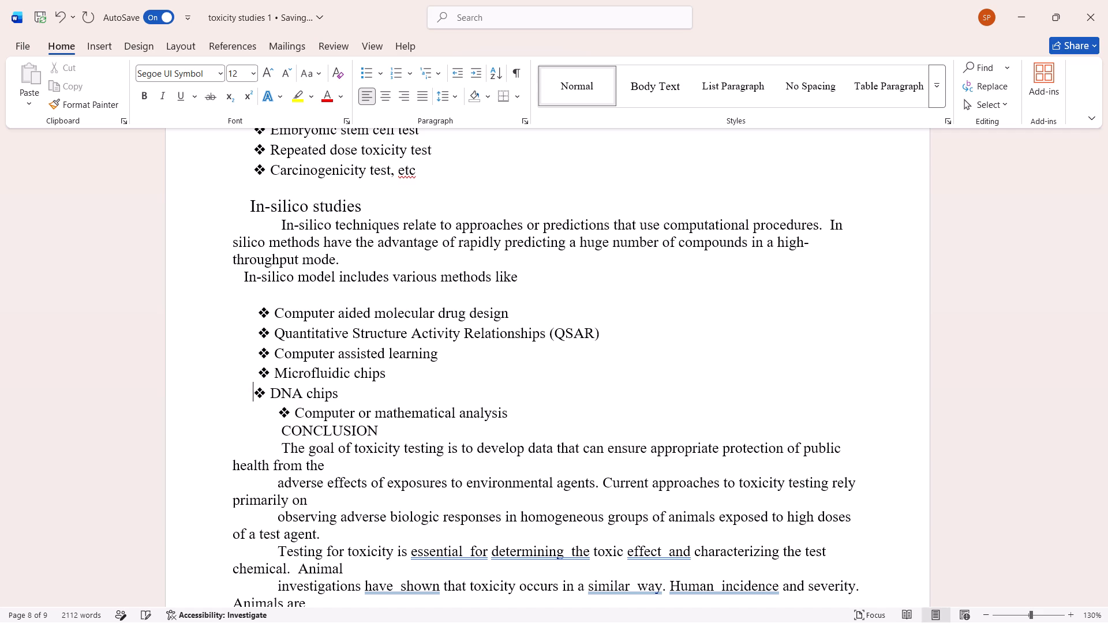
key(space)
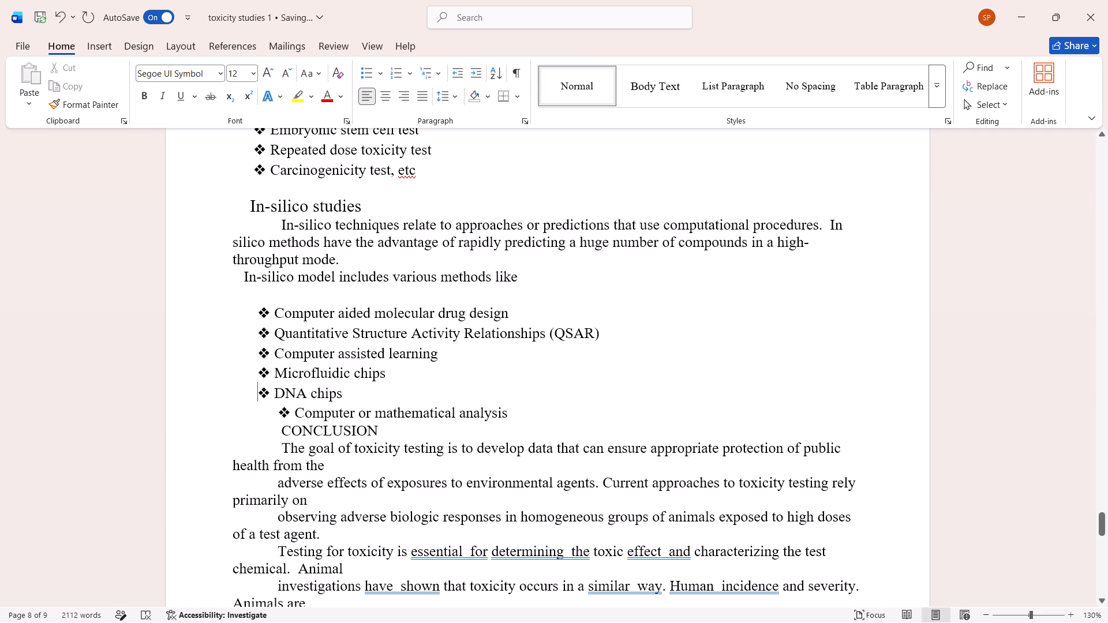
click(278, 414)
key(BackSpace)
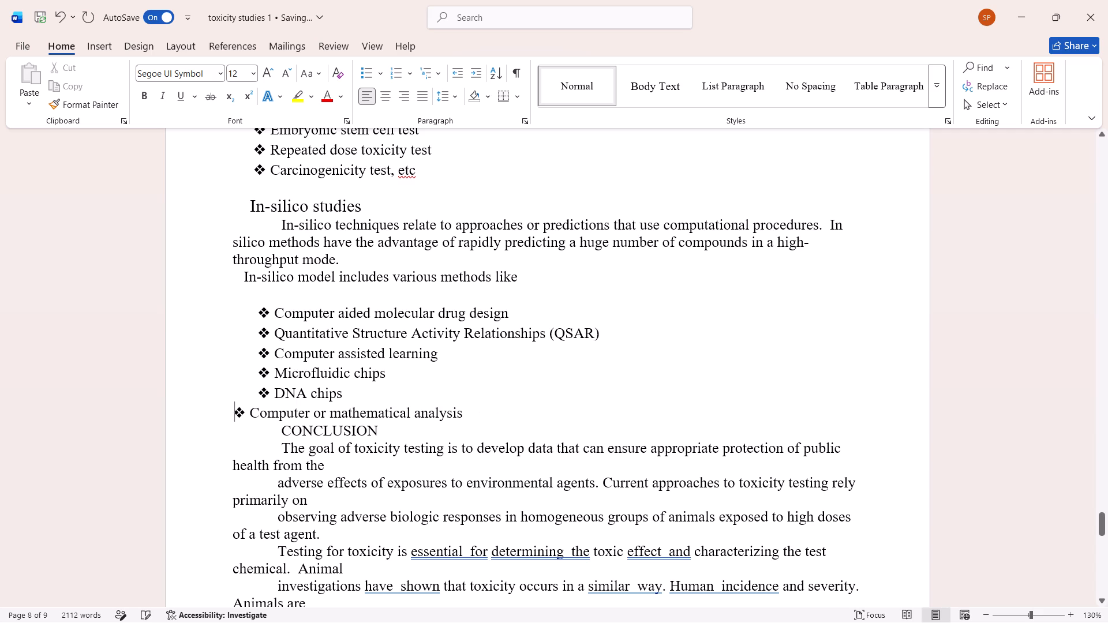
key(space)
key(space)
key(space)
key(space)
key(space)
key(space)
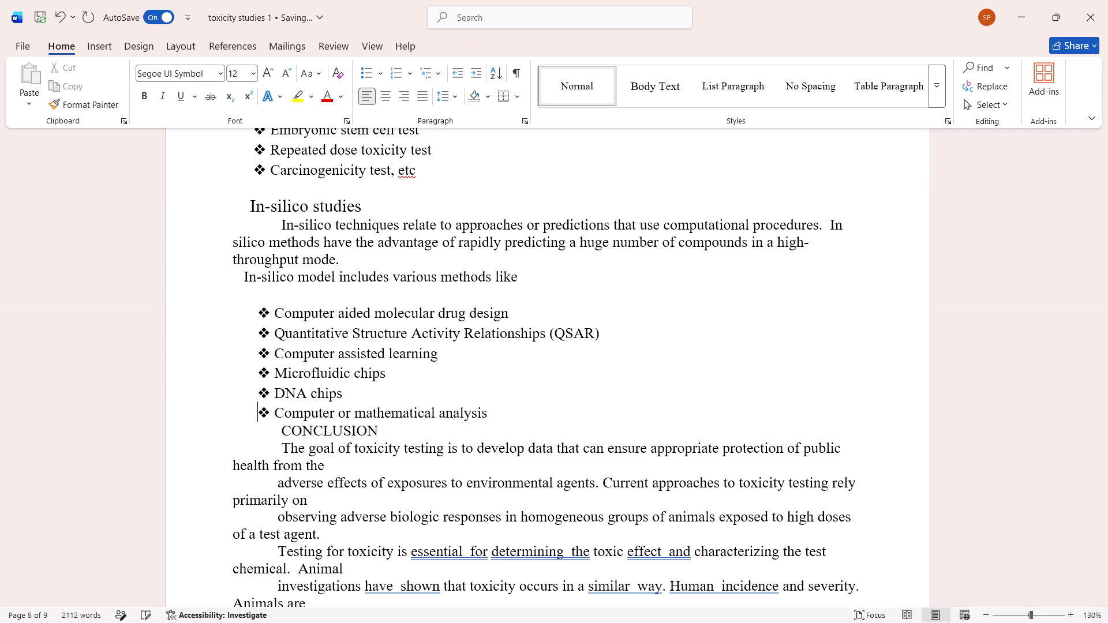
Insert two blank lines between the "Computer or mathematical analysis" bullet and the "CONCLUSION" heading.
click(496, 411)
key(Return)
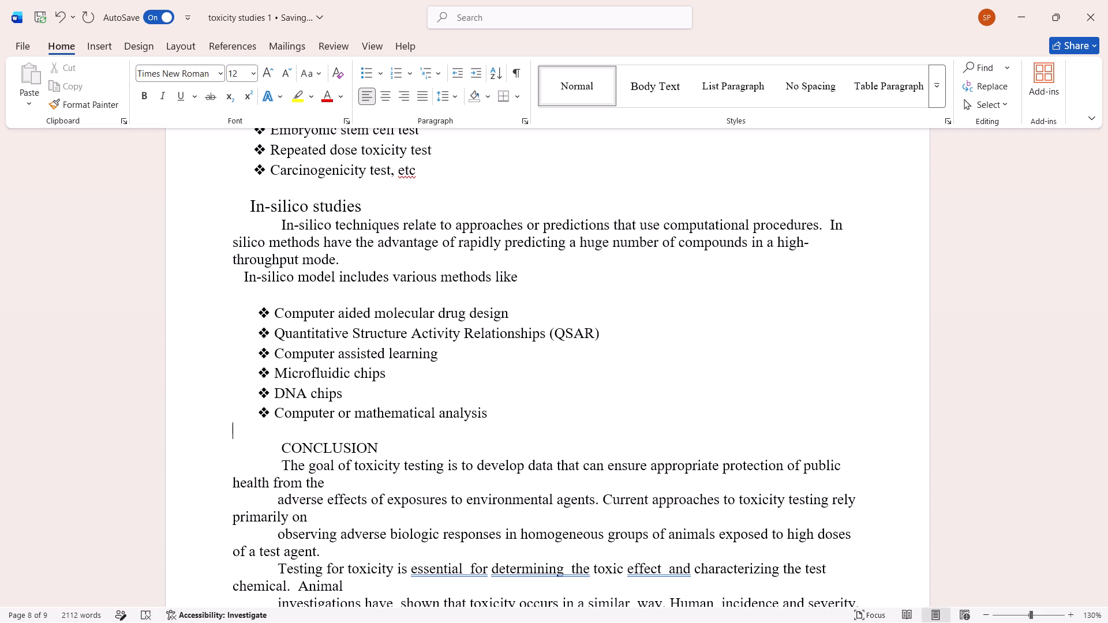
key(Return)
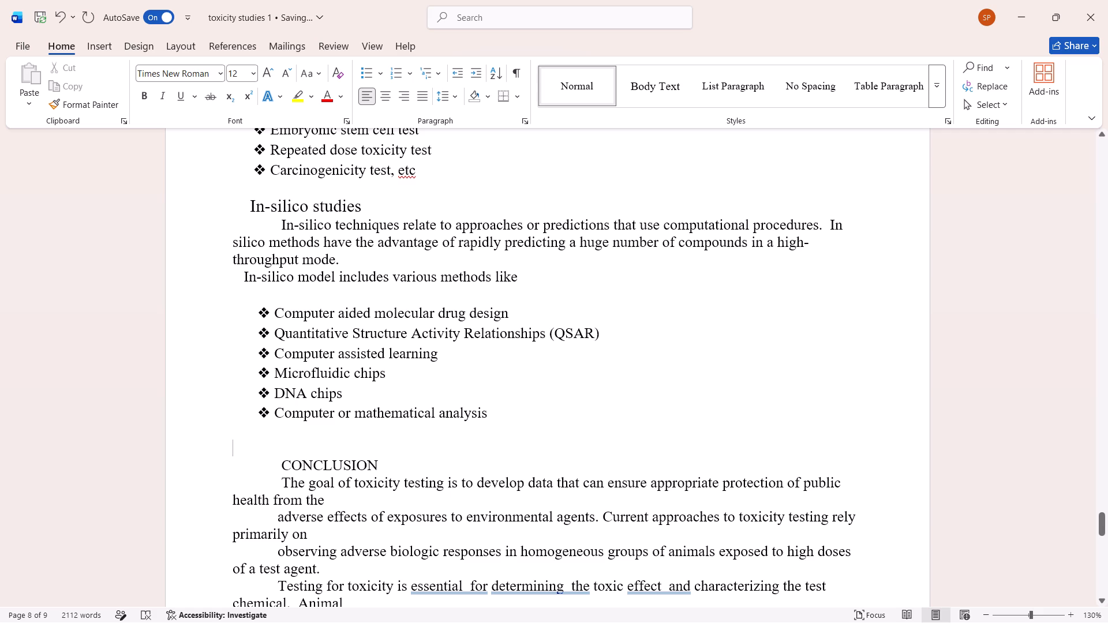
Enlarge the "CONCLUSION" heading to 14 pt and insert a blank line beneath it.
drag(282, 464, 377, 462)
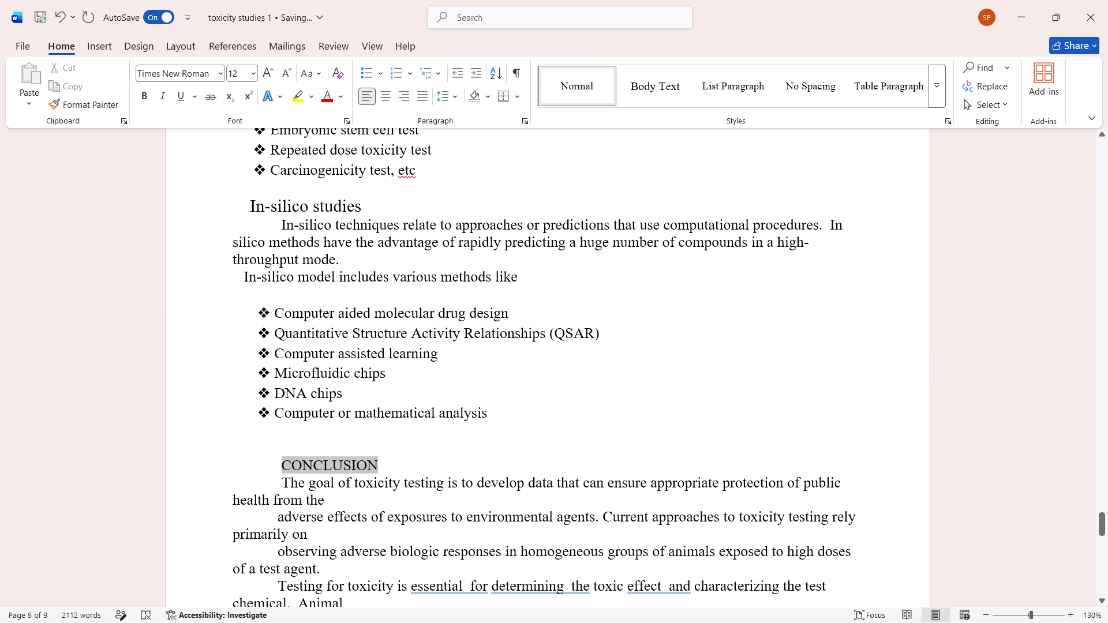
drag(377, 462, 379, 463)
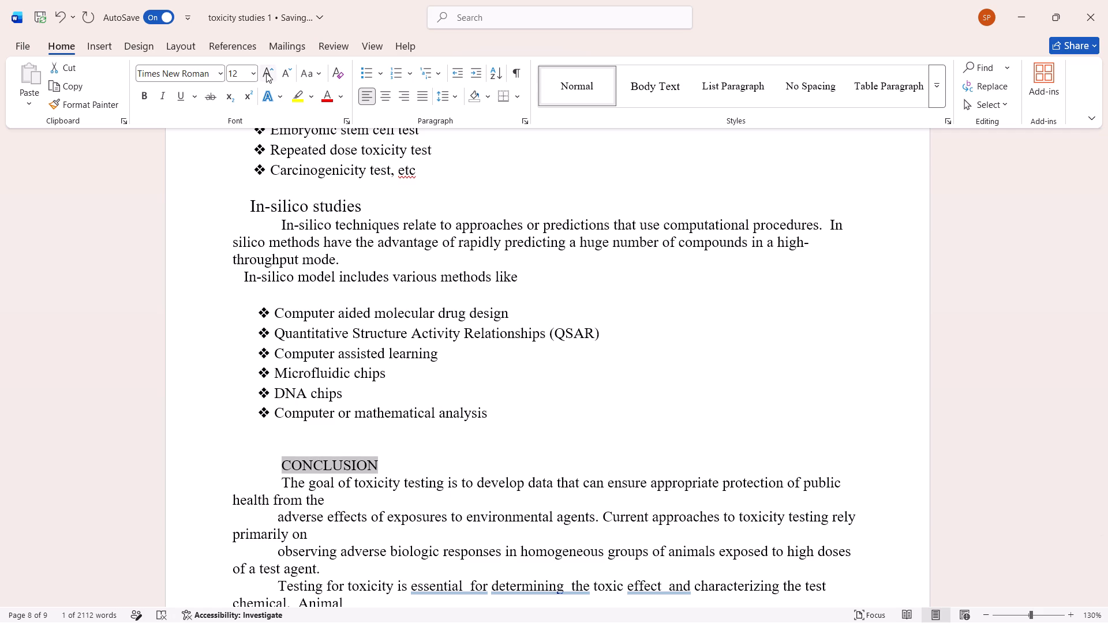
click(266, 73)
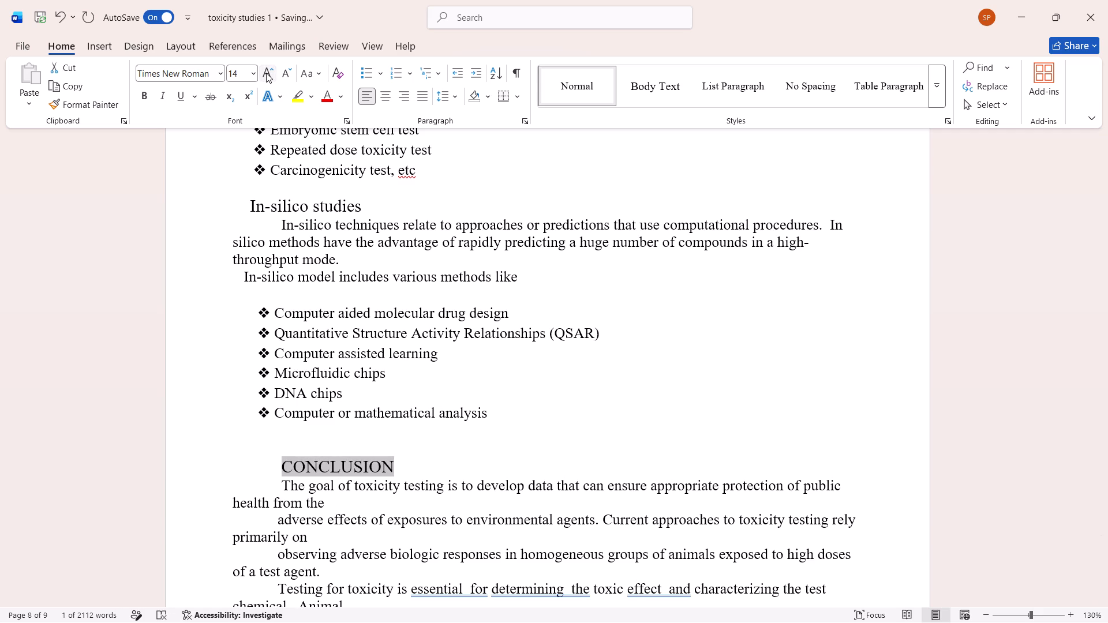
click(277, 96)
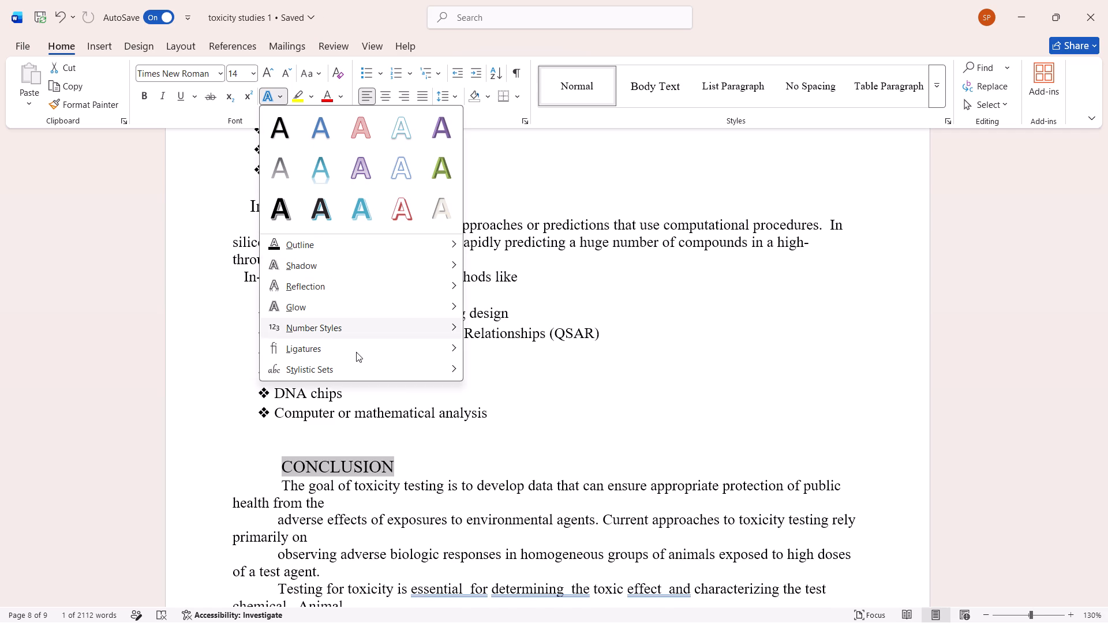
click(418, 459)
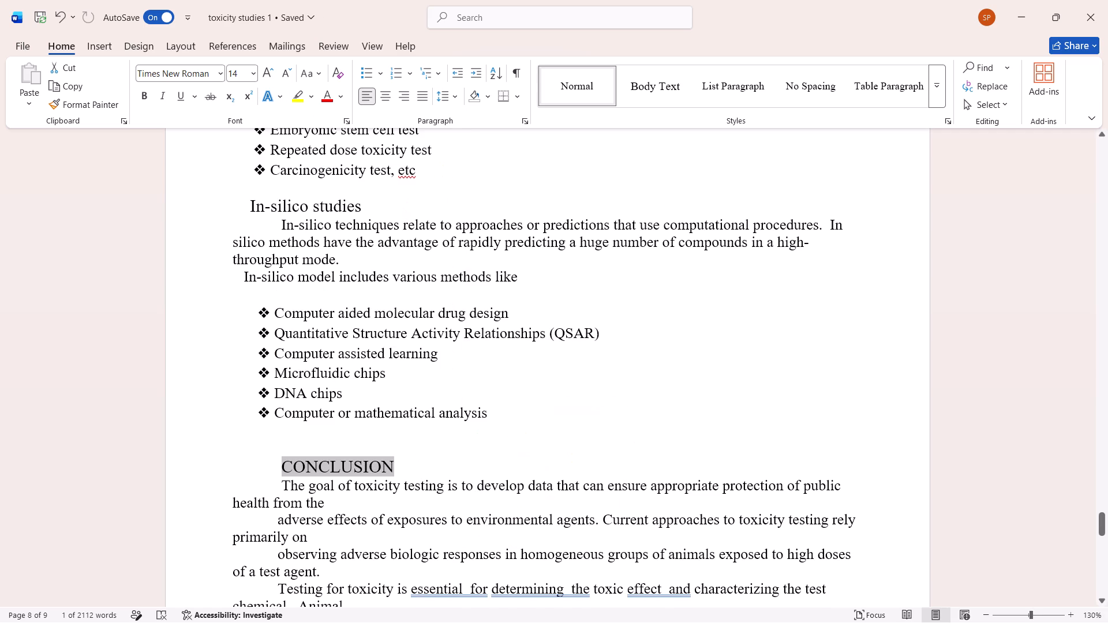
key(Return)
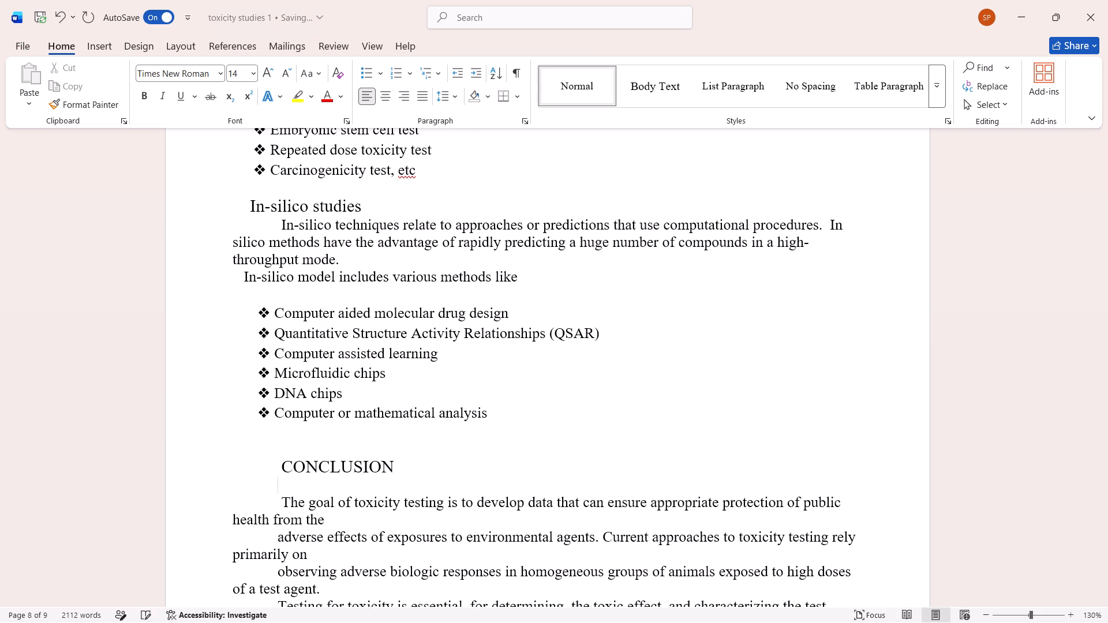
Join the broken Conclusion lines starting "adverse effects", "observing adverse" and "Testing for toxicity" to the text before them, removing their indents.
click(330, 522)
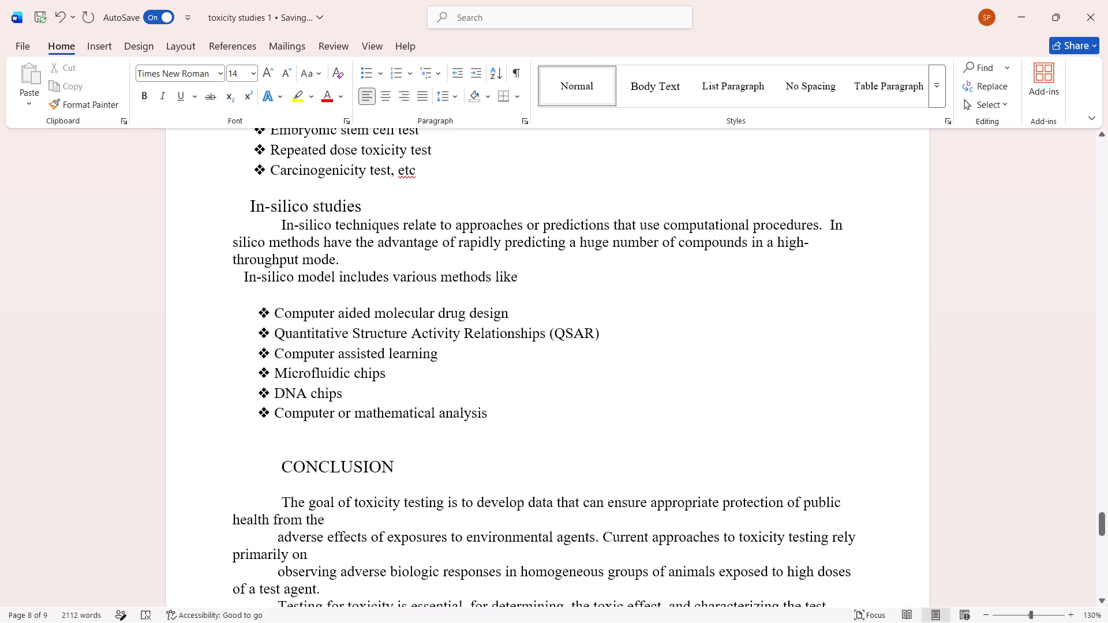
click(267, 535)
key(Return)
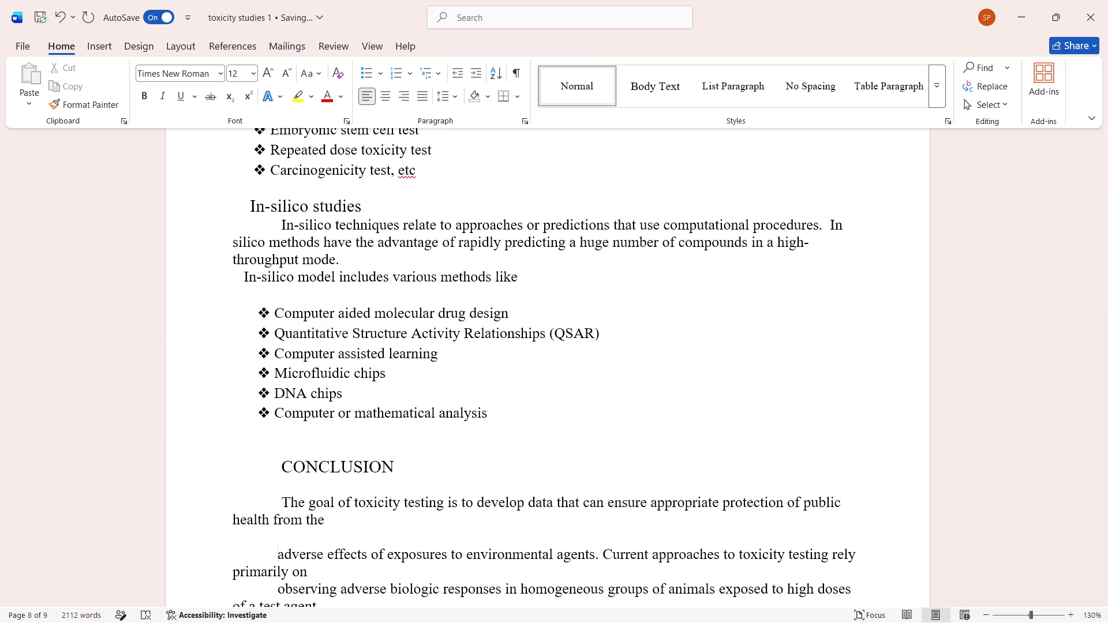
key(BackSpace)
key(BackSpace)
key(BackSpace)
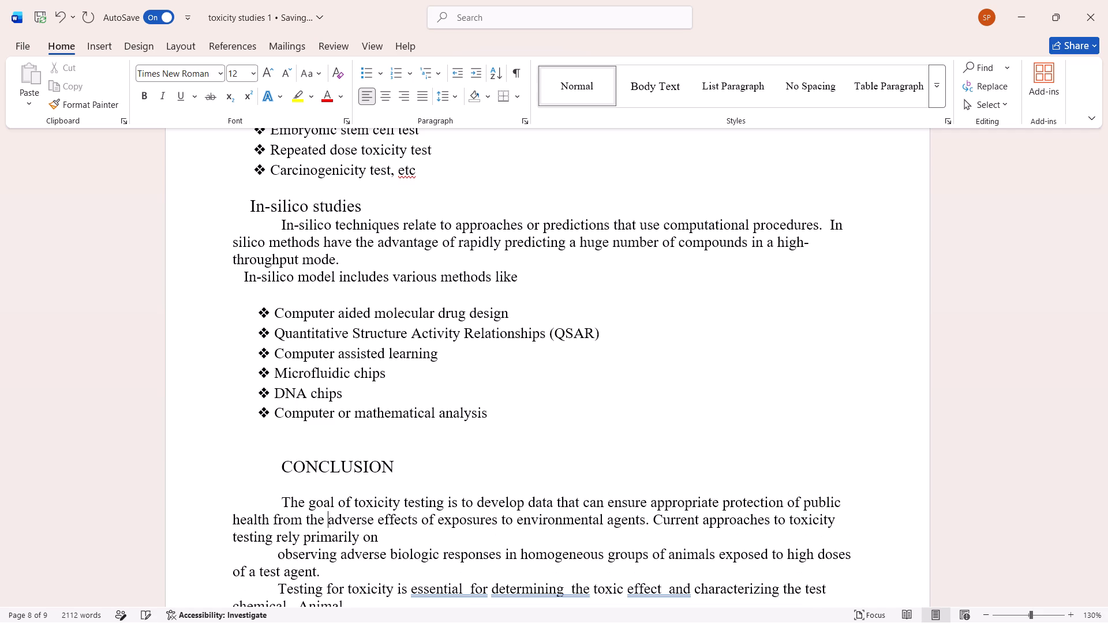
click(272, 558)
key(BackSpace)
key(BackSpace)
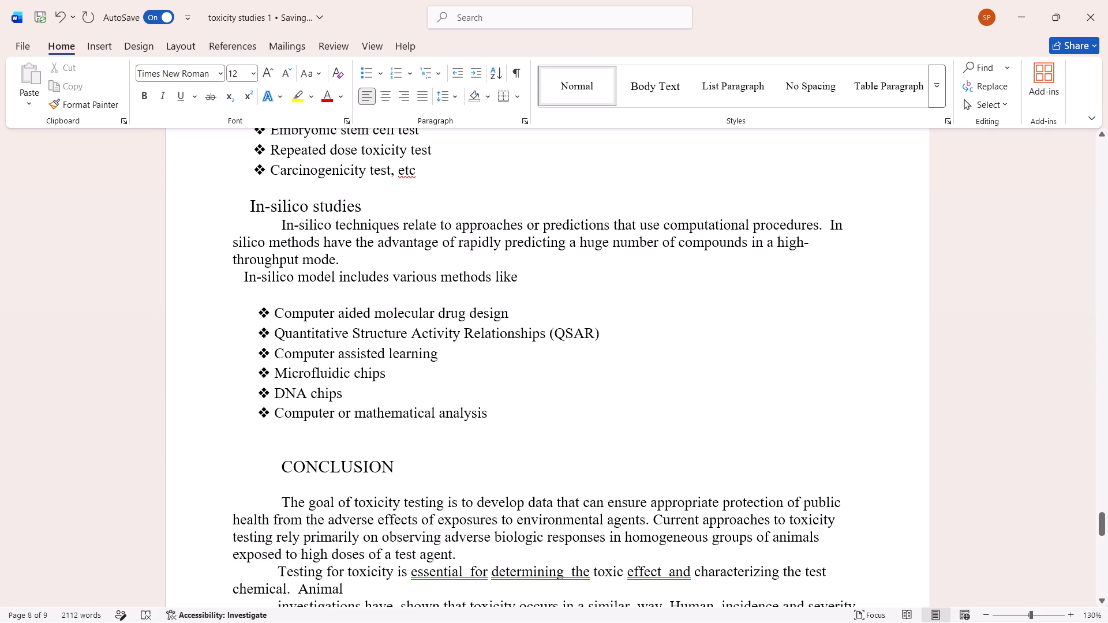
click(268, 578)
key(BackSpace)
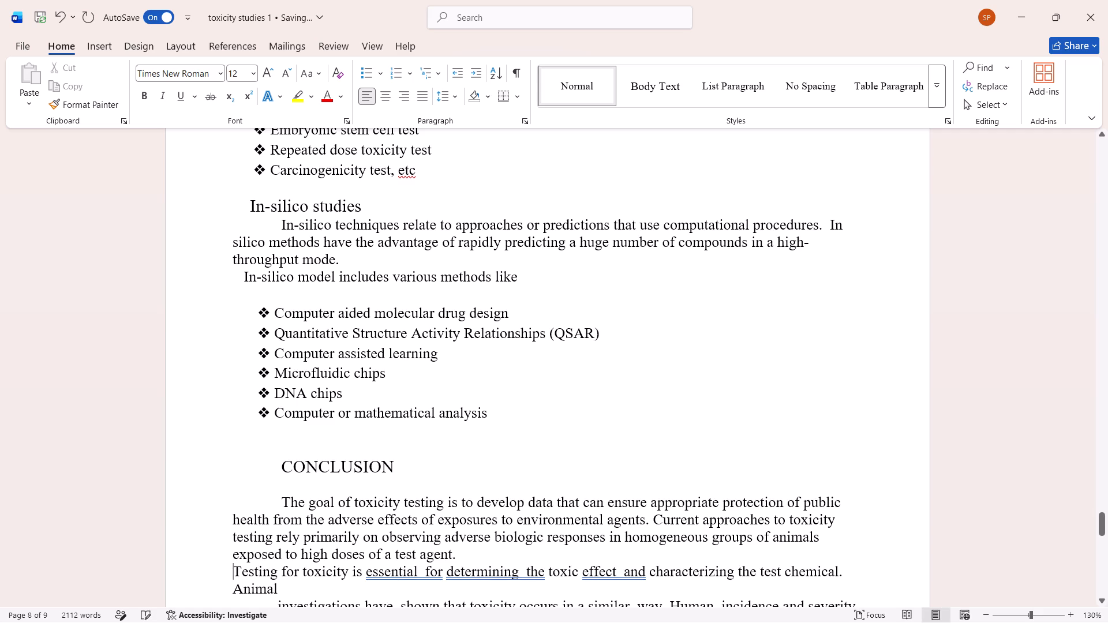
key(BackSpace)
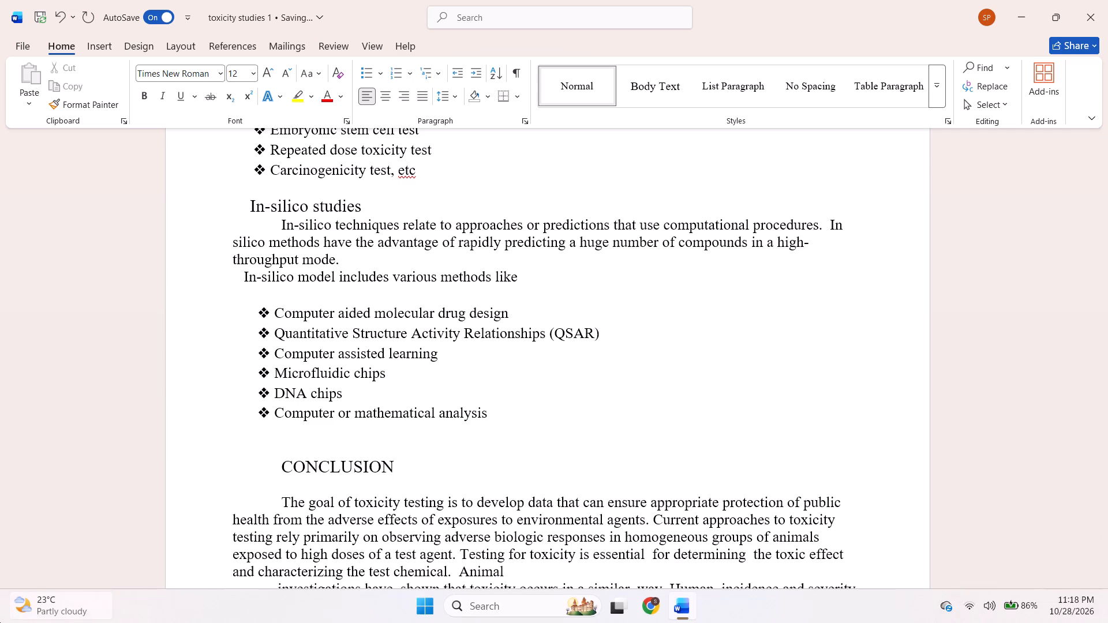
Join the remaining Conclusion lines starting "investigations", "most likely", "analyzing" and "type, Importance" into the same paragraph, removing their indents.
scroll(0, 622, down, 2)
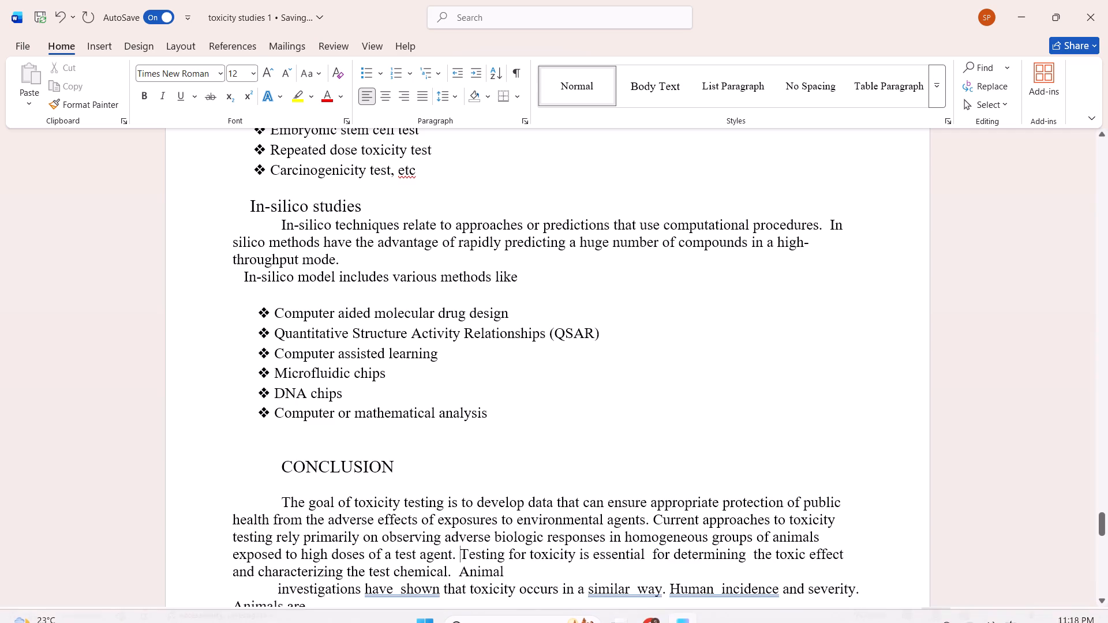
scroll(19, 303, down, 2)
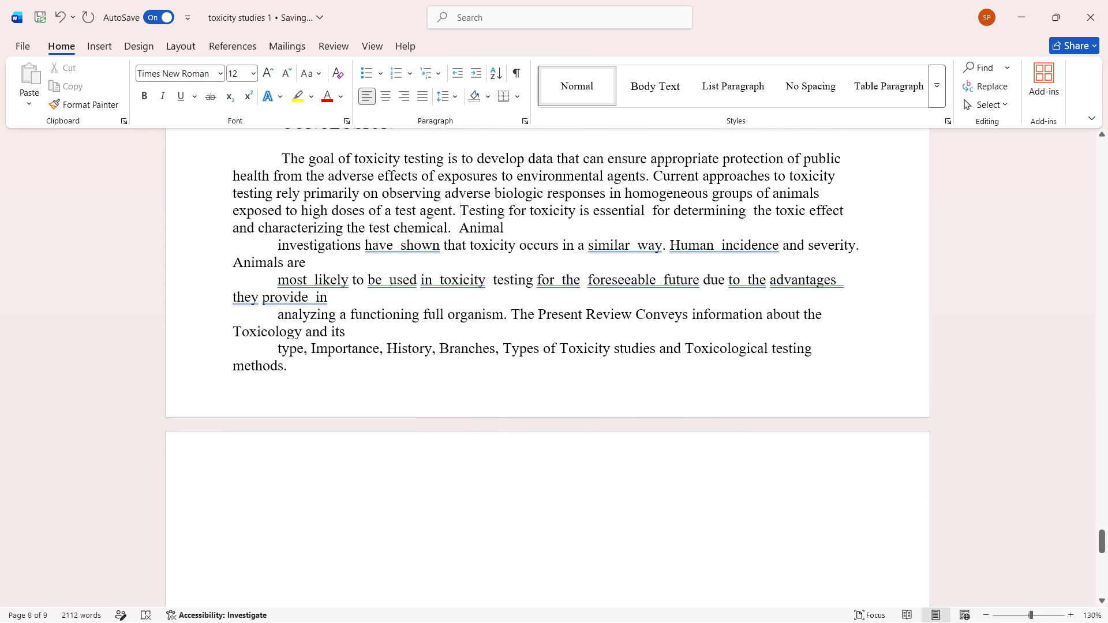
click(270, 252)
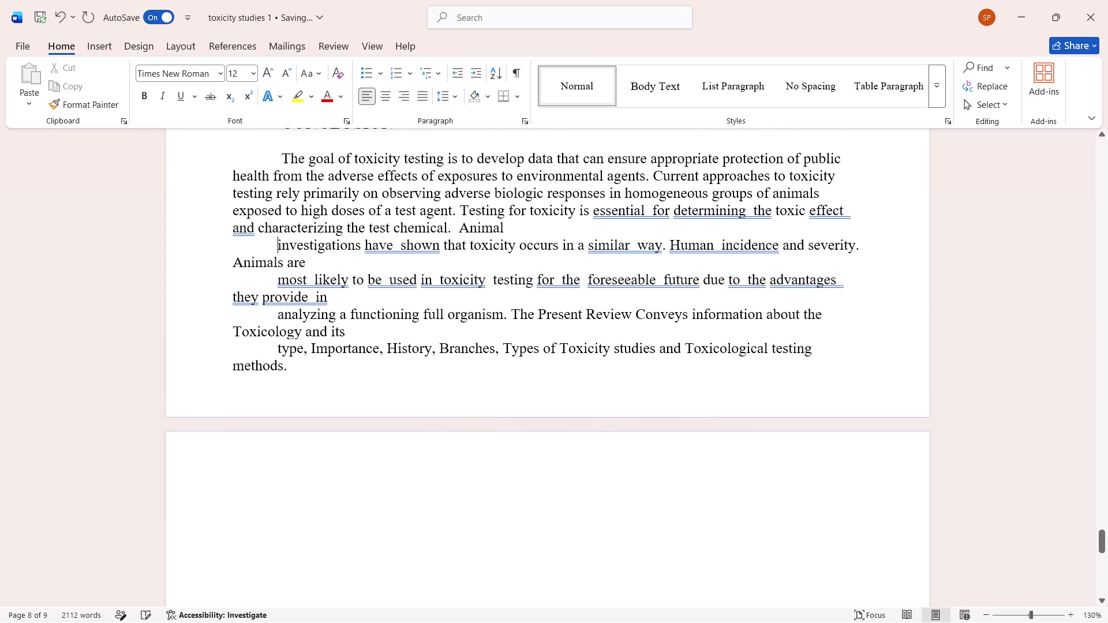
key(BackSpace)
key(BackSpace)
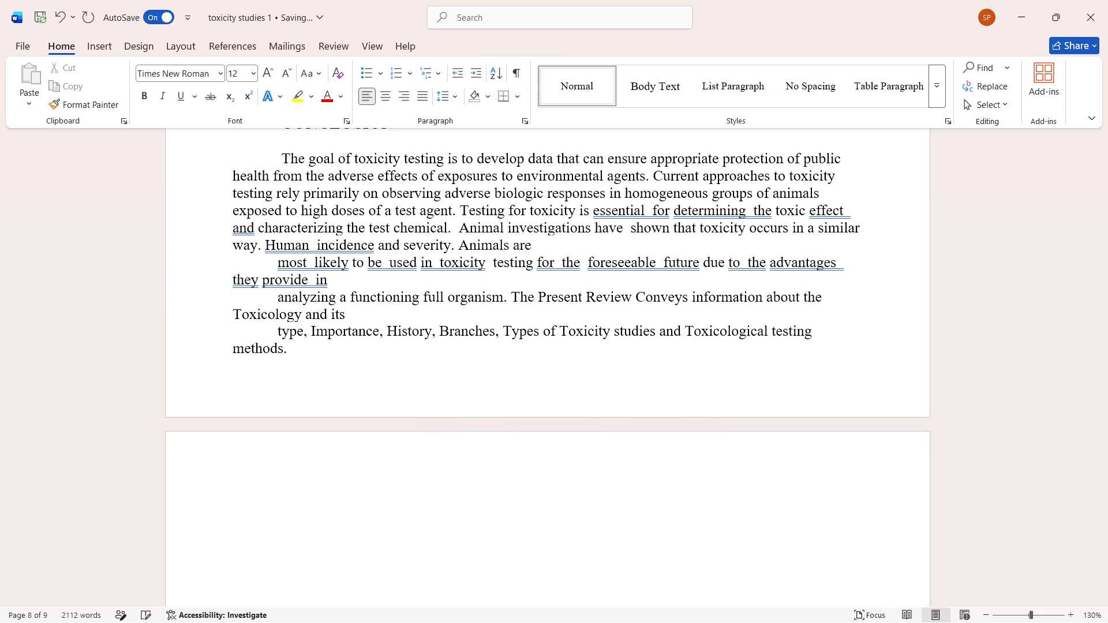
click(273, 260)
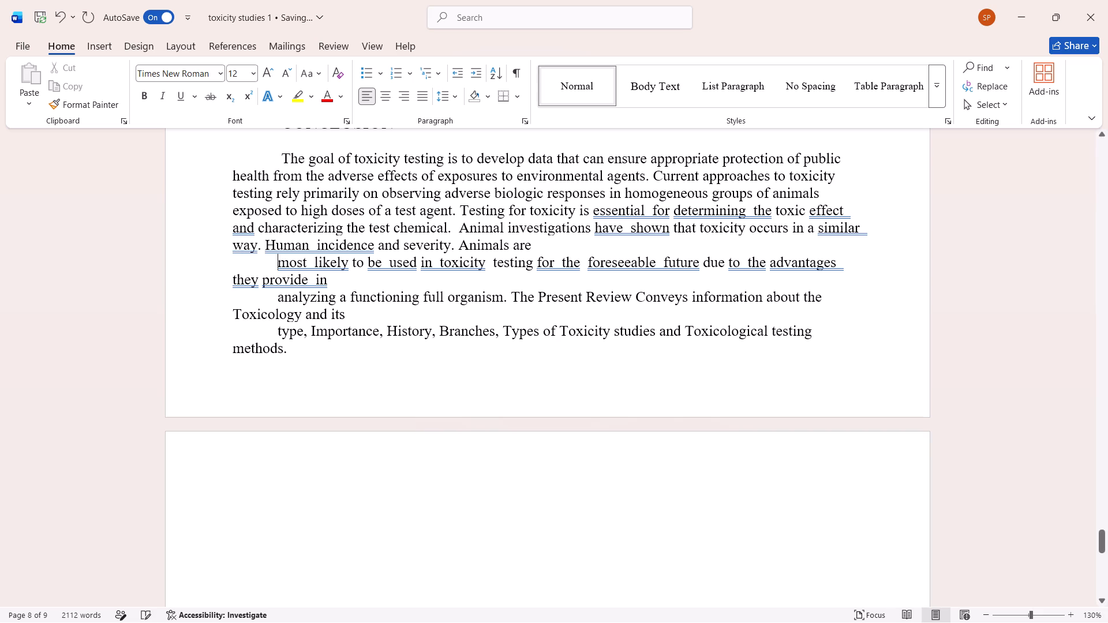
key(BackSpace)
key(BackSpace)
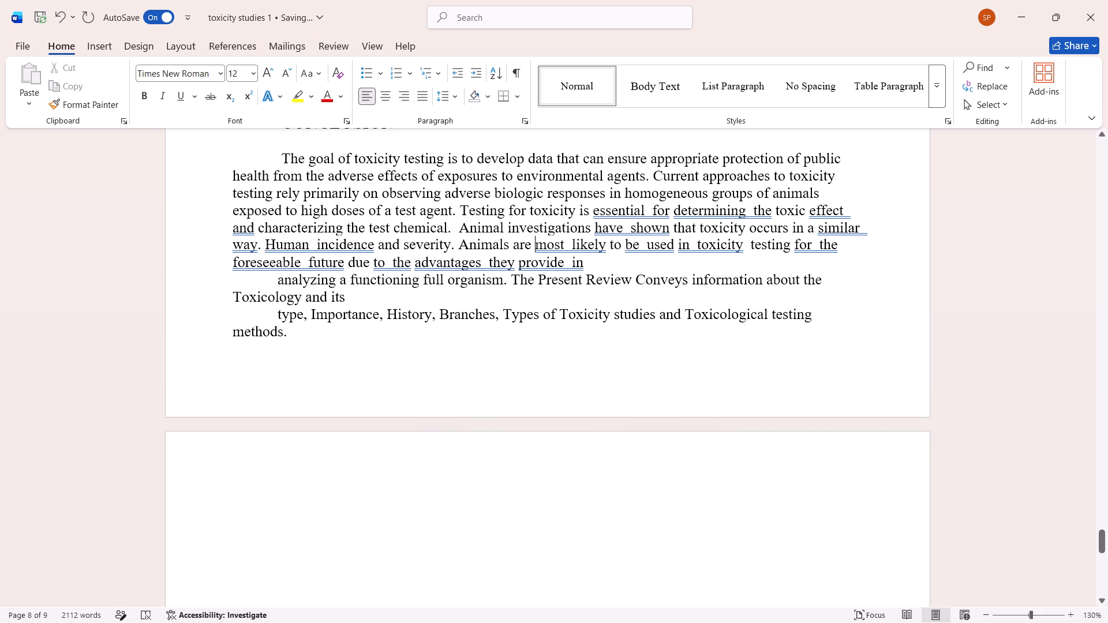
click(278, 278)
key(BackSpace)
key(BackSpace)
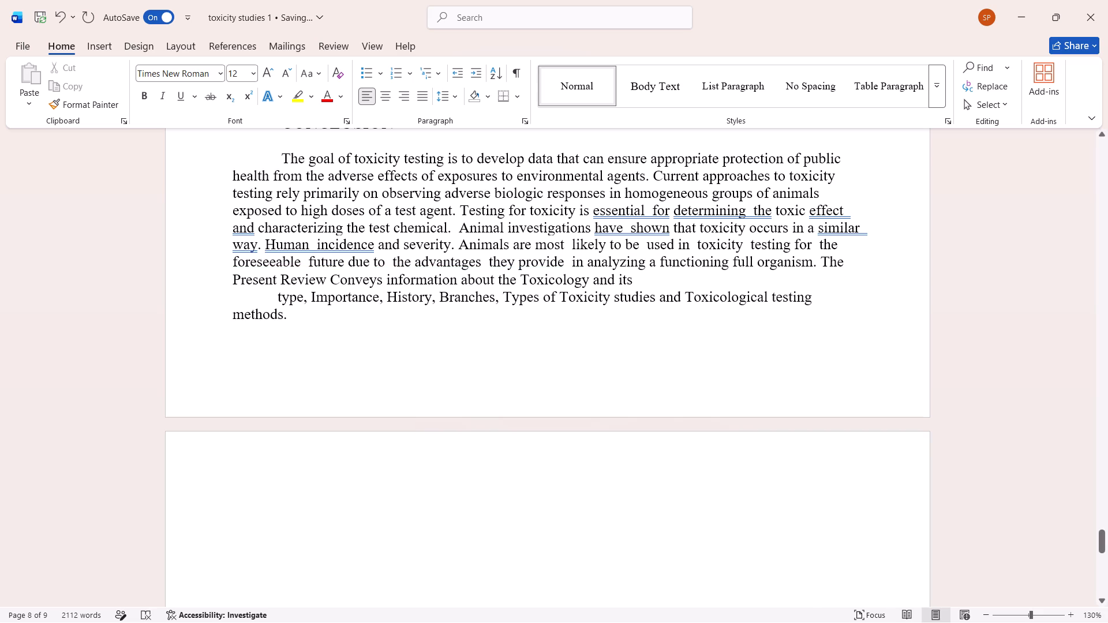
click(265, 297)
key(BackSpace)
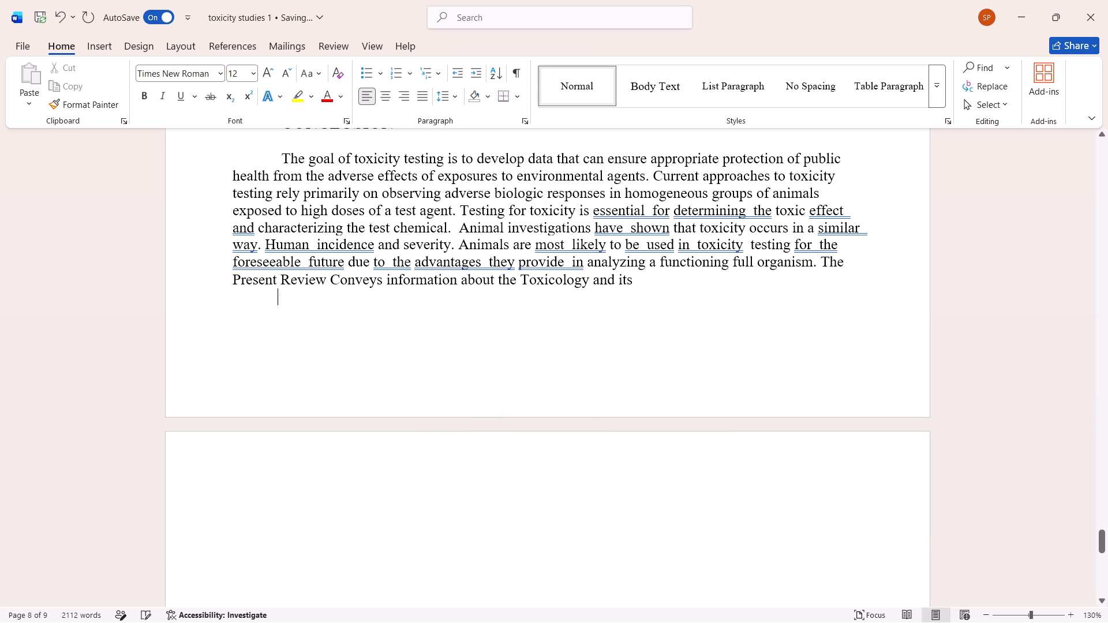
key(BackSpace)
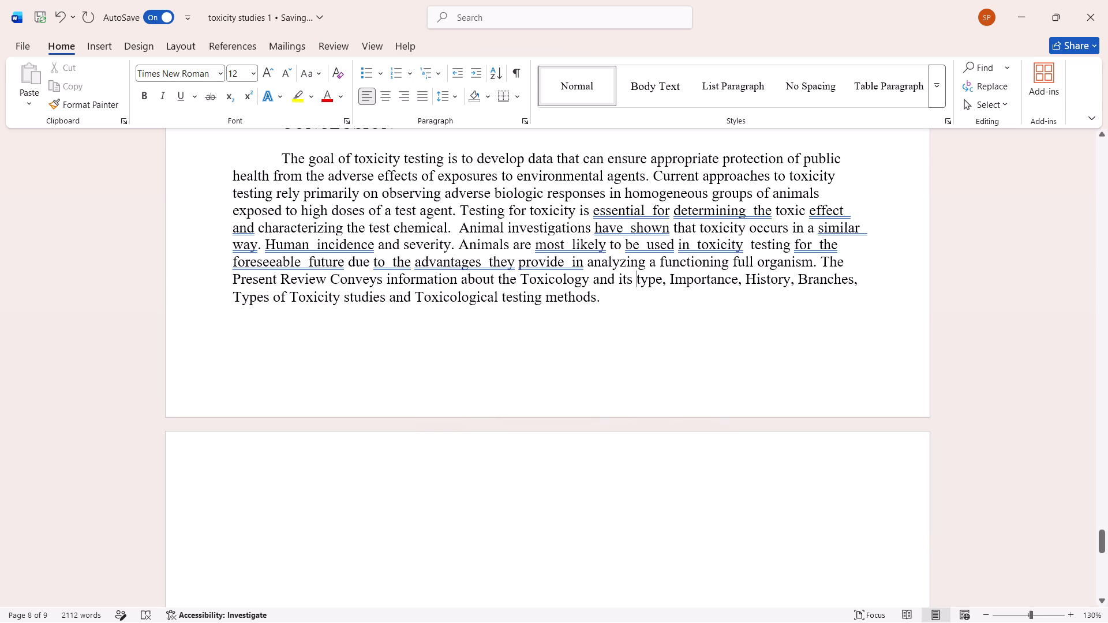
Review the document's layout and spacing, from the Conclusion back through the toxicity studies, types of toxicology and importance sections.
click(289, 401)
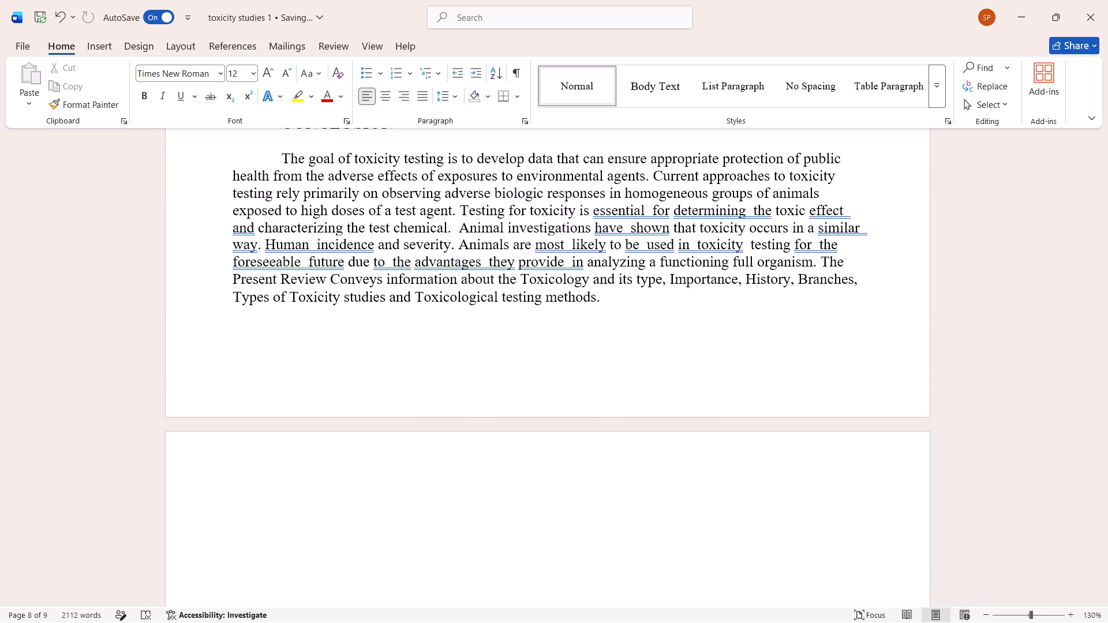
scroll(289, 401, down, 2)
scroll(289, 401, up, 2)
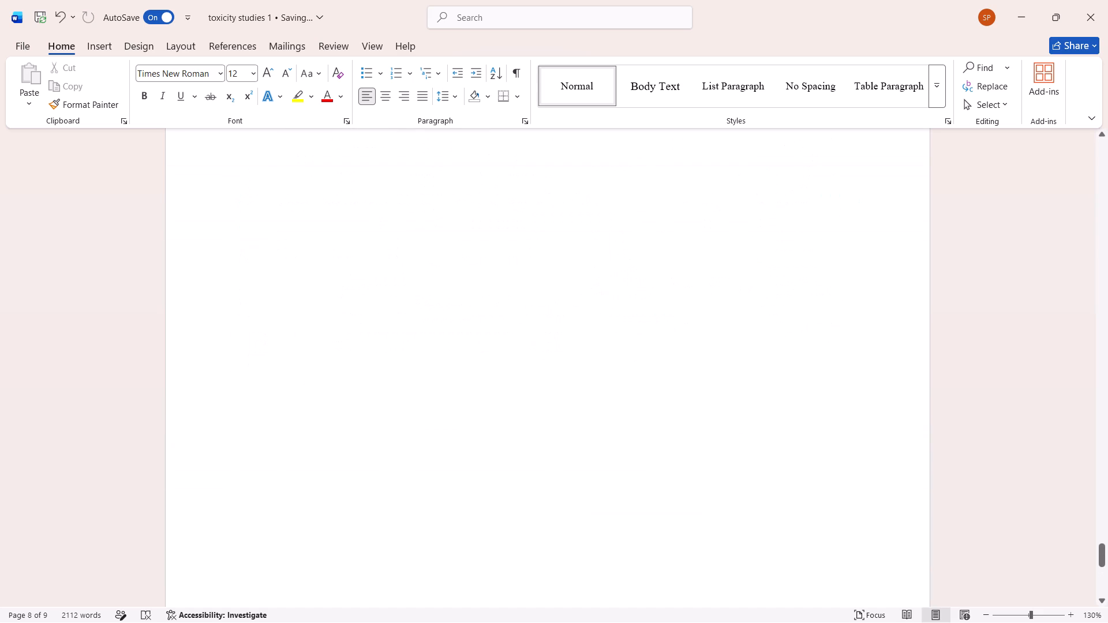
scroll(289, 401, up, 13)
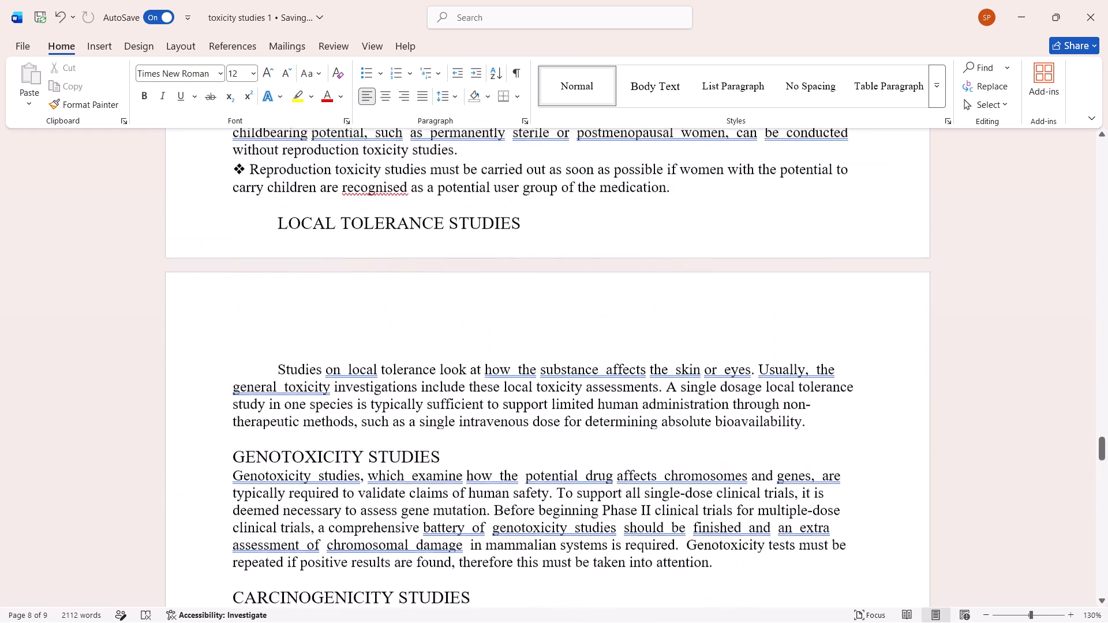
scroll(289, 401, up, 5)
scroll(289, 401, down, 2)
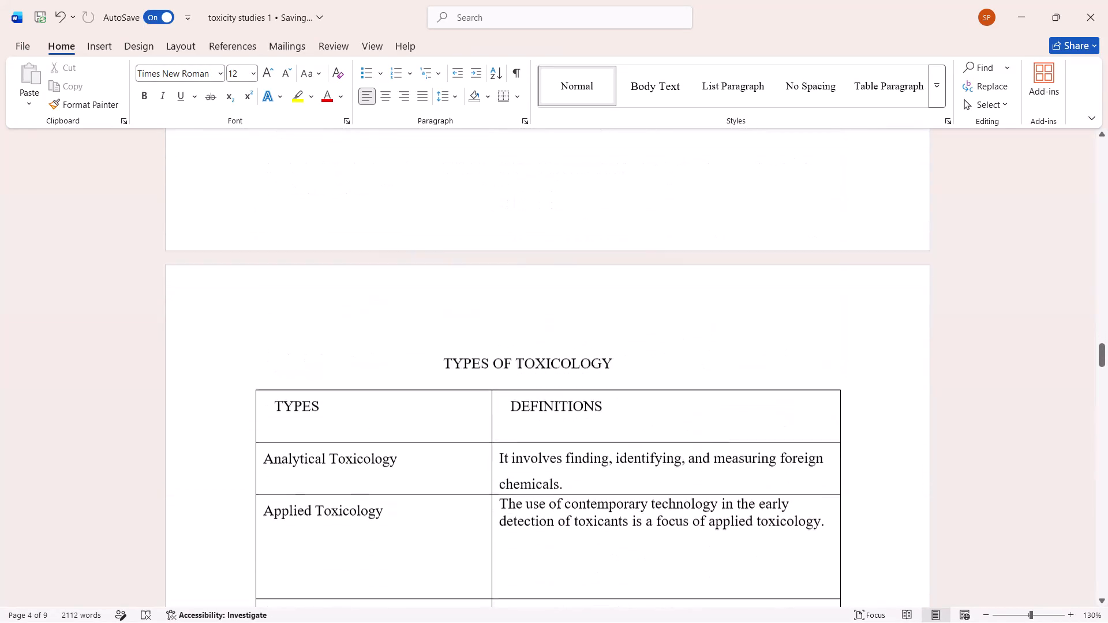
scroll(289, 401, down, 4)
scroll(289, 401, up, 2)
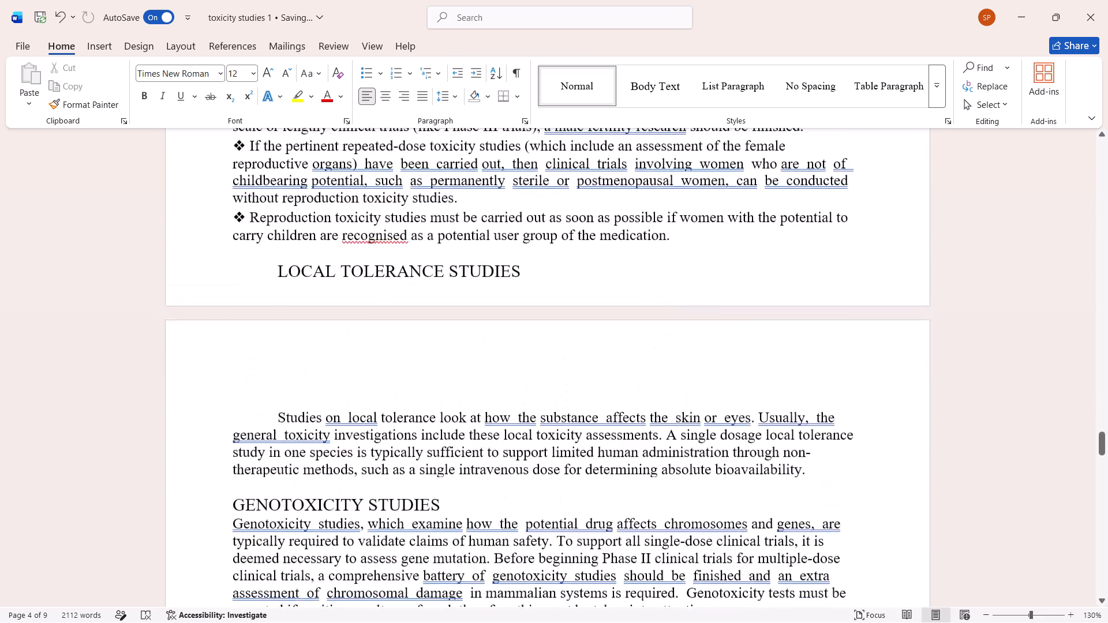
scroll(289, 401, up, 2)
scroll(289, 401, down, 3)
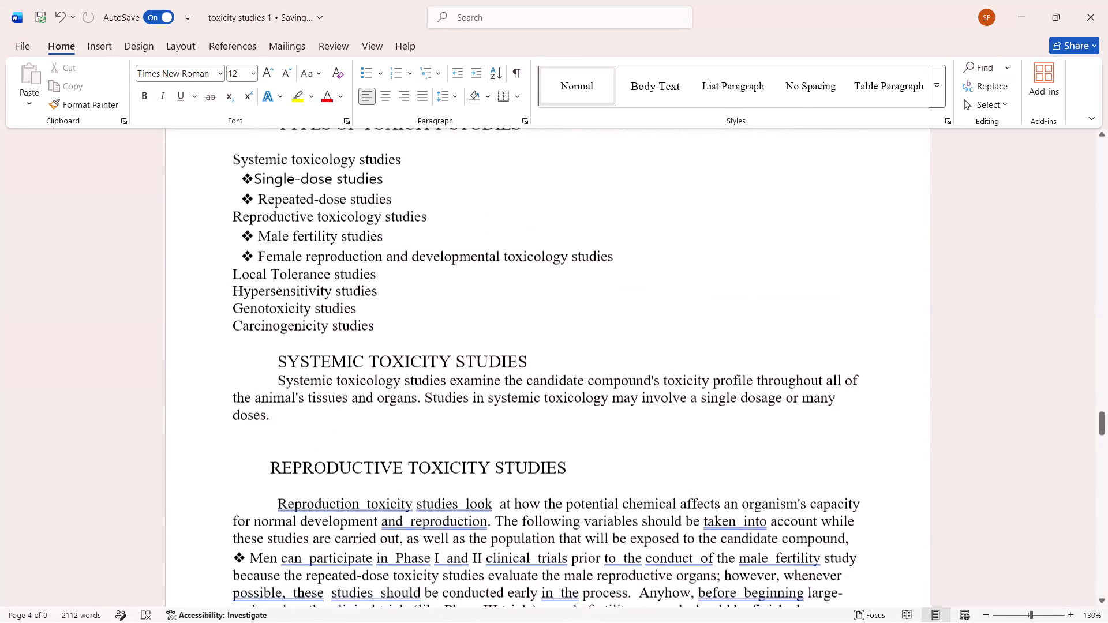
scroll(289, 401, down, 1)
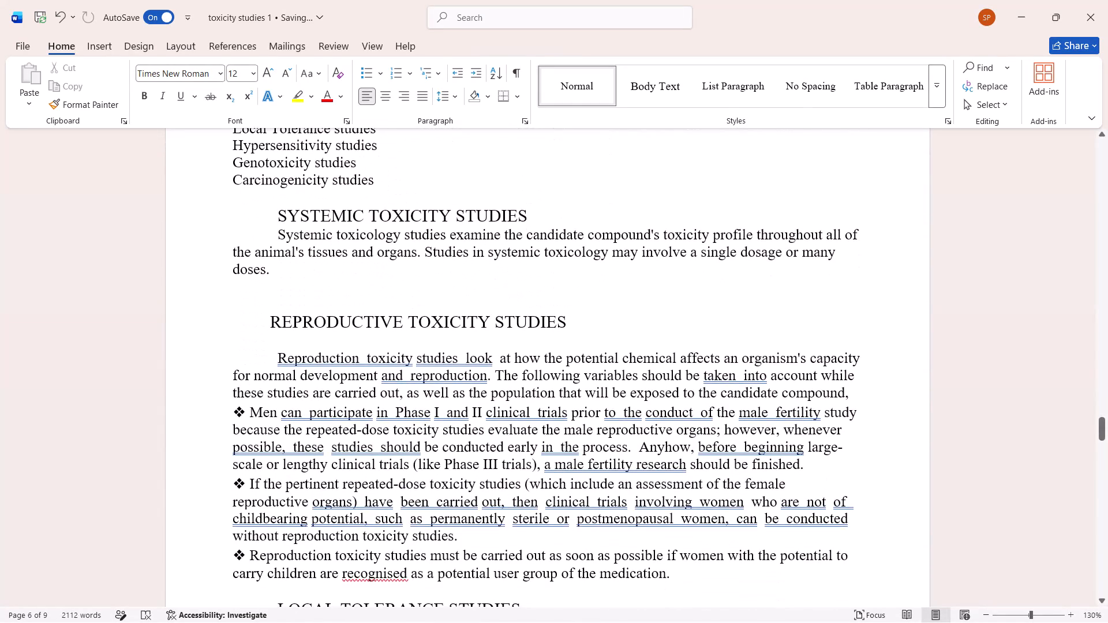
scroll(289, 401, down, 2)
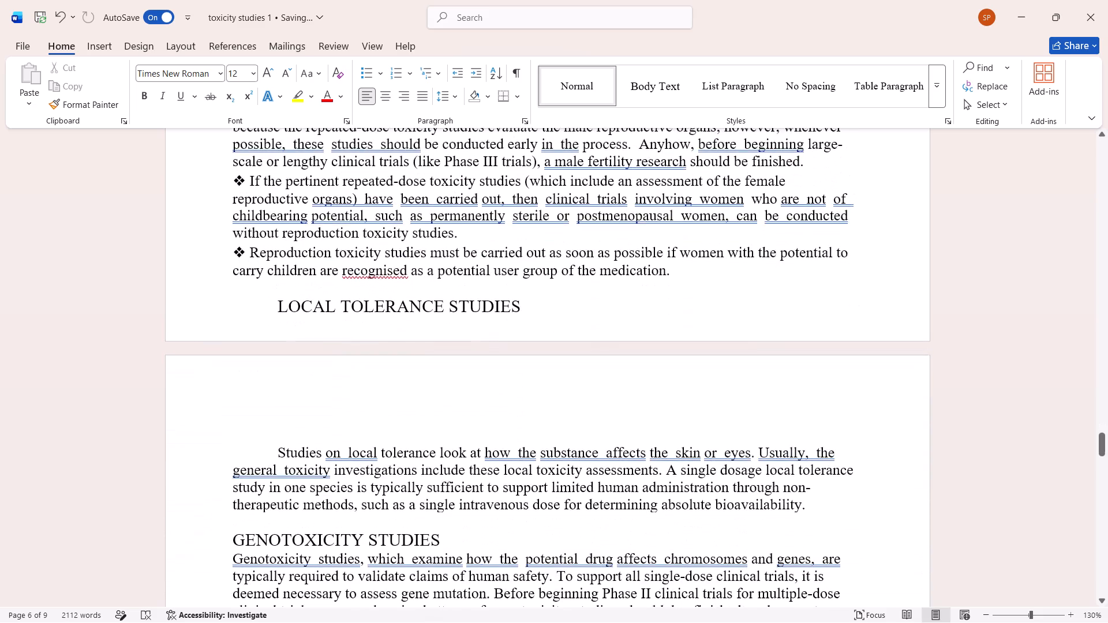
scroll(289, 401, down, 3)
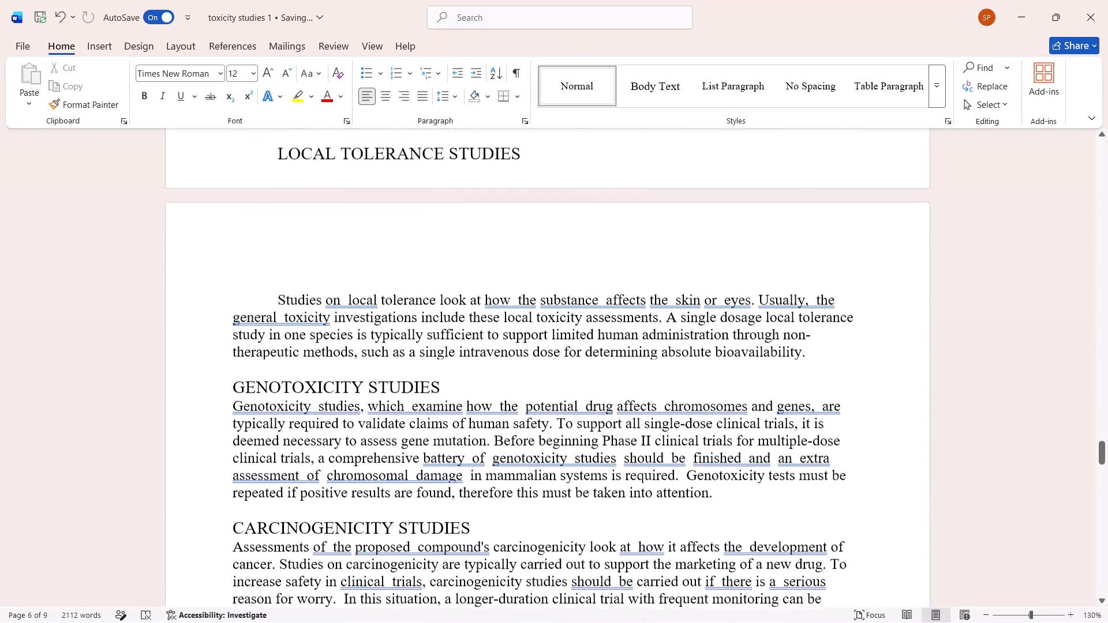
scroll(289, 401, down, 4)
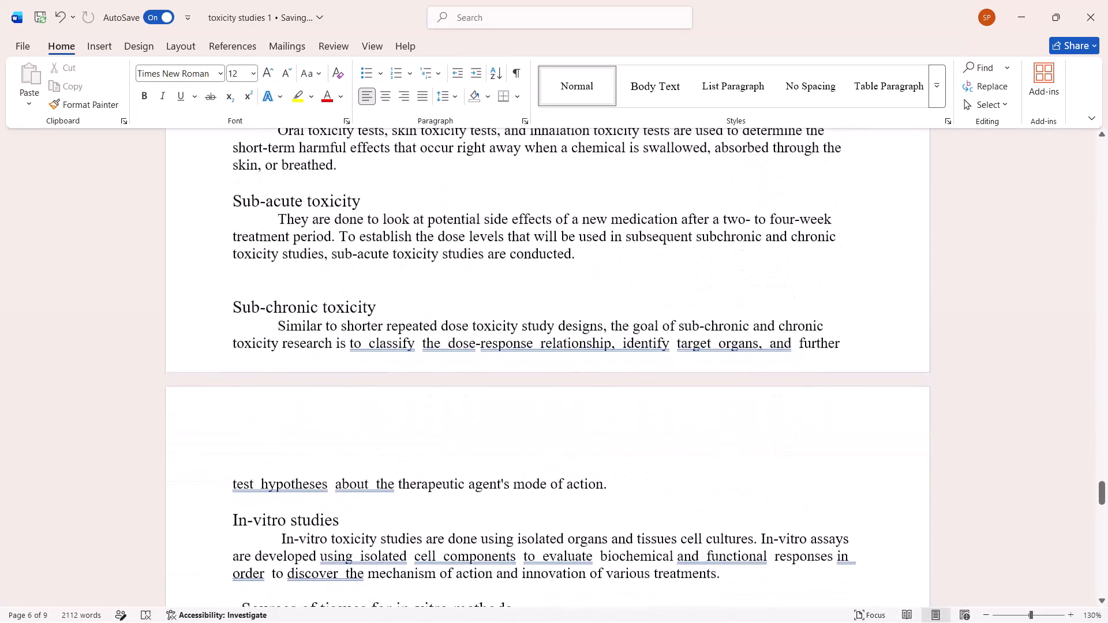
scroll(289, 401, up, 13)
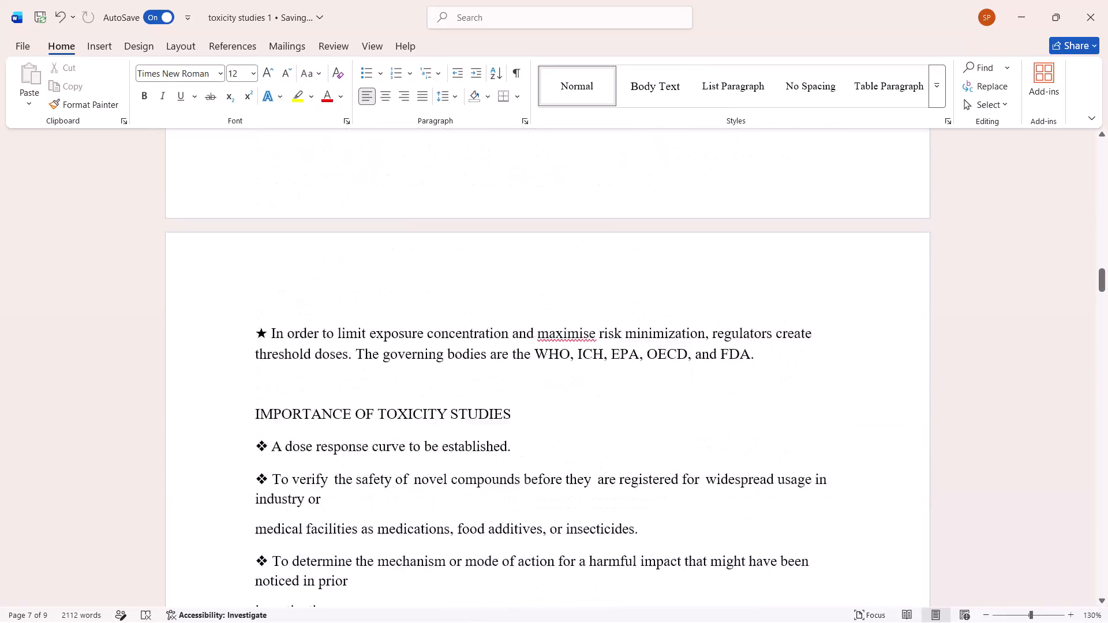
Review the line breaks and spacing in the Regulatory, Descriptive and Mechanistic Toxicology sections.
scroll(289, 401, up, 2)
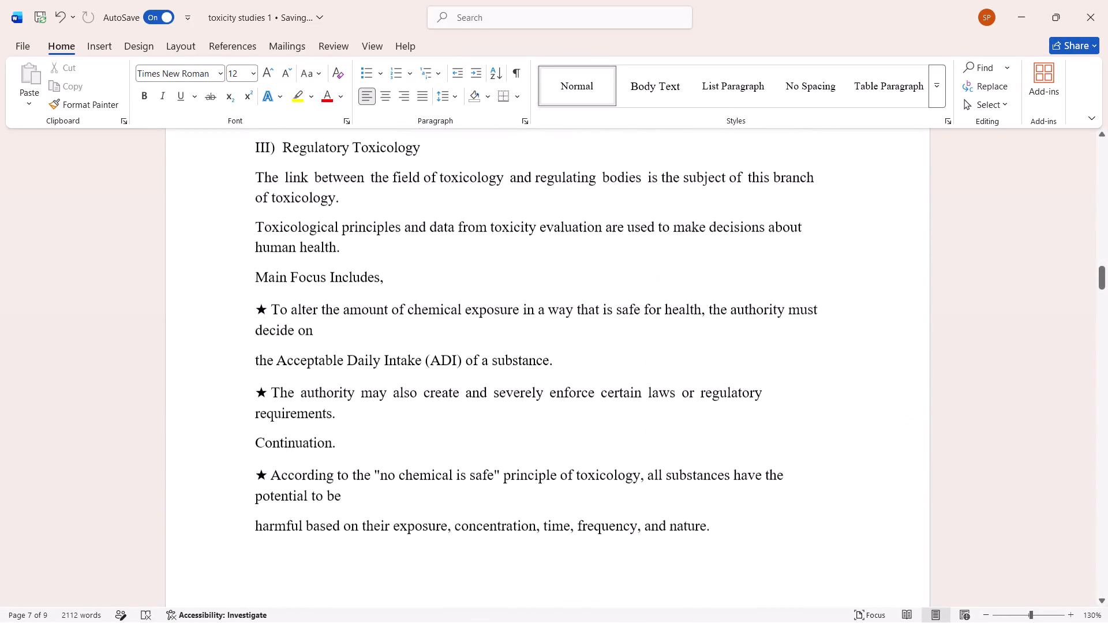
scroll(289, 401, up, 2)
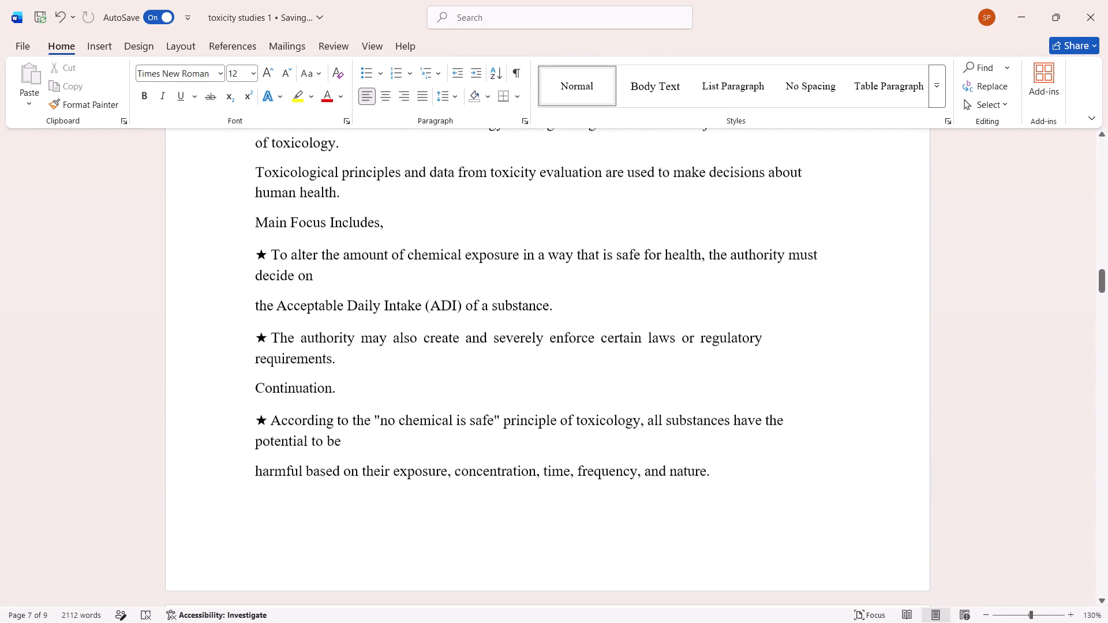
scroll(289, 401, up, 1)
scroll(289, 401, down, 2)
scroll(289, 401, up, 1)
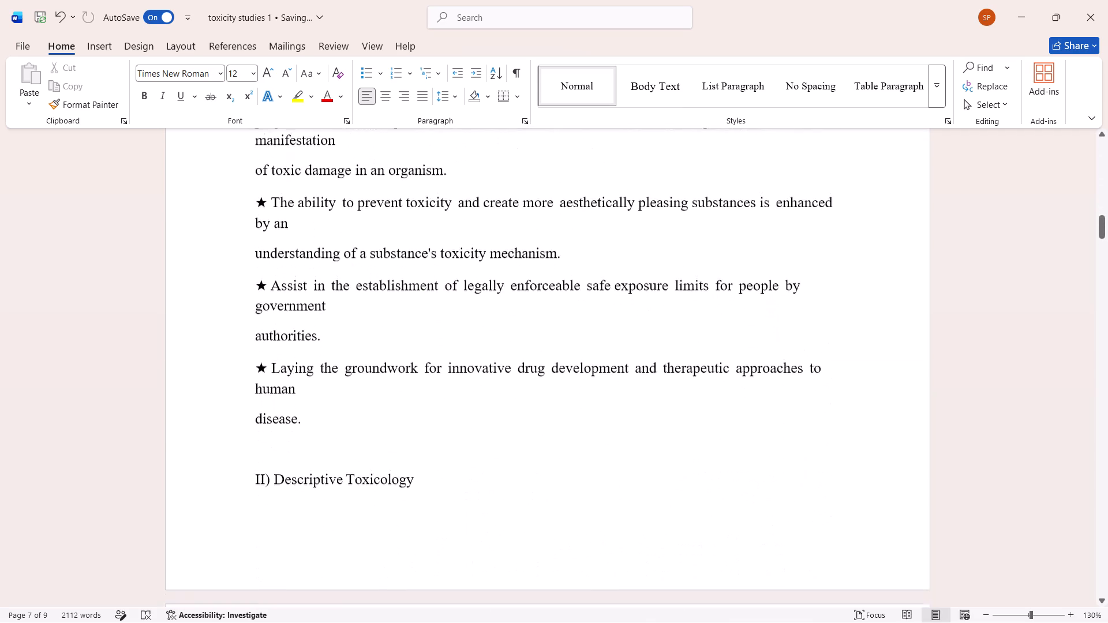
scroll(289, 401, up, 2)
scroll(289, 401, down, 1)
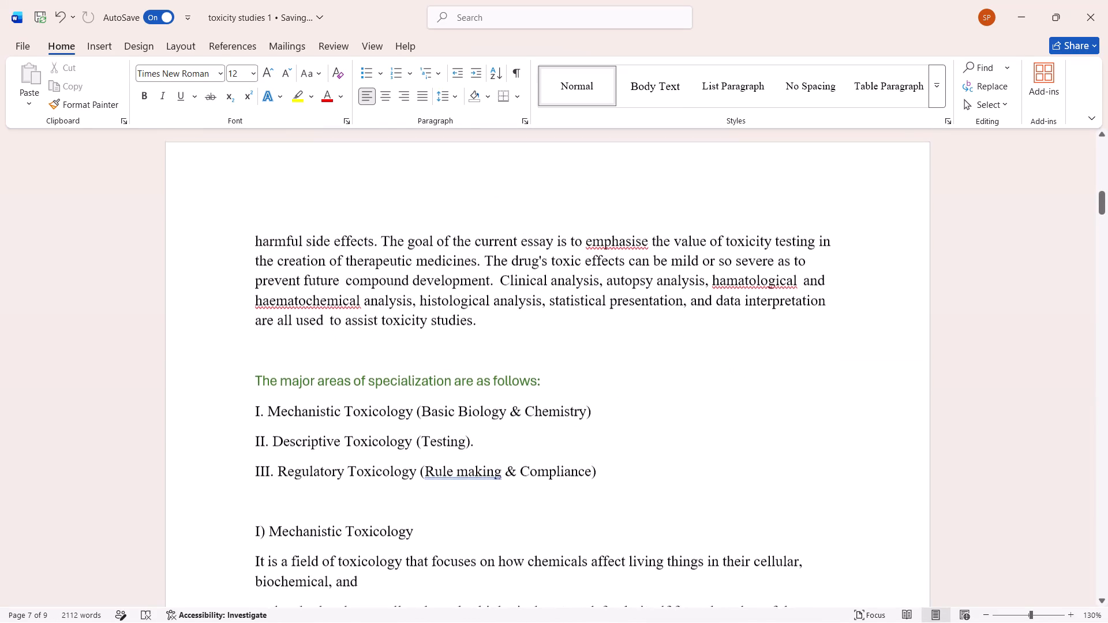
scroll(289, 401, down, 2)
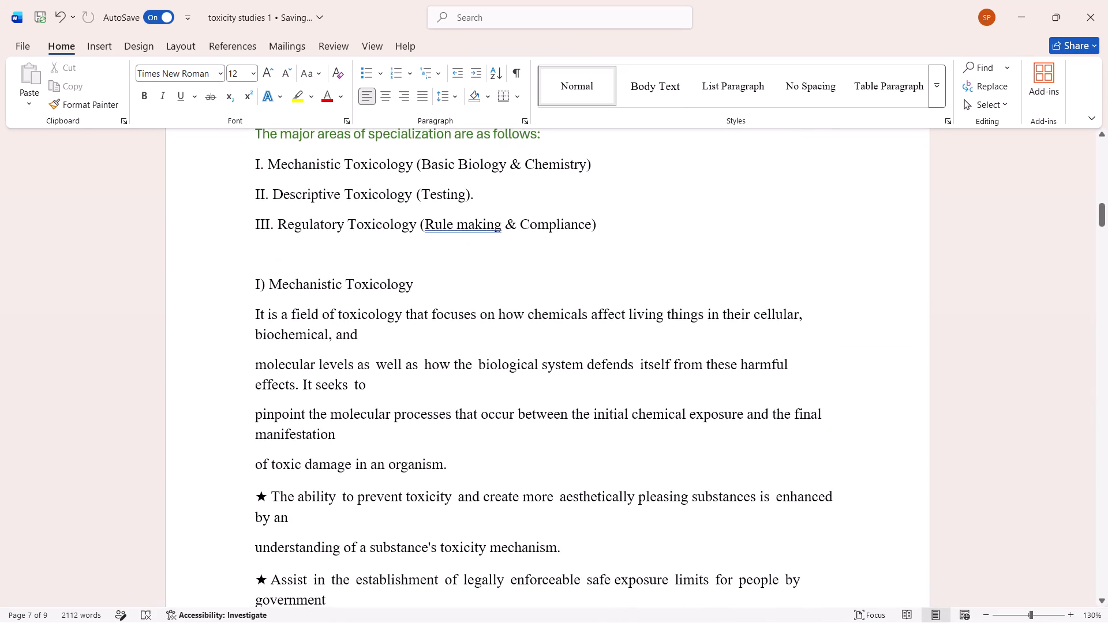
Join the broken Mechanistic Toxicology lines starting "molecular levels", "pinpoint the molecular" and "of toxic damage" into the opening paragraph, removing their indents.
click(249, 369)
key(BackSpace)
key(BackSpace)
drag(249, 369, 231, 374)
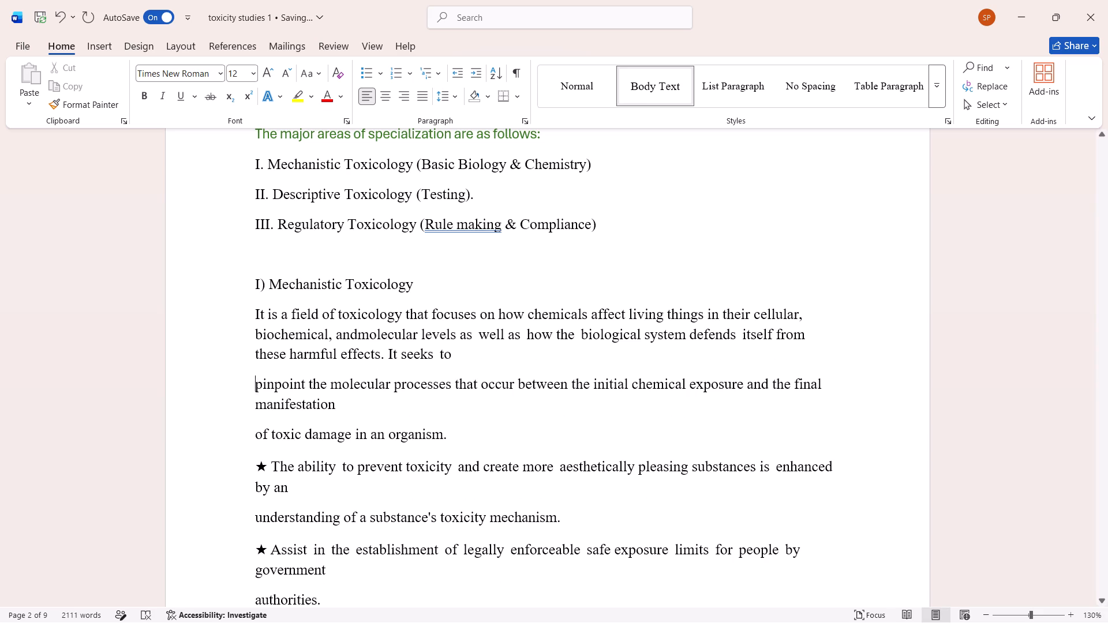
drag(231, 374, 169, 433)
click(208, 328)
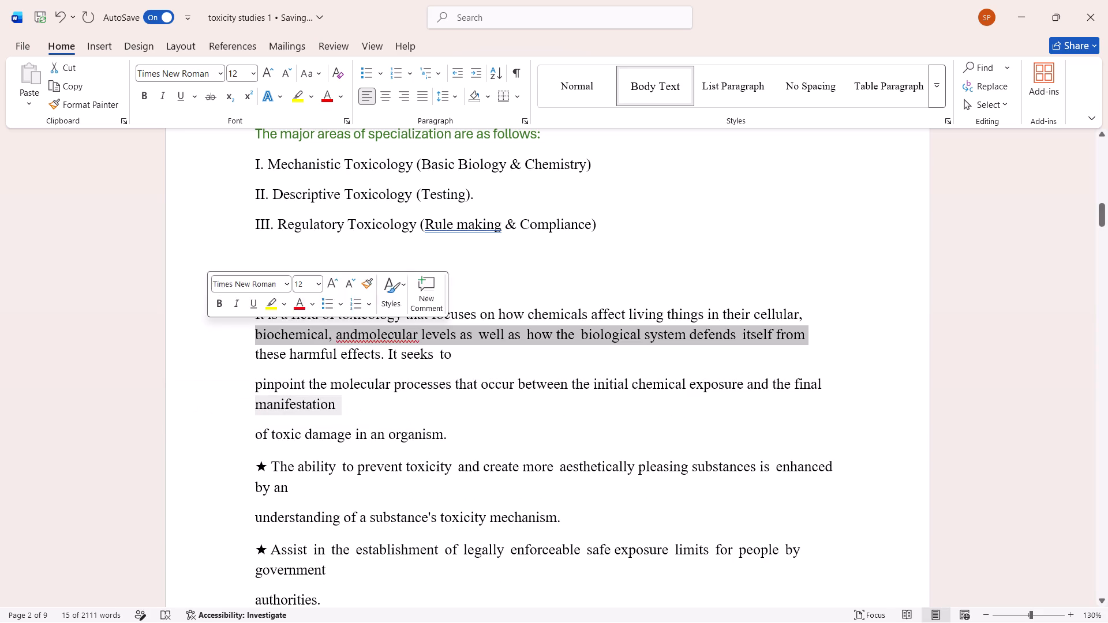
click(246, 381)
key(BackSpace)
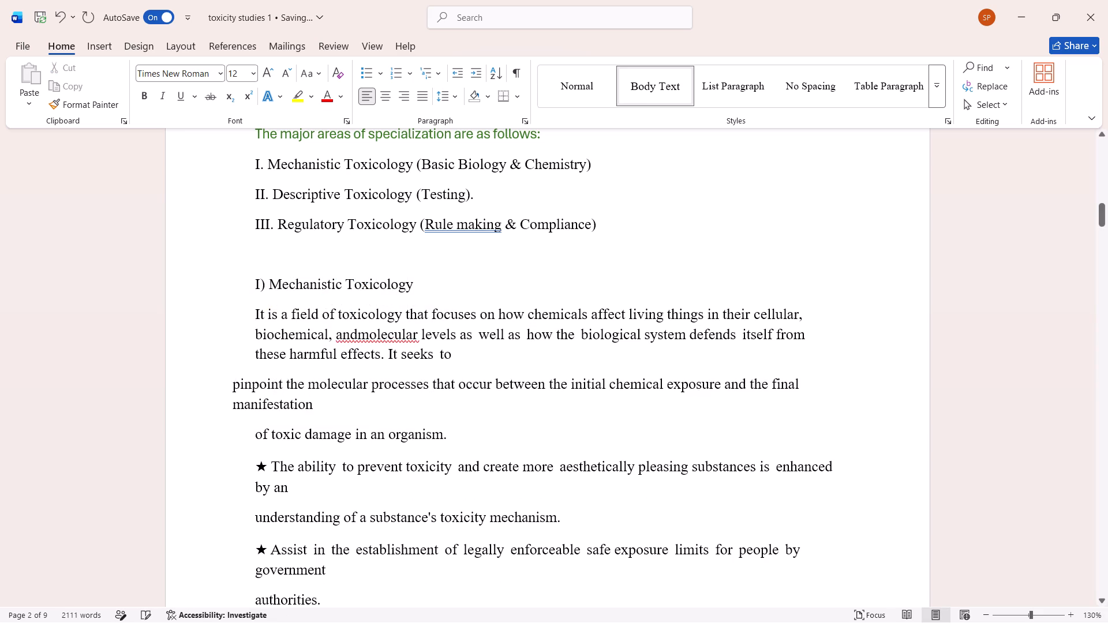
key(BackSpace)
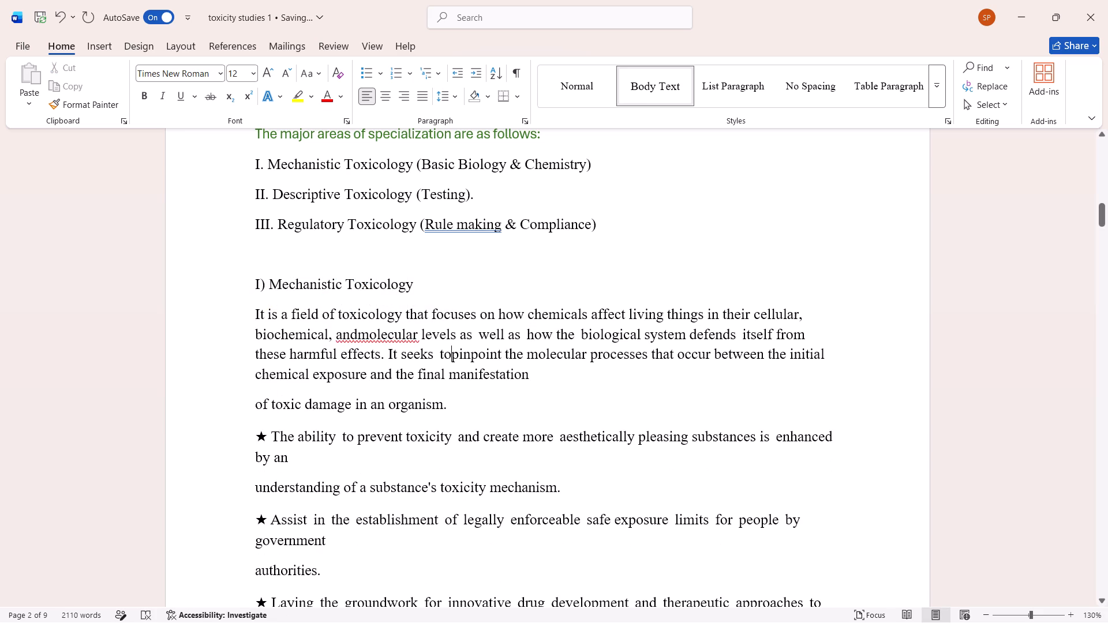
click(250, 401)
key(BackSpace)
key(BackSpace)
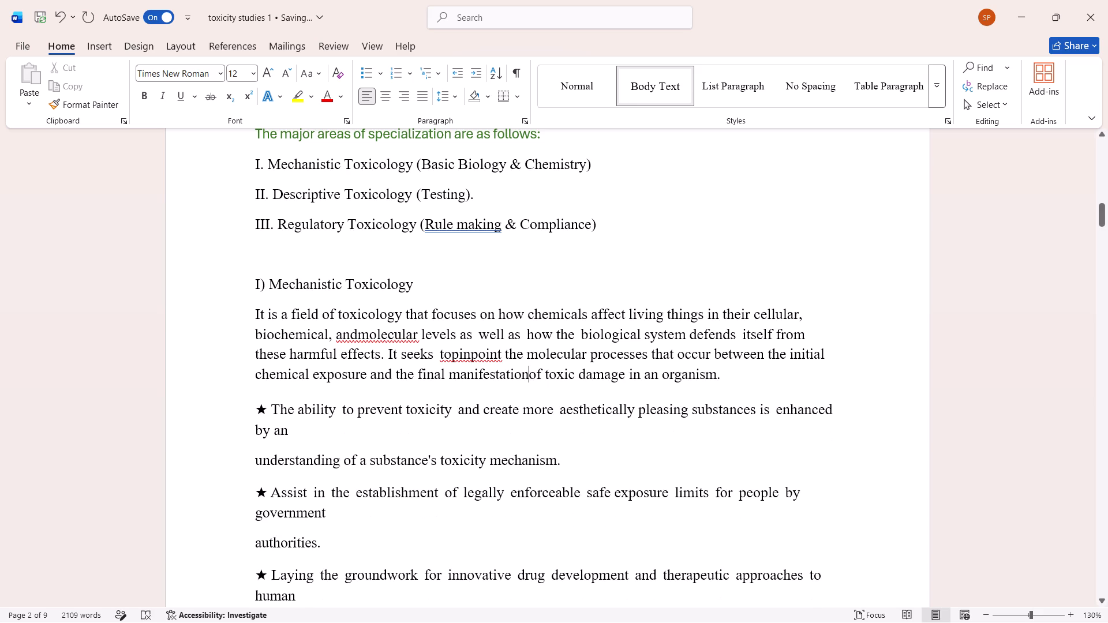
Join "understanding of a substance's", "authorities." and "disease." to their starred Mechanistic Toxicology points, with a space before each.
click(256, 459)
key(BackSpace)
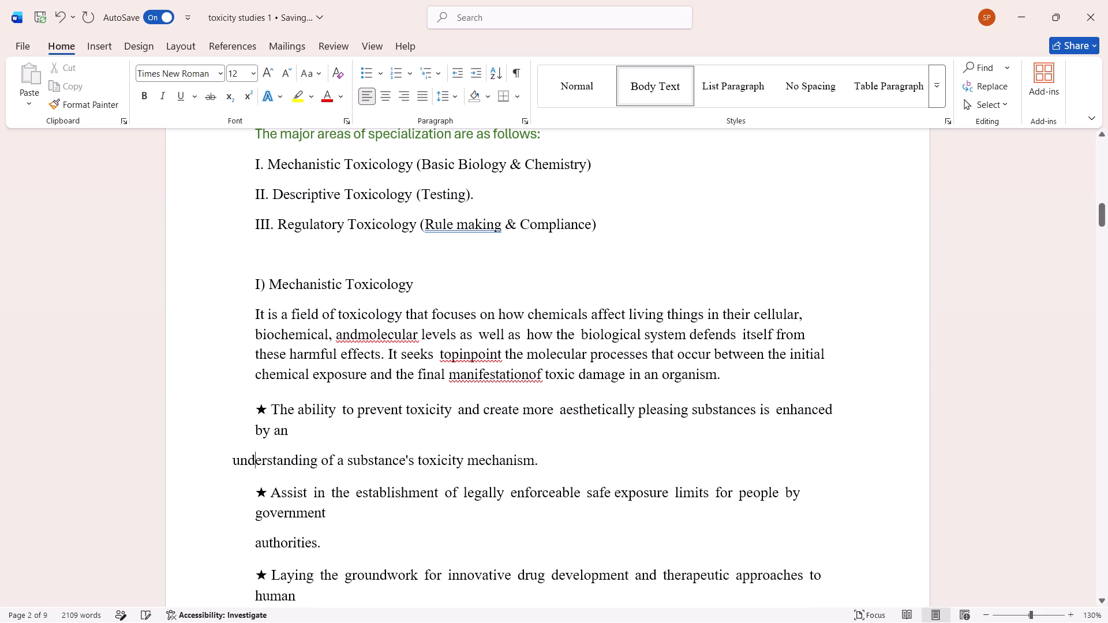
key(BackSpace)
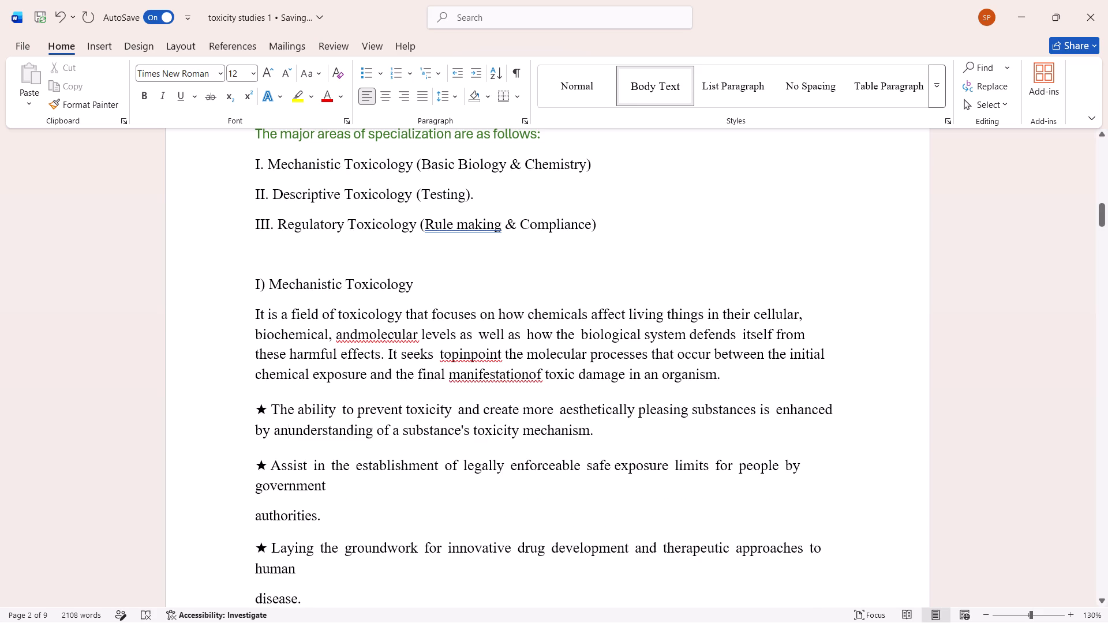
key(space)
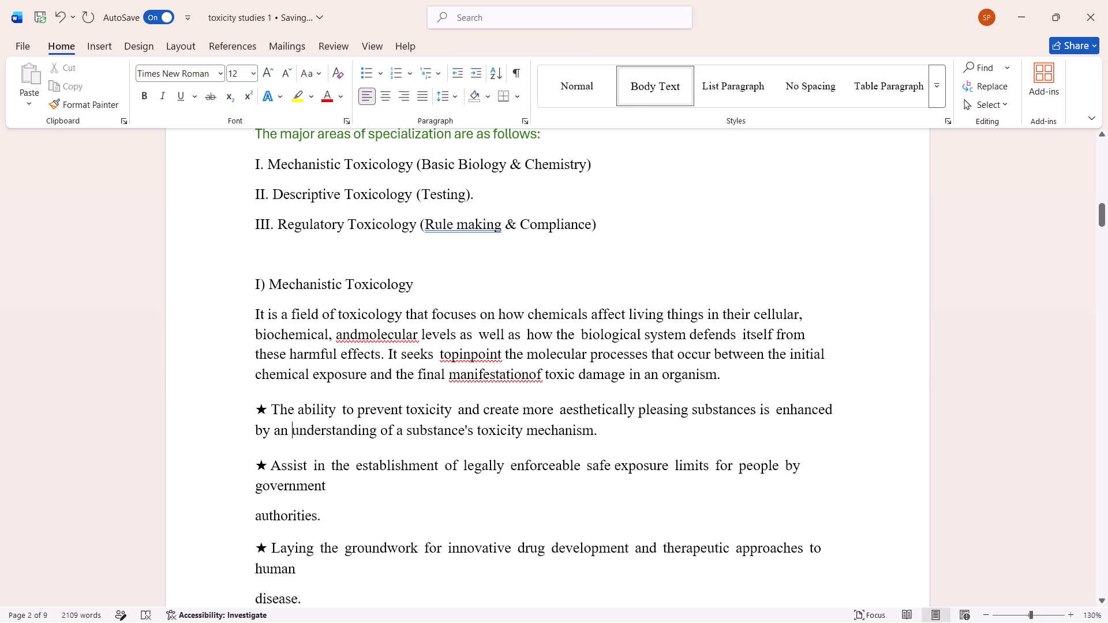
click(256, 517)
key(BackSpace)
key(BackSpace)
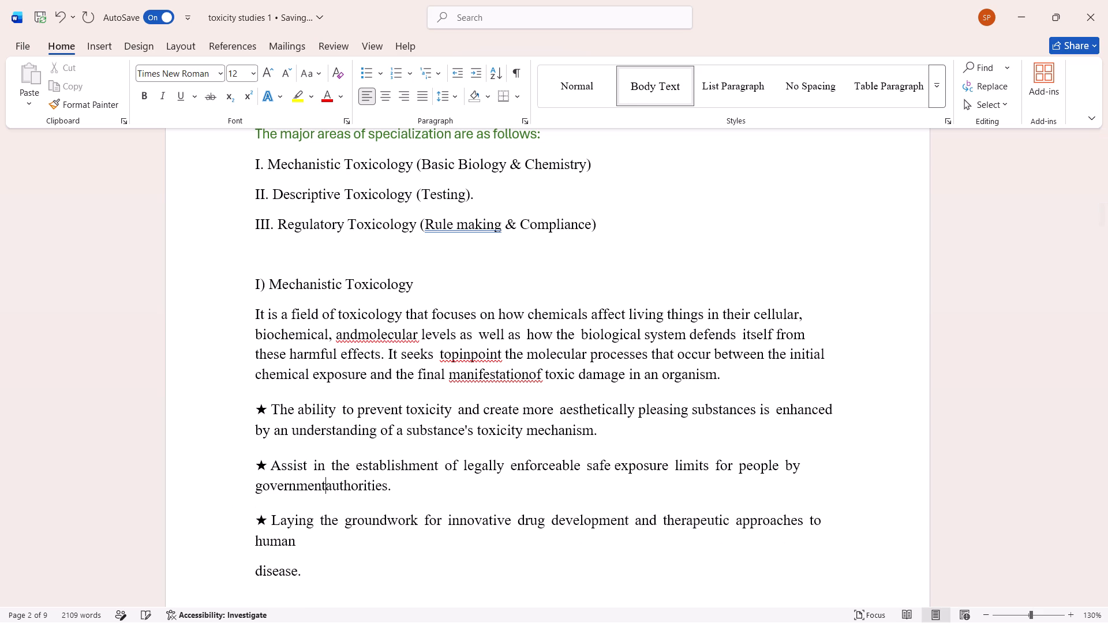
key(space)
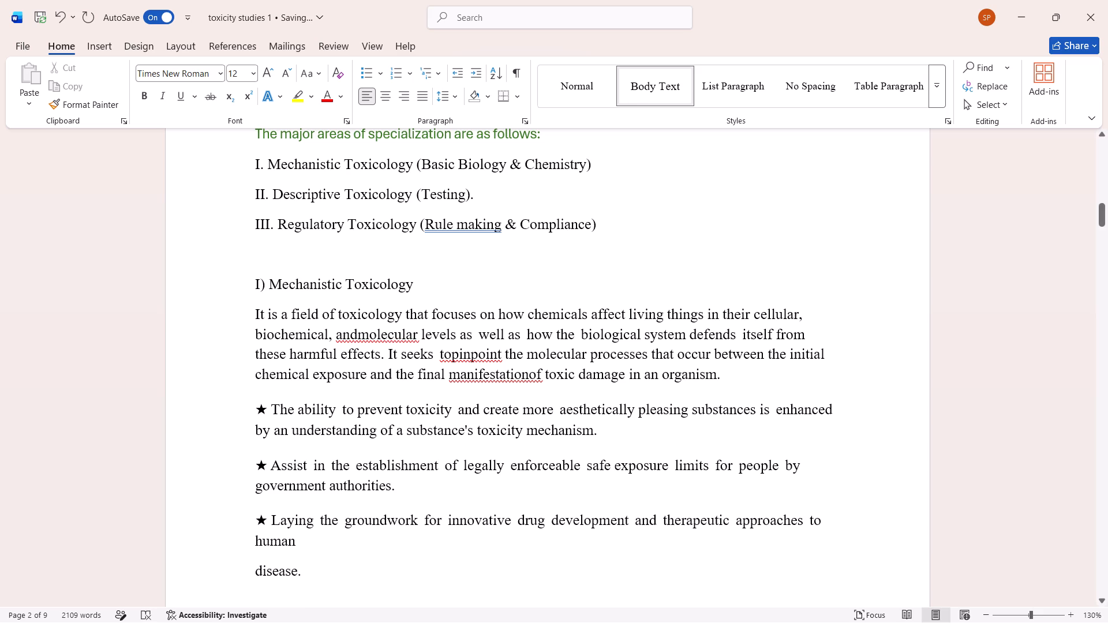
click(252, 574)
key(BackSpace)
key(BackSpace)
key(space)
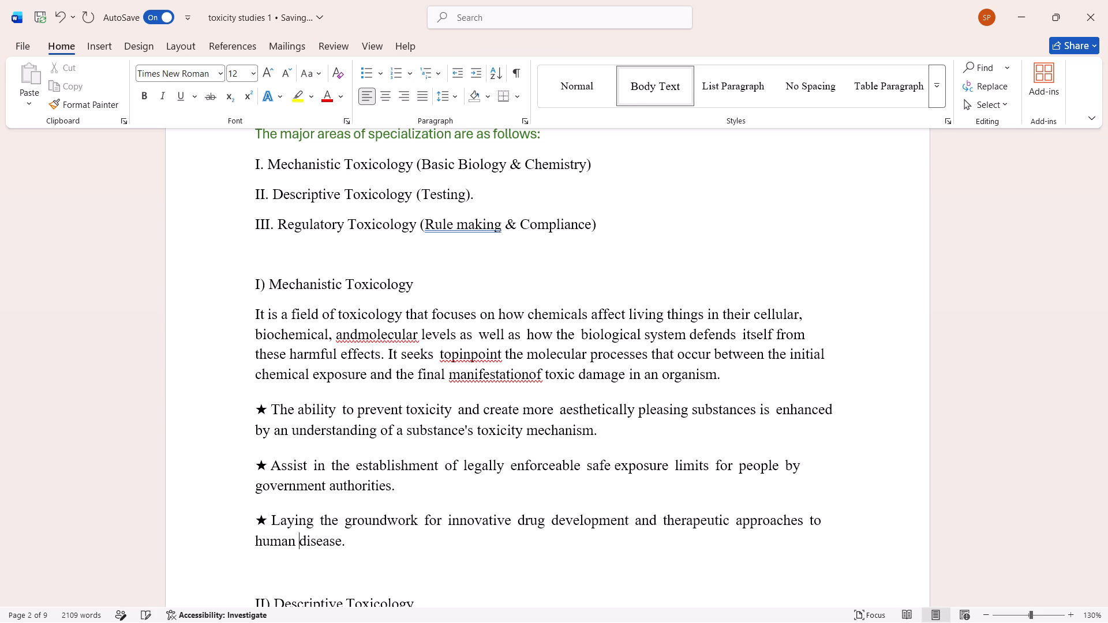
Join the Descriptive Toxicology lines starting "human results", "toxic chemical" and "usage of products" into the first paragraph, with a space before each.
scroll(252, 574, down, 1)
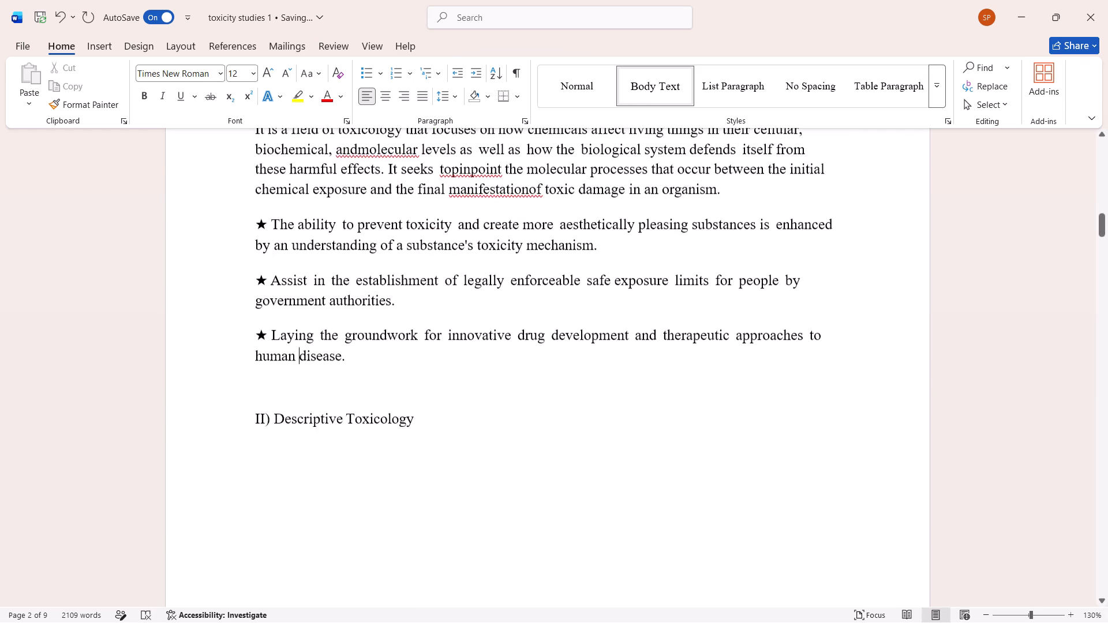
scroll(252, 574, down, 4)
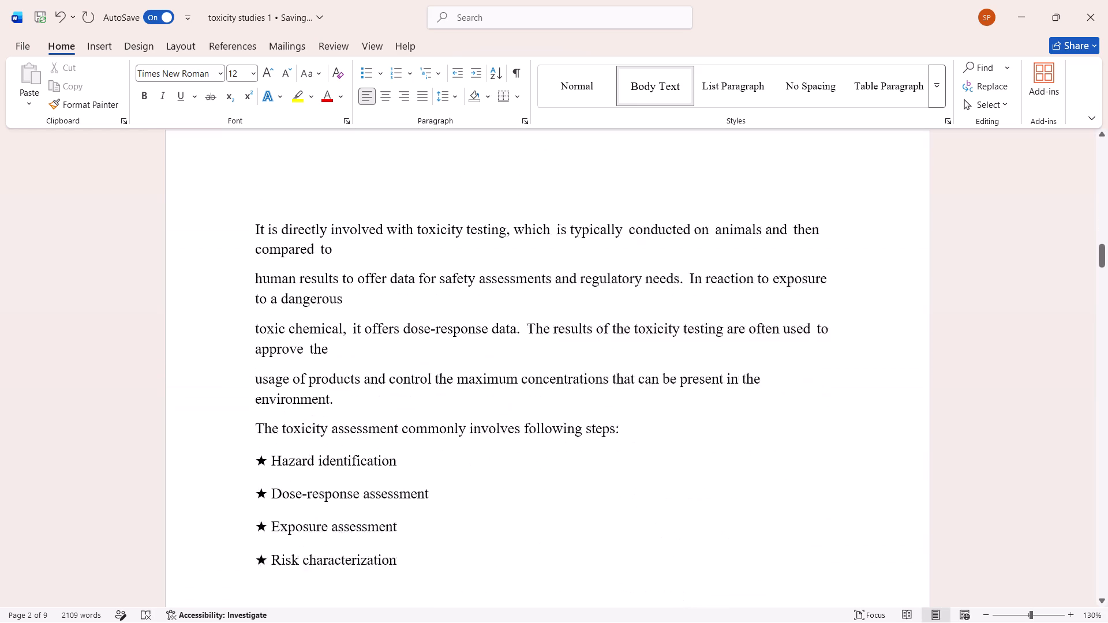
scroll(254, 563, down, 1)
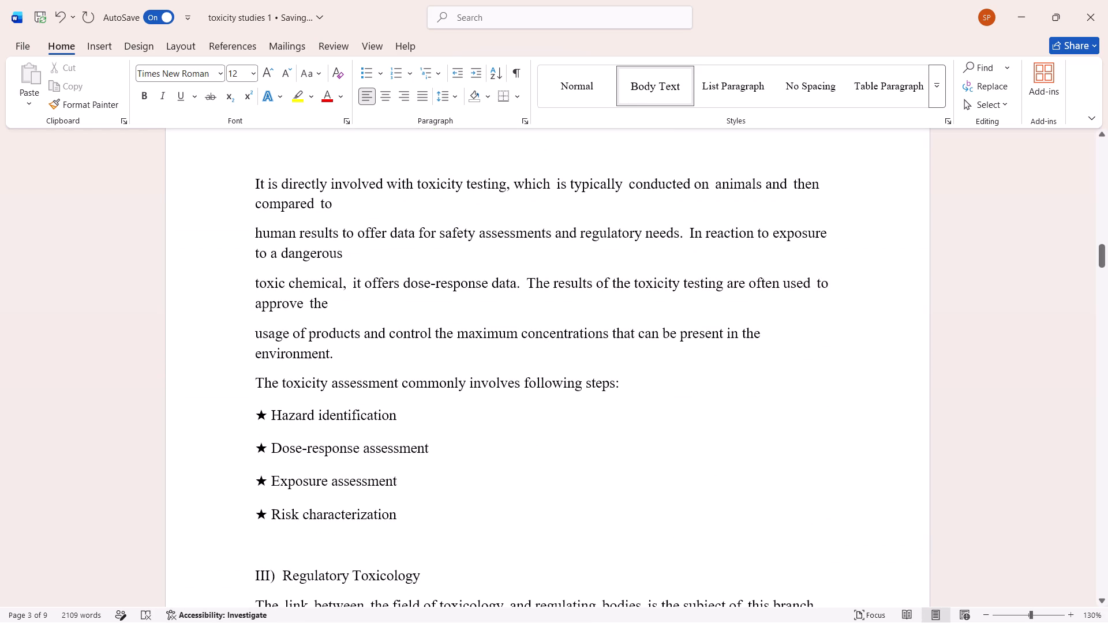
click(250, 239)
key(BackSpace)
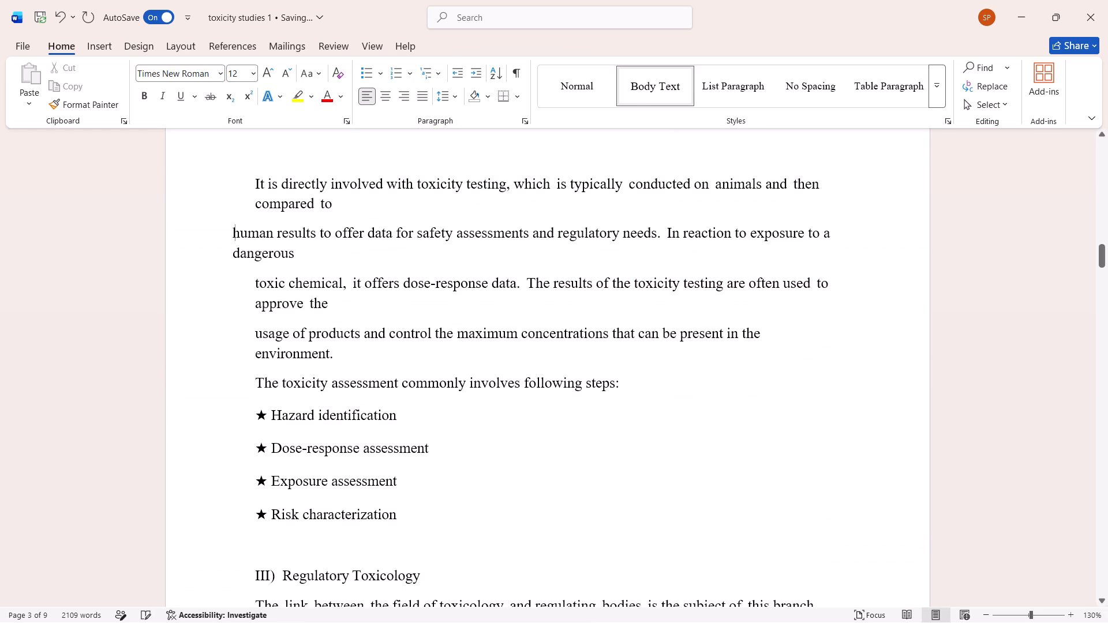
key(BackSpace)
key(space)
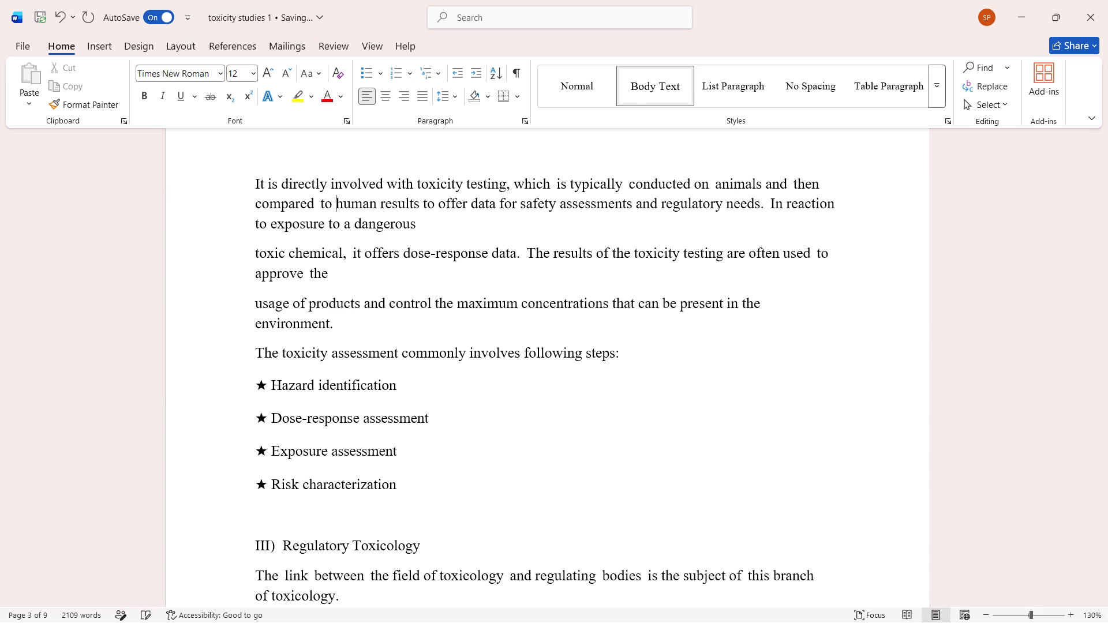
click(246, 250)
key(BackSpace)
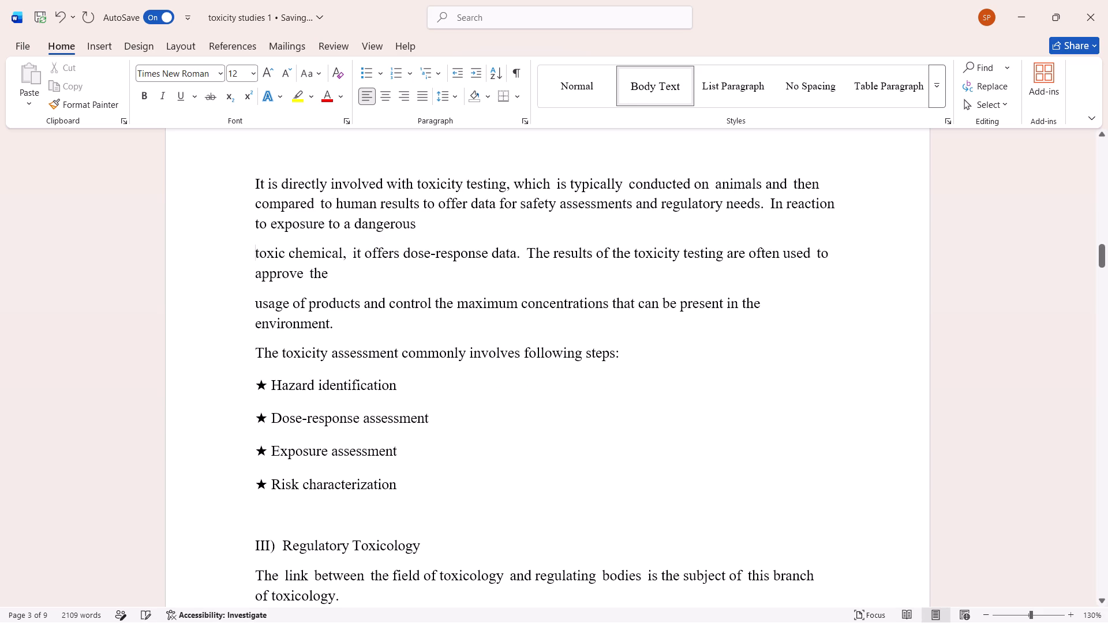
key(BackSpace)
key(space)
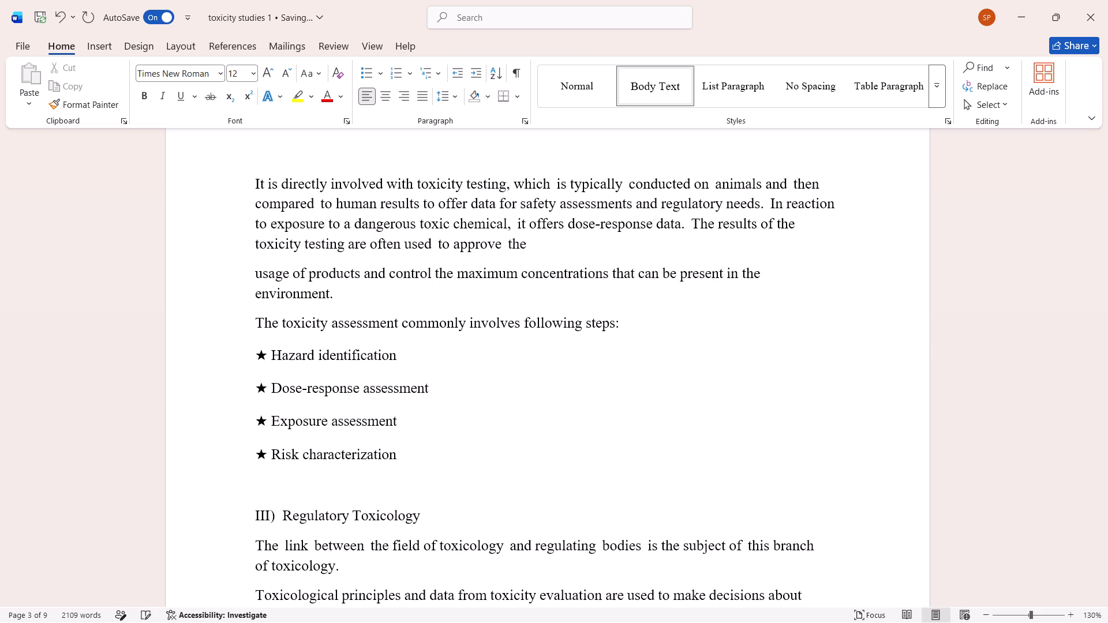
click(246, 272)
key(BackSpace)
key(BackSpace)
key(space)
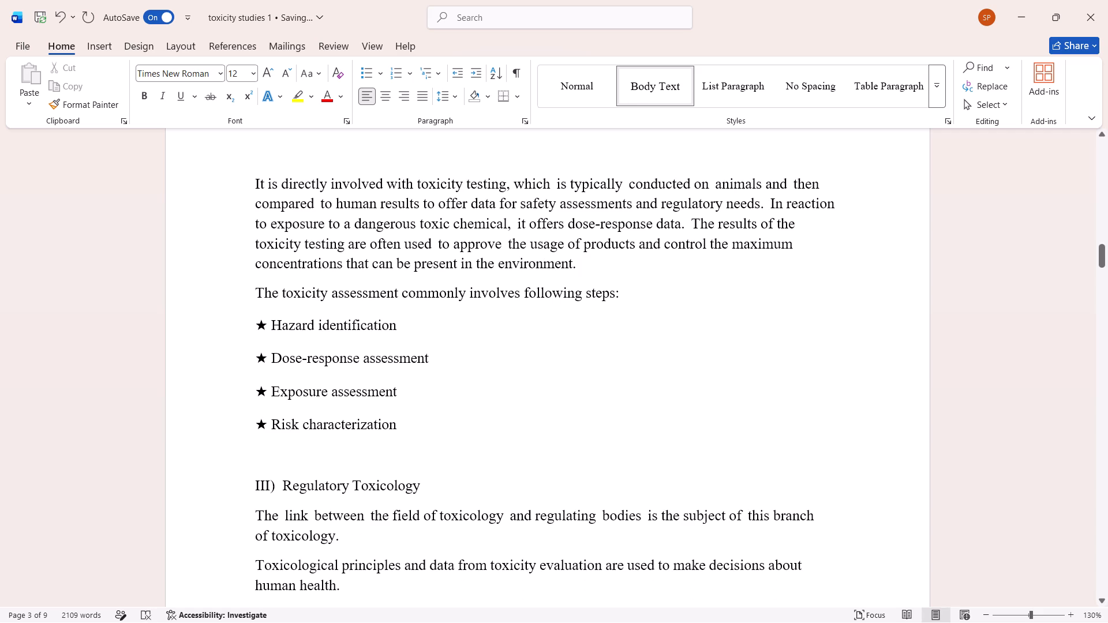
Join "The toxicity assessment commonly involves following steps:" to the paragraph above, and split it back onto its own line.
click(252, 291)
key(BackSpace)
key(BackSpace)
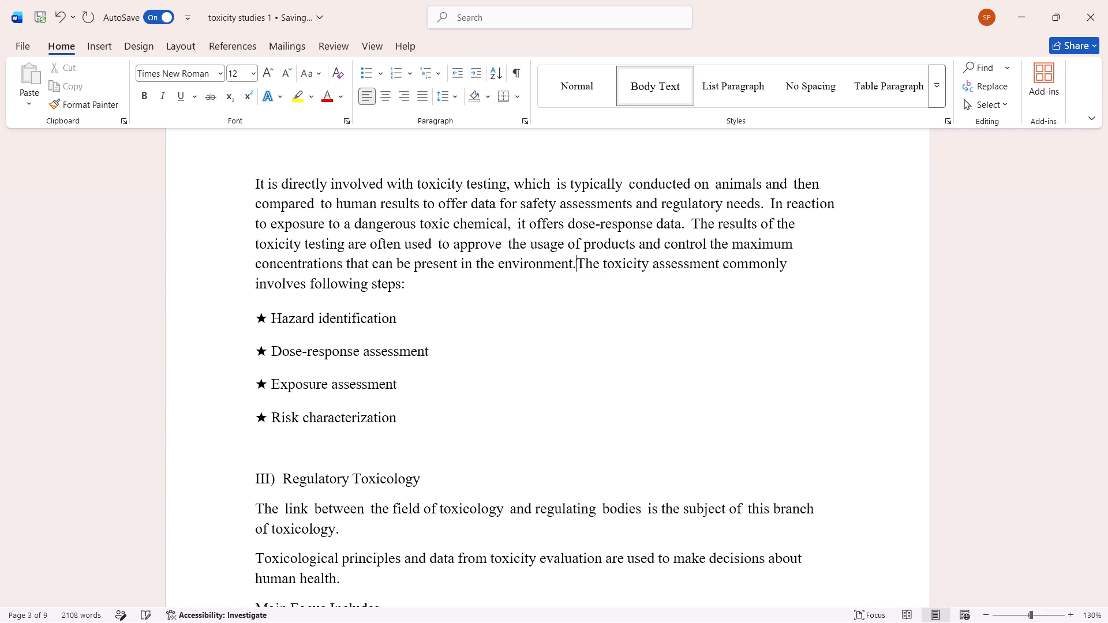
key(Return)
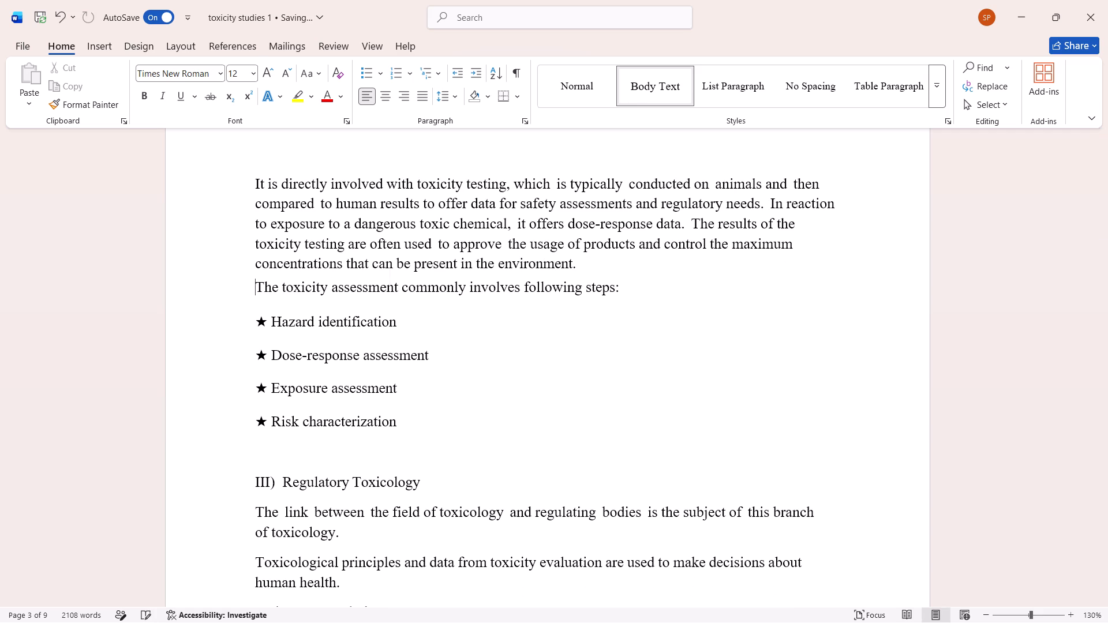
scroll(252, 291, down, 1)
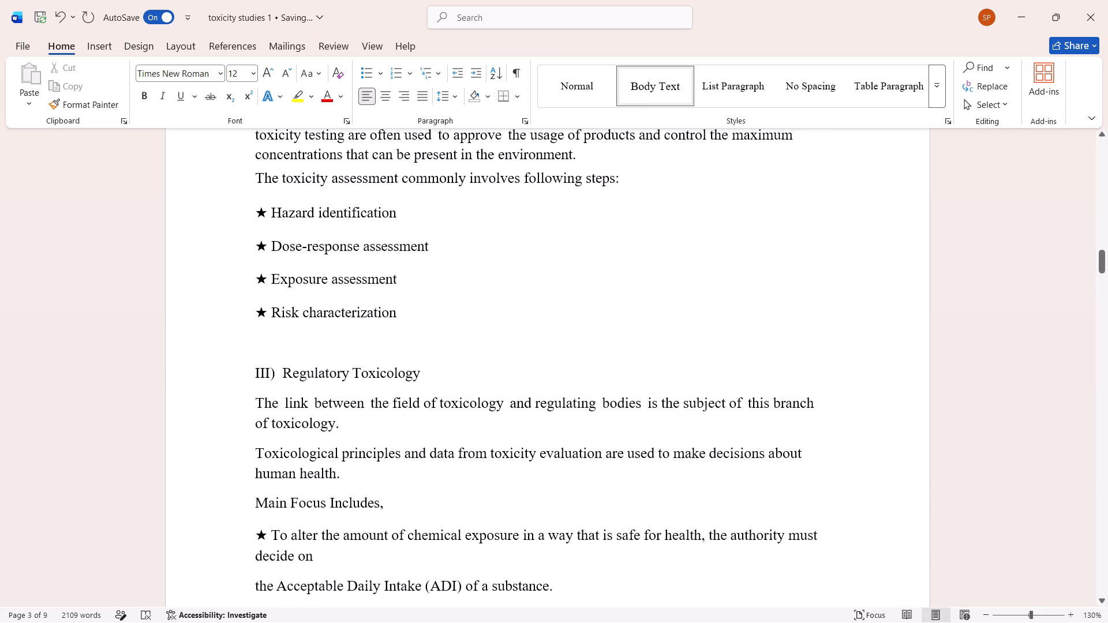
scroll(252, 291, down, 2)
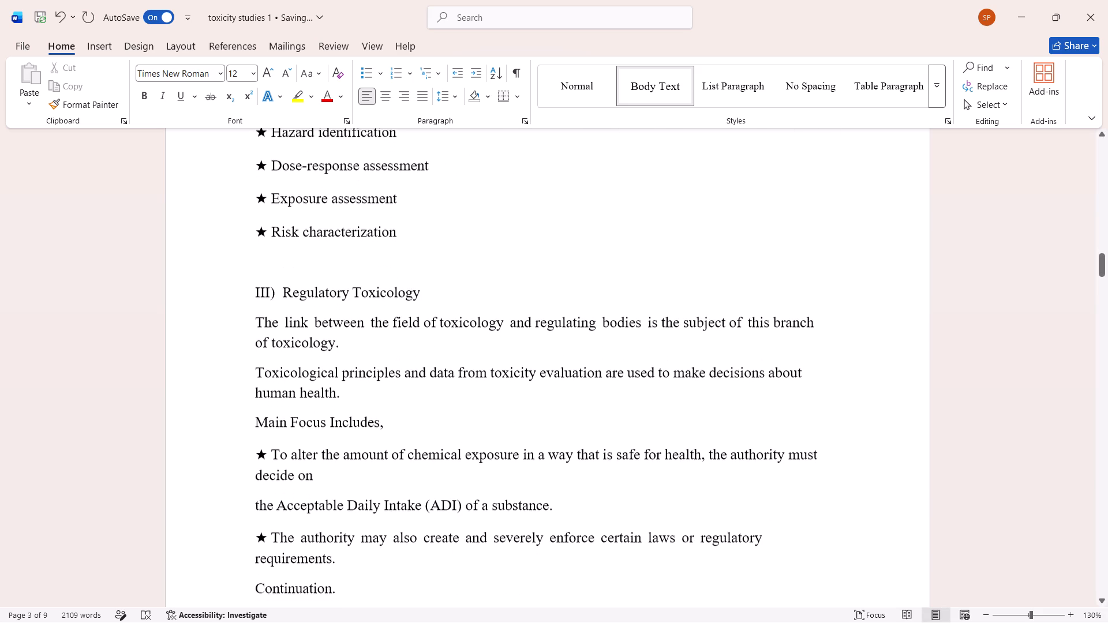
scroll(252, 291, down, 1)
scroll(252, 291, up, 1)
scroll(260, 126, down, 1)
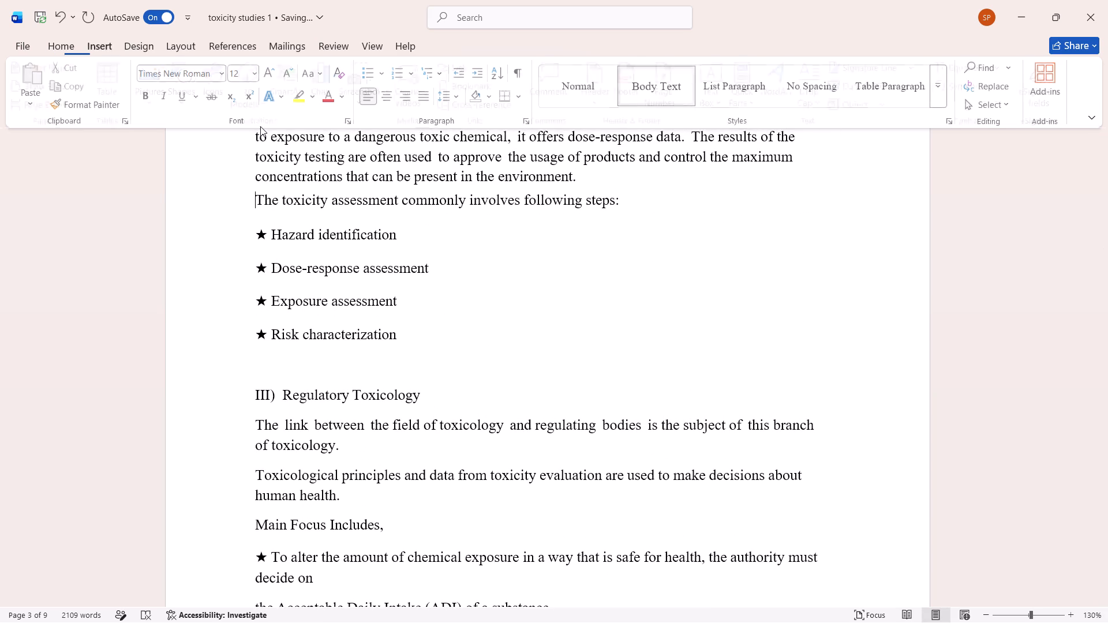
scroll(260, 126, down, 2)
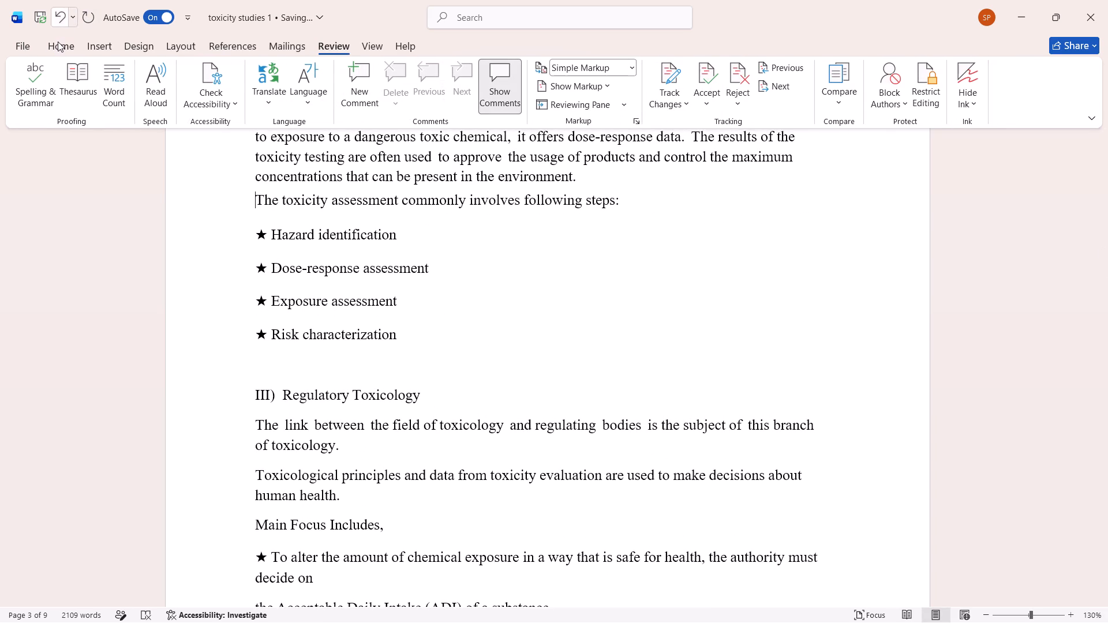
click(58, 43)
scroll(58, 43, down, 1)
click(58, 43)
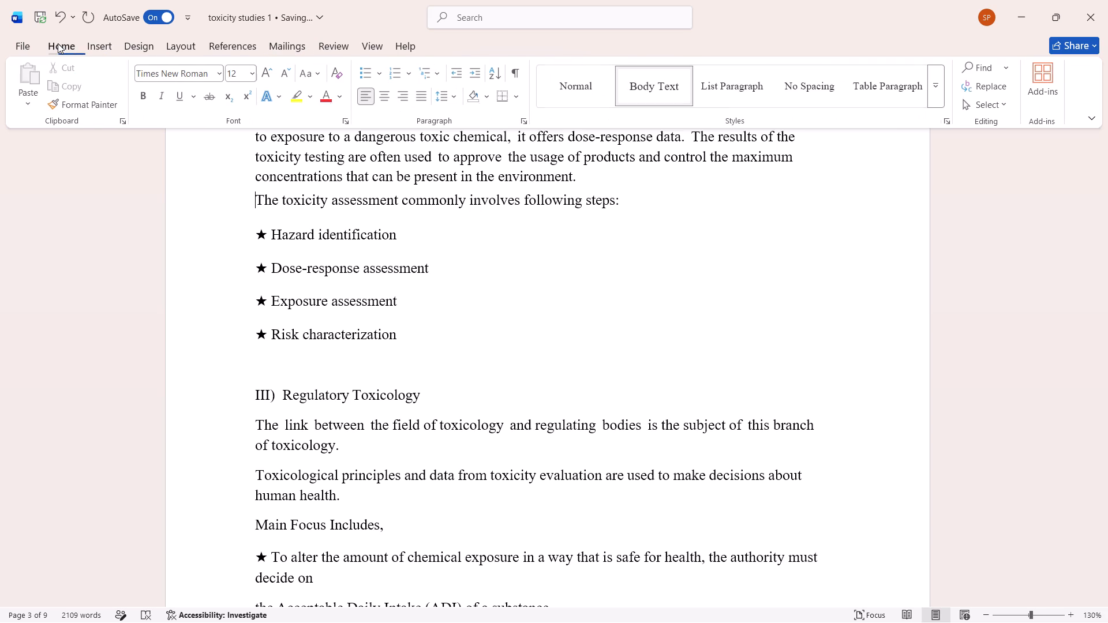
Join "Main Focus Includes," under Regulatory Toxicology to the paragraph ending "human health.", with a space before it.
scroll(104, 261, down, 3)
scroll(104, 261, up, 1)
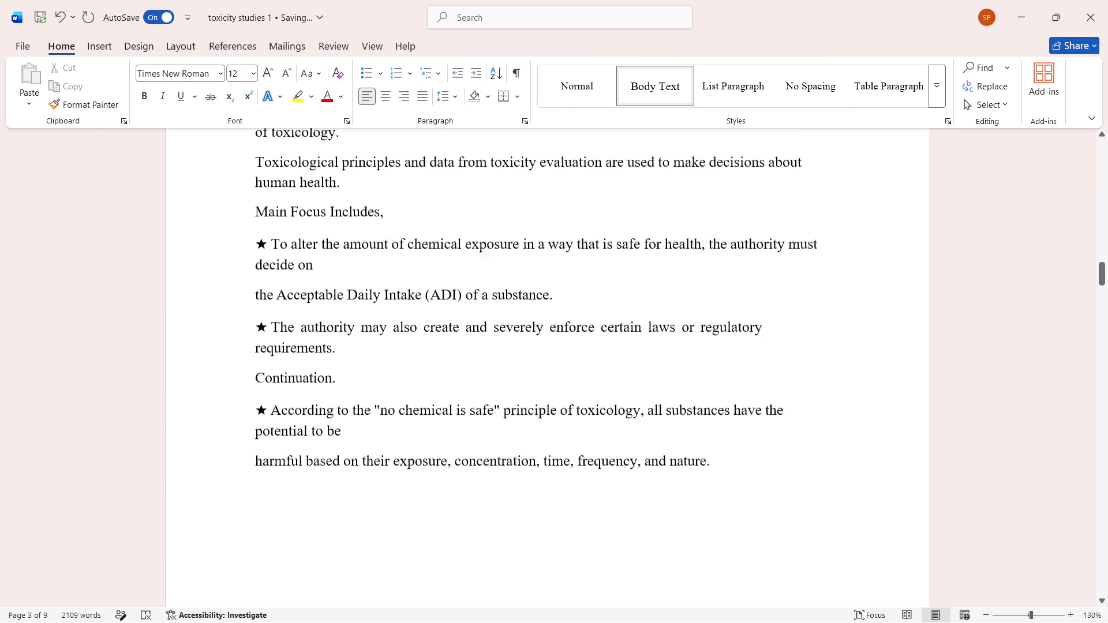
scroll(104, 261, up, 1)
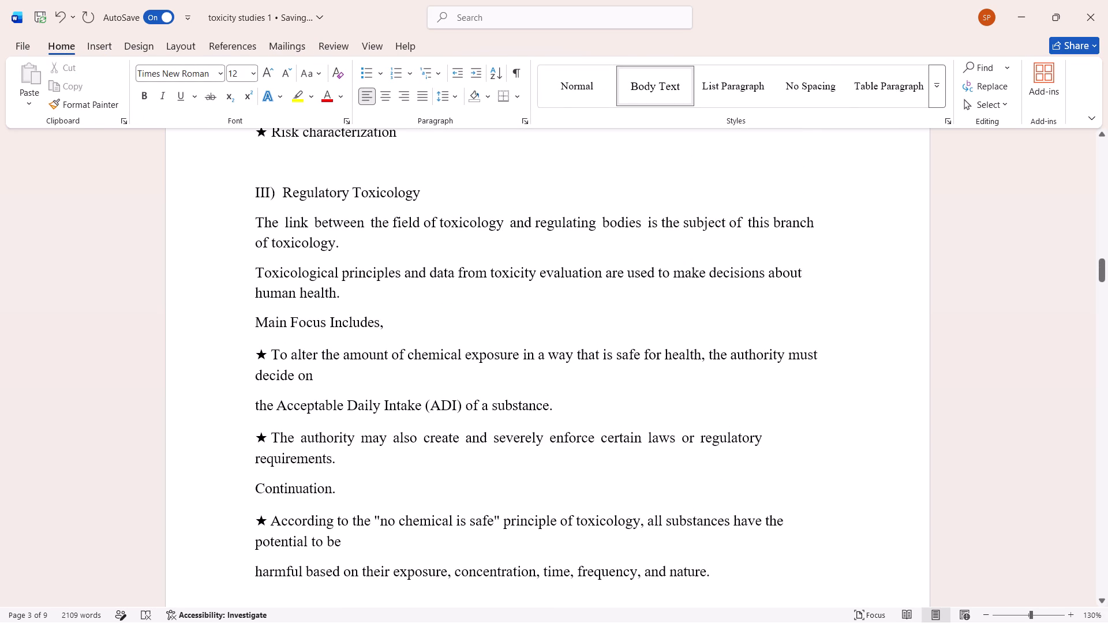
click(250, 321)
key(BackSpace)
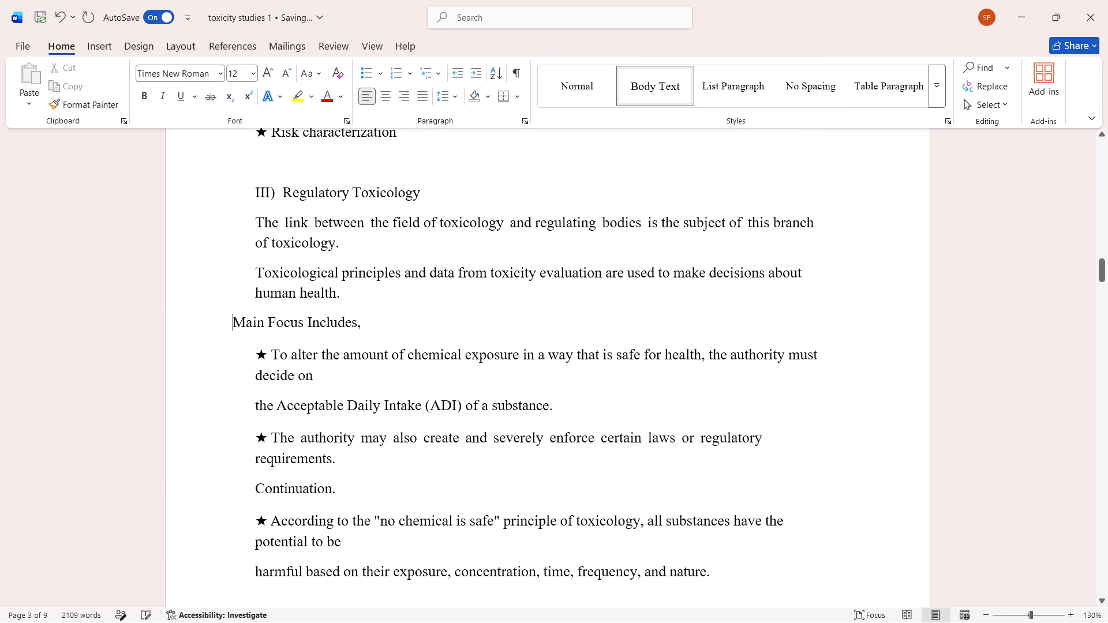
key(BackSpace)
key(space)
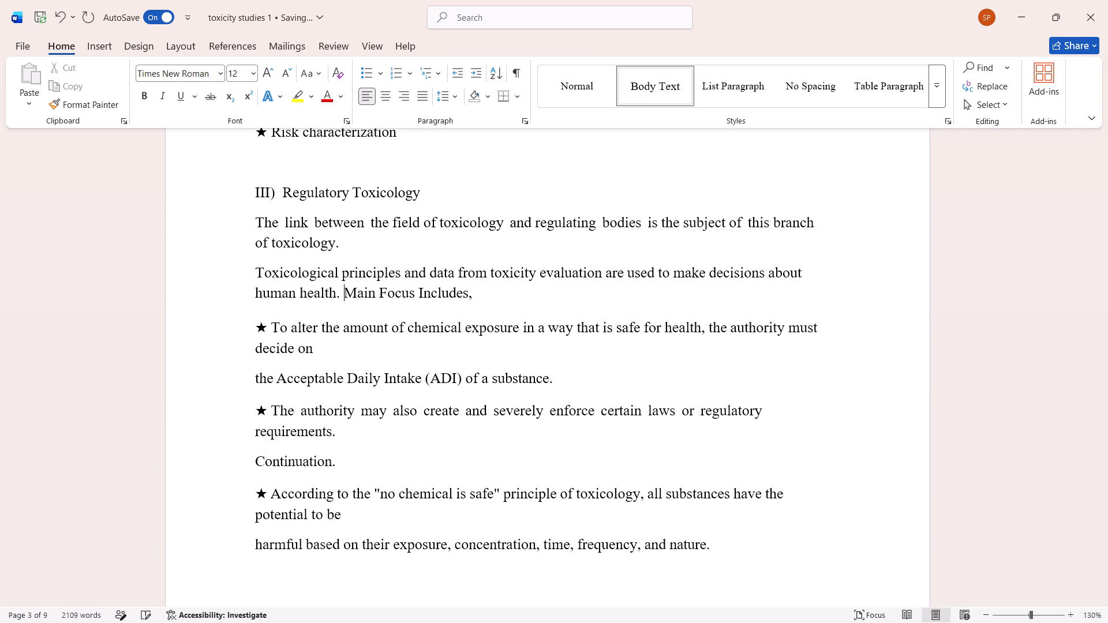
Join "the Acceptable Daily Intake", "Continuation." and "harmful based on" to their starred Regulatory Toxicology points, with a space before each.
click(249, 383)
key(BackSpace)
key(BackSpace)
key(space)
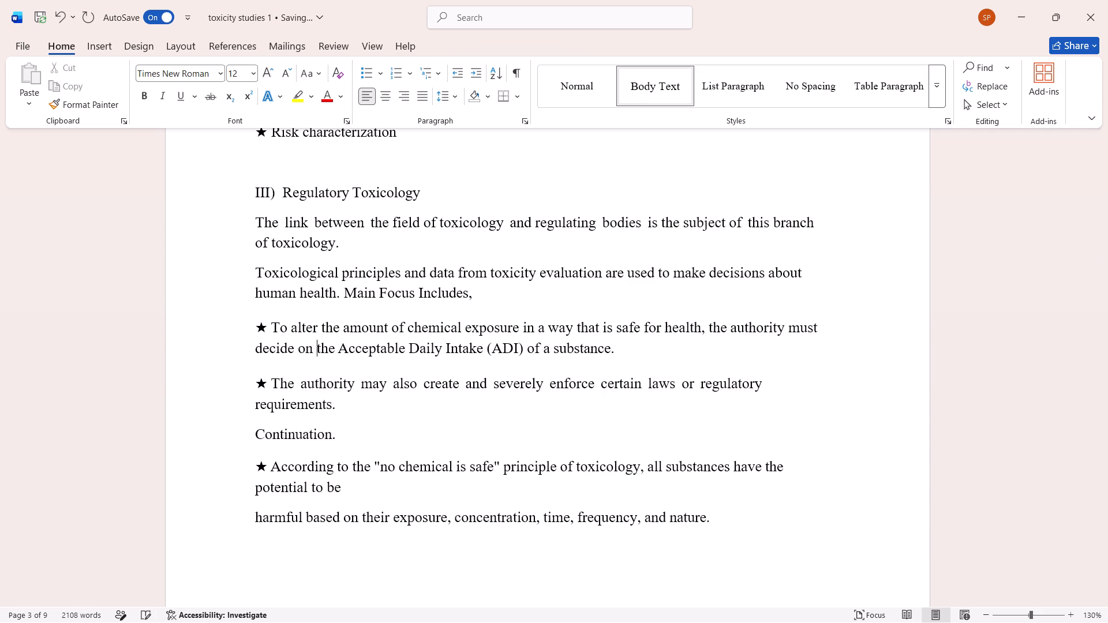
click(252, 434)
key(BackSpace)
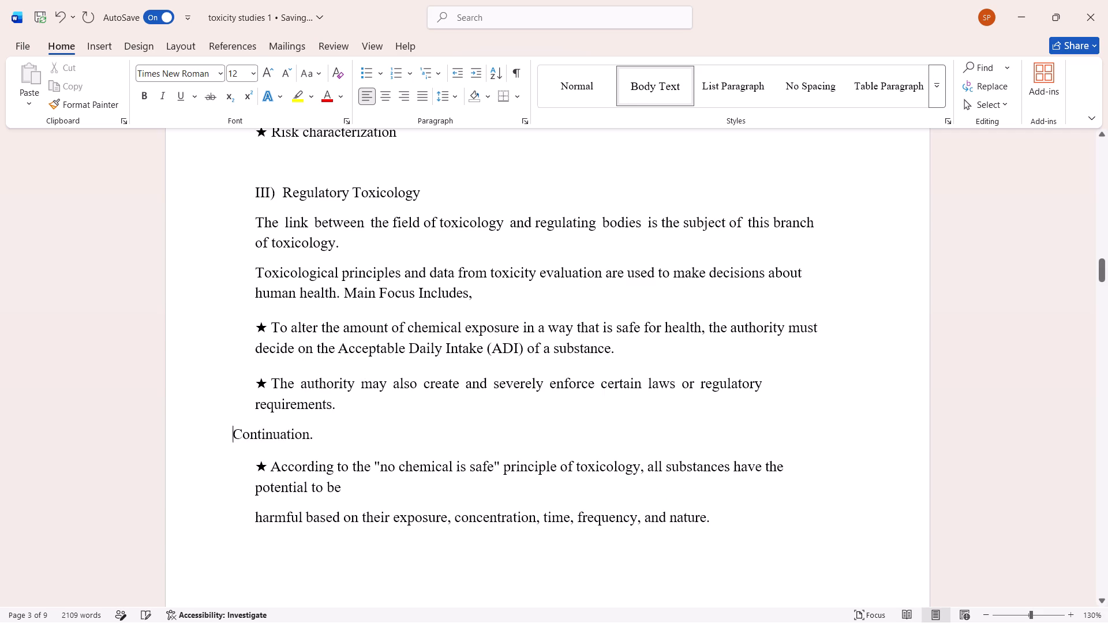
key(BackSpace)
key(space)
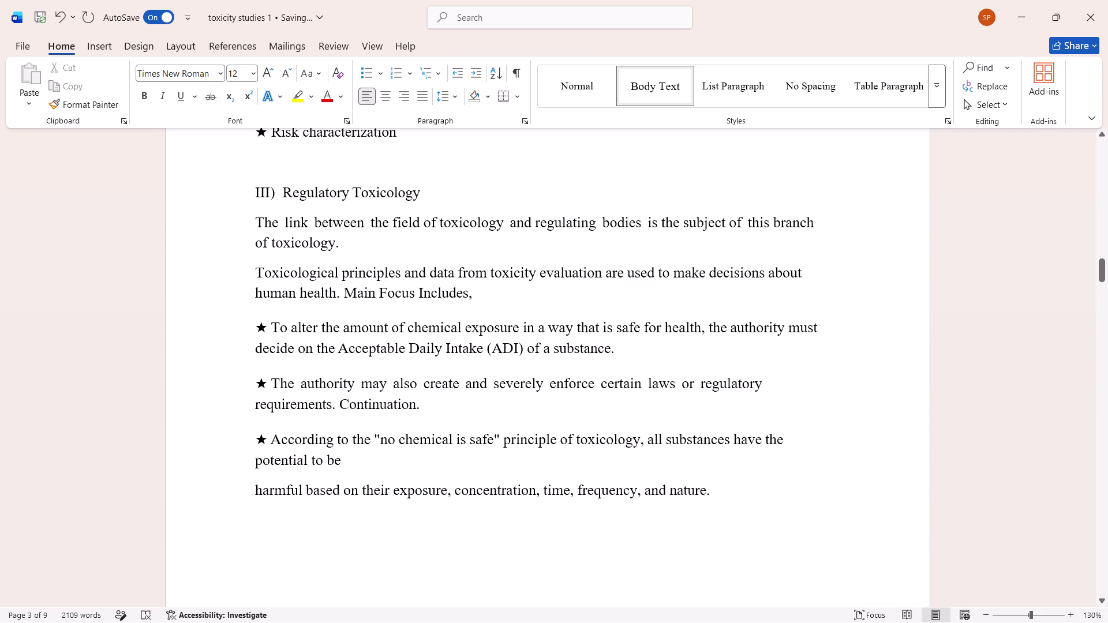
click(248, 497)
key(BackSpace)
key(BackSpace)
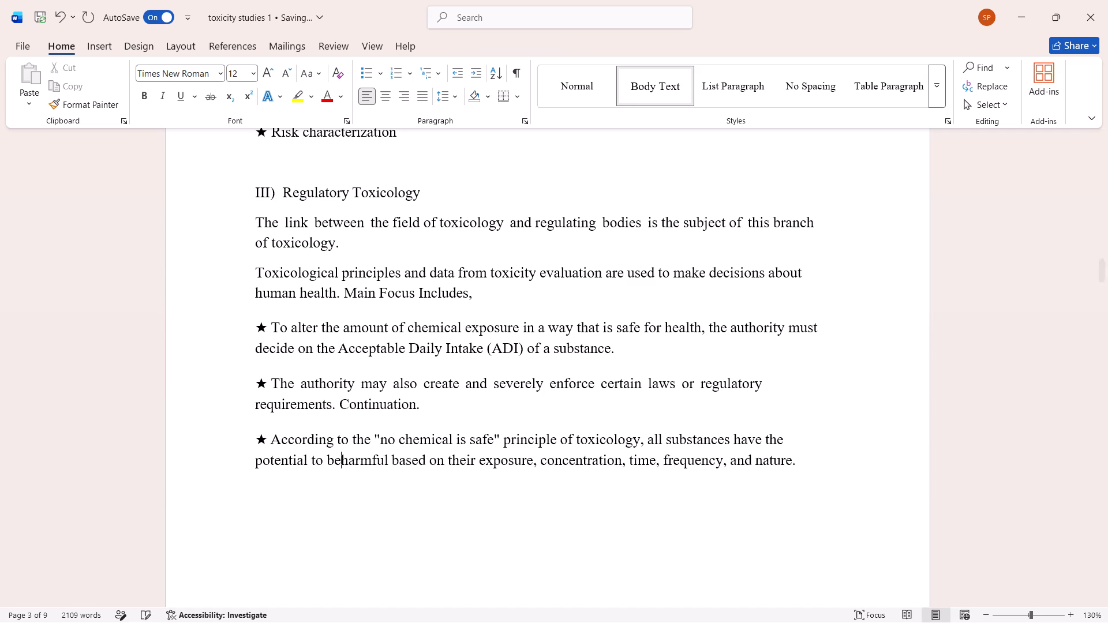
key(space)
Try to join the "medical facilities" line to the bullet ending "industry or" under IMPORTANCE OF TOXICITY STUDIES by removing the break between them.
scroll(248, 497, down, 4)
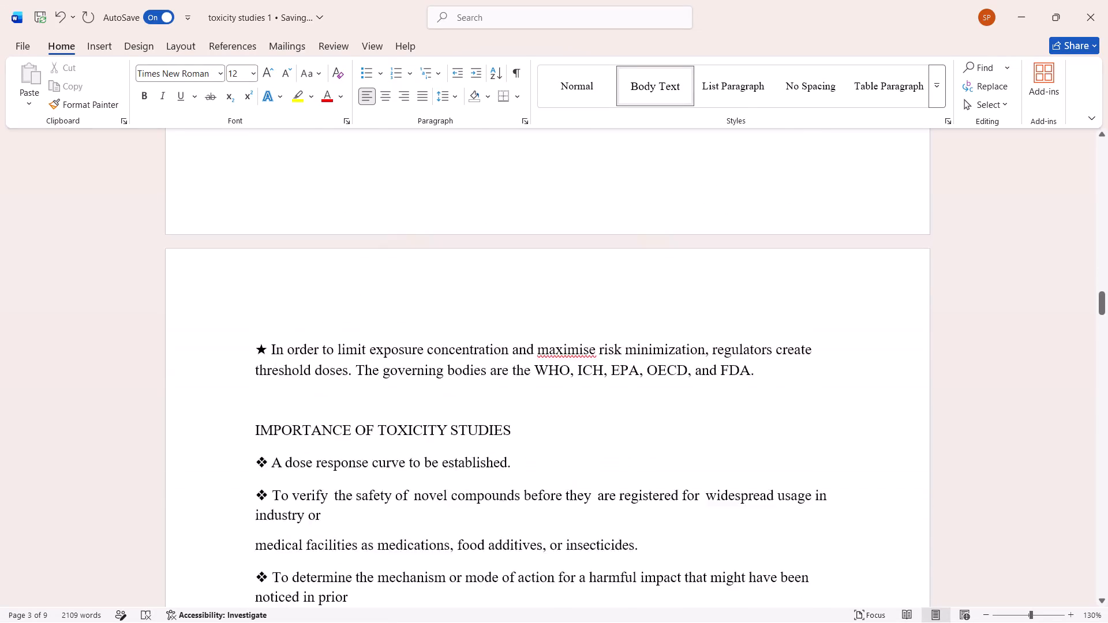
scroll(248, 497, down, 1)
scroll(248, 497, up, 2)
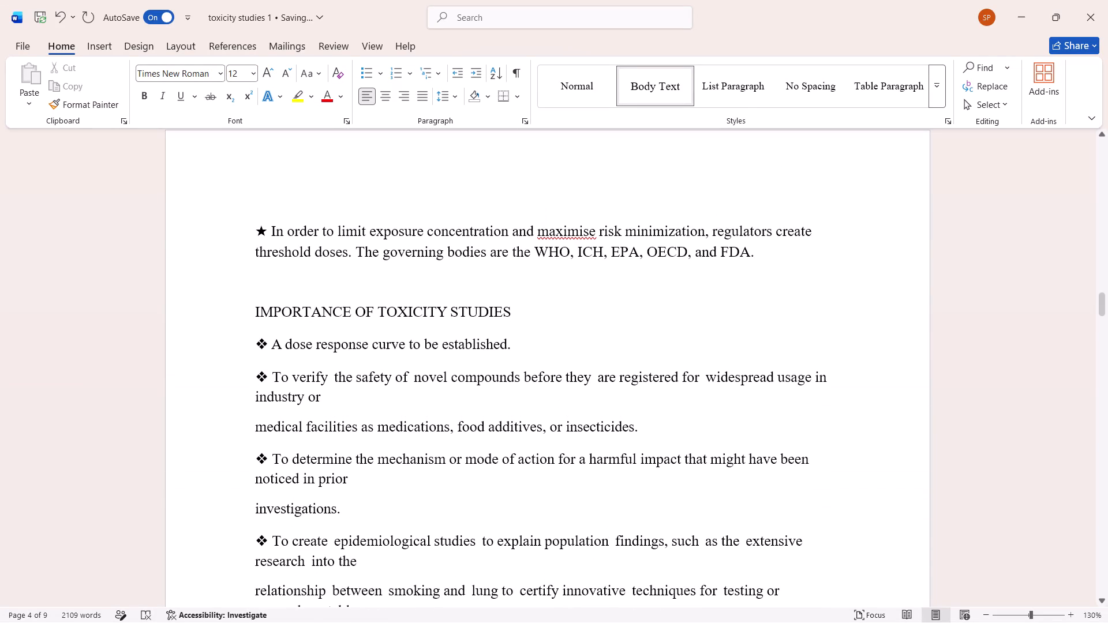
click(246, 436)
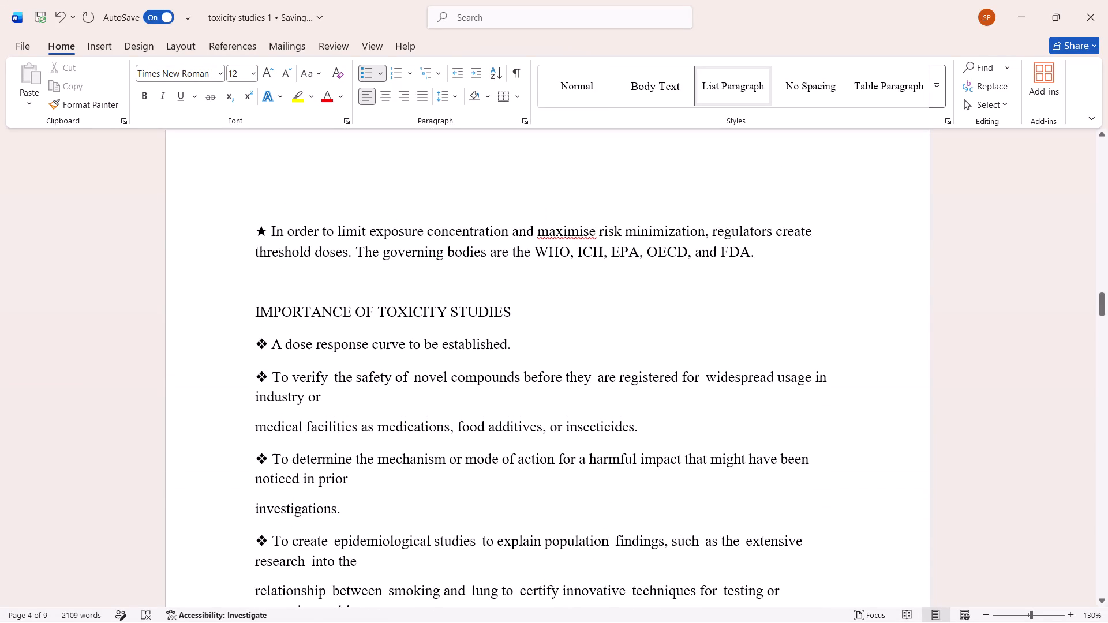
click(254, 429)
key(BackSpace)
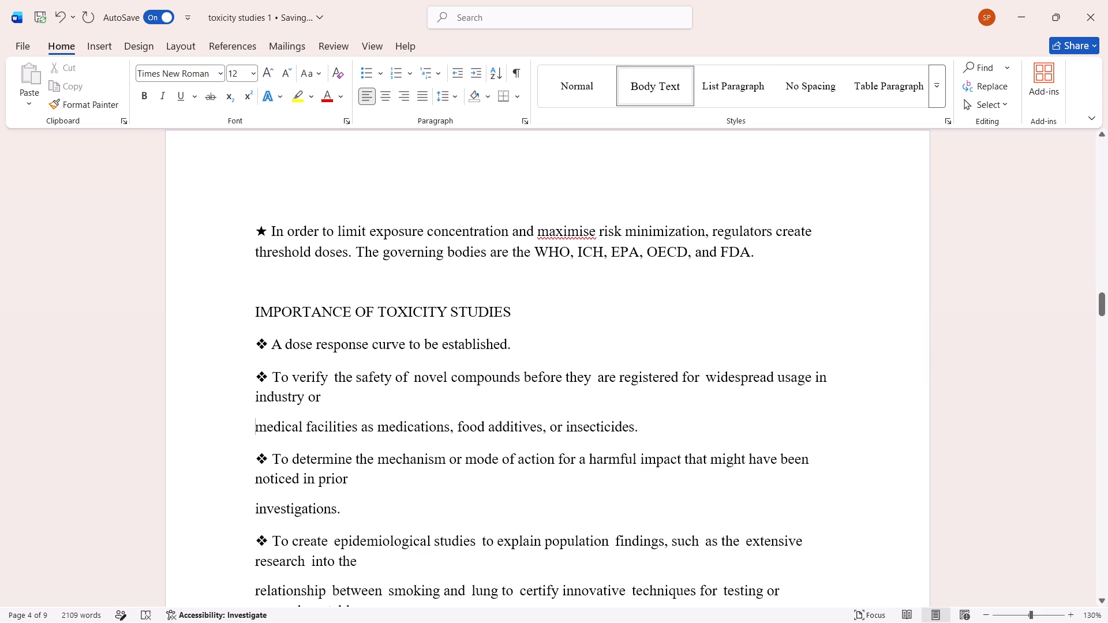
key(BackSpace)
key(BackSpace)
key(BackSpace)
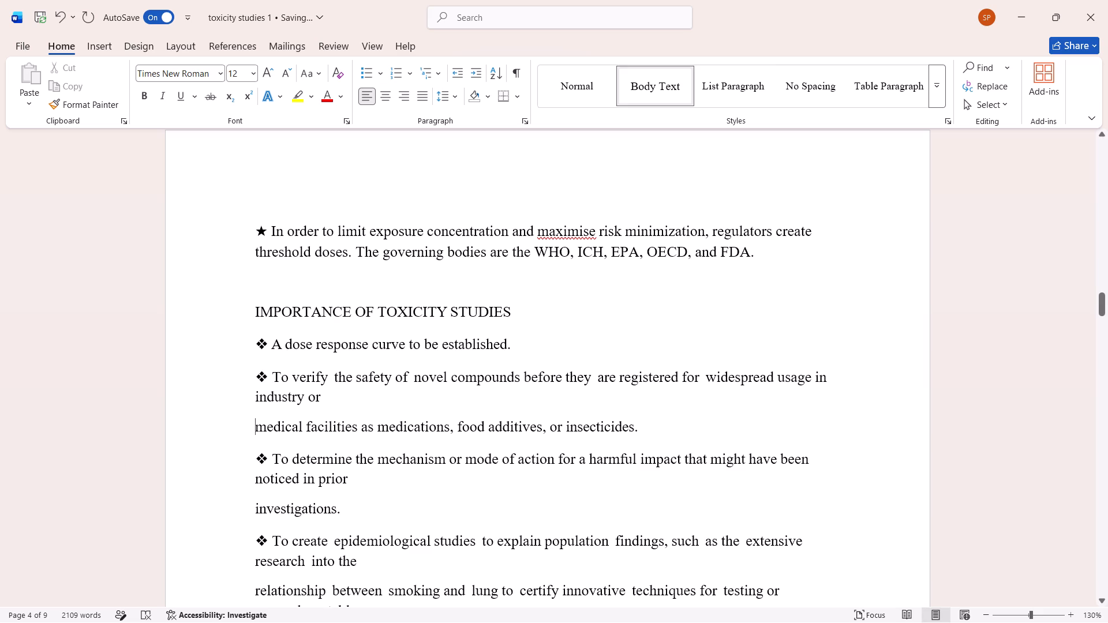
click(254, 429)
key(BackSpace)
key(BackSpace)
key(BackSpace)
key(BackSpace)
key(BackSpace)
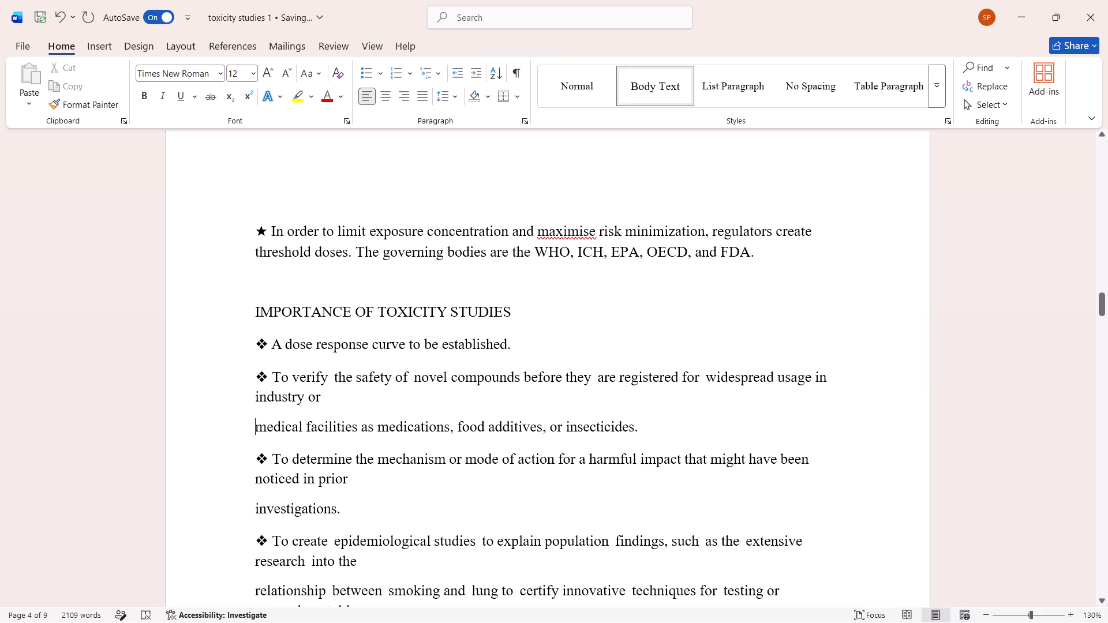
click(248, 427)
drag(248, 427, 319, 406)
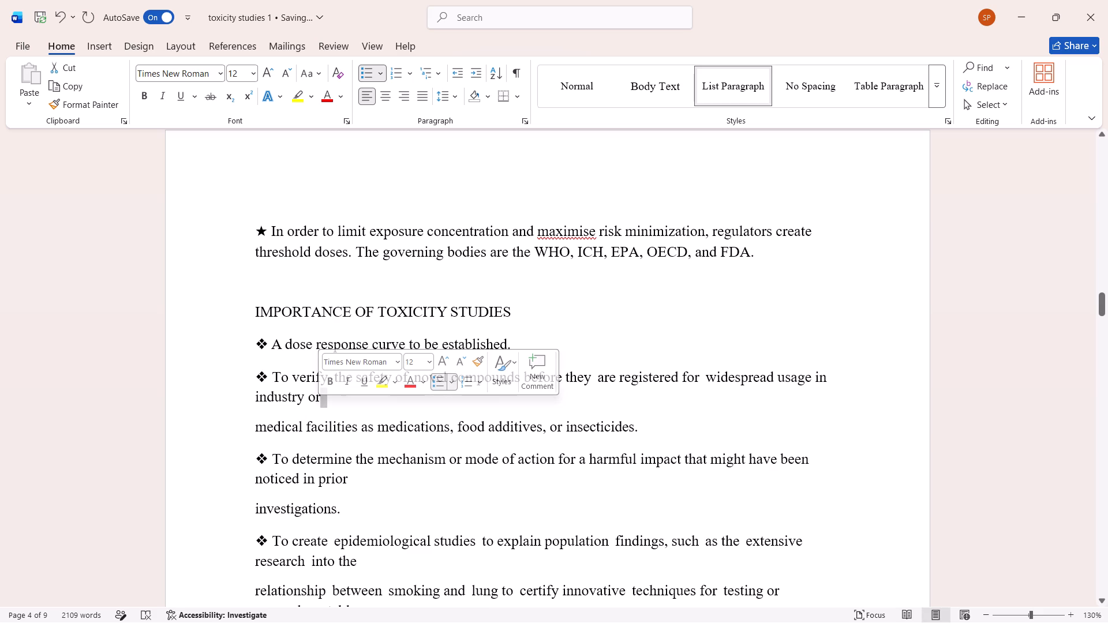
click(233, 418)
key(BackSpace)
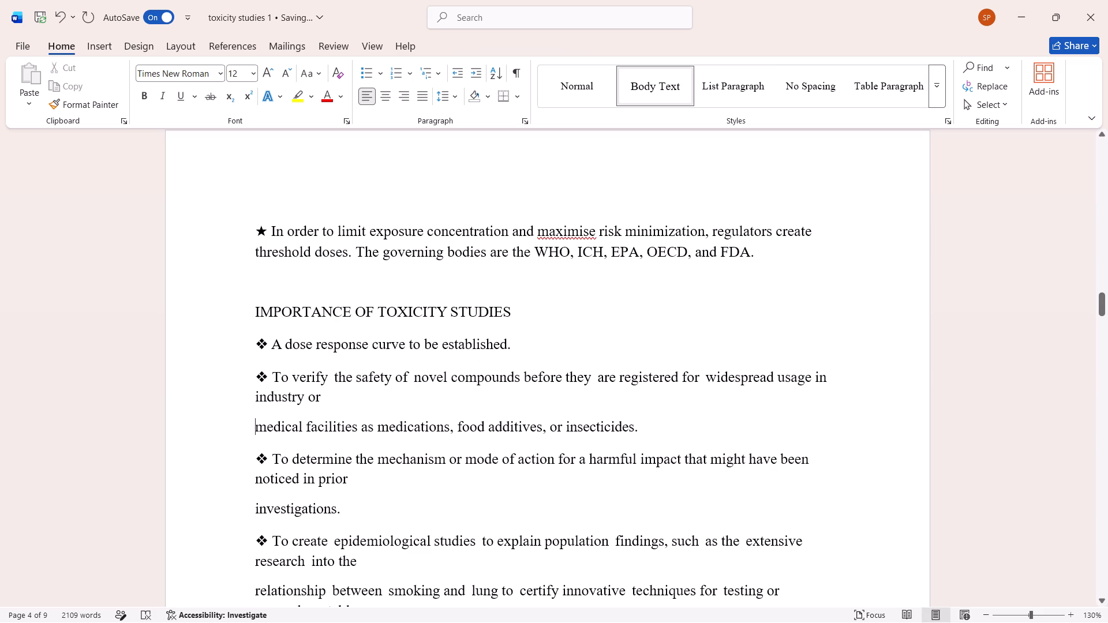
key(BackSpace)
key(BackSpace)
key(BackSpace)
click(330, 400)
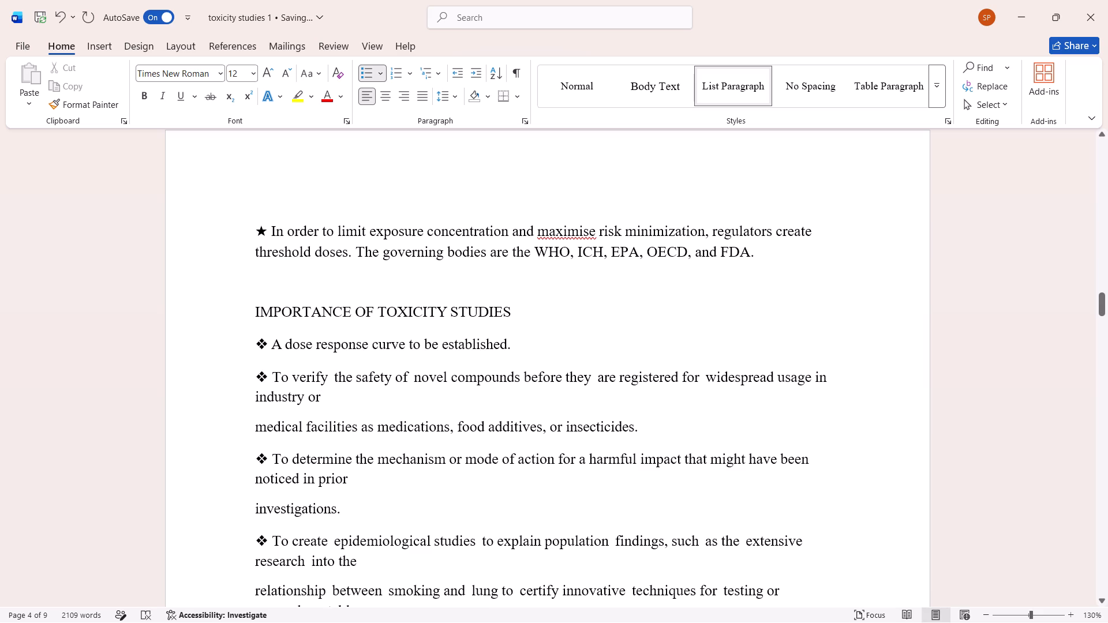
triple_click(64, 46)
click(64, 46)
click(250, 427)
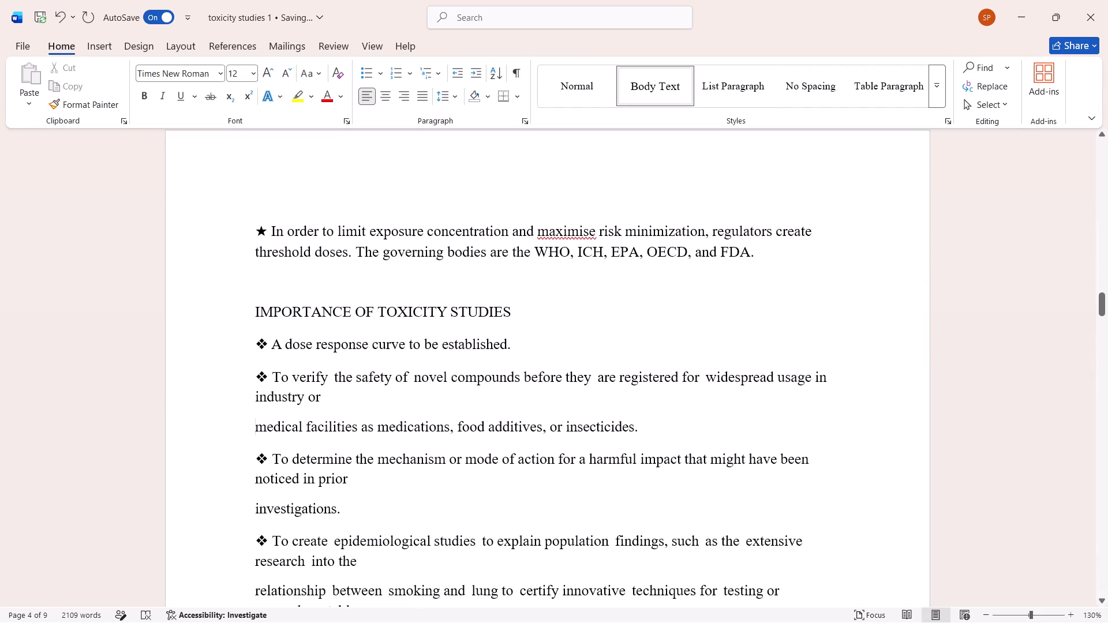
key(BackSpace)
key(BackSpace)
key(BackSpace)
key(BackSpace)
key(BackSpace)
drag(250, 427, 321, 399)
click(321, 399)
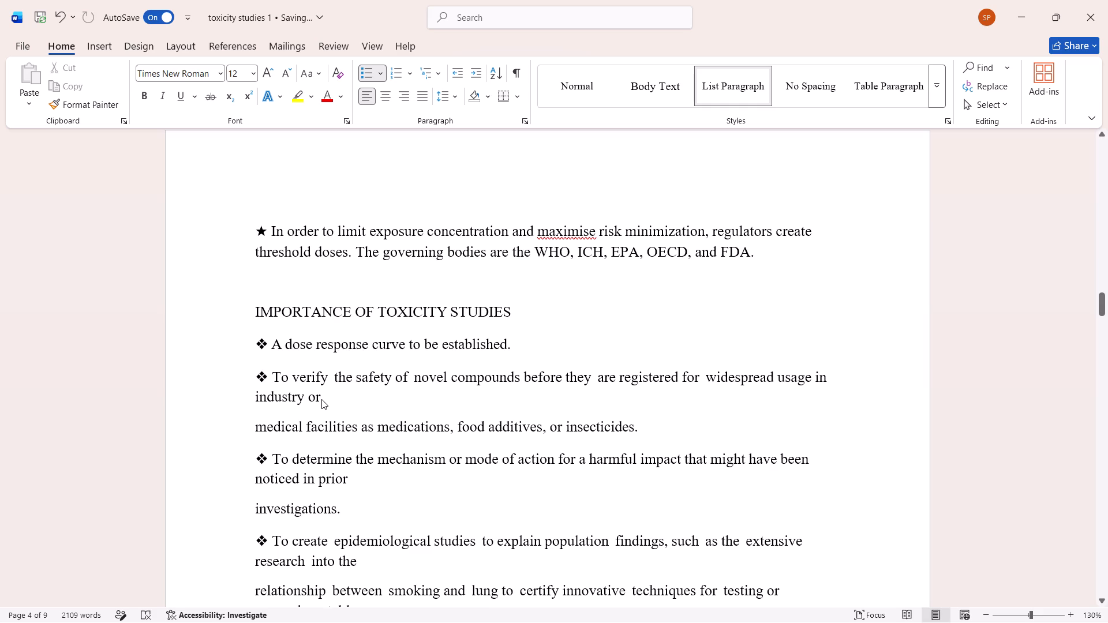
Copy "medical facilities as medications, food additives, or insecticides" to the end of the bullet ending "industry or", after a space, and delete the original line.
drag(252, 427, 556, 414)
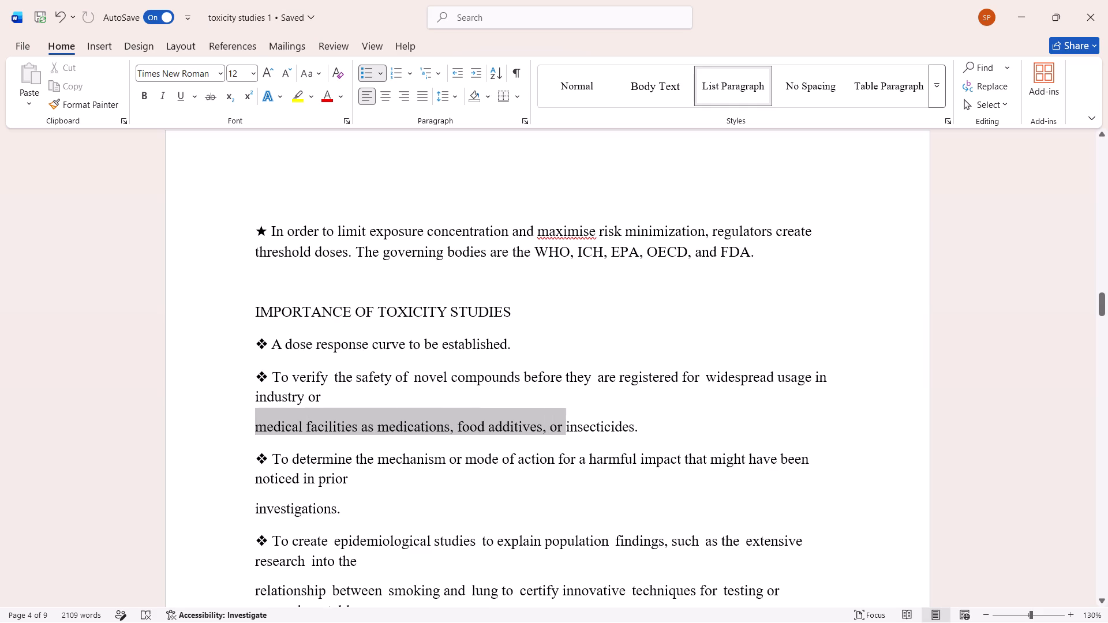
drag(556, 414, 632, 433)
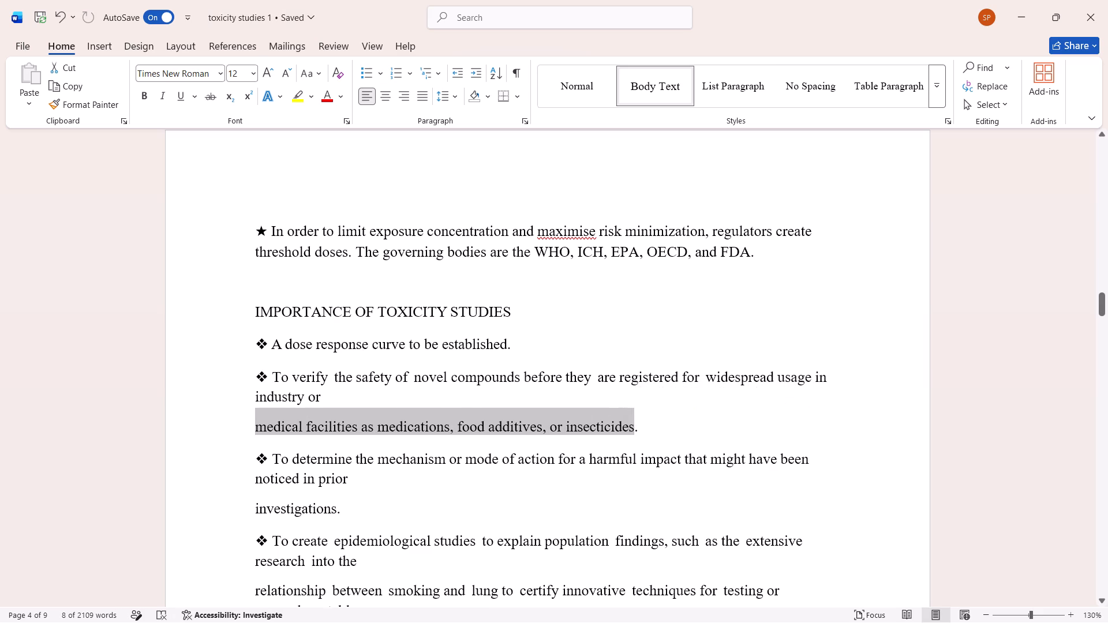
key(ctrl+c)
click(332, 395)
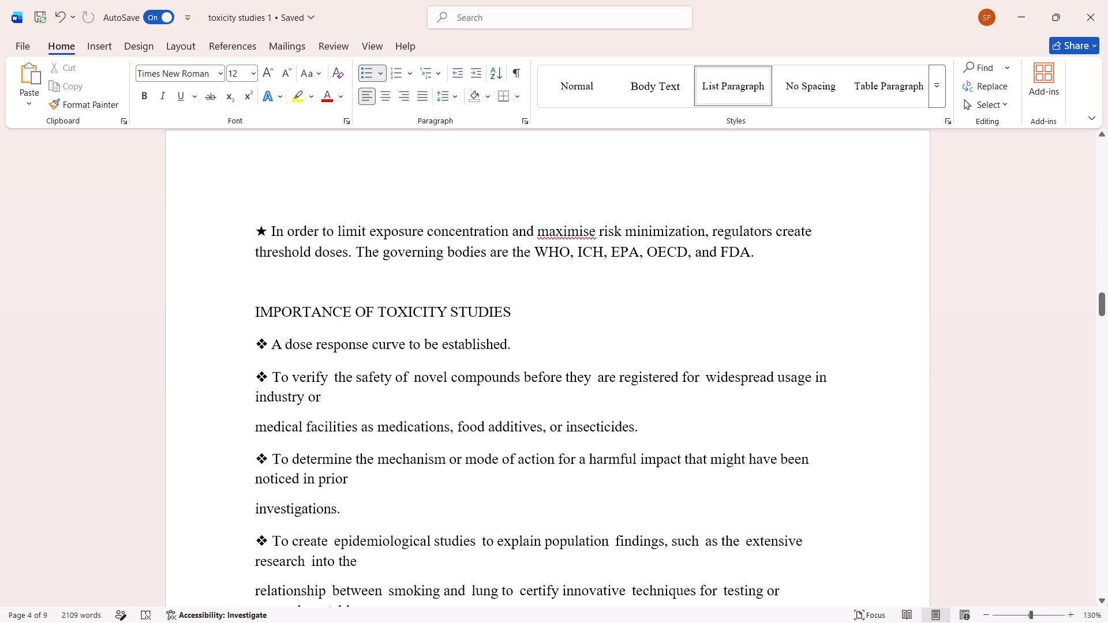
key(space)
key(ctrl+v)
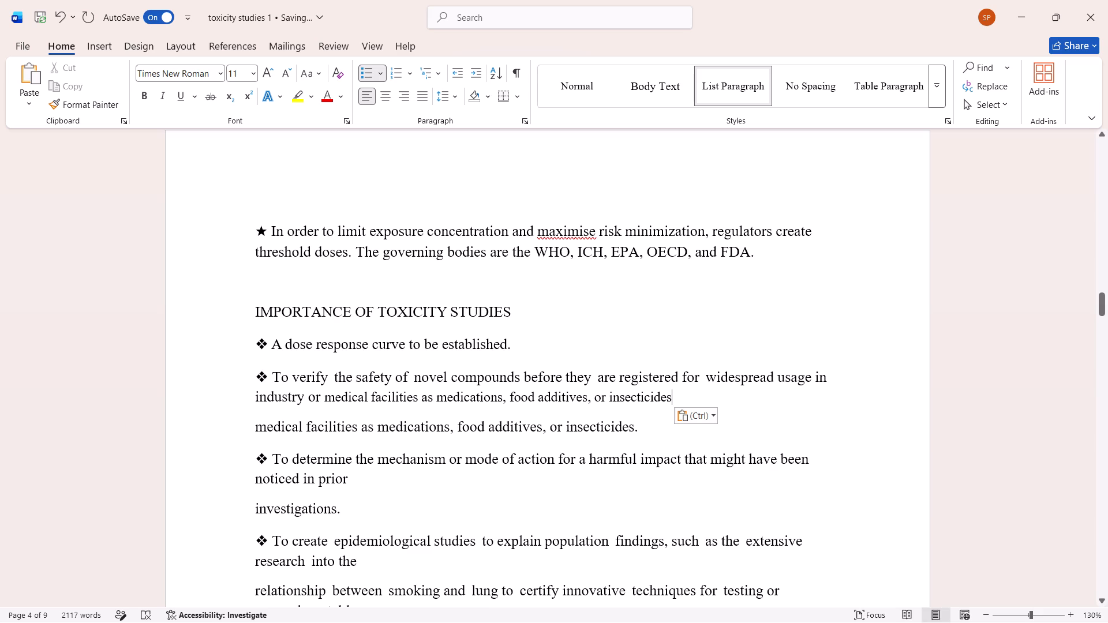
drag(251, 428, 271, 425)
drag(271, 425, 546, 436)
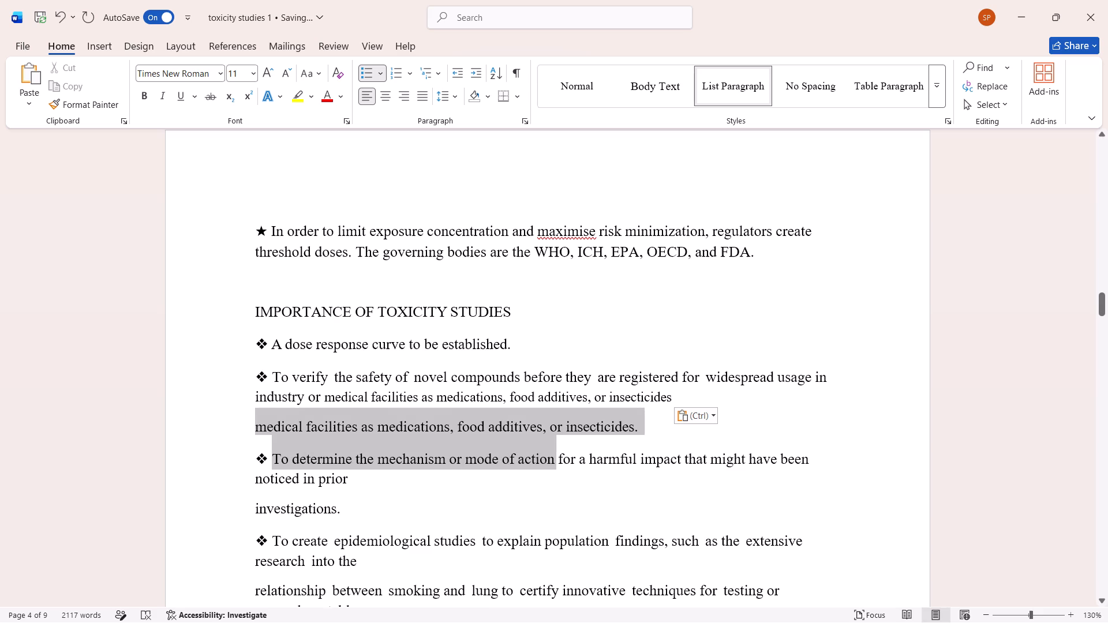
drag(546, 436, 642, 433)
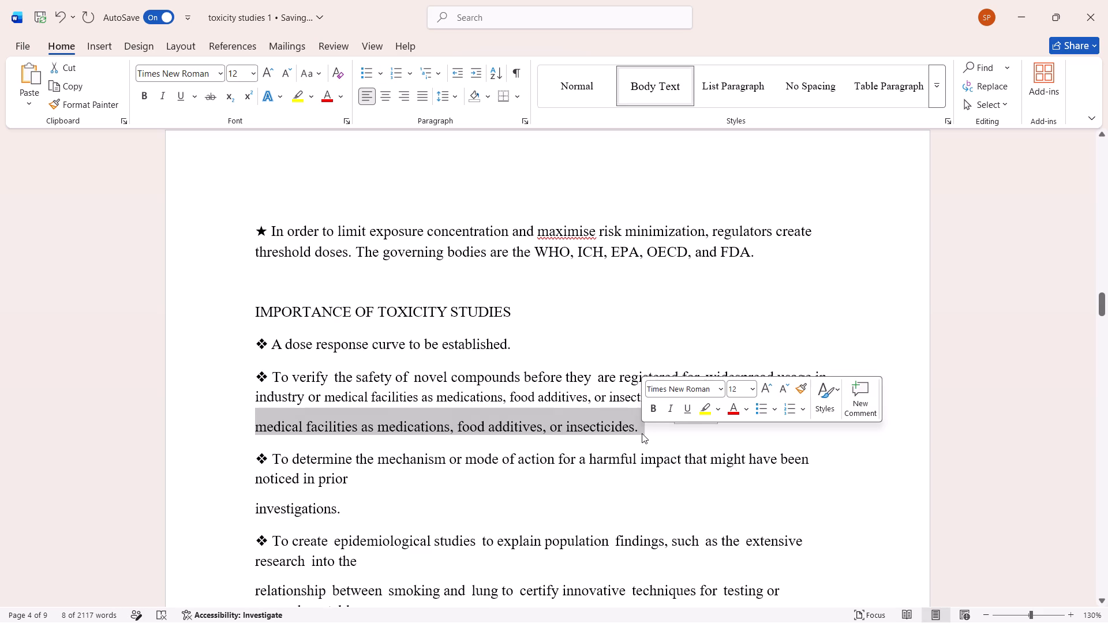
key(BackSpace)
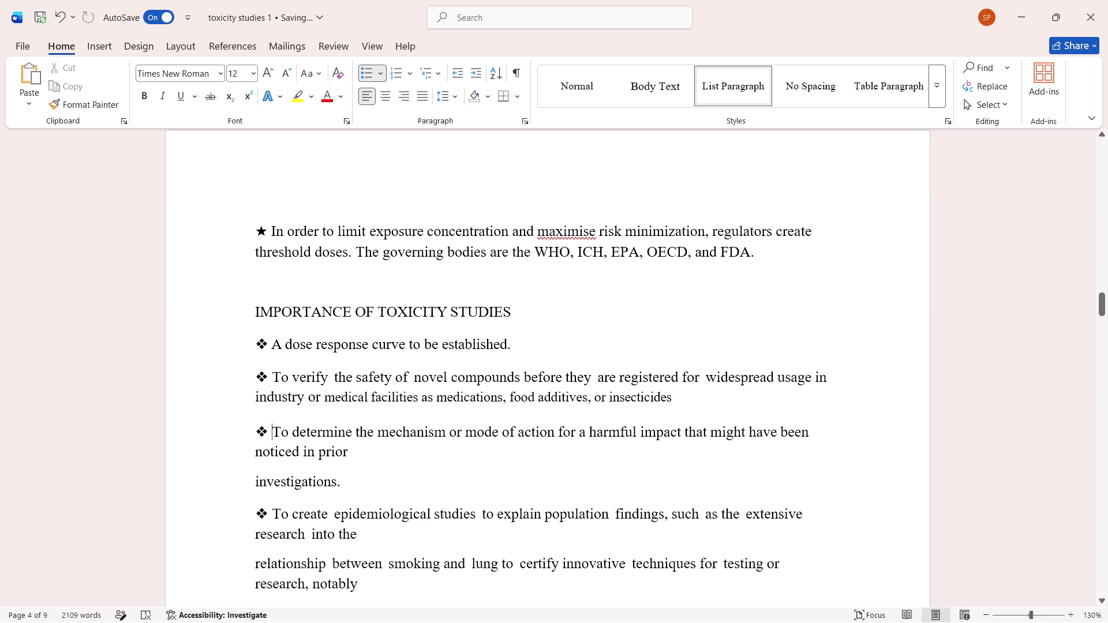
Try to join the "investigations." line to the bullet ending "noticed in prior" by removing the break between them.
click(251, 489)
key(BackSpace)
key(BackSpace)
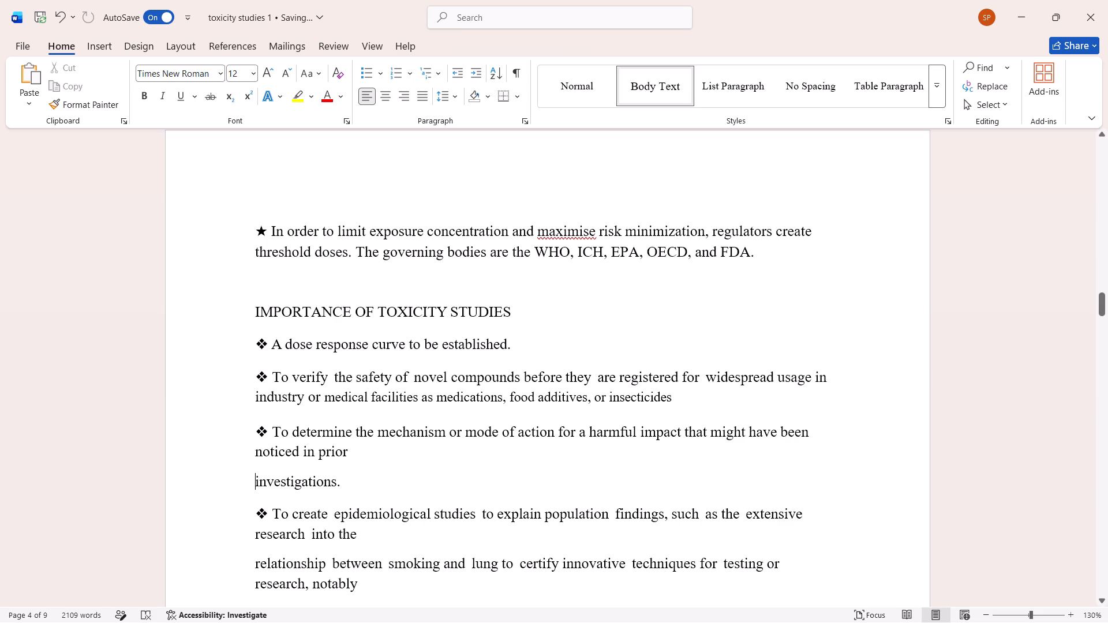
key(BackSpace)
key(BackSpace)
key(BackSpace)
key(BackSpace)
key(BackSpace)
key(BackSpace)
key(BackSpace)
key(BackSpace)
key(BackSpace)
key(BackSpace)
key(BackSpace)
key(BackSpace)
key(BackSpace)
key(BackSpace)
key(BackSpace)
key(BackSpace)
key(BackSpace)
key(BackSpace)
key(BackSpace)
Copy "investigations." to the end of the bullet ending "noticed in prior", after a space, and delete the original line.
drag(251, 489, 327, 486)
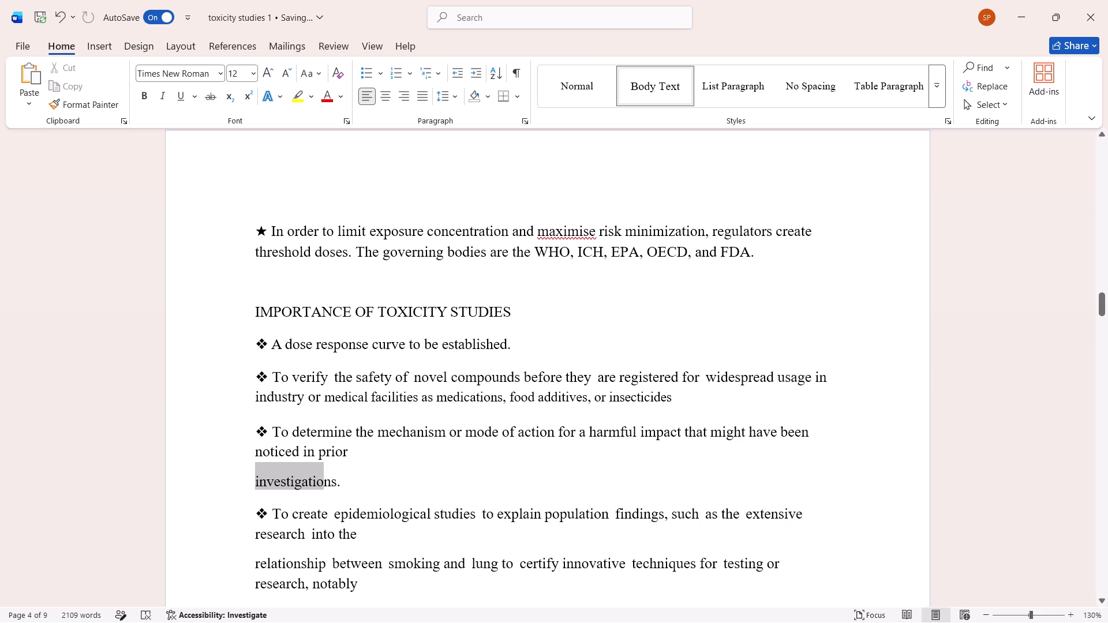
drag(327, 486, 345, 486)
key(ctrl+c)
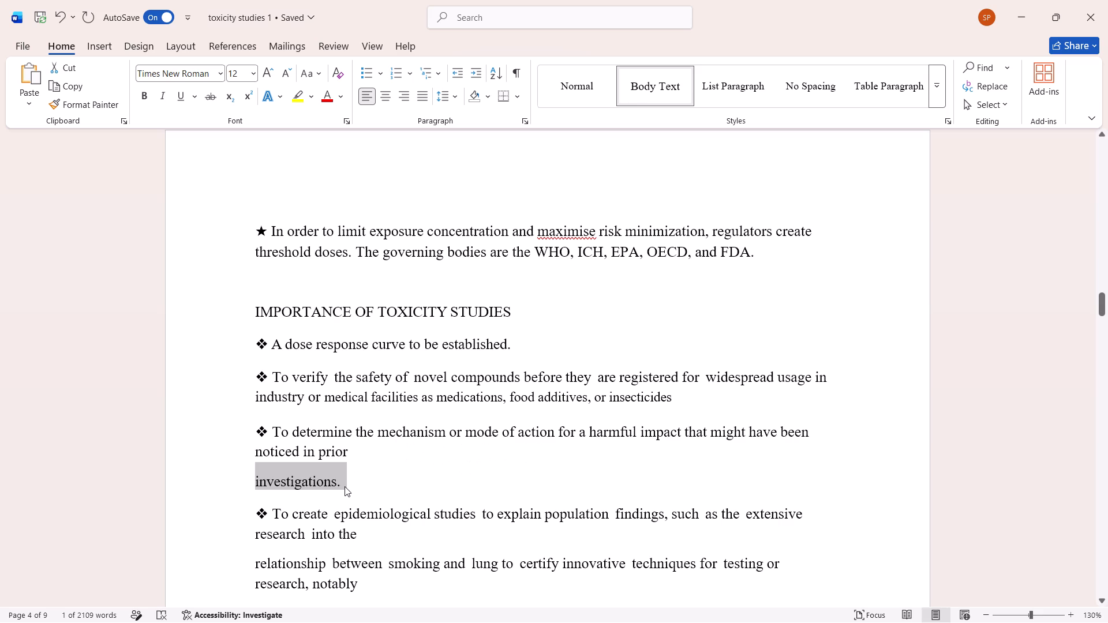
click(359, 449)
key(space)
key(ctrl+v)
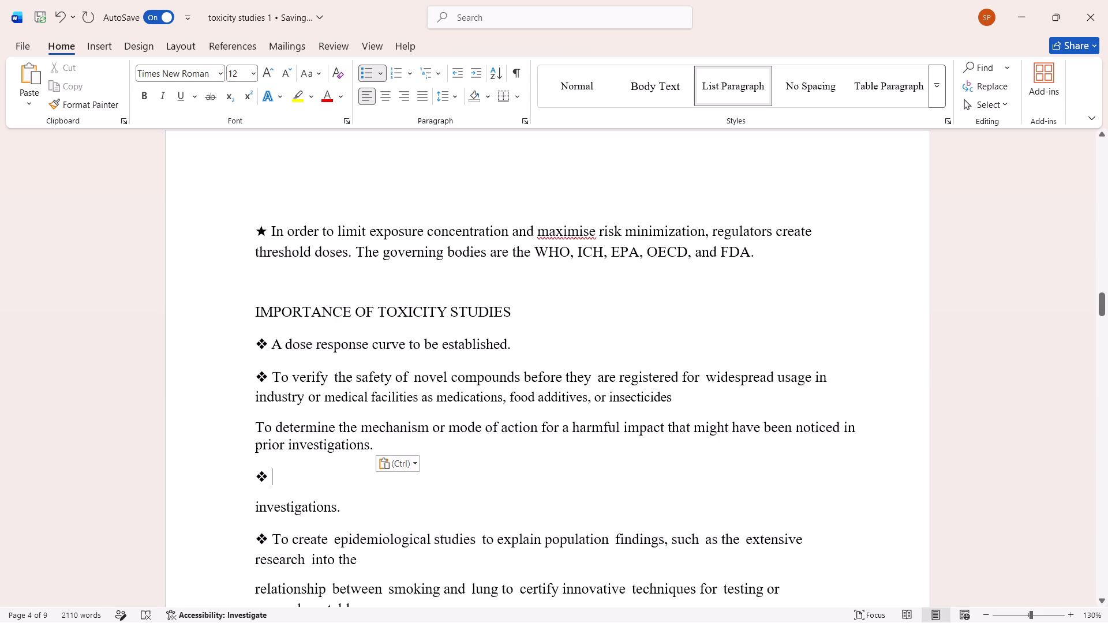
drag(349, 506, 291, 506)
key(BackSpace)
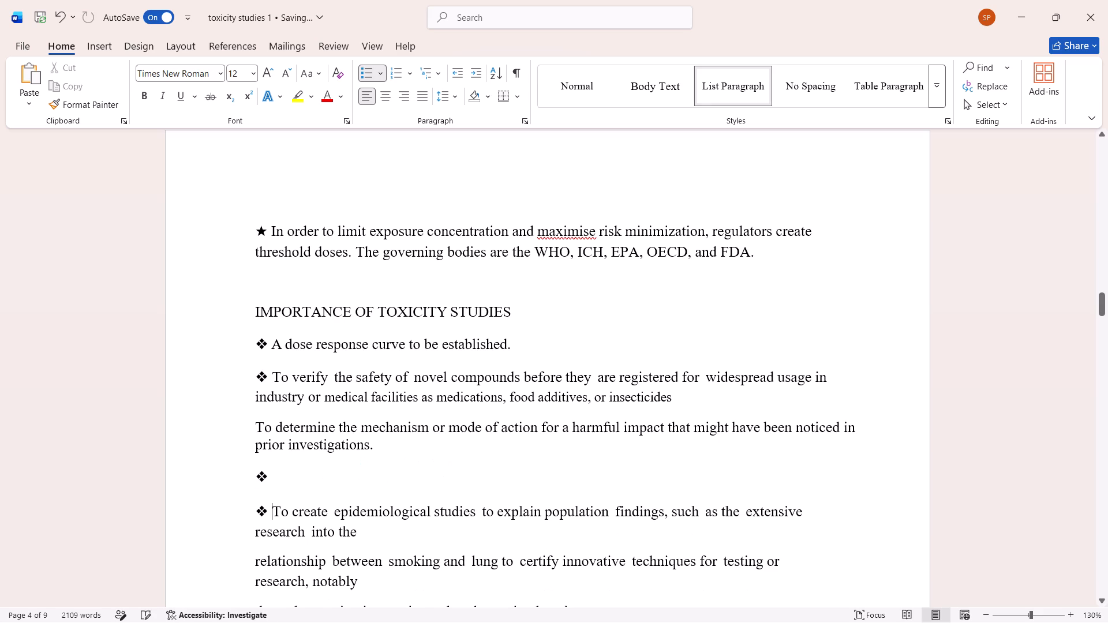
Shift the diamond bullets further in from the margin, from "To verify" downward, under IMPORTANCE OF TOXICITY STUDIES.
drag(252, 469, 260, 471)
drag(258, 478, 274, 479)
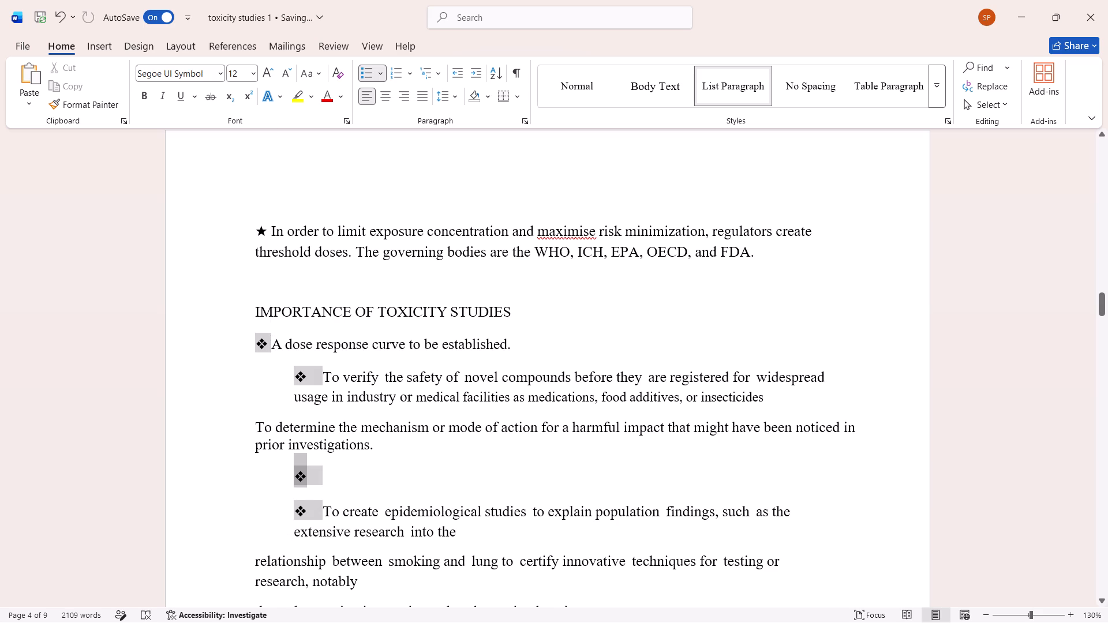
drag(272, 478, 300, 481)
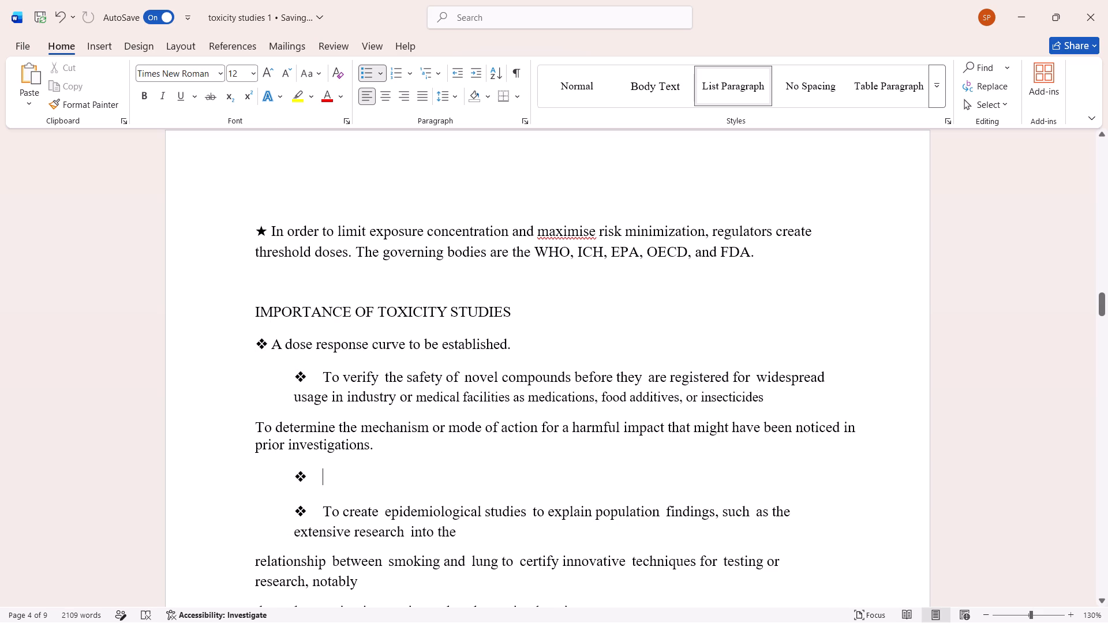
drag(311, 475, 282, 476)
drag(282, 476, 282, 476)
drag(294, 478, 306, 477)
Remove the list bullet from the paragraph beginning "To verify the safety of novel compounds".
drag(290, 376, 298, 376)
click(298, 376)
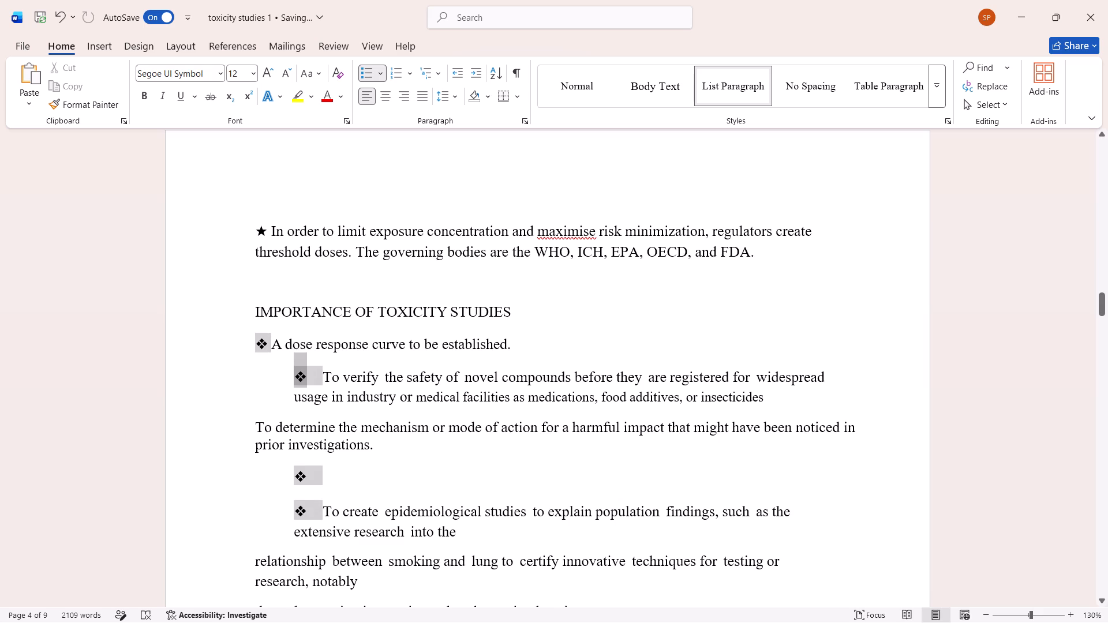
click(148, 468)
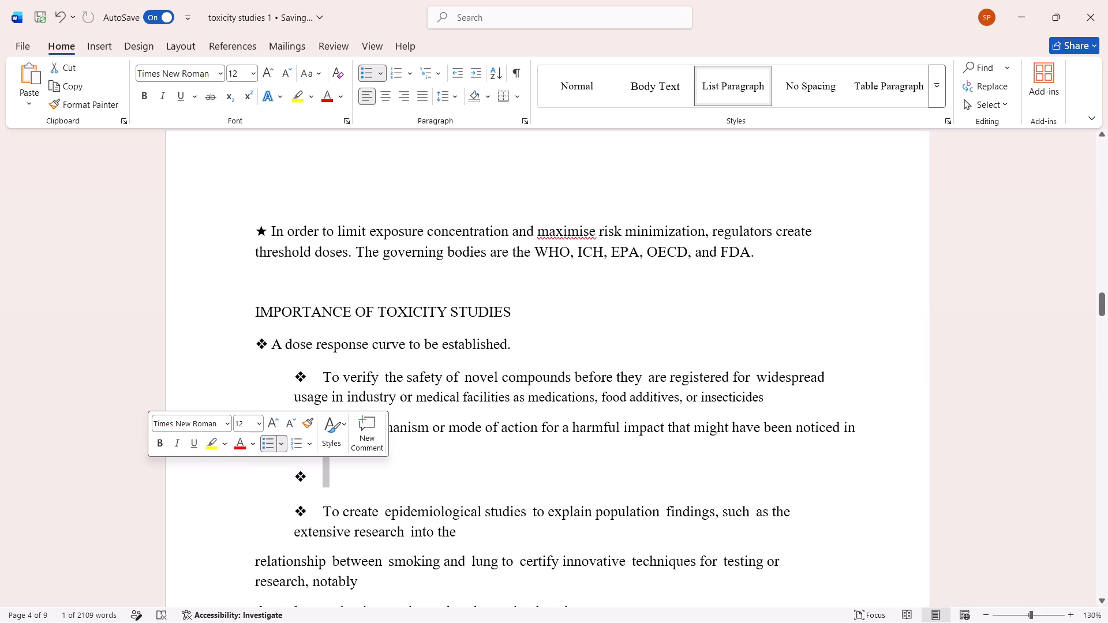
click(320, 380)
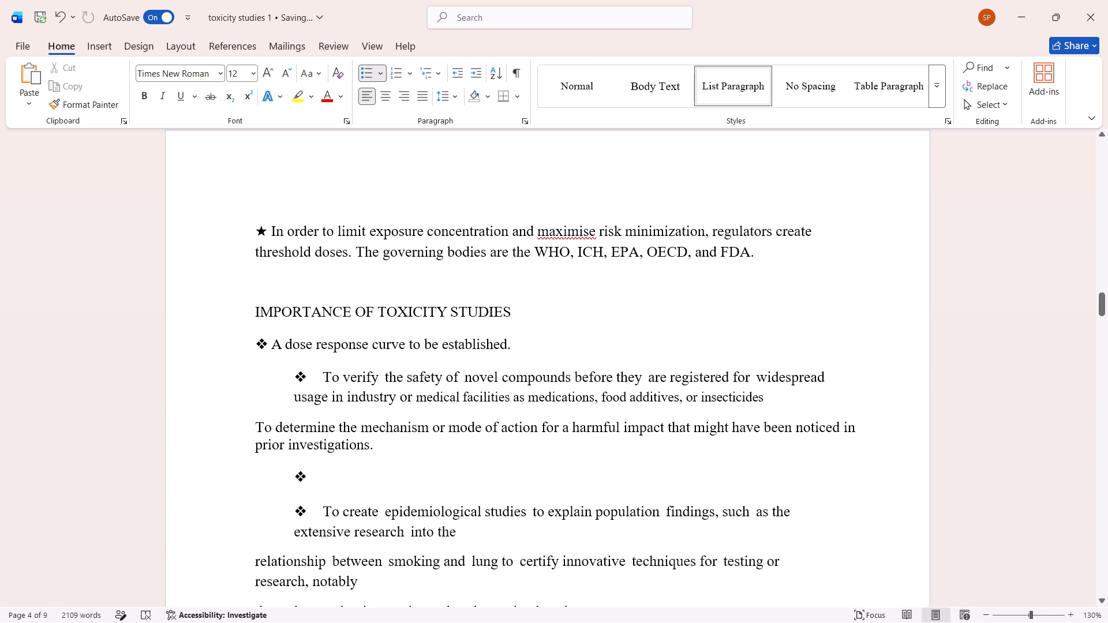
key(BackSpace)
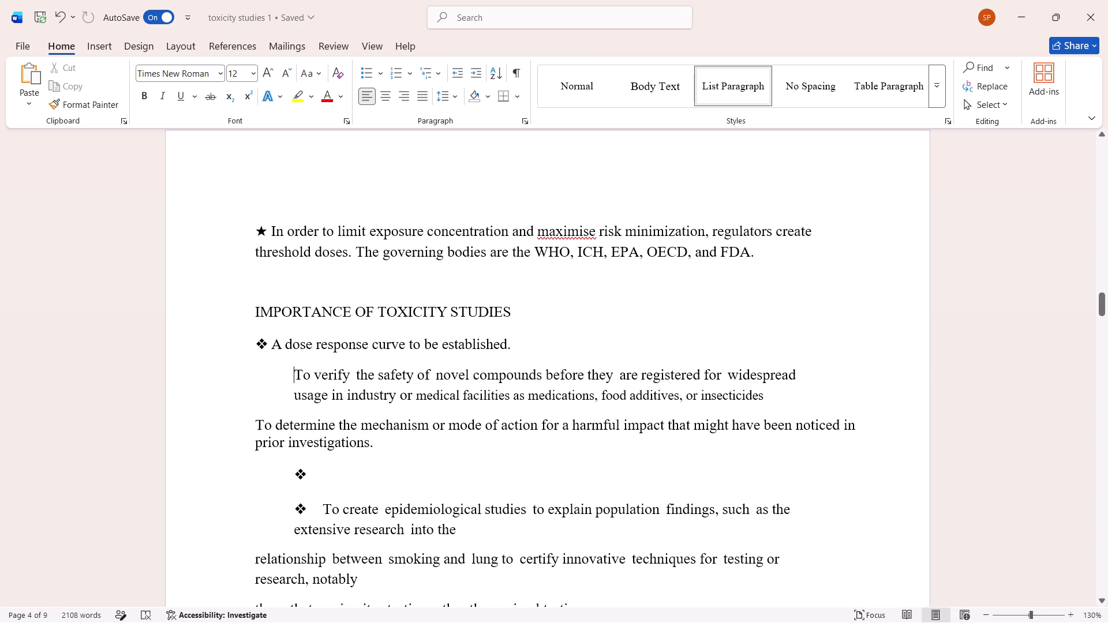
Copy the diamond symbol of "Repeated dose toxicity test" under In-vitro methods and paste it before "To verify the safety".
drag(286, 506, 316, 512)
scroll(316, 512, right, 1)
scroll(316, 512, up, 2)
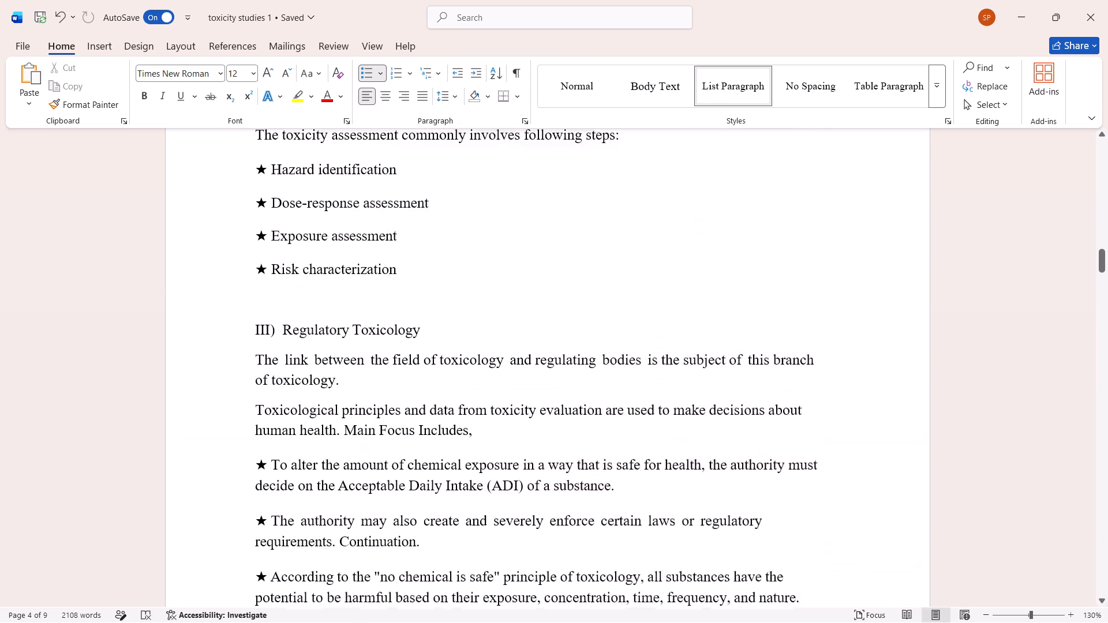
scroll(265, 520, up, 2)
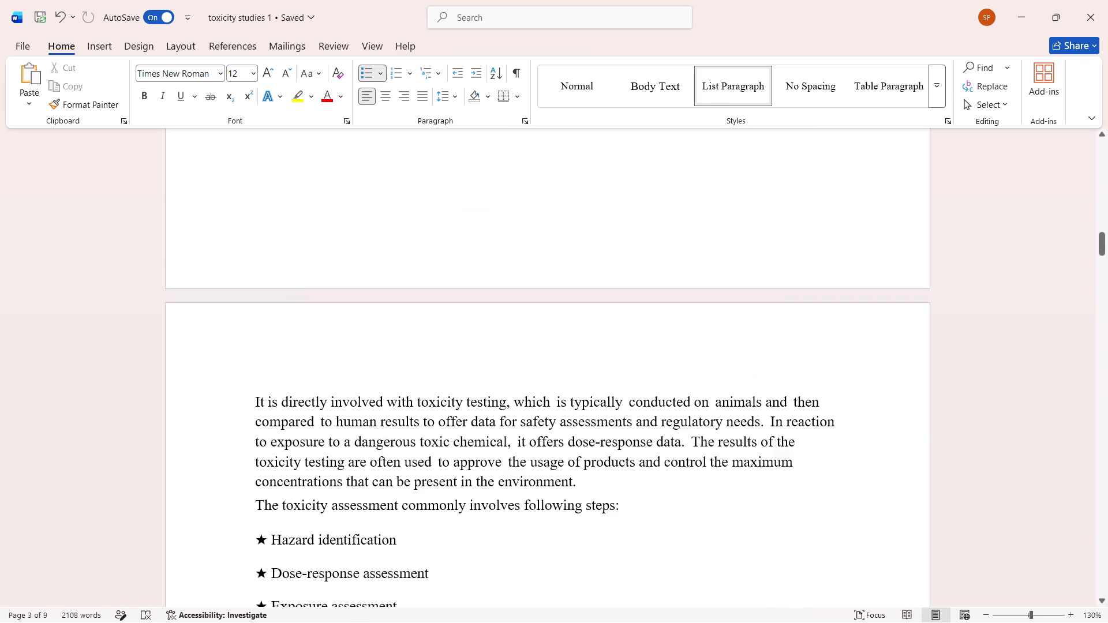
scroll(265, 520, up, 6)
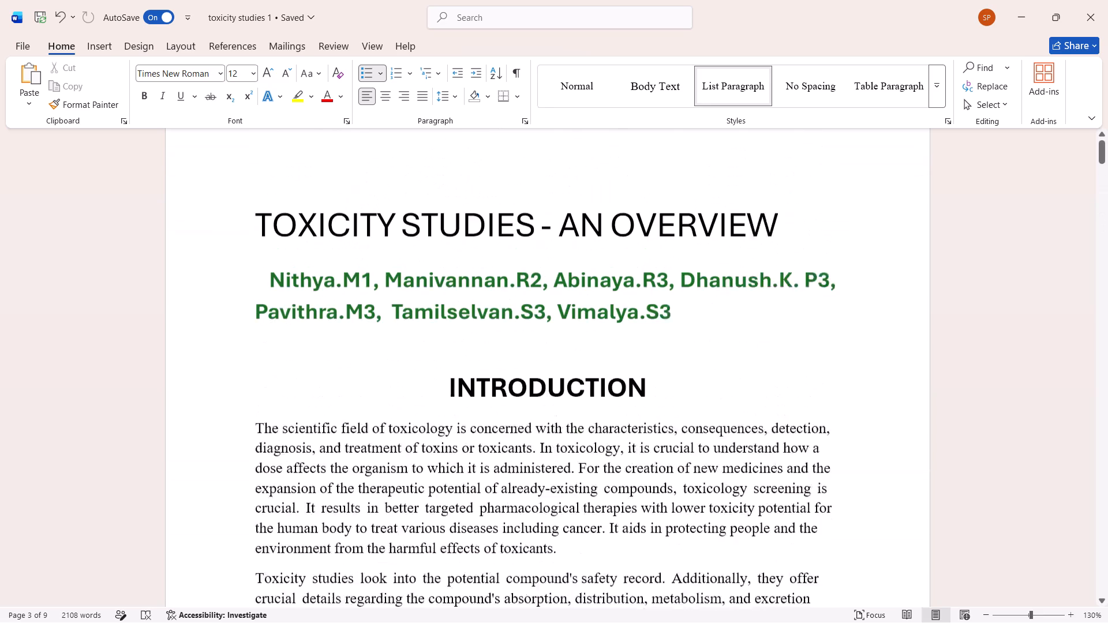
scroll(265, 520, down, 9)
scroll(265, 520, up, 1)
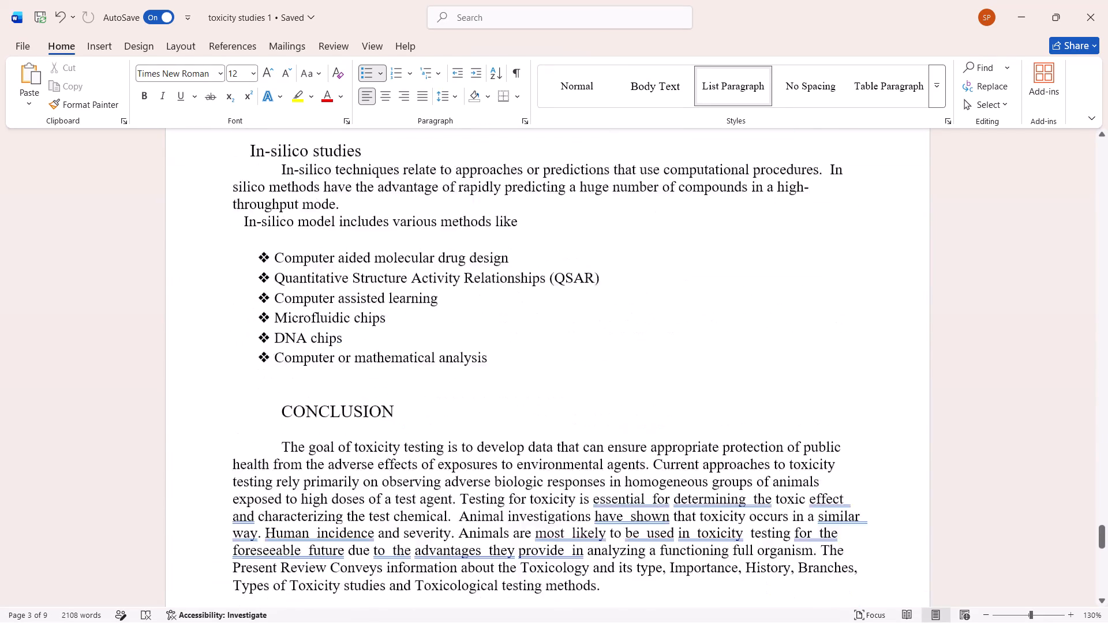
scroll(265, 520, up, 1)
scroll(265, 505, down, 2)
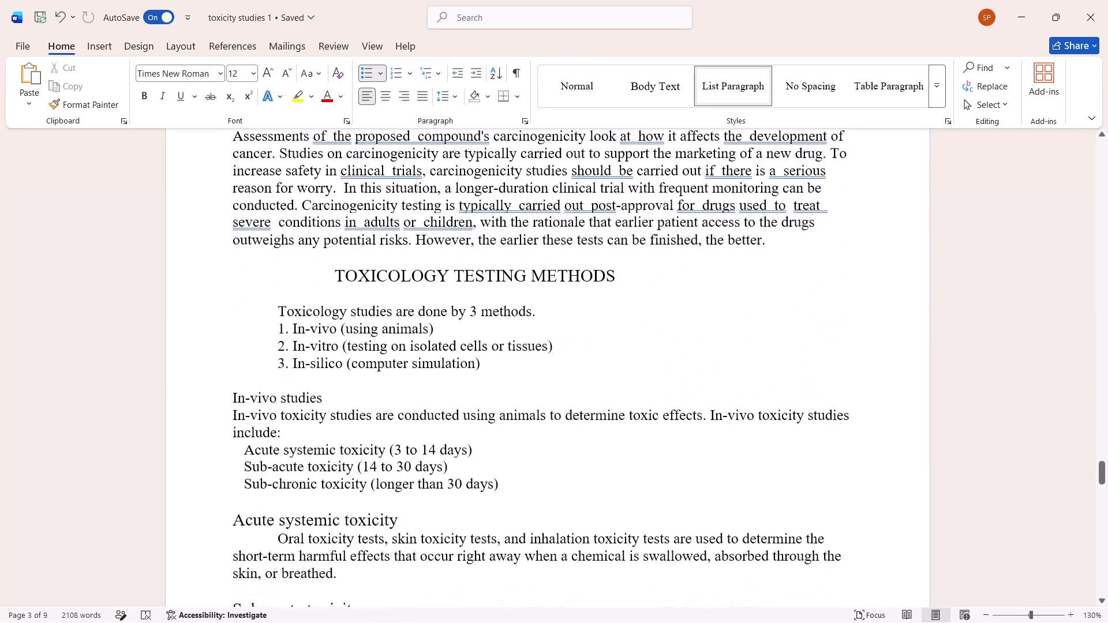
scroll(281, 290, down, 4)
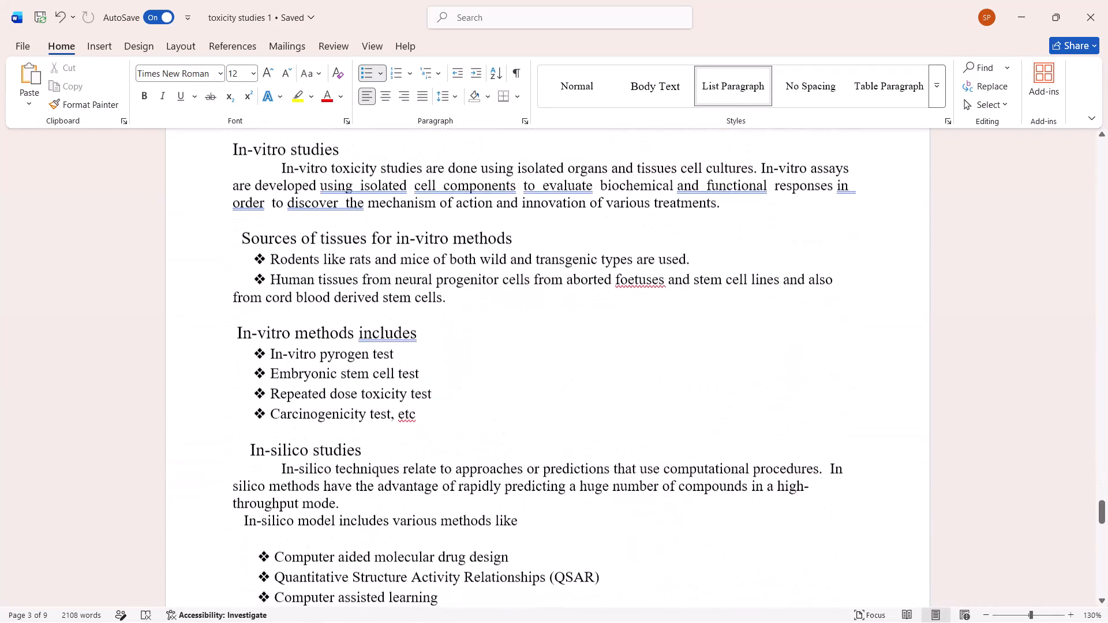
drag(252, 393, 261, 393)
key(ctrl+c)
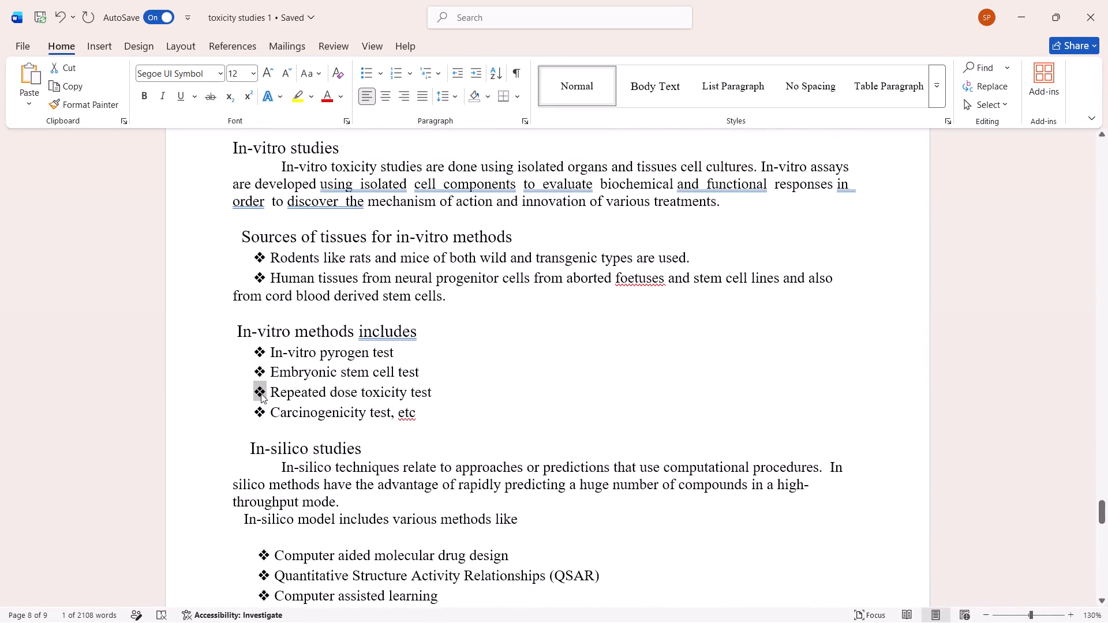
scroll(261, 393, up, 1)
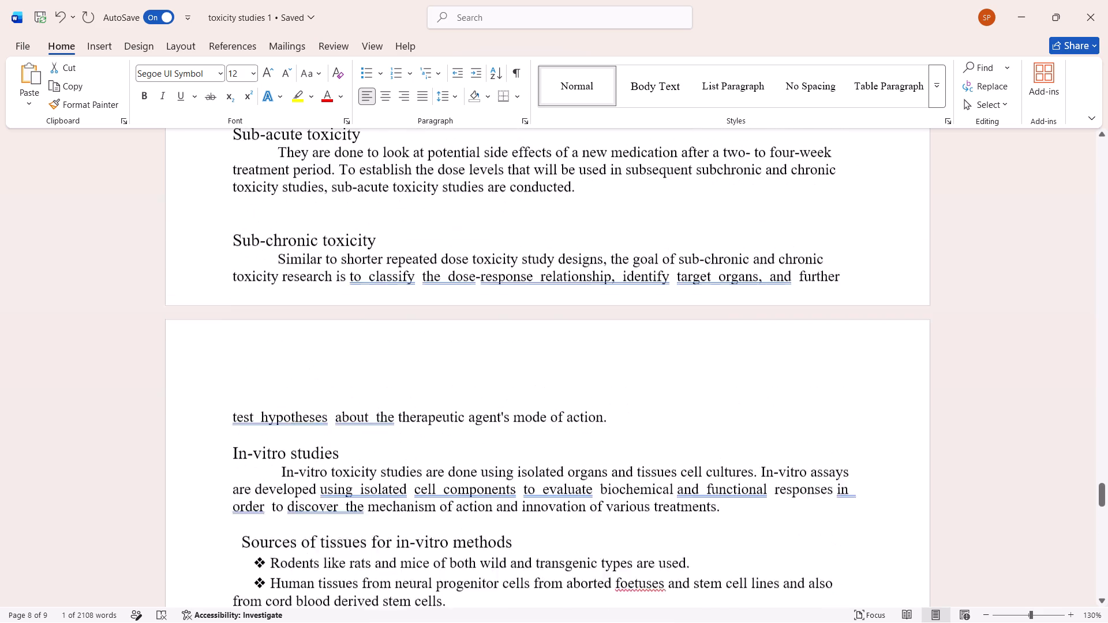
scroll(261, 393, up, 5)
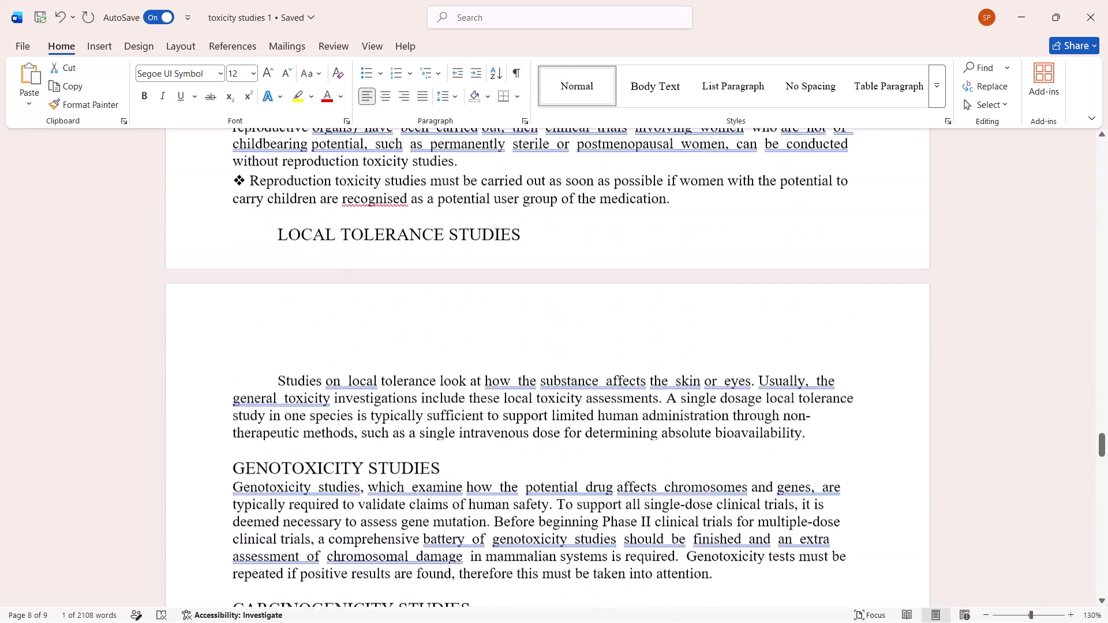
scroll(261, 393, up, 3)
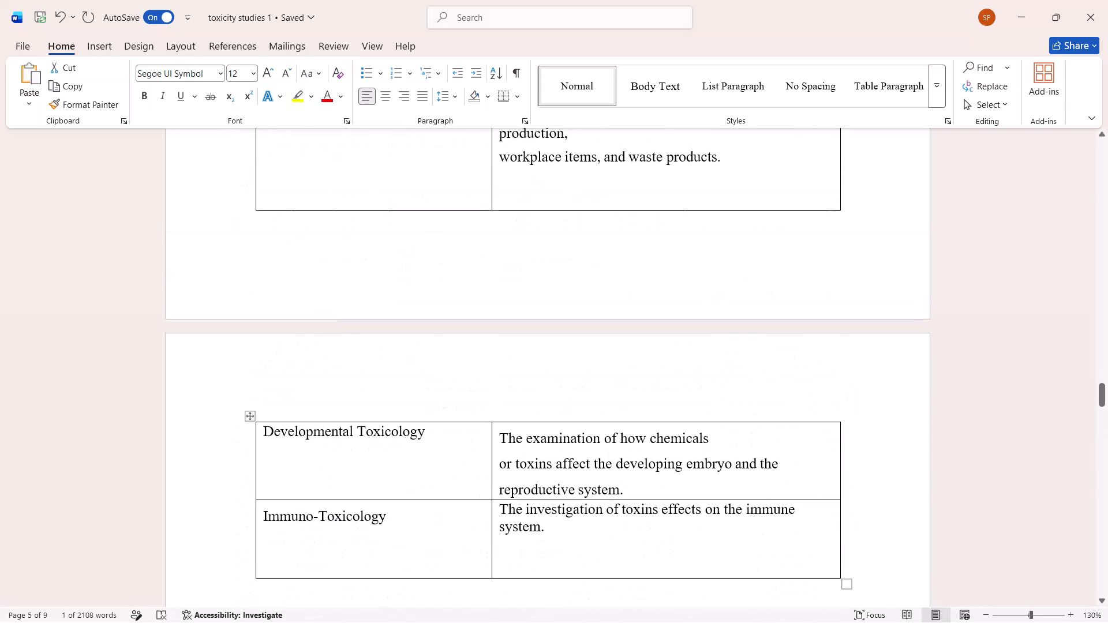
scroll(261, 393, up, 5)
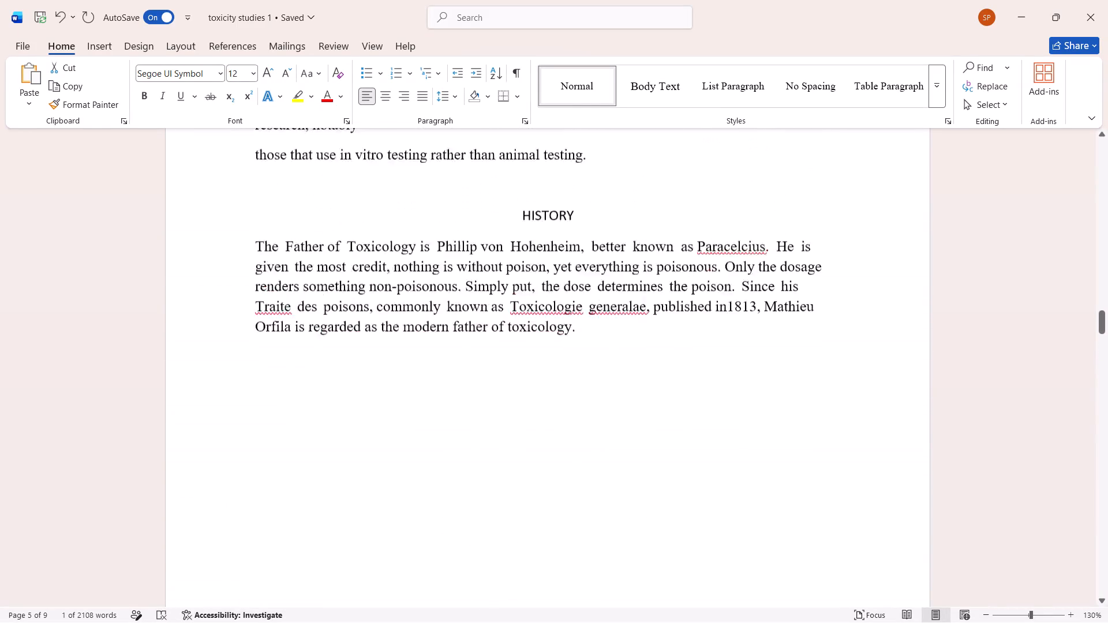
scroll(261, 393, up, 1)
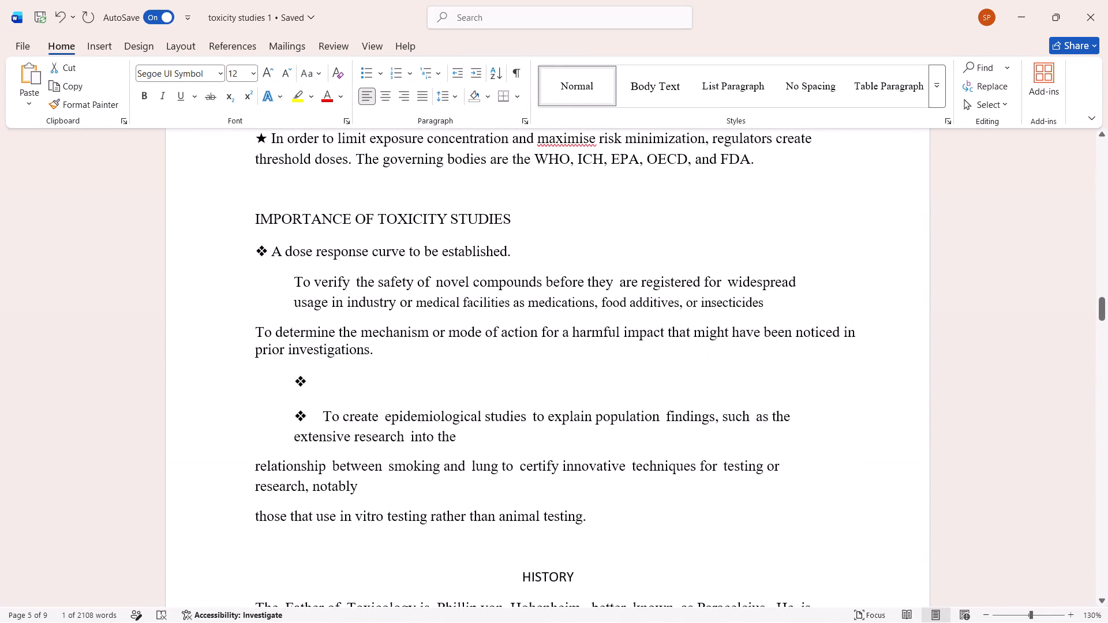
click(288, 287)
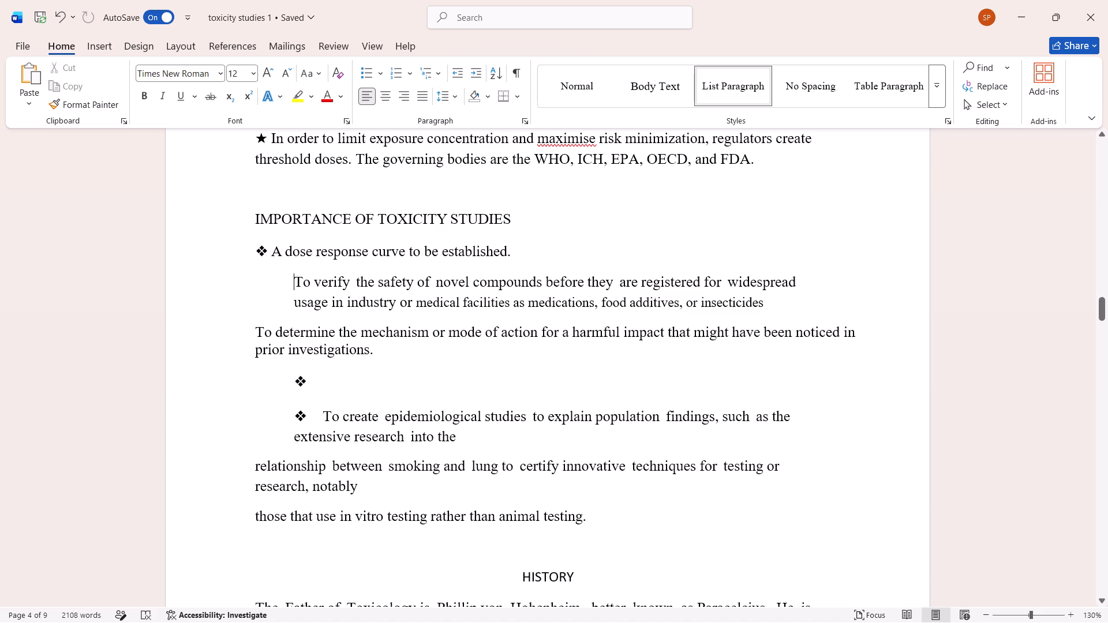
key(ctrl+v)
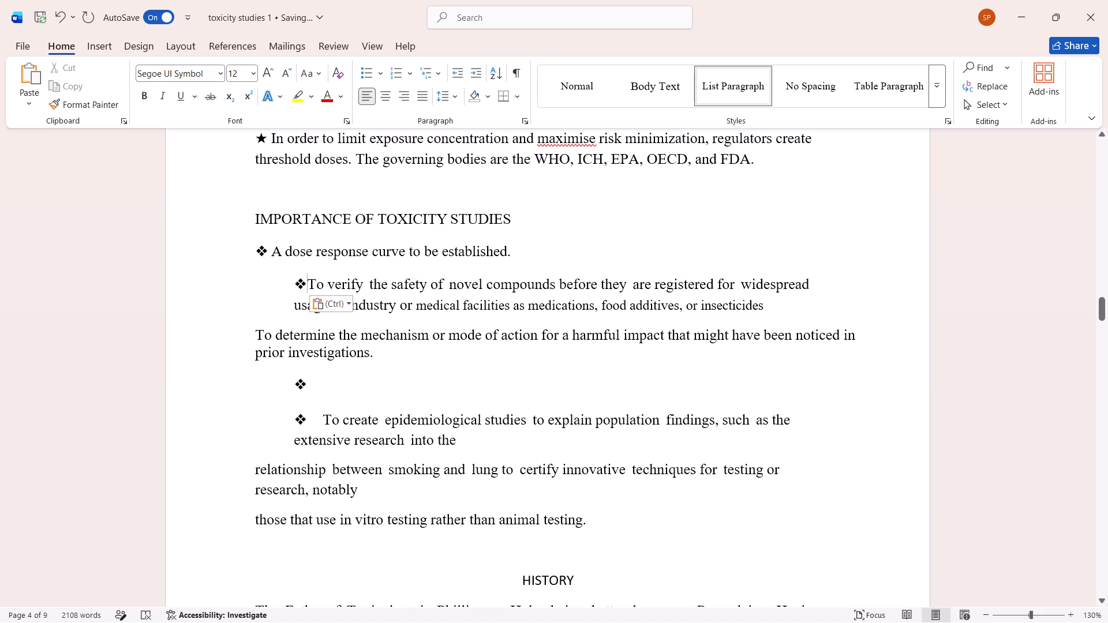
Remove the indent of the "To verify the safety" paragraph and insert seven spaces before its diamond symbol.
click(291, 286)
key(BackSpace)
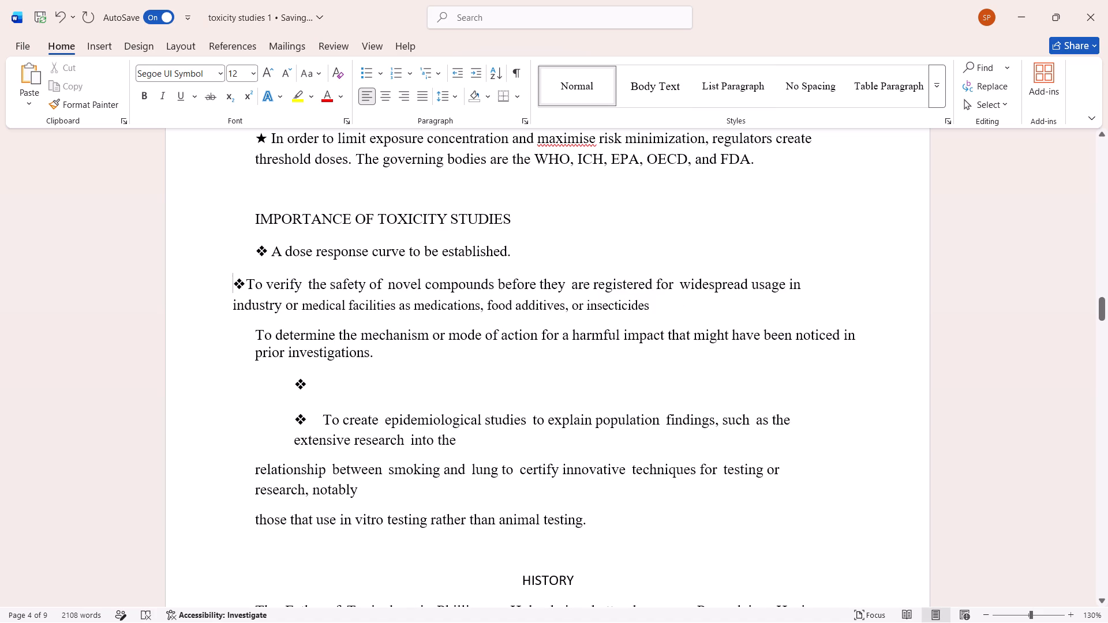
key(space)
key(space)
key(space)
key(space)
key(space)
key(space)
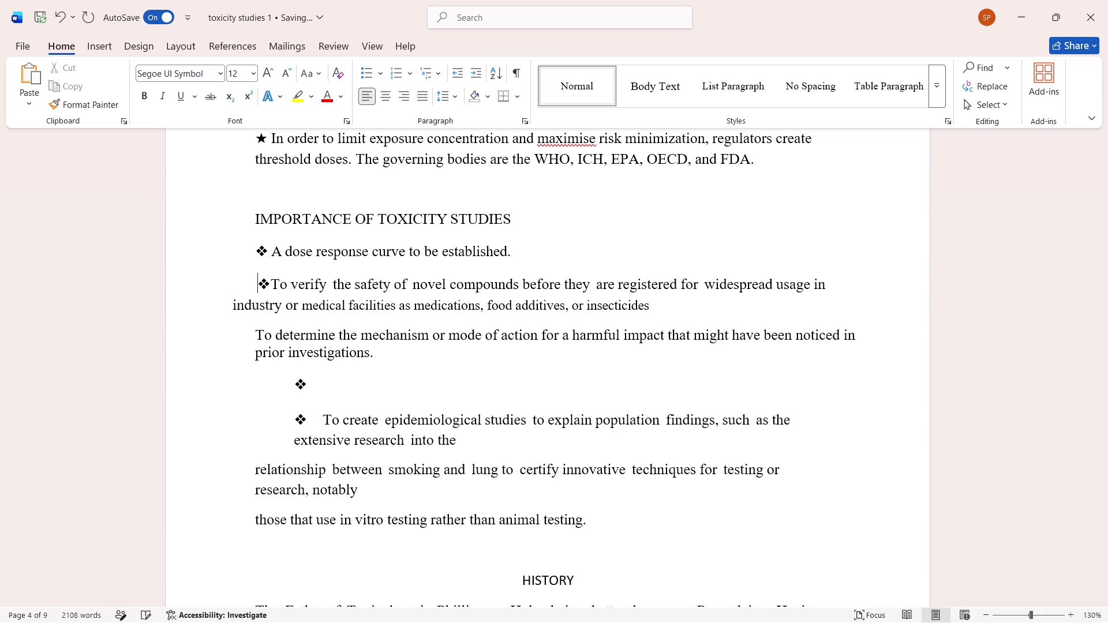
key(space)
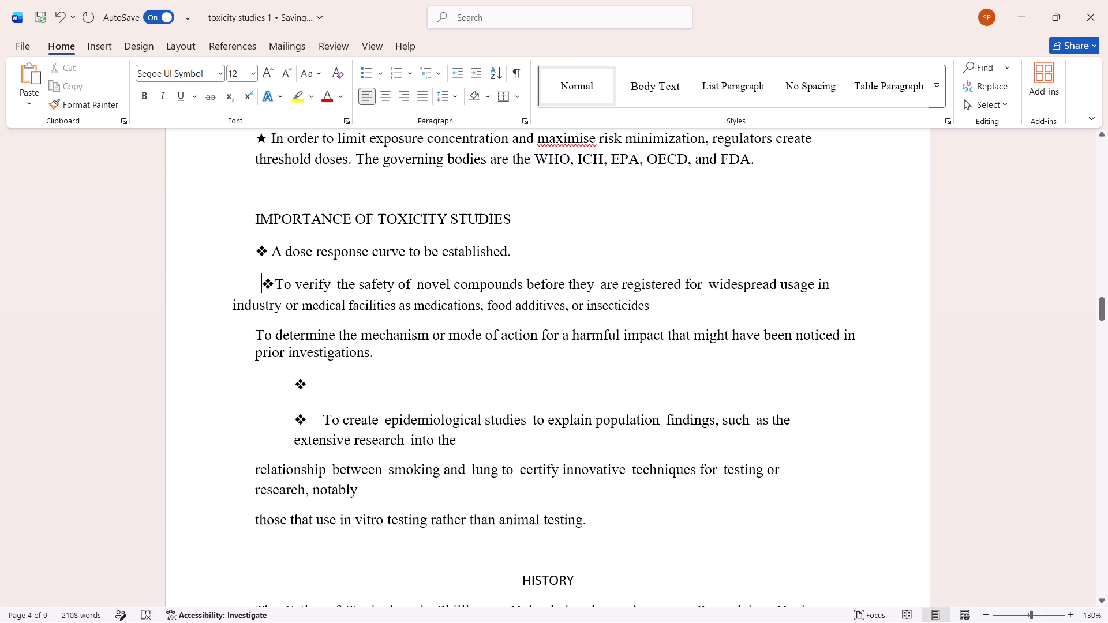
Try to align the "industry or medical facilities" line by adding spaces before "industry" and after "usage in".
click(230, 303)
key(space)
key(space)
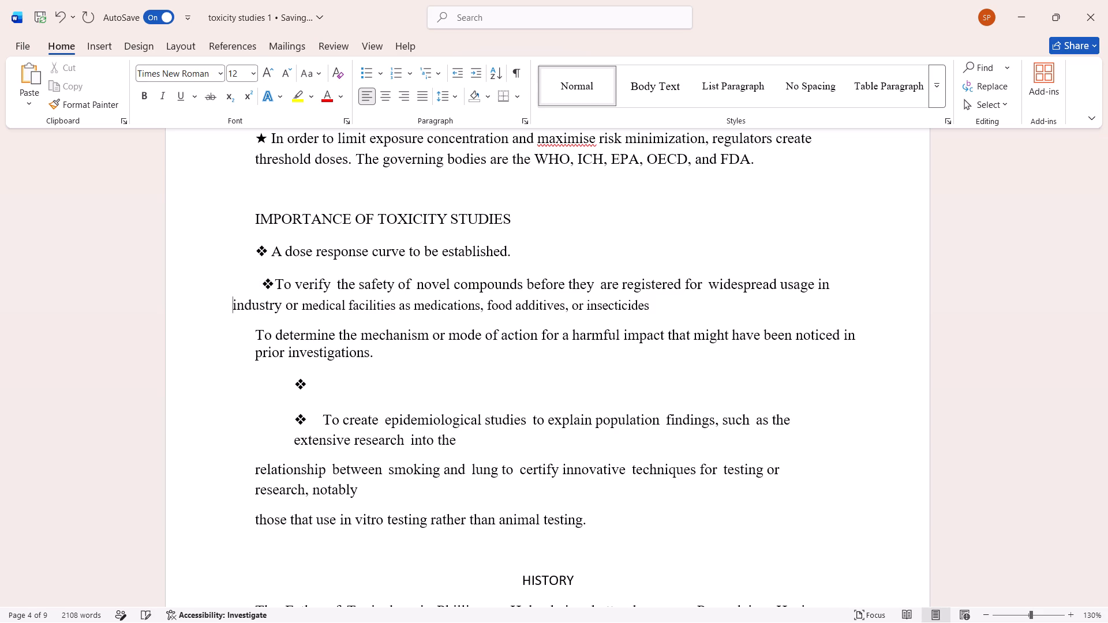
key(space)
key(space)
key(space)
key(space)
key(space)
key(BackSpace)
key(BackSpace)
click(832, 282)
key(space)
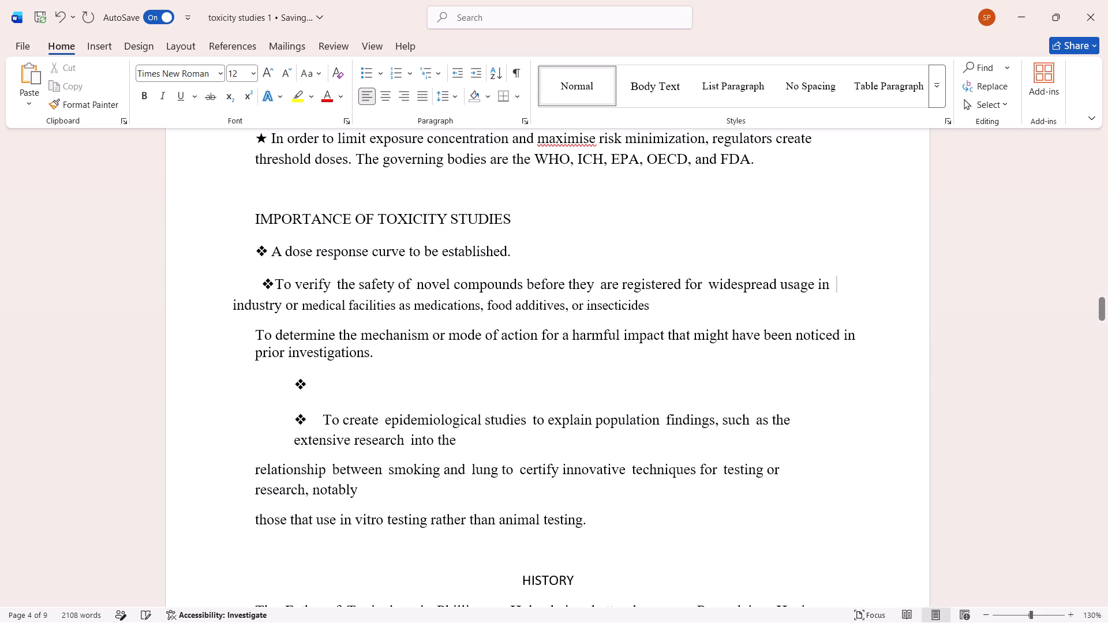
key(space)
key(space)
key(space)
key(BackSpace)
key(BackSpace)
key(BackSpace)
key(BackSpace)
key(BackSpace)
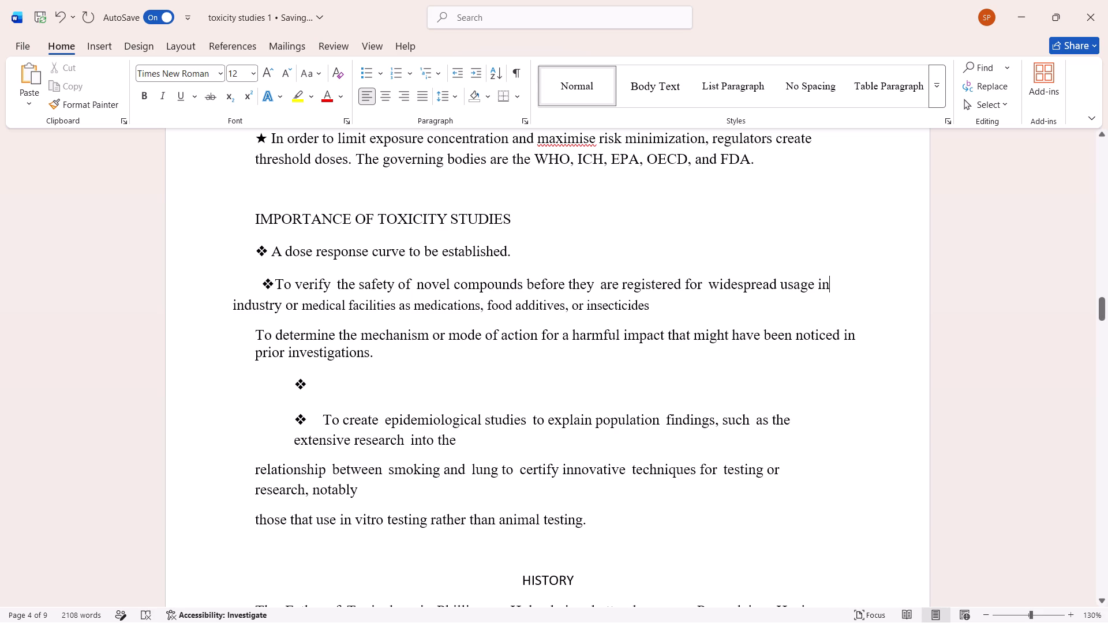
Delete the characters before "industry or" in the "To verify" point, back through "ad usage in".
click(228, 306)
key(BackSpace)
key(BackSpace)
key(BackSpace)
key(BackSpace)
key(BackSpace)
key(BackSpace)
key(BackSpace)
key(BackSpace)
key(BackSpace)
key(BackSpace)
key(BackSpace)
key(BackSpace)
key(BackSpace)
key(BackSpace)
key(BackSpace)
key(BackSpace)
key(BackSpace)
key(BackSpace)
key(BackSpace)
key(BackSpace)
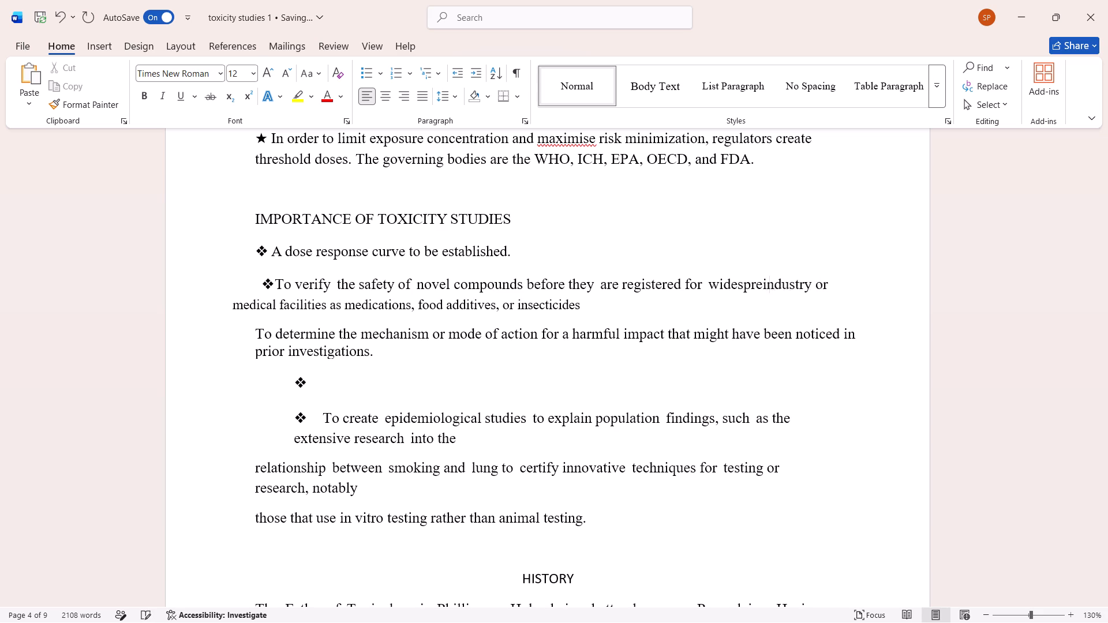
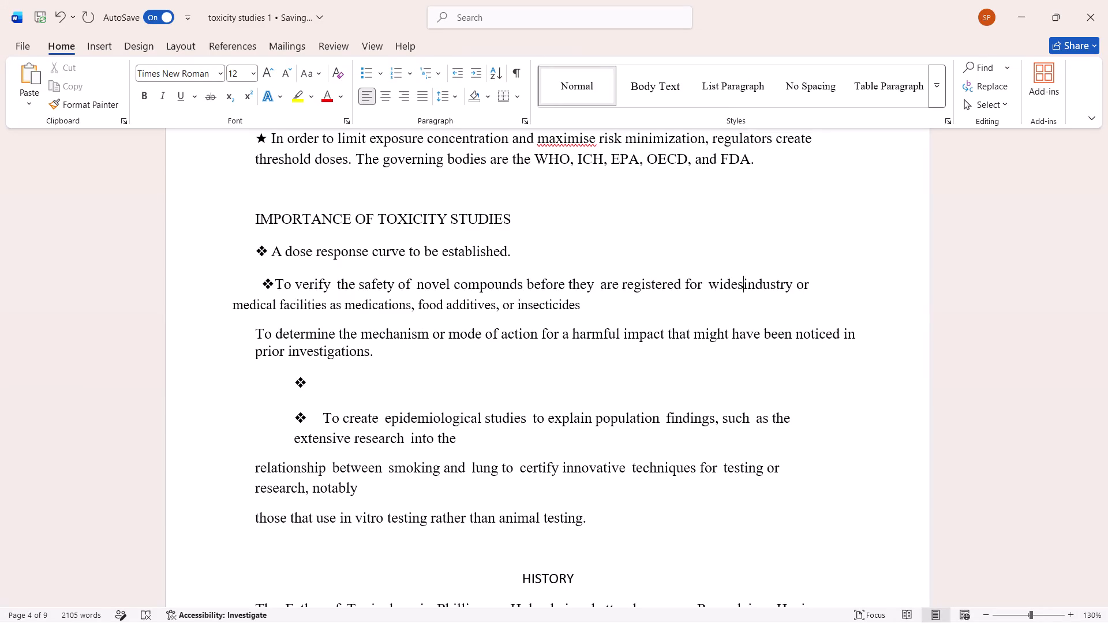
Complete the word "widespread" and add a space before "industry or" in the "To verify the safety" point.
key(p)
text(re)
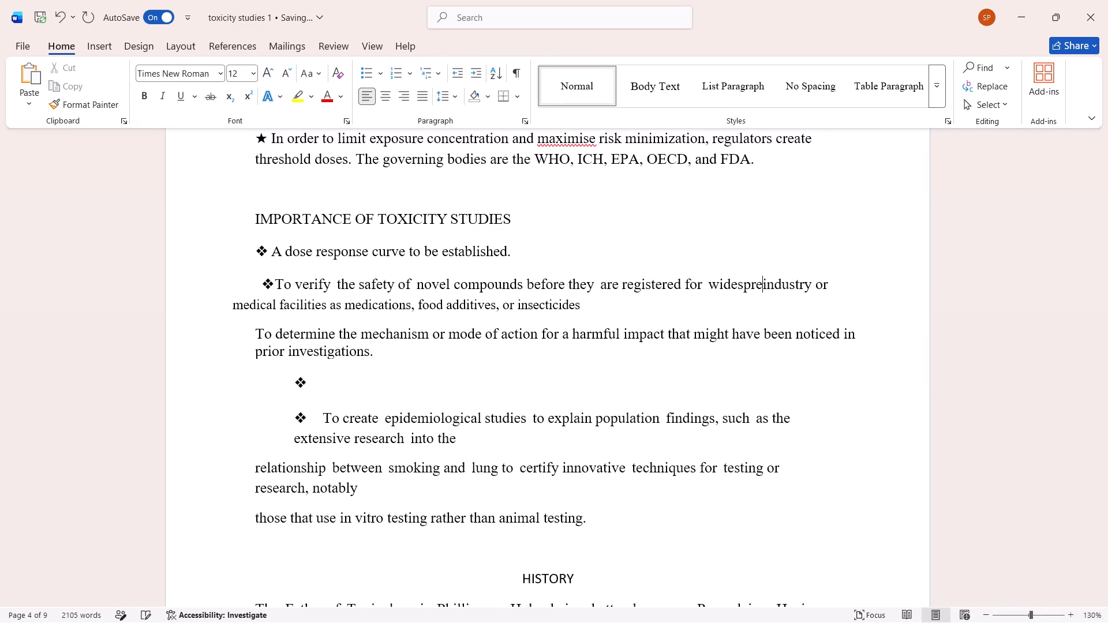
key(a)
key(d)
key(space)
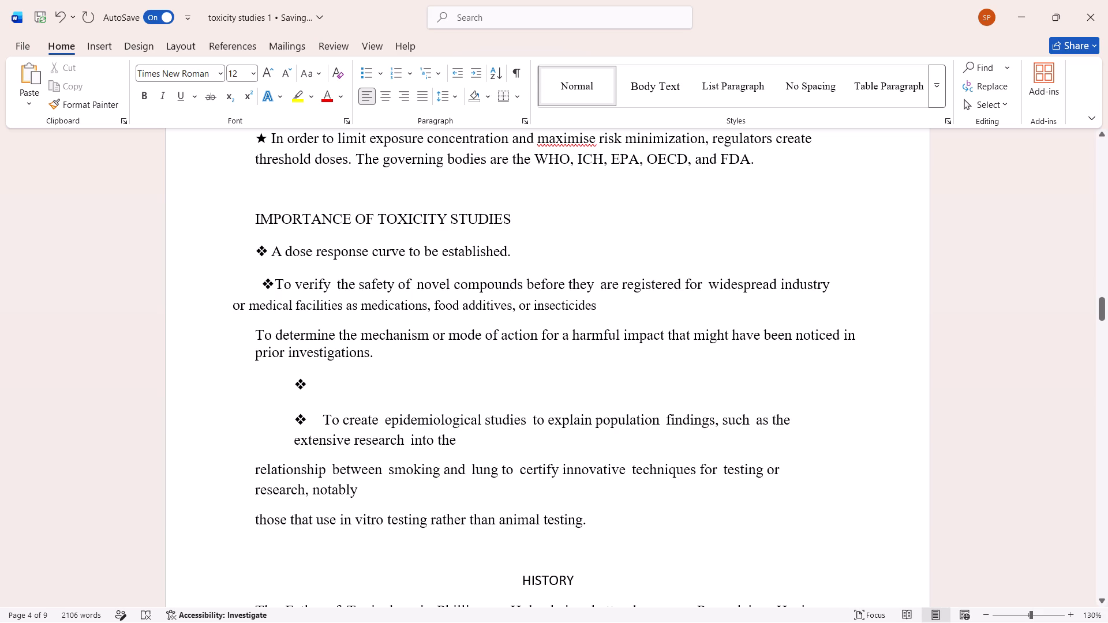
Add one space after the diamond symbol of the "To verify the safety" point and remove one space before it.
click(273, 284)
key(space)
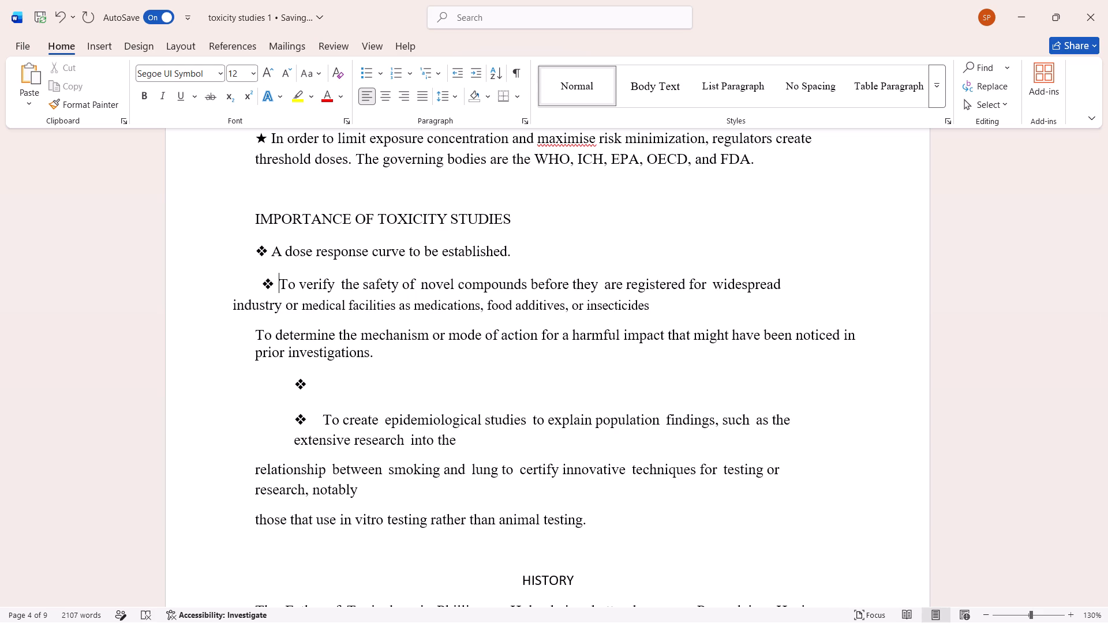
key(space)
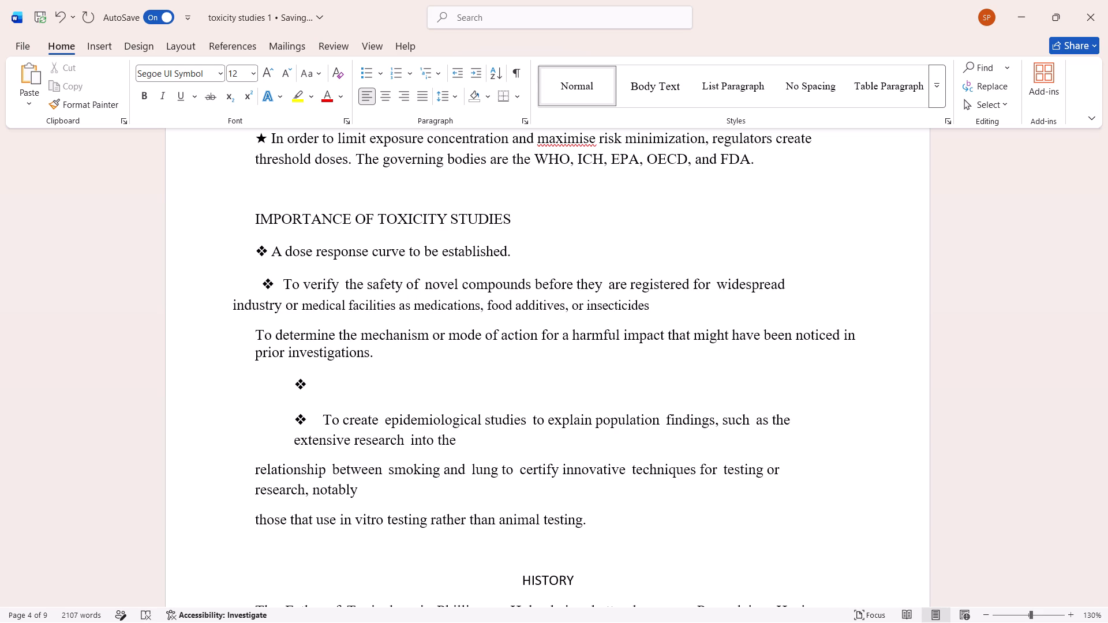
key(BackSpace)
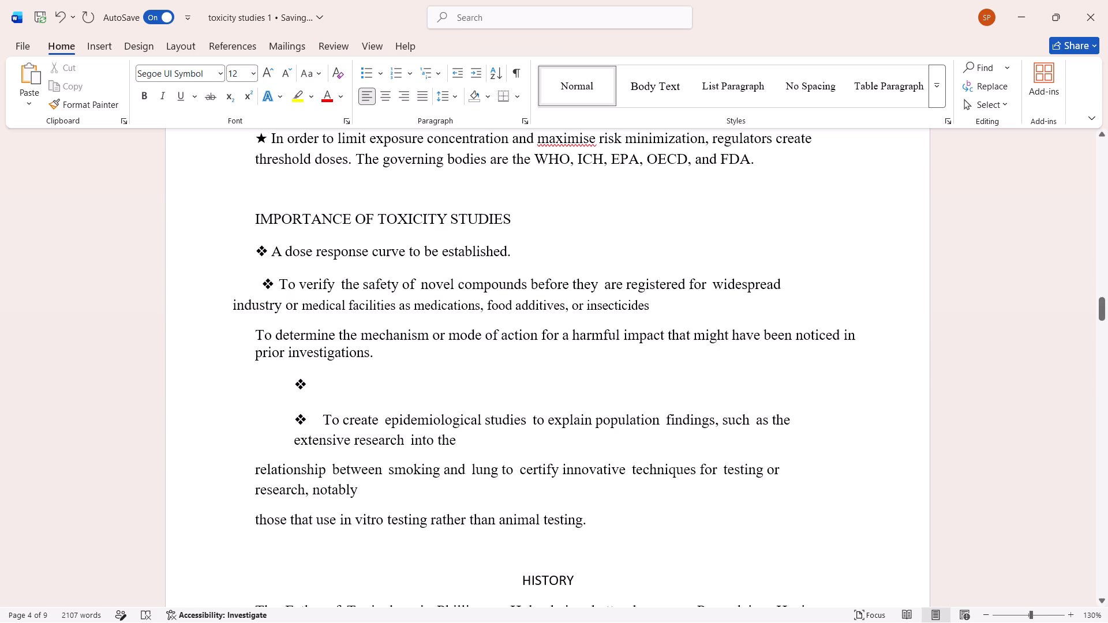
click(261, 286)
key(BackSpace)
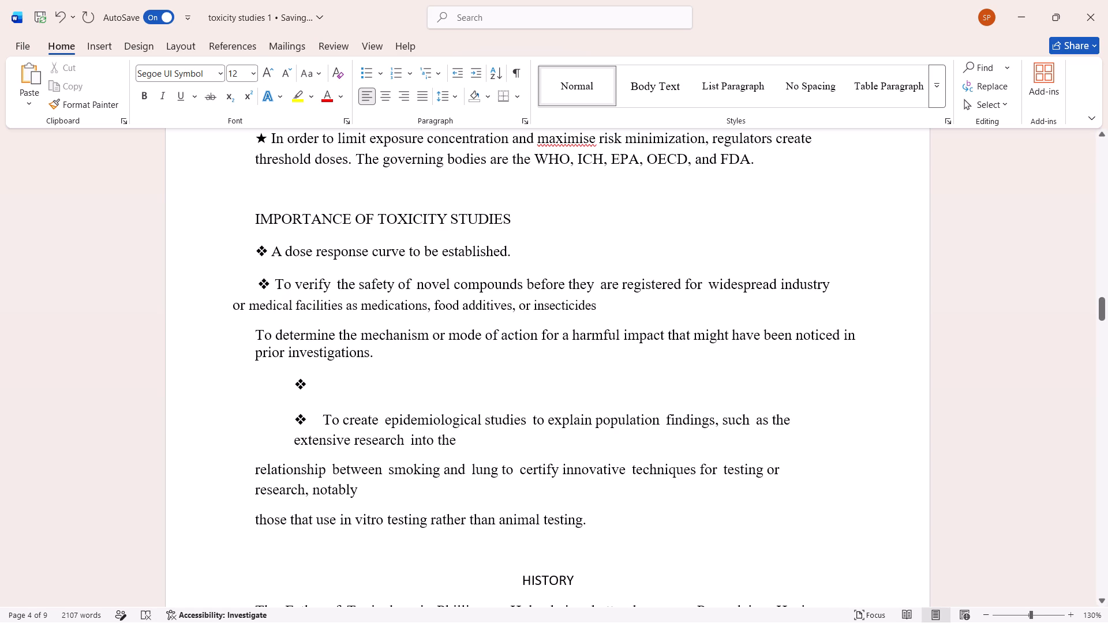
Remove the empty diamond bullet above the "To create epidemiological studies" point.
click(319, 382)
click(312, 384)
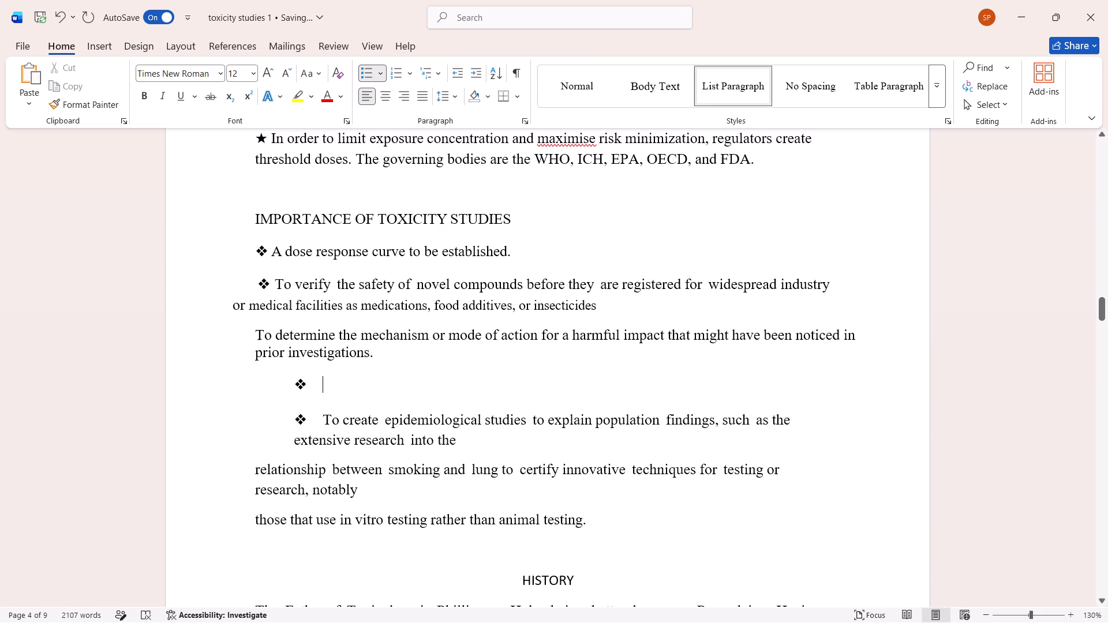
key(BackSpace)
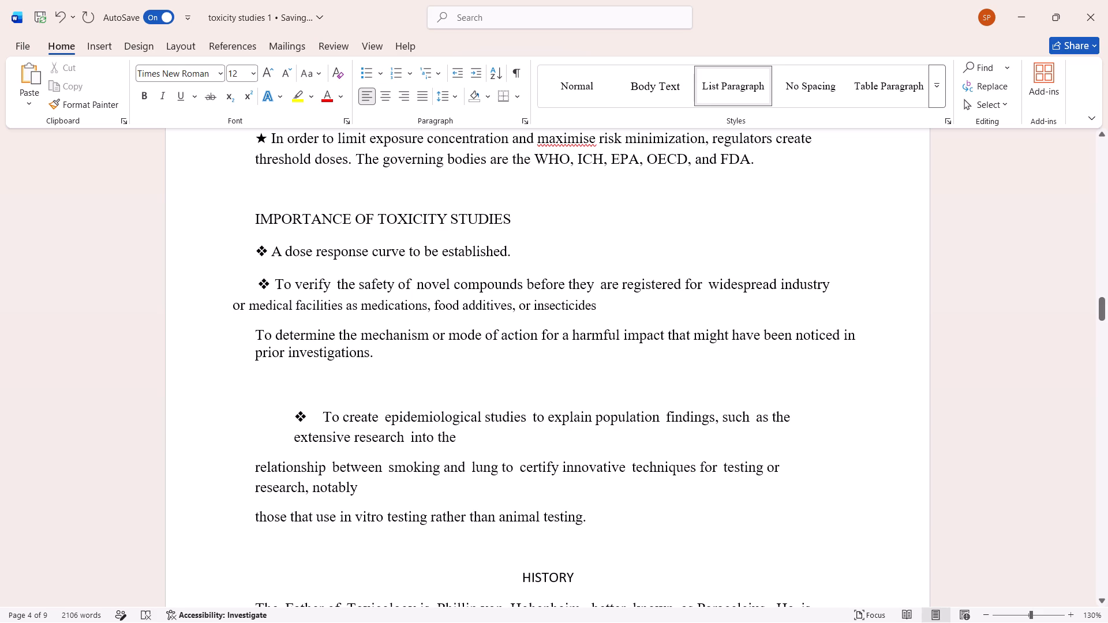
Copy the diamond symbol of "If the pertinent repeated-dose" under Reproductive Toxicity Studies and paste it before "To determine the mechanism".
click(284, 416)
click(290, 416)
drag(290, 416, 323, 416)
scroll(304, 524, down, 6)
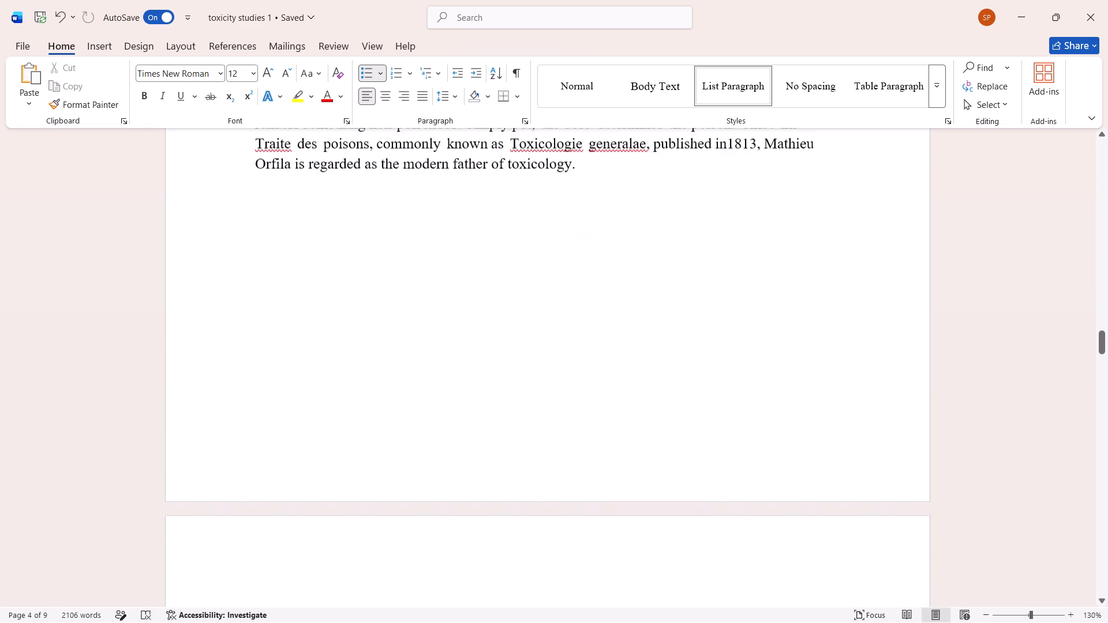
scroll(294, 498, down, 6)
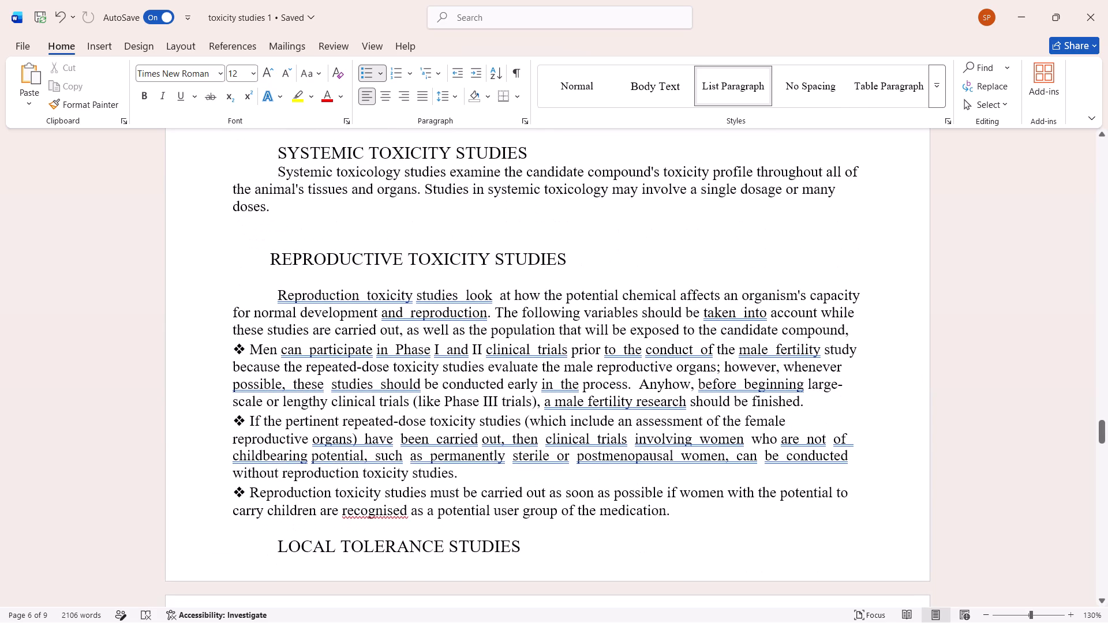
drag(231, 420, 238, 421)
drag(238, 421, 252, 423)
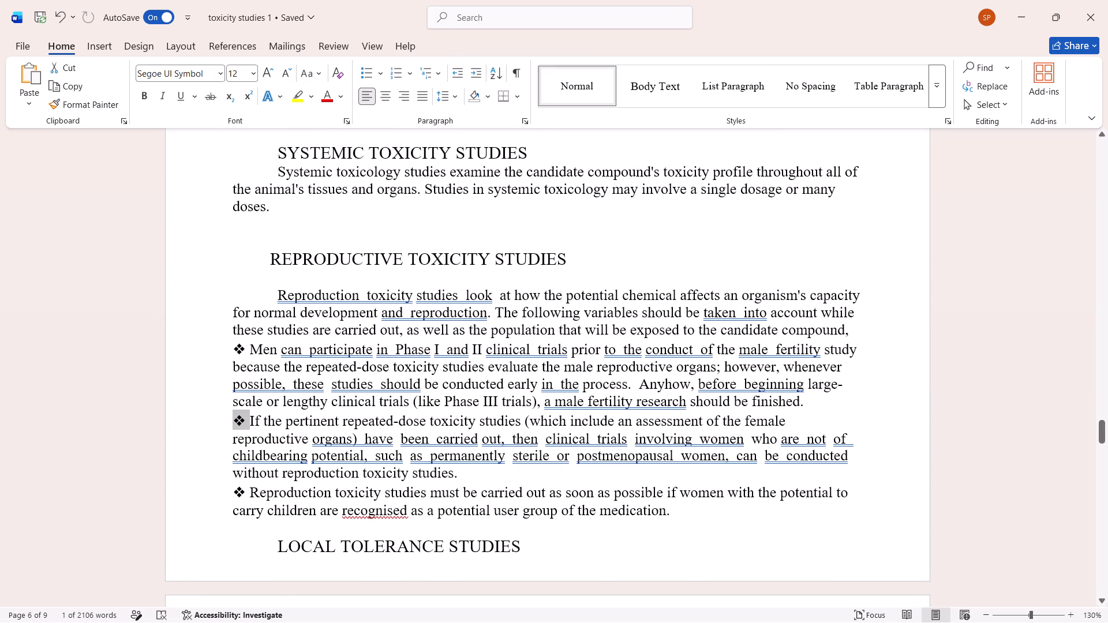
key(ctrl+c)
scroll(252, 423, up, 1)
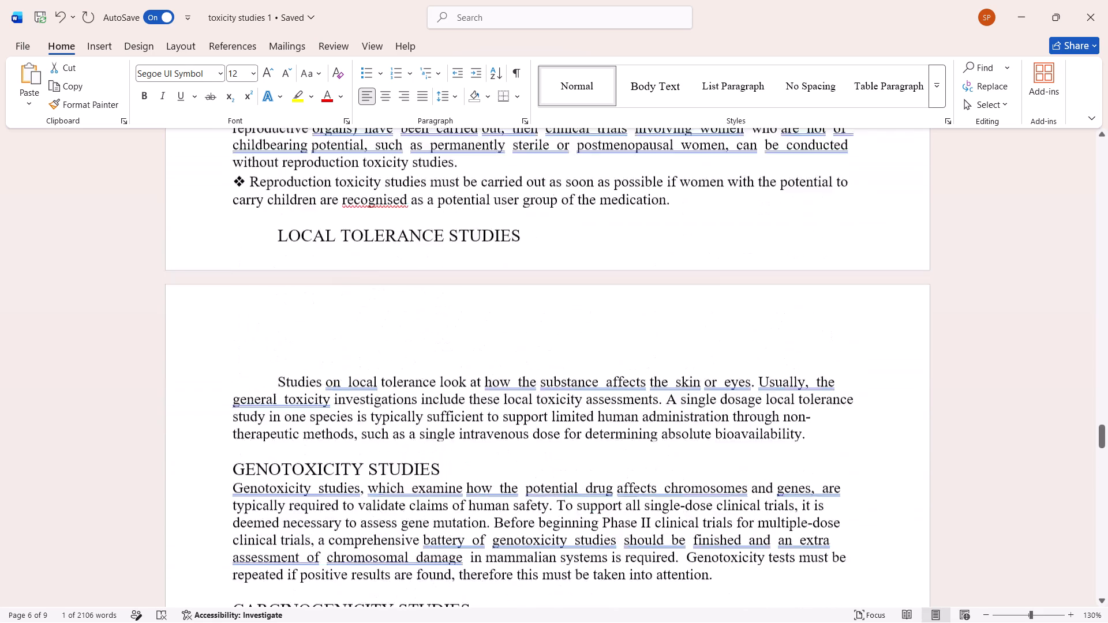
scroll(252, 423, up, 8)
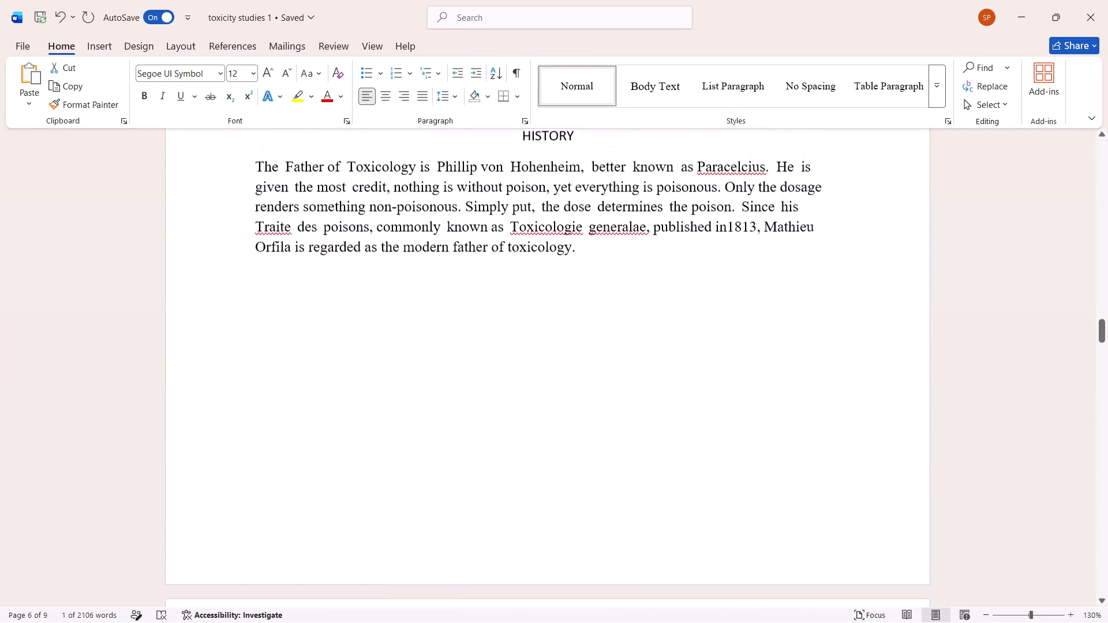
scroll(252, 423, up, 3)
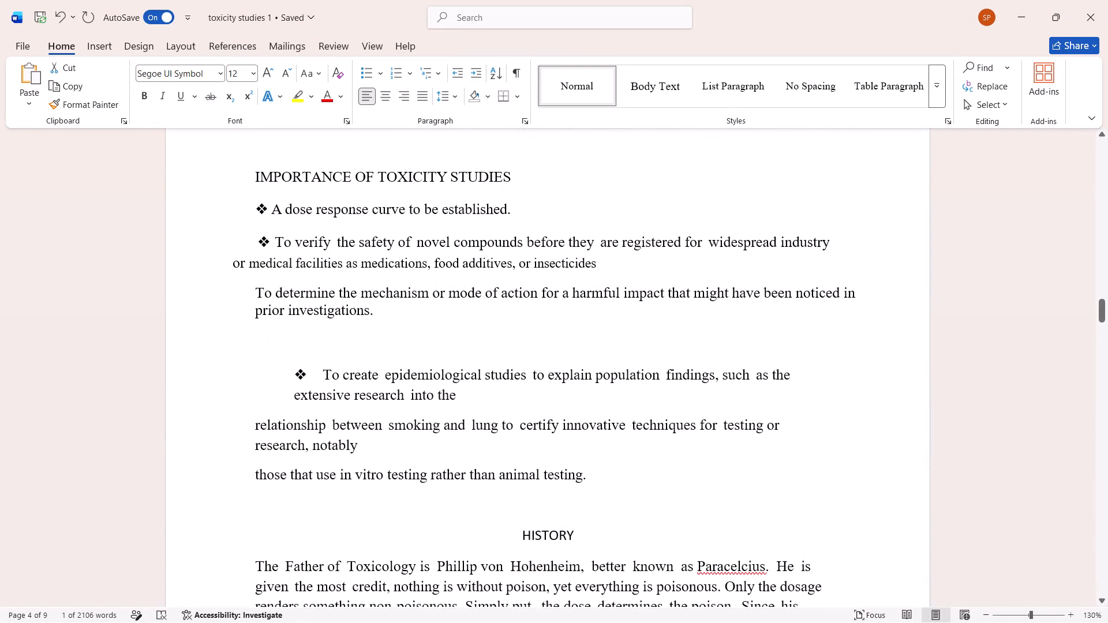
click(252, 292)
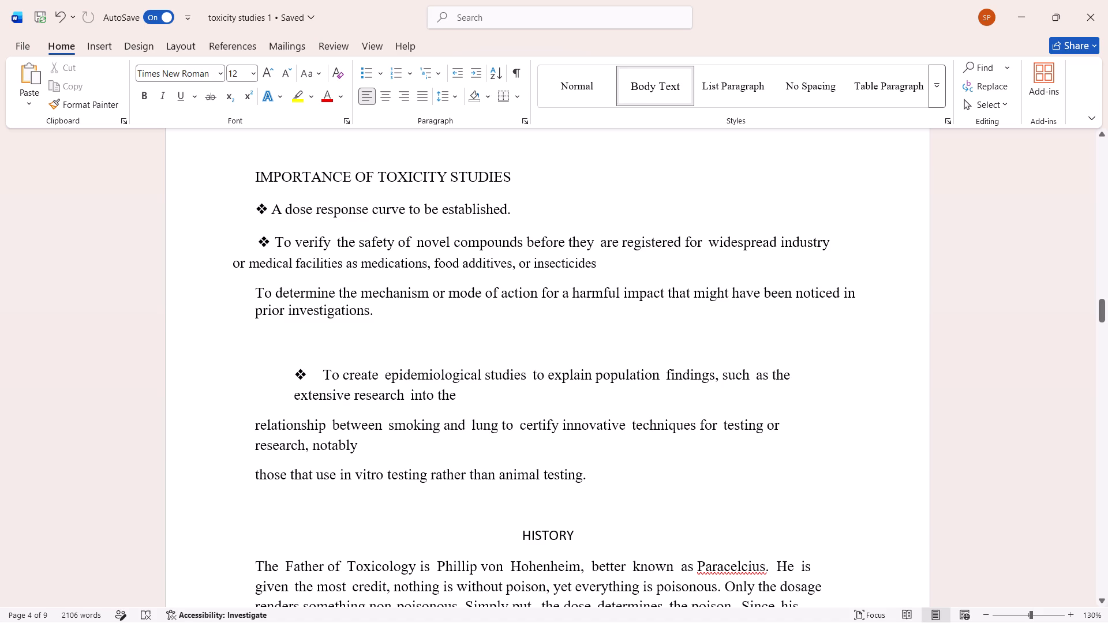
key(ctrl+v)
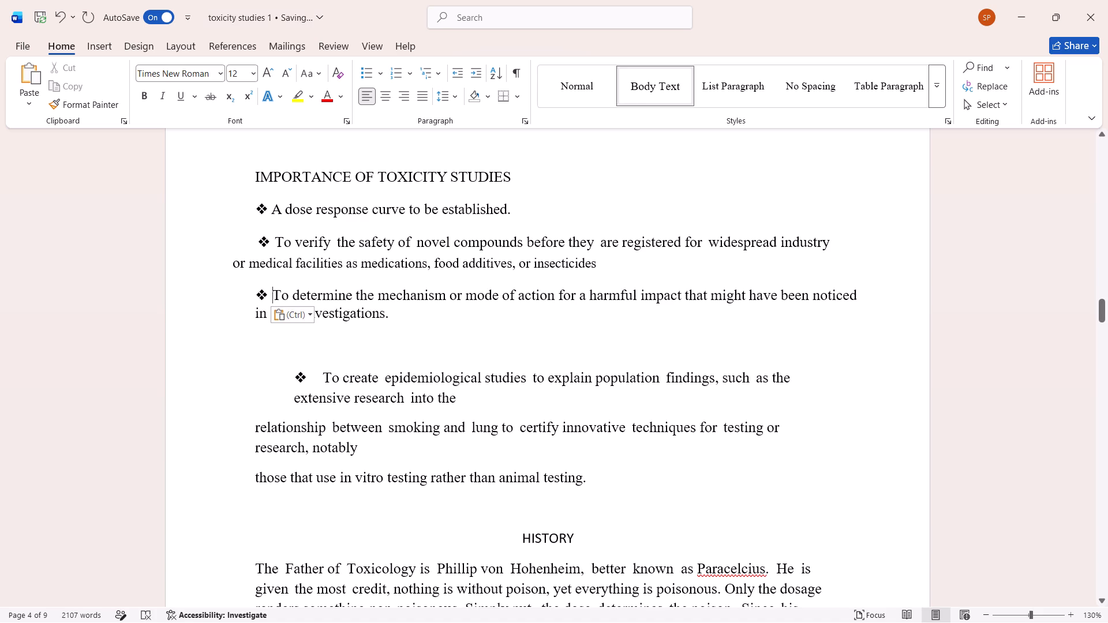
Remove the automatic bullet and indent of "To create epidemiological studies", leaving one blank line above that paragraph.
click(297, 355)
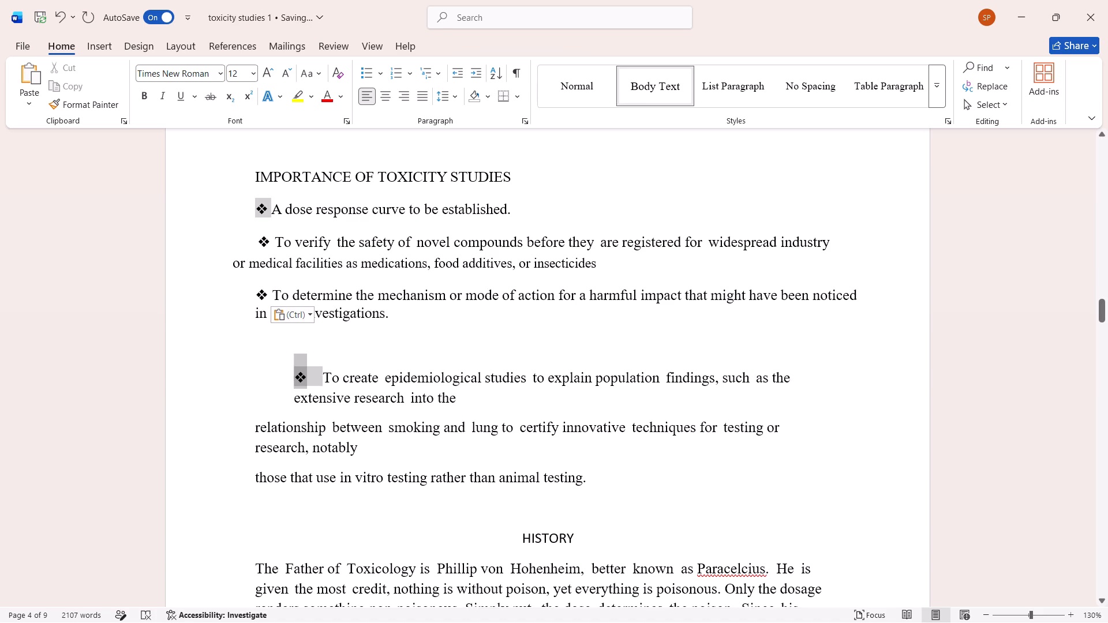
click(396, 316)
click(324, 376)
key(BackSpace)
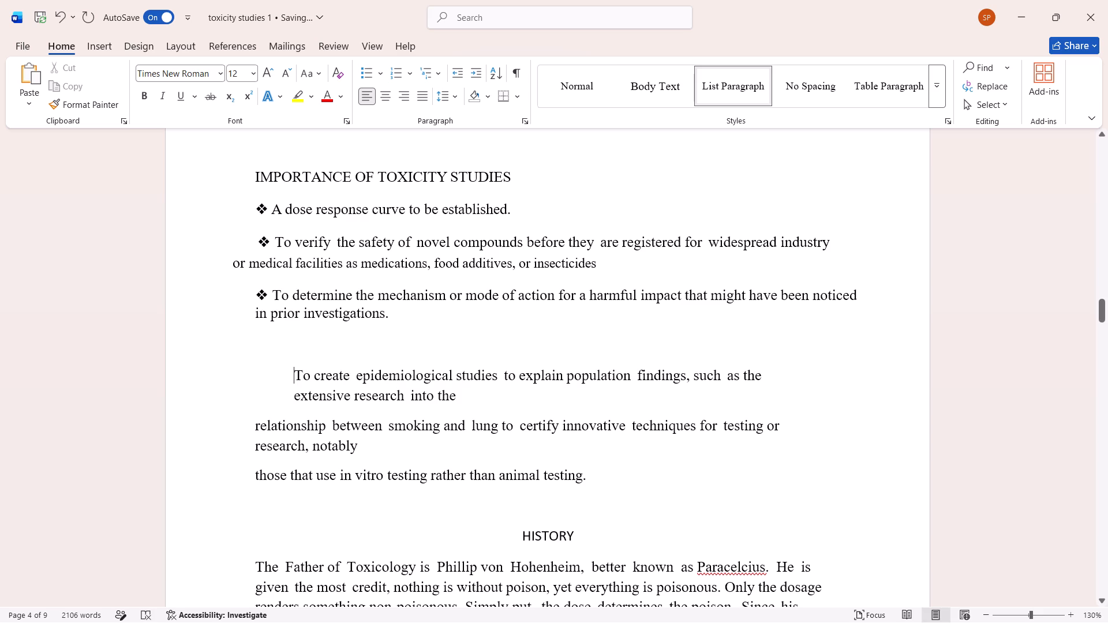
key(BackSpace)
key(BackSpace)
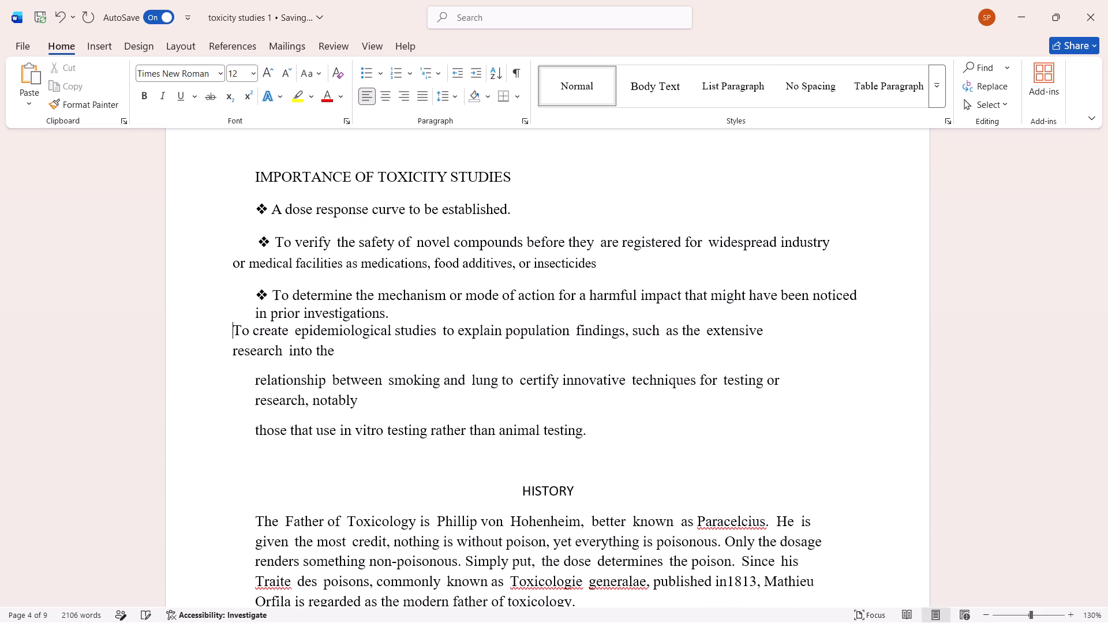
key(Return)
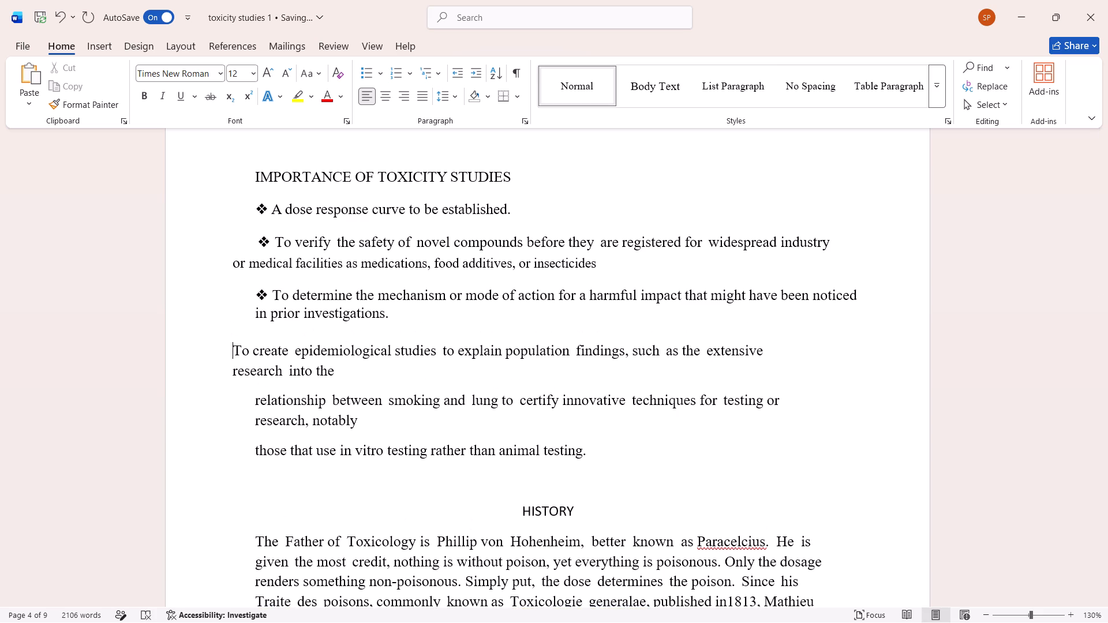
Copy the diamond symbol of the "To determine the mechanism" point and paste it before "To create epidemiological studies".
click(258, 294)
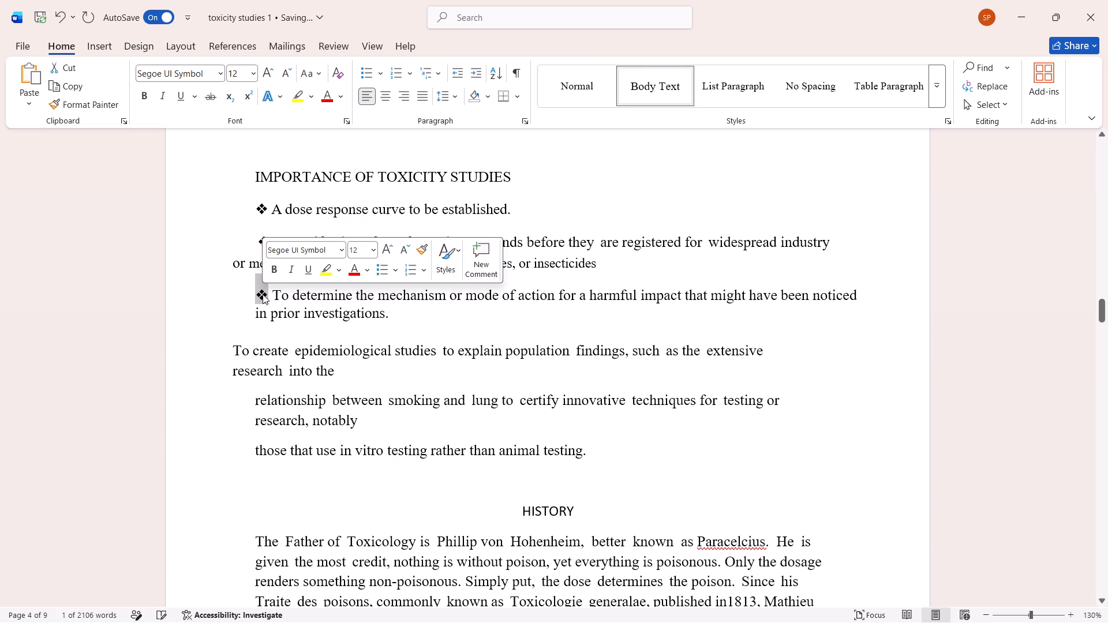
key(ctrl+c)
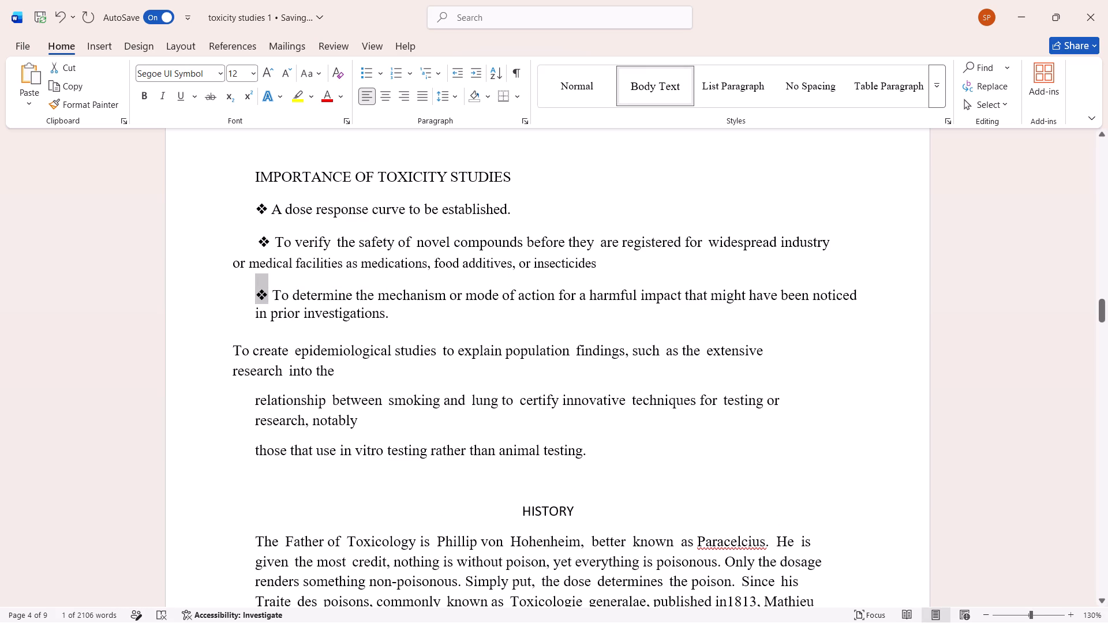
click(226, 350)
key(ctrl+v)
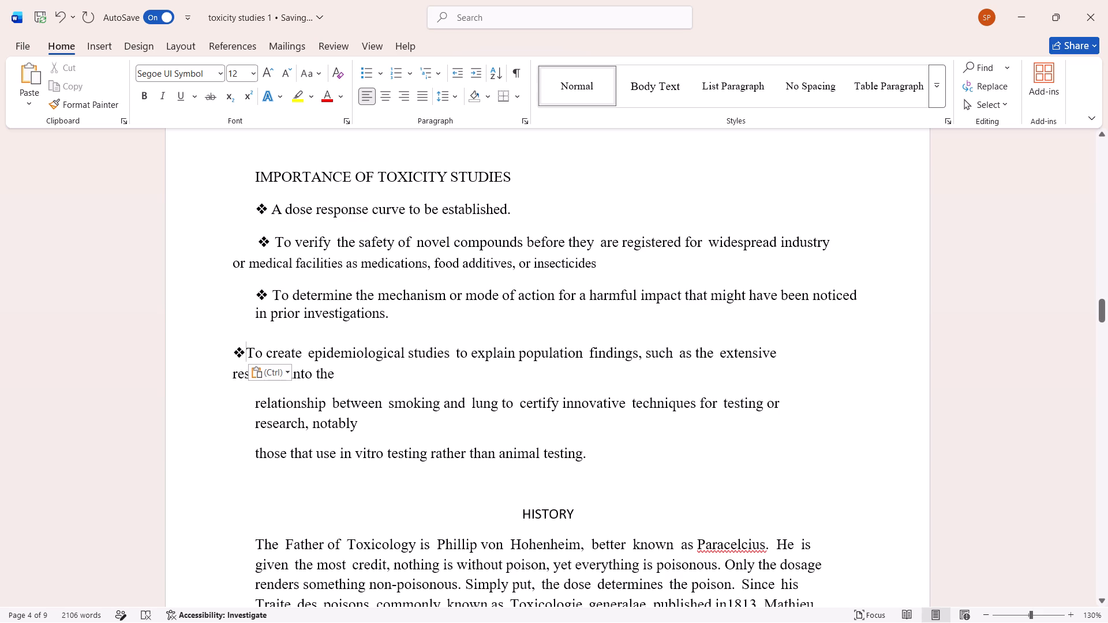
Insert six spaces before the diamond symbol of the "To create epidemiological studies" point.
click(226, 359)
key(space)
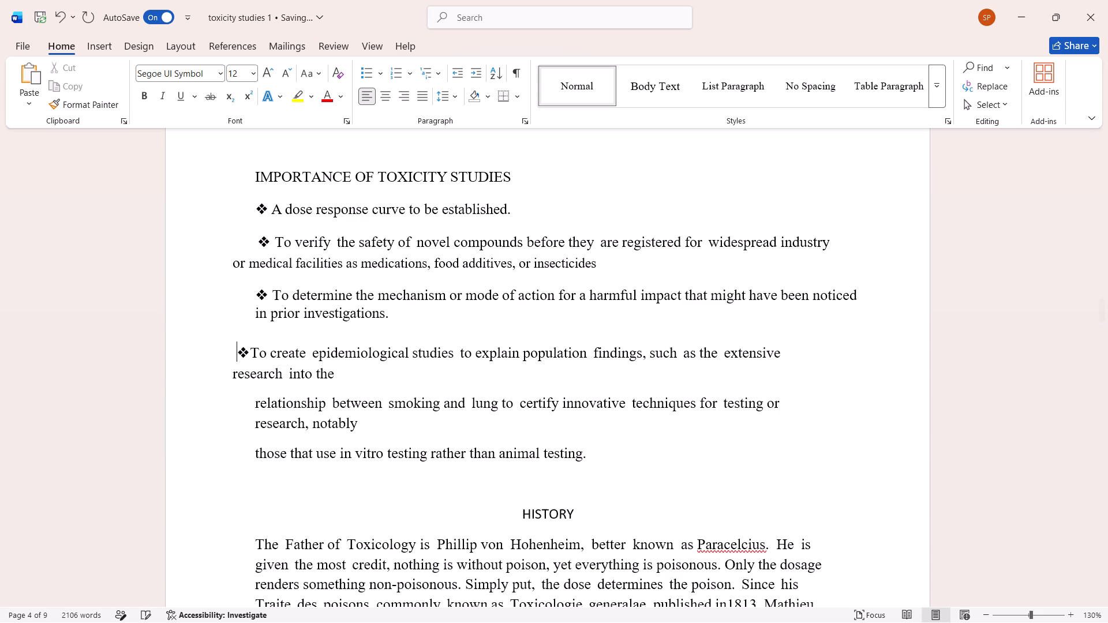
key(space)
key(space)
key(space)
key(space)
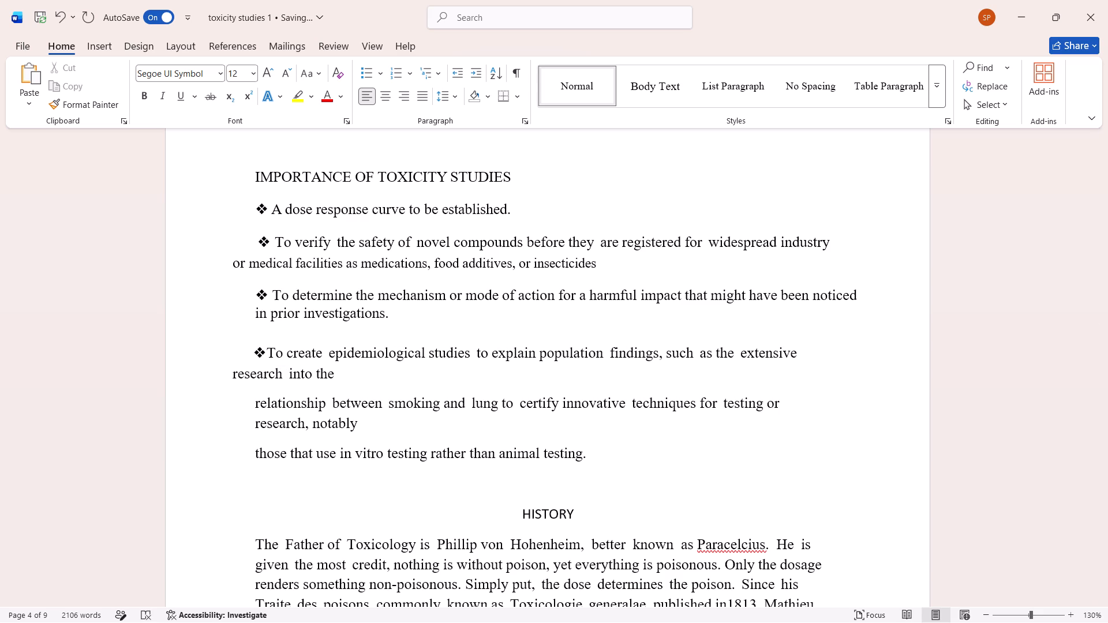
key(space)
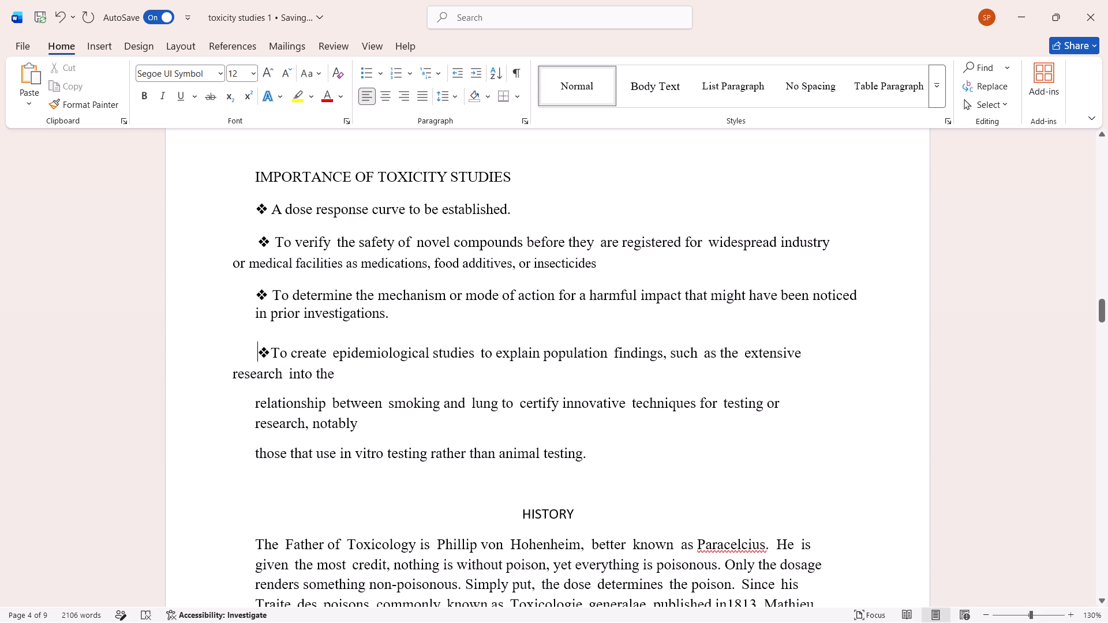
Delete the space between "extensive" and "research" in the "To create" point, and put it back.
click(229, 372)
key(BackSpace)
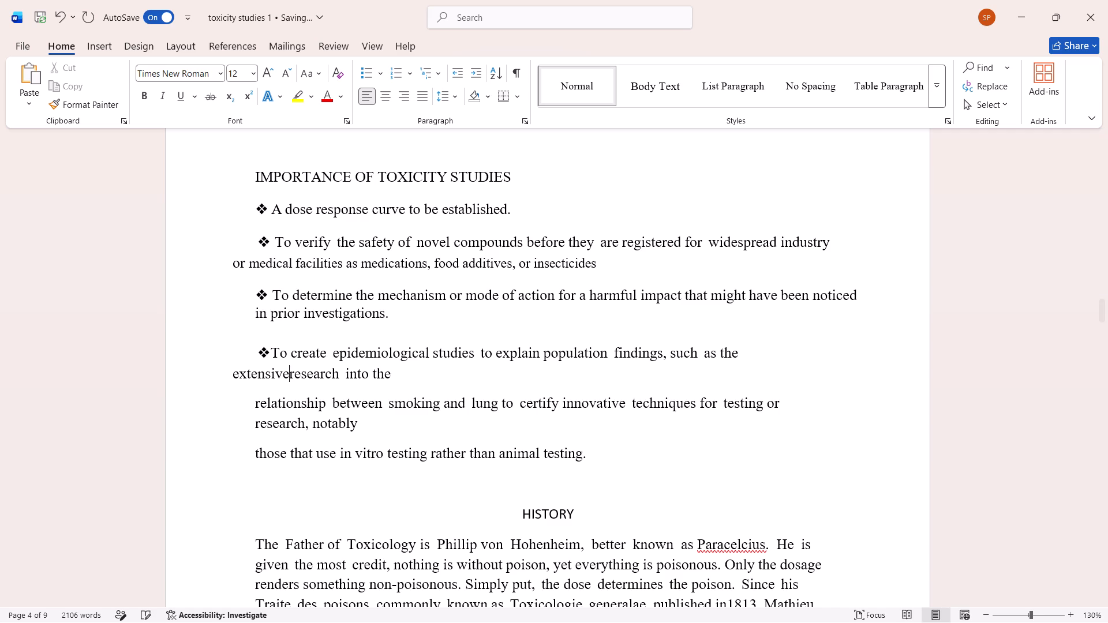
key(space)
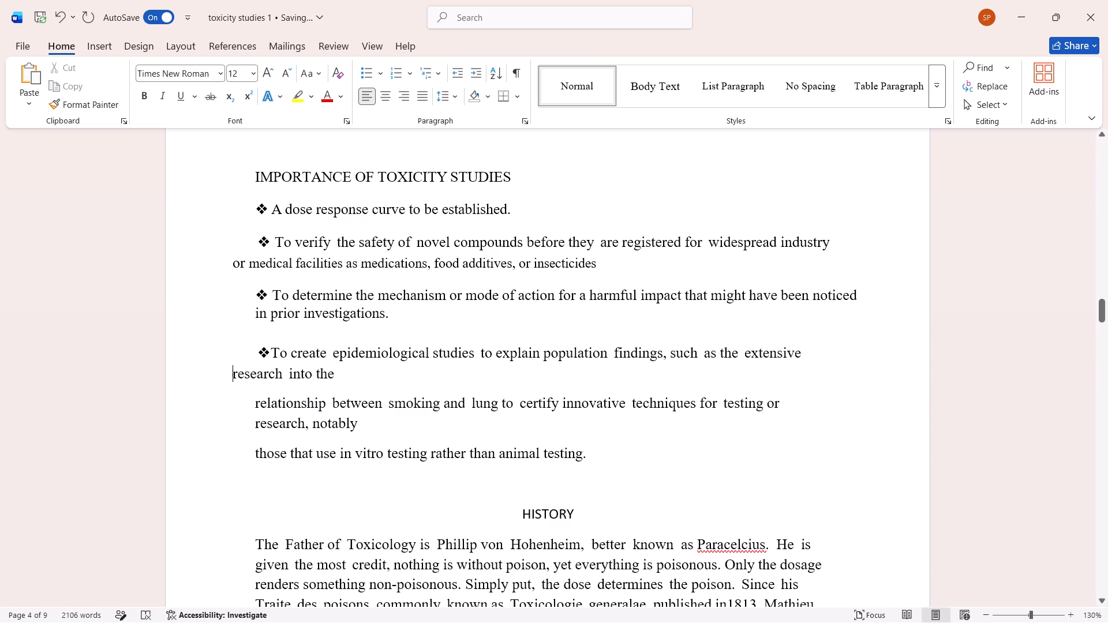
Join the line starting "relationship between smoking" onto "research into the" in the "To create" point, separated by one space.
click(252, 406)
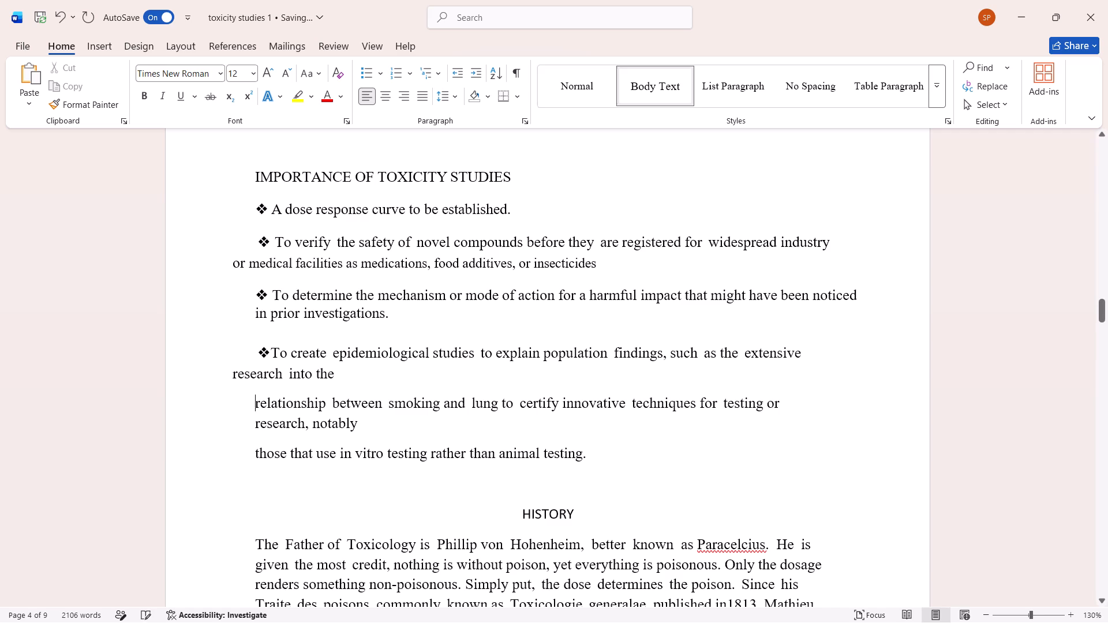
key(BackSpace)
key(BackSpace)
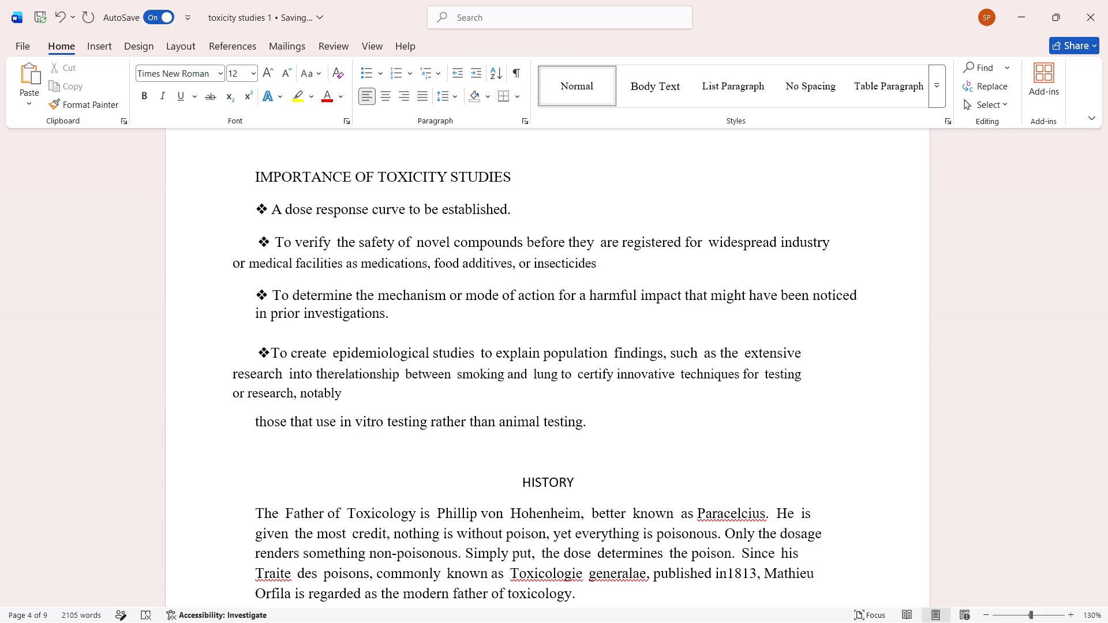
click(252, 406)
key(space)
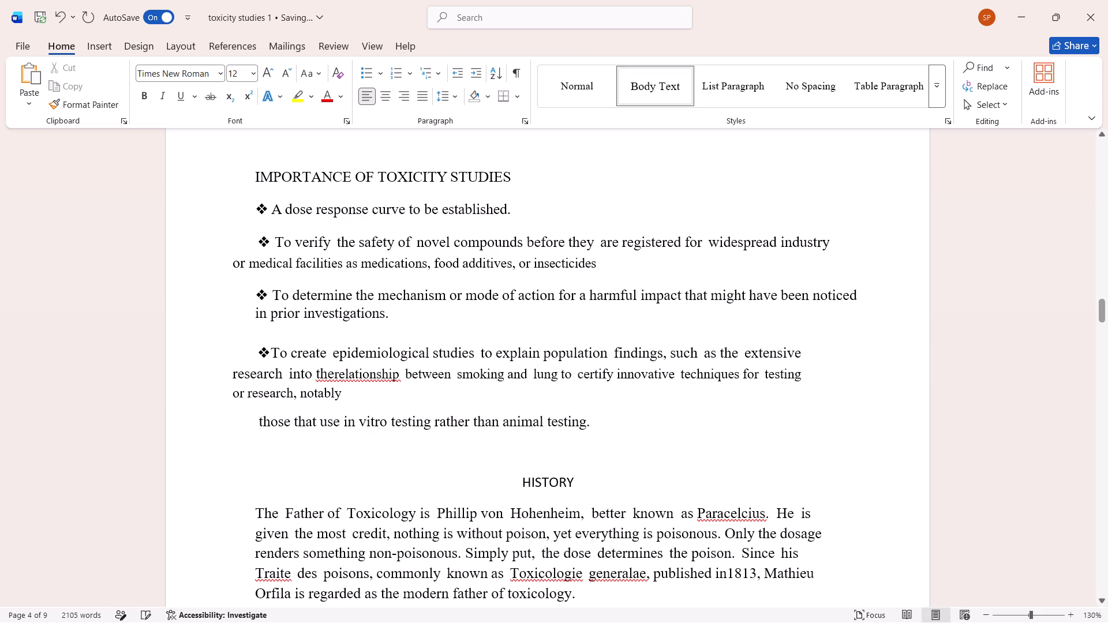
click(332, 374)
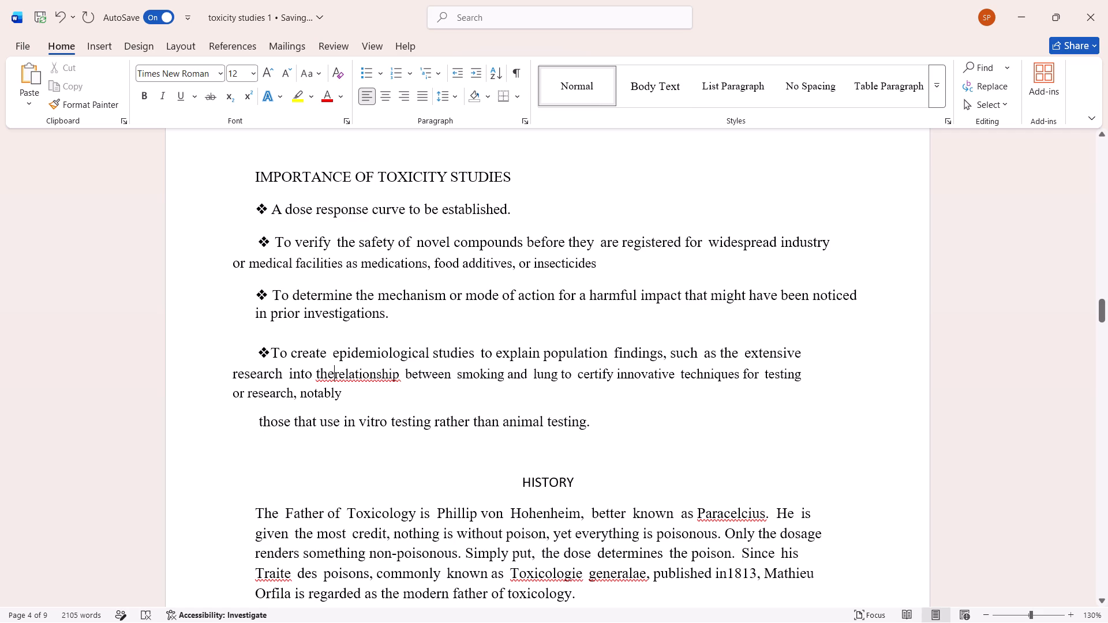
key(space)
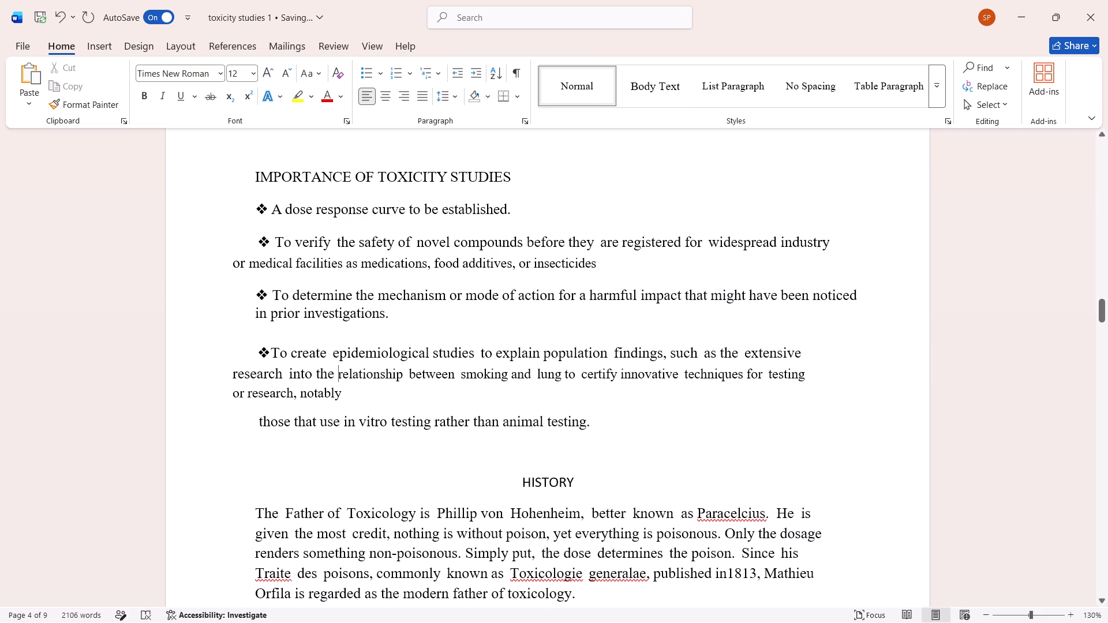
Join the line starting "those that use in vitro testing" onto "or research, notably", separated by one space.
click(259, 422)
key(BackSpace)
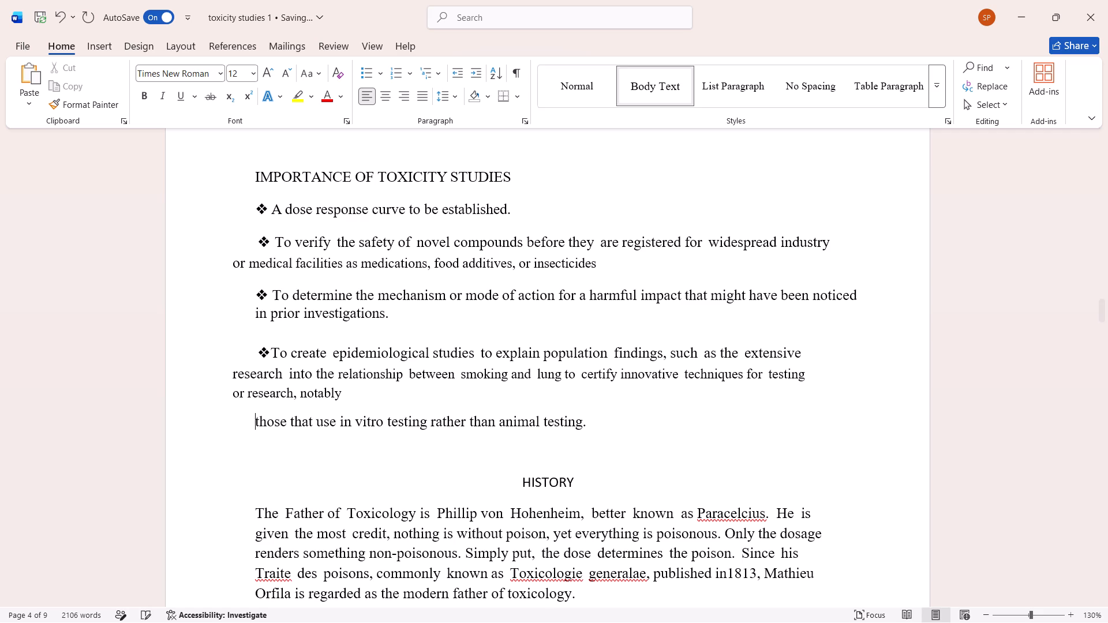
key(BackSpace)
key(BackSpace)
key(space)
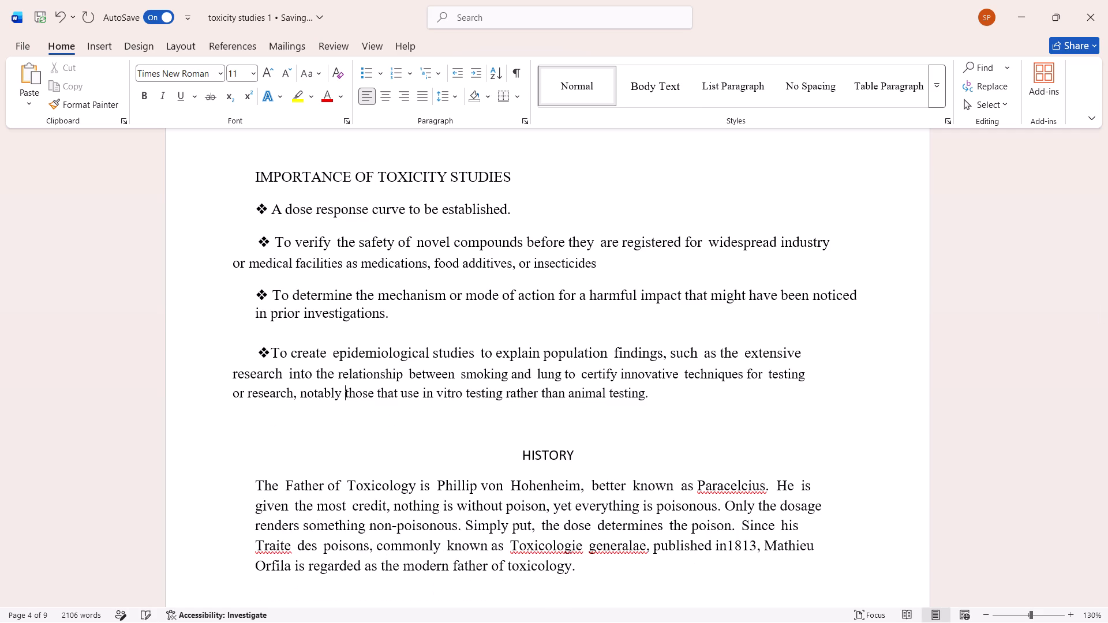
Increase the font size of the HISTORY heading to 14.
drag(514, 457, 621, 453)
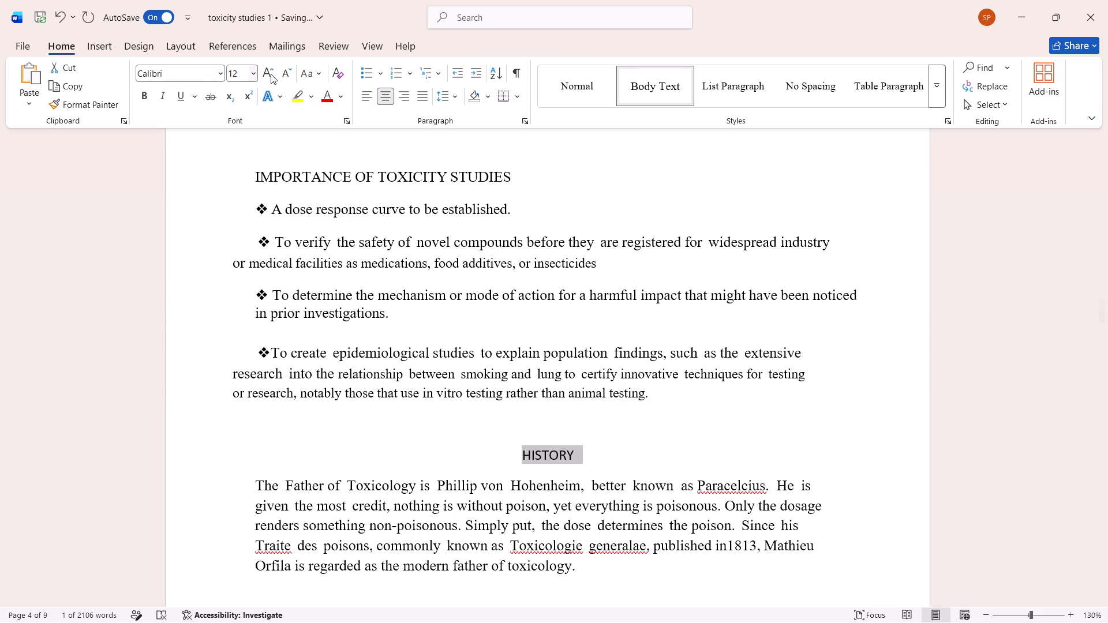
click(271, 74)
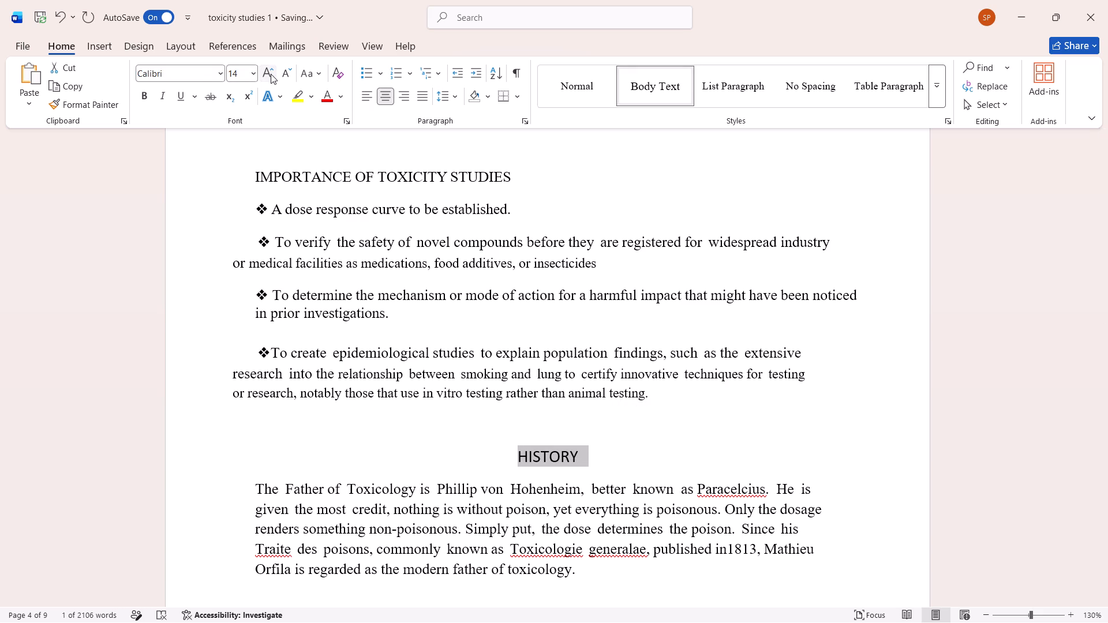
Apply the first preset text effect, with solid black fill, to the HISTORY heading.
scroll(433, 472, down, 1)
click(433, 472)
scroll(433, 472, down, 1)
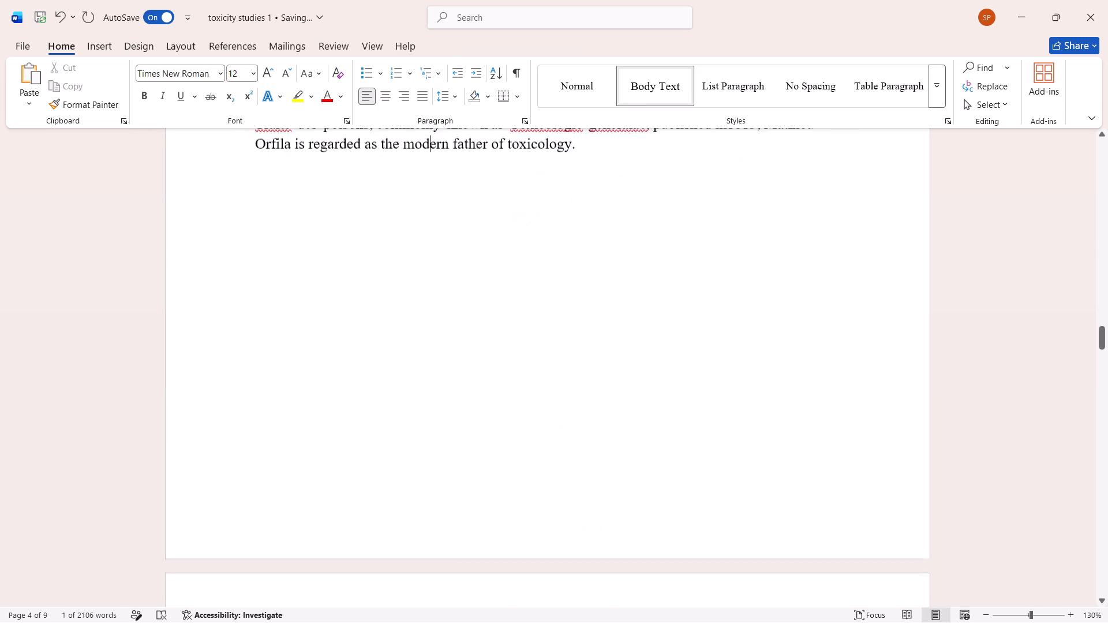
scroll(433, 472, down, 1)
scroll(433, 472, up, 2)
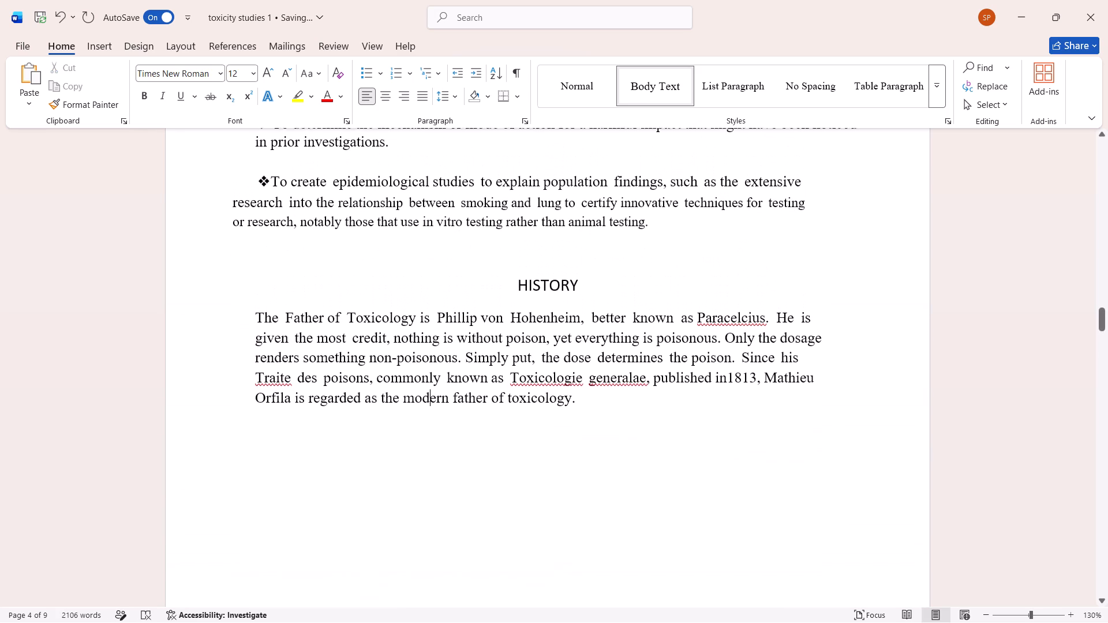
click(433, 472)
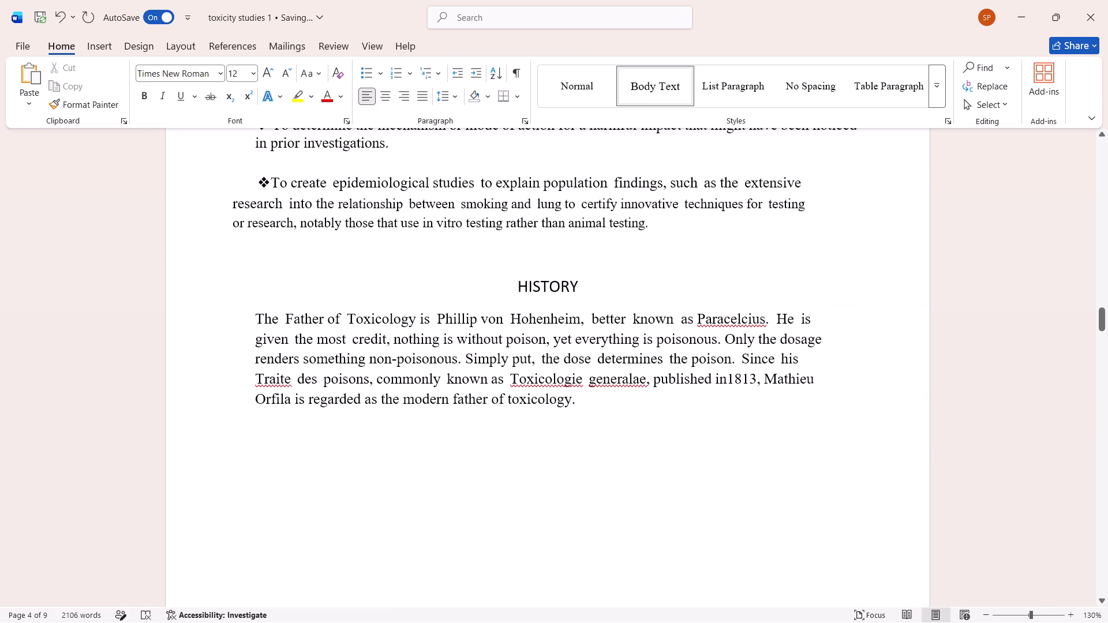
drag(516, 289, 574, 285)
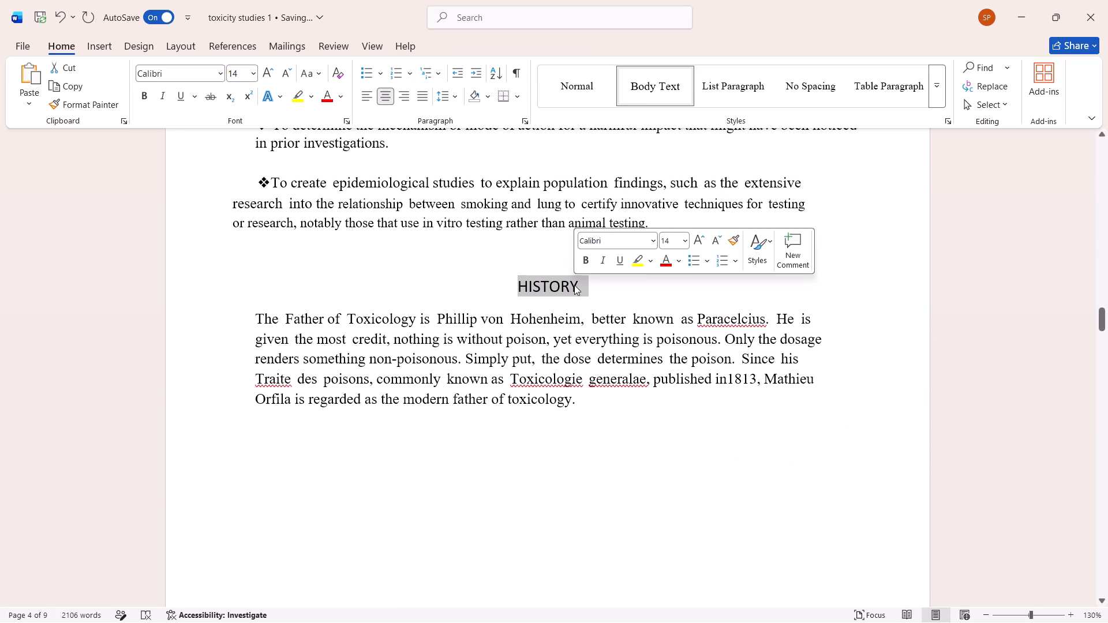
click(275, 96)
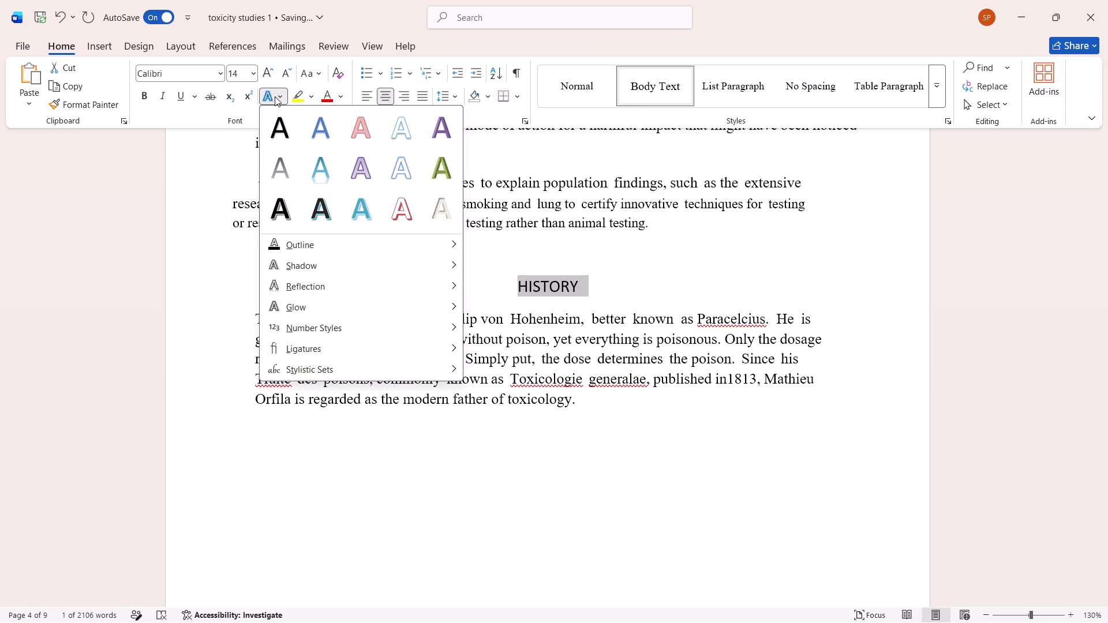
click(267, 132)
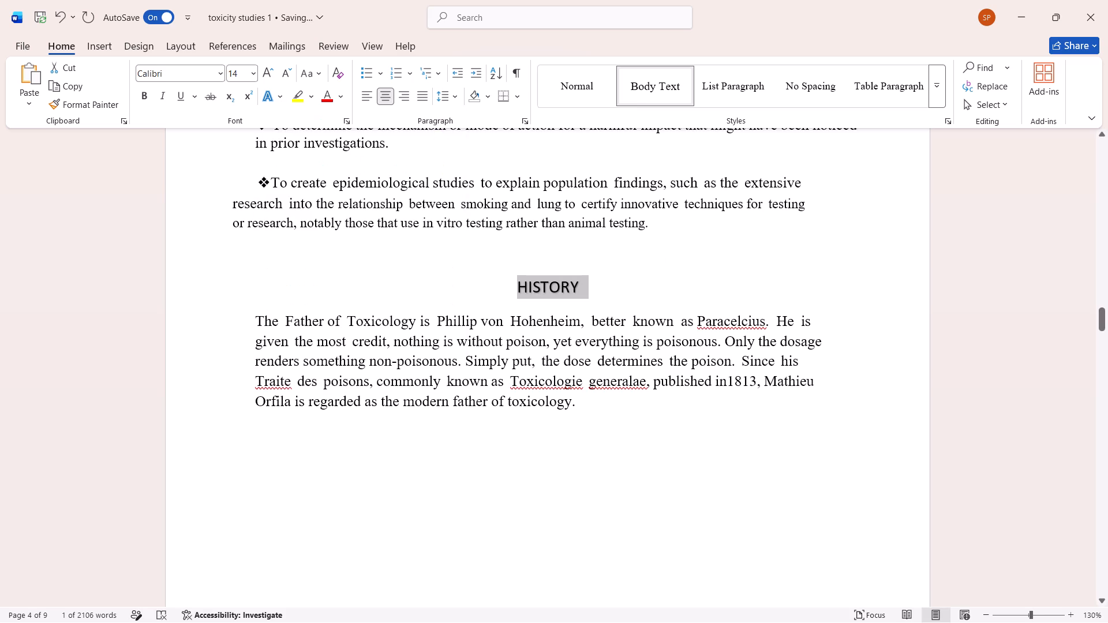
click(231, 226)
Look over the pages following the History section and return to the document's title page.
scroll(231, 226, down, 6)
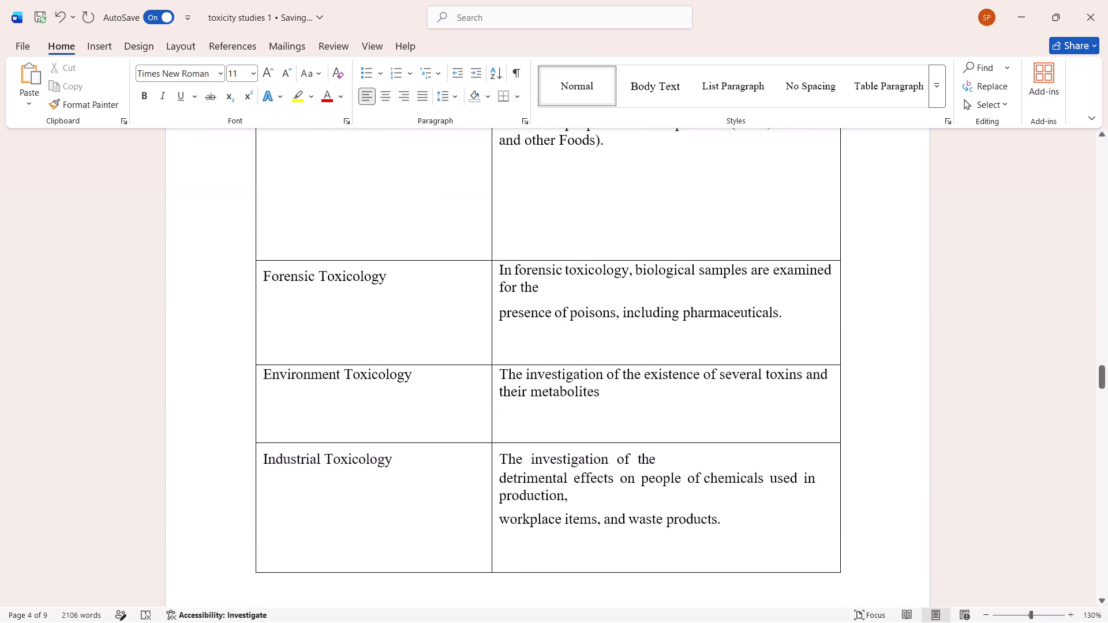
scroll(231, 226, down, 7)
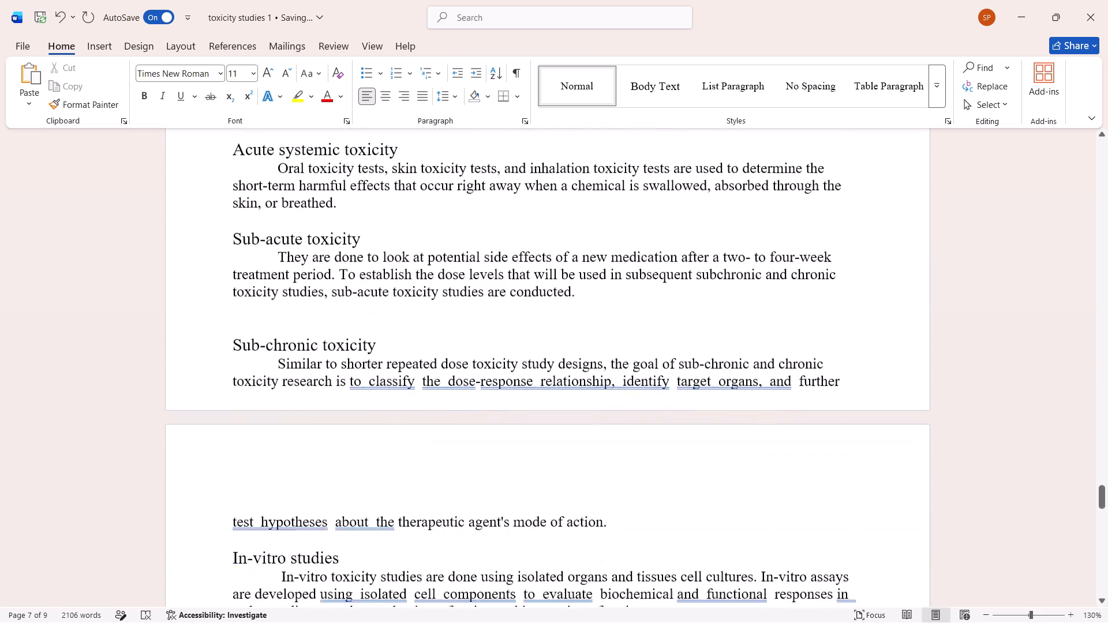
scroll(231, 226, down, 4)
scroll(231, 226, up, 11)
scroll(231, 226, up, 17)
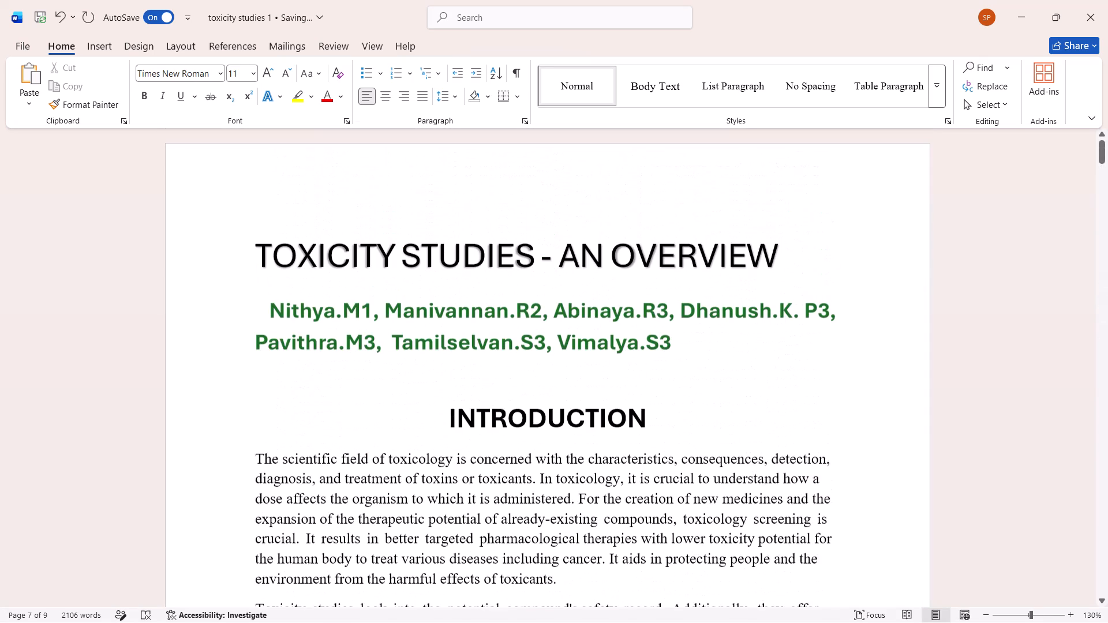
scroll(422, 114, down, 1)
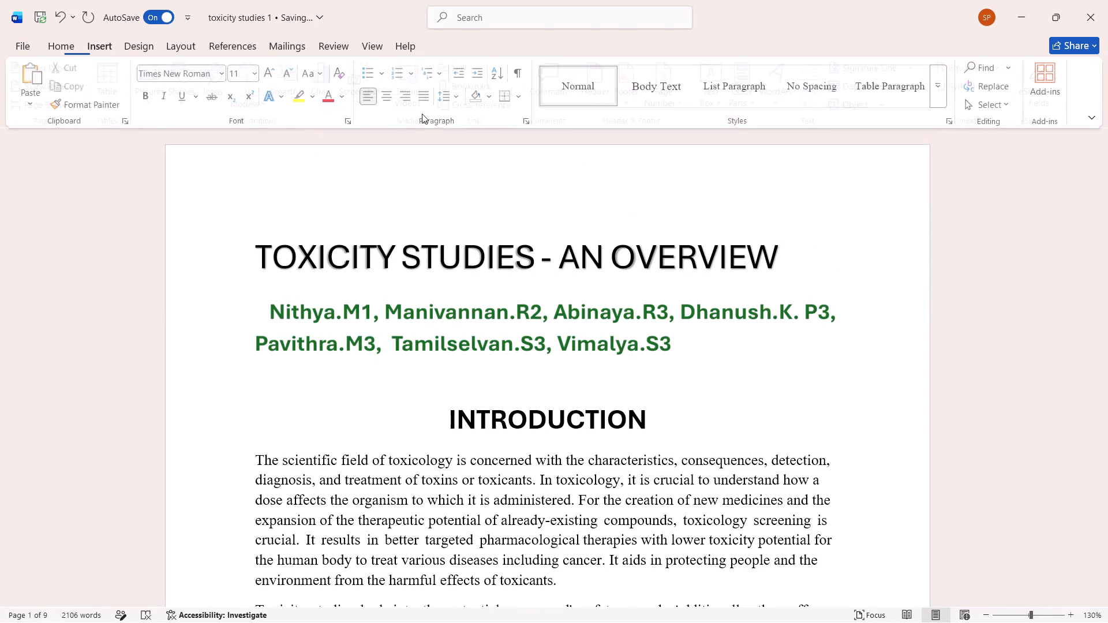
scroll(422, 114, down, 1)
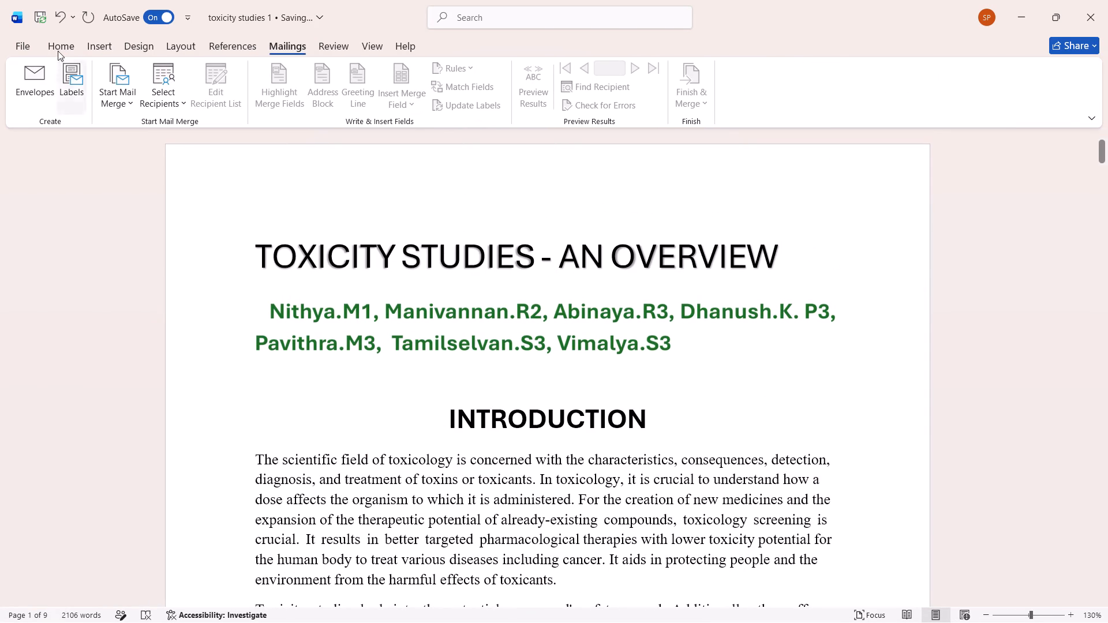
click(54, 44)
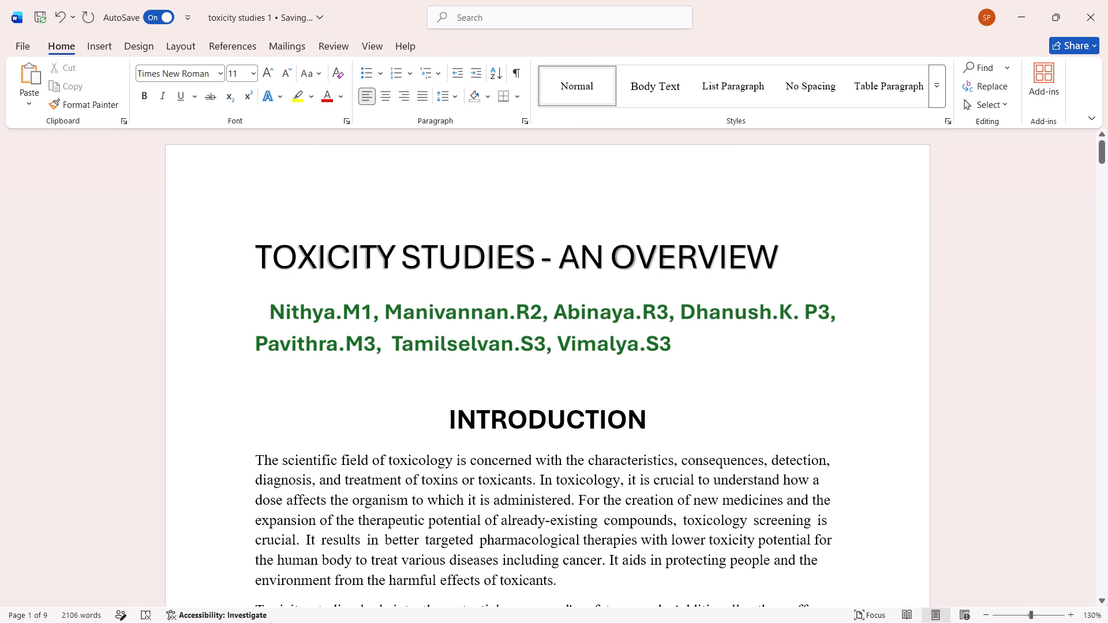
Review the layout and headings of the whole document from the Introduction through the Conclusion.
scroll(455, 466, down, 6)
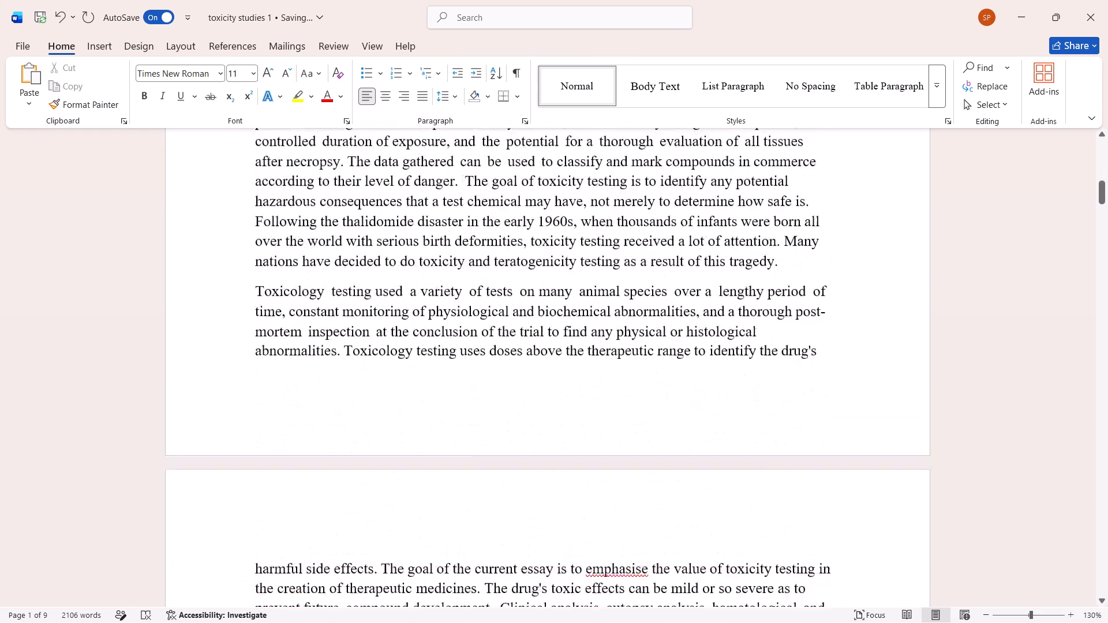
scroll(455, 466, down, 8)
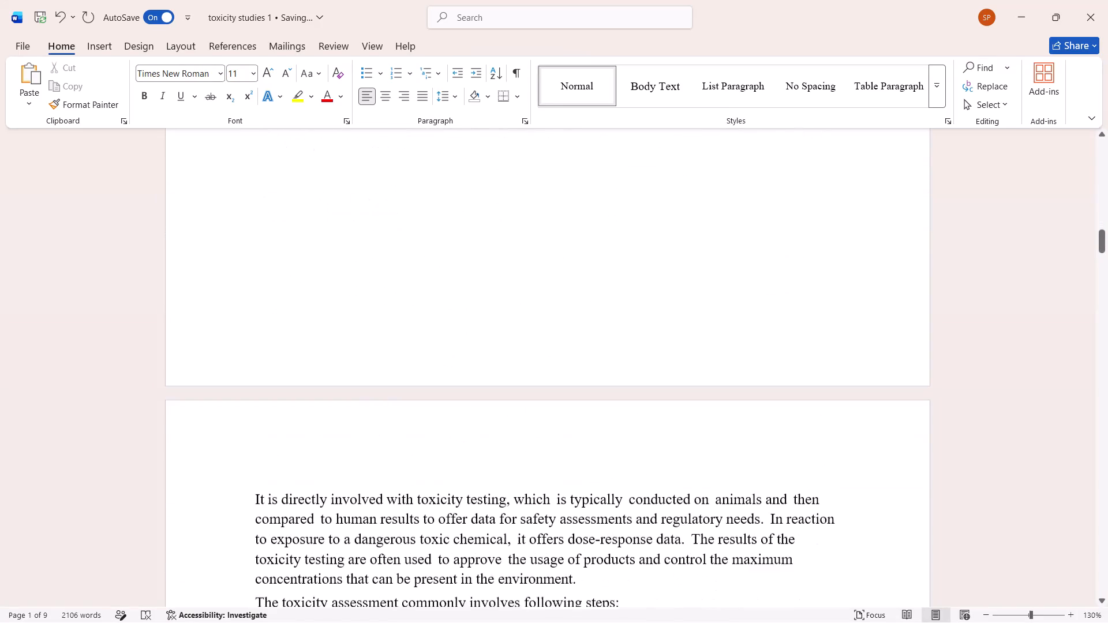
scroll(455, 466, down, 6)
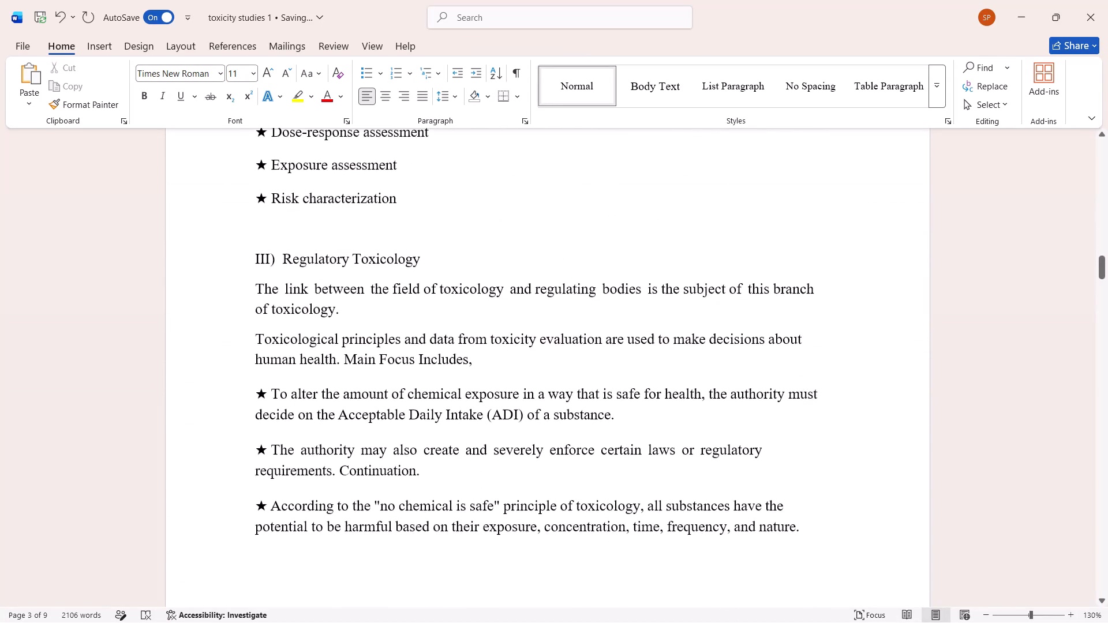
scroll(455, 466, down, 7)
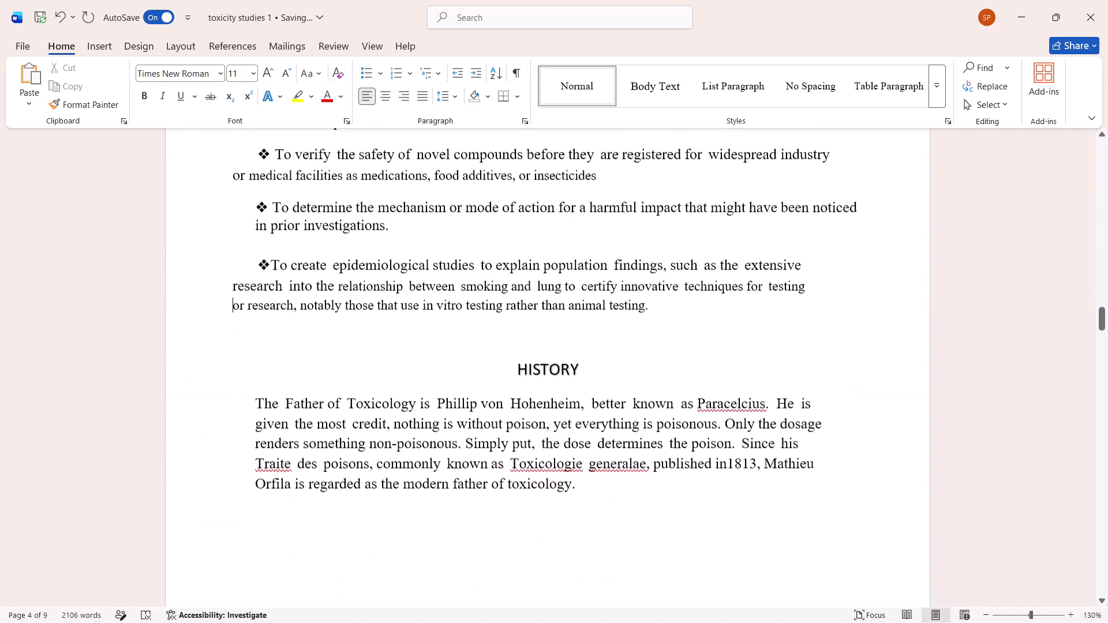
scroll(455, 466, down, 9)
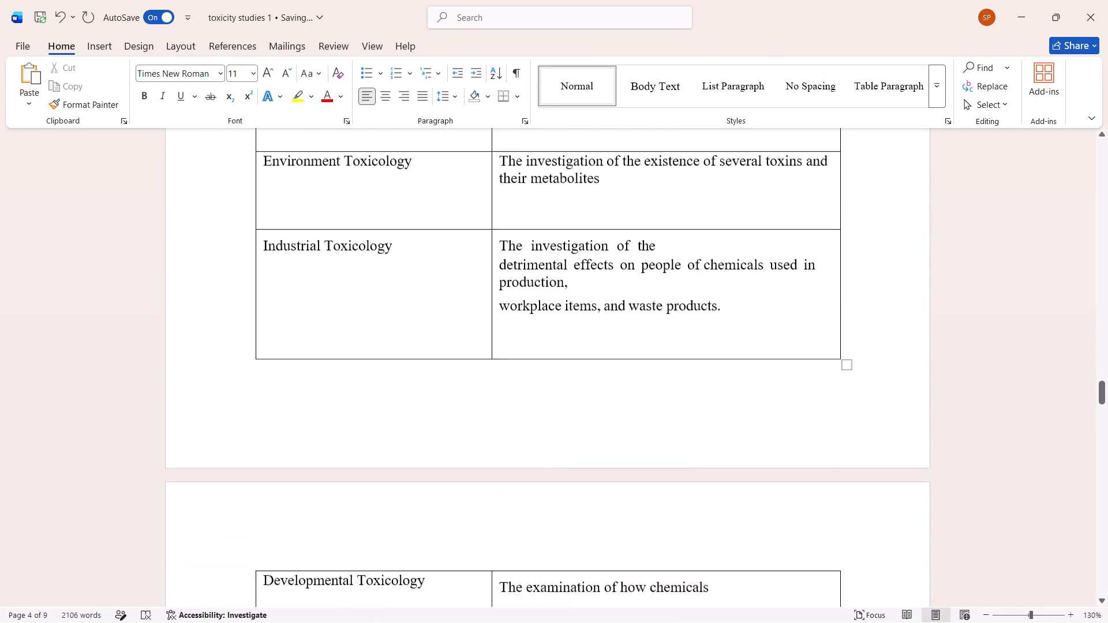
scroll(455, 466, down, 7)
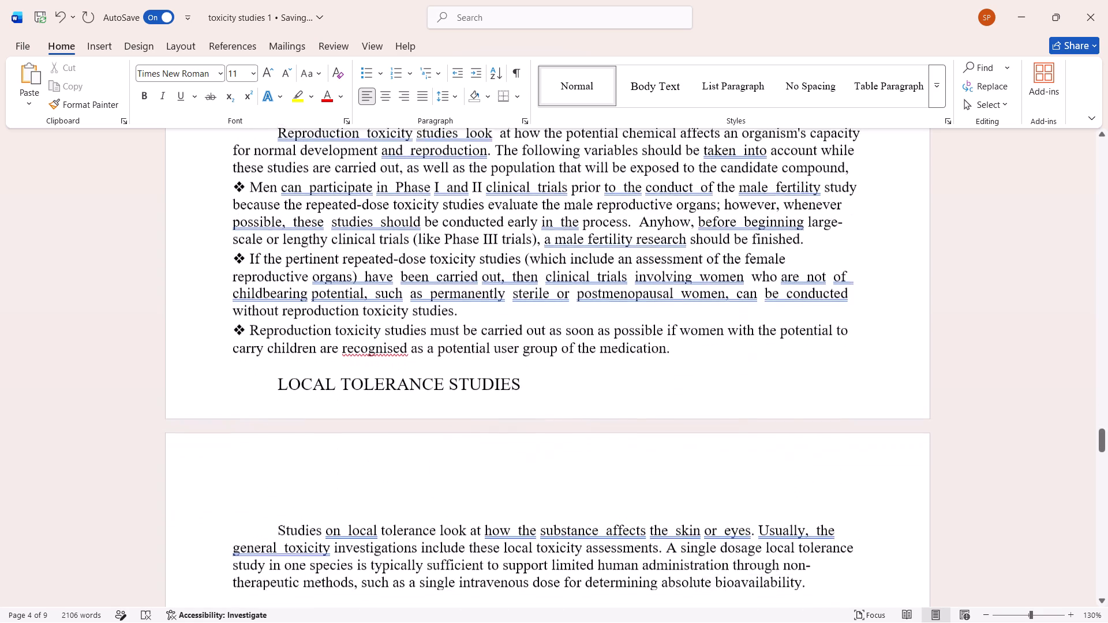
scroll(455, 466, down, 7)
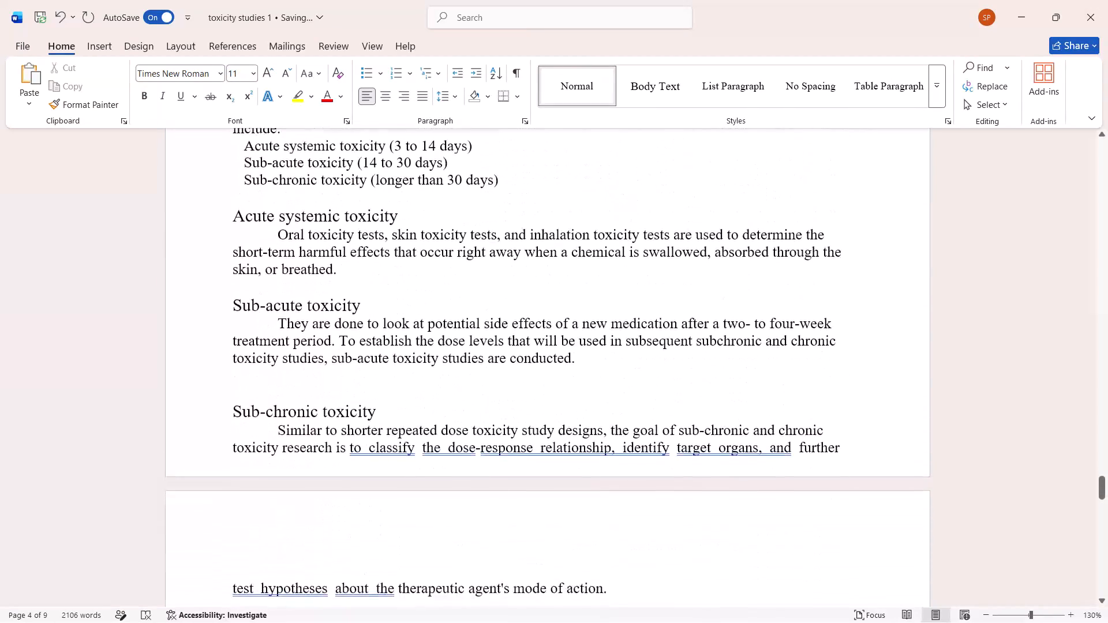
scroll(455, 466, down, 7)
Go back through the earlier sections and examine the layout around Regulatory Toxicology and Importance of Toxicity Studies.
scroll(455, 466, up, 1)
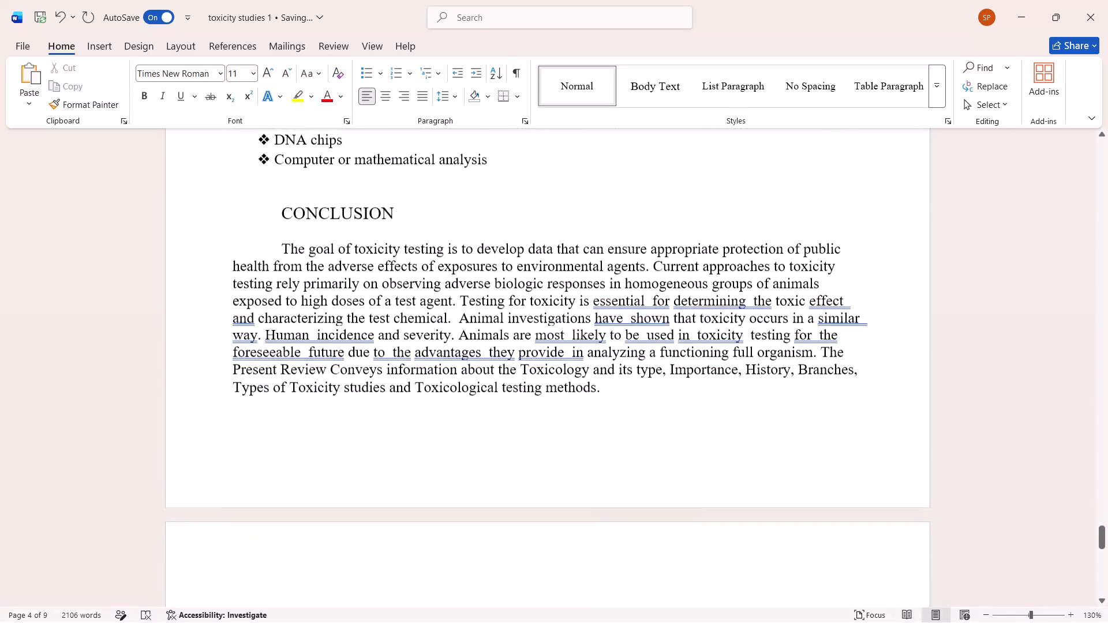
scroll(455, 466, up, 7)
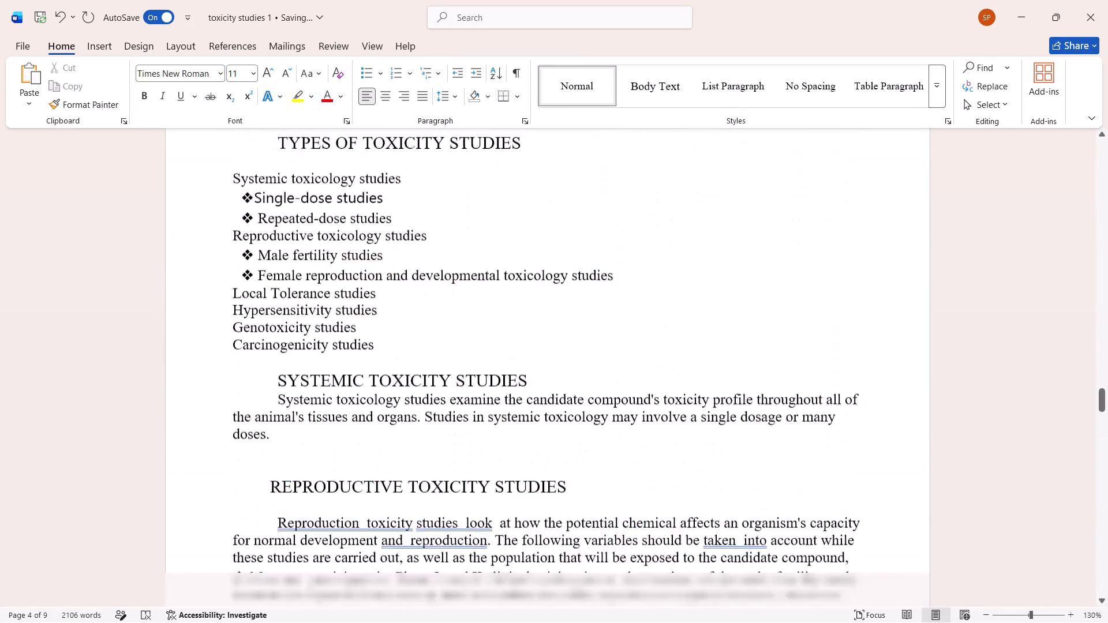
scroll(455, 466, up, 4)
scroll(458, 596, down, 5)
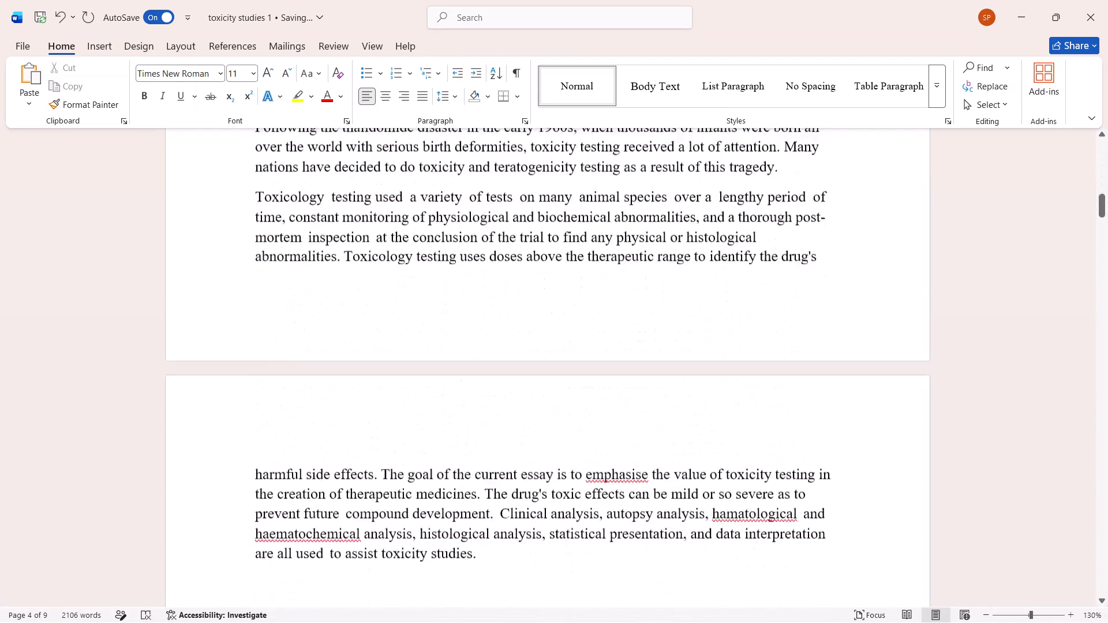
scroll(458, 596, up, 2)
scroll(458, 596, down, 2)
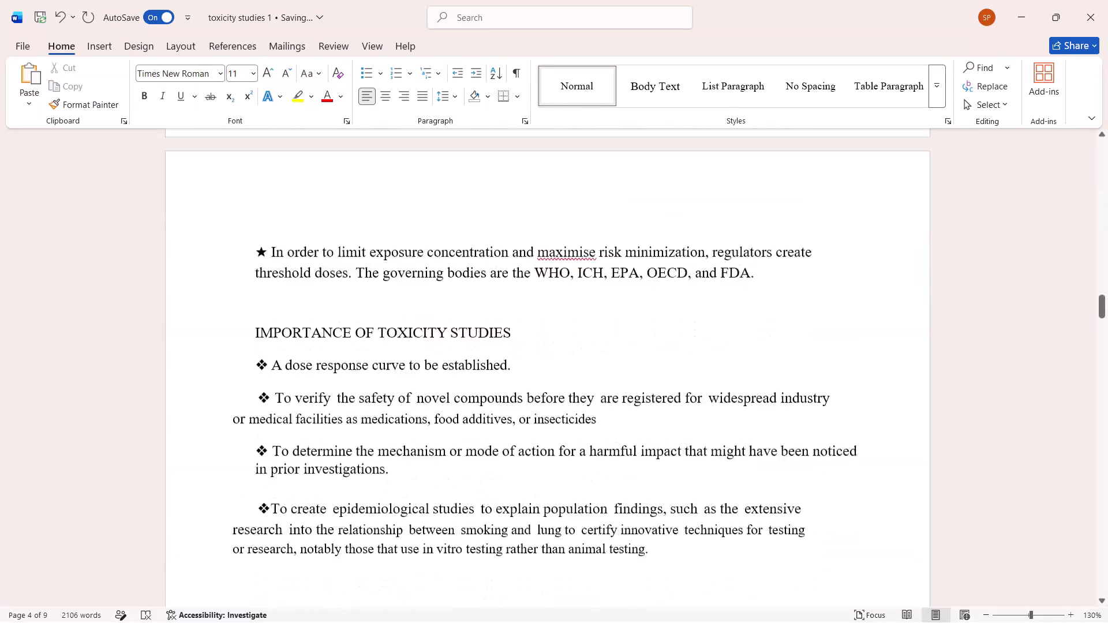
scroll(458, 596, up, 3)
scroll(458, 596, down, 1)
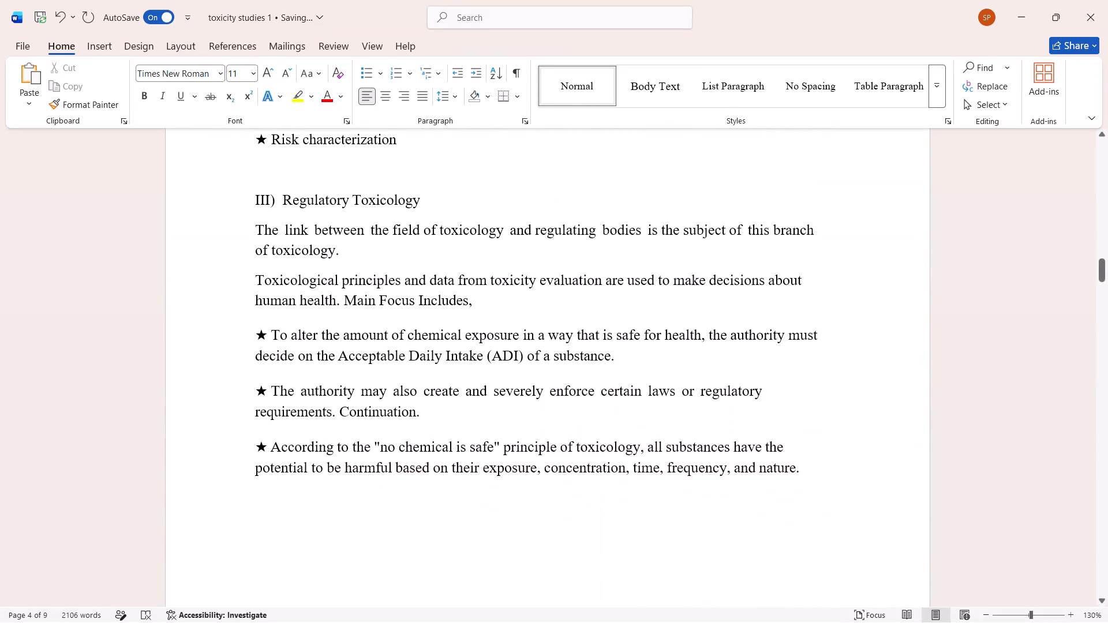
scroll(458, 596, down, 2)
scroll(458, 596, up, 1)
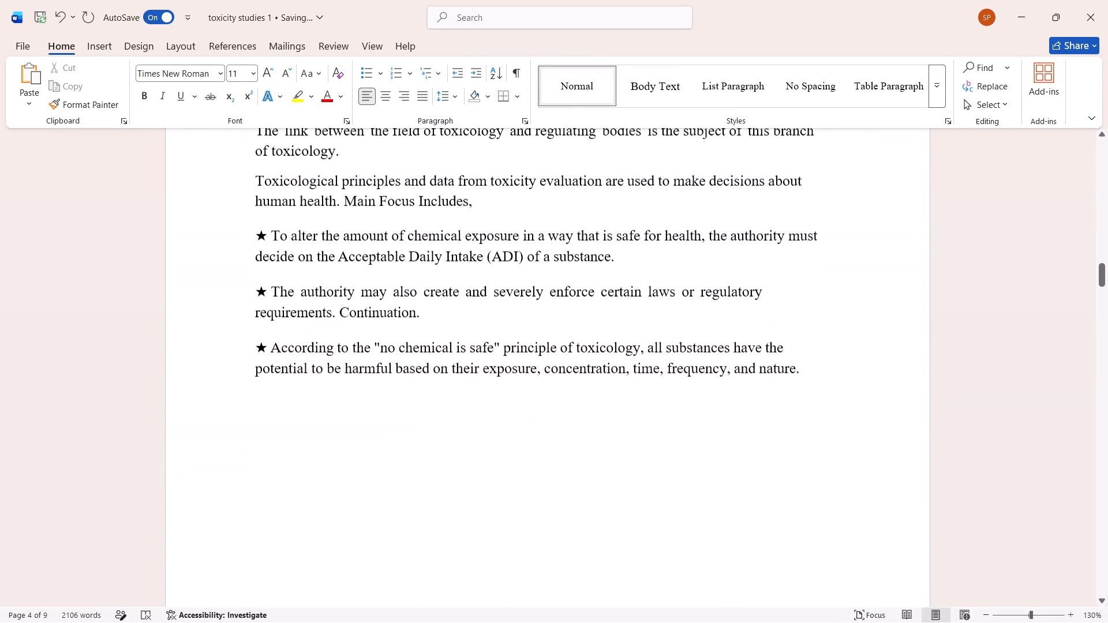
scroll(458, 596, down, 1)
scroll(261, 606, down, 1)
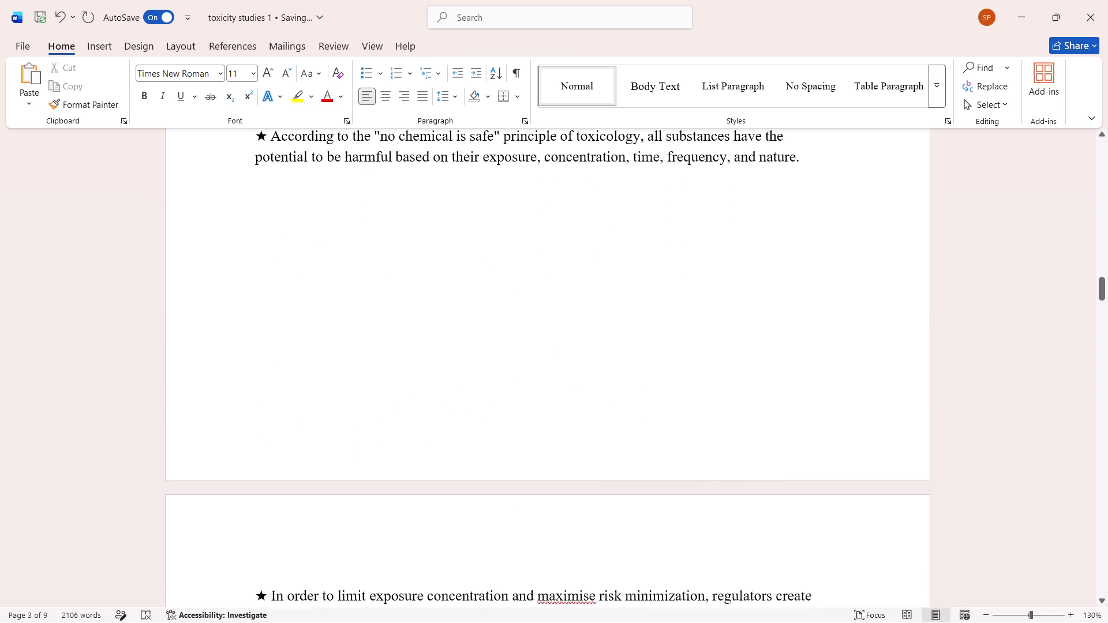
Remove the indent of the bullet beginning "In order to limit exposure concentration" at the top of the page.
scroll(261, 606, down, 1)
click(247, 483)
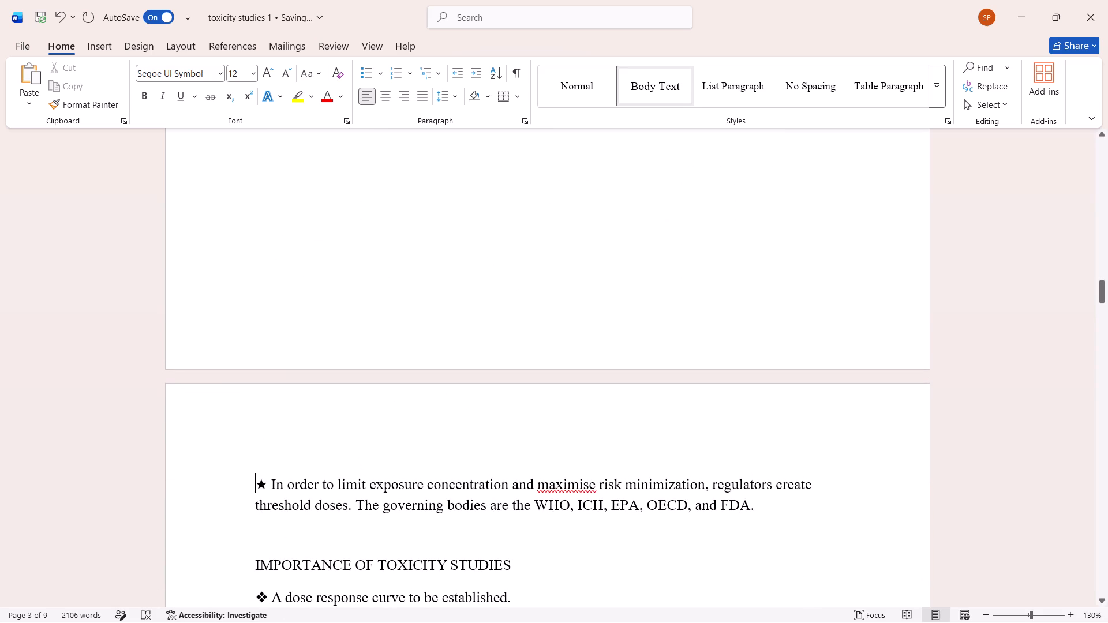
key(BackSpace)
key(BackSpace)
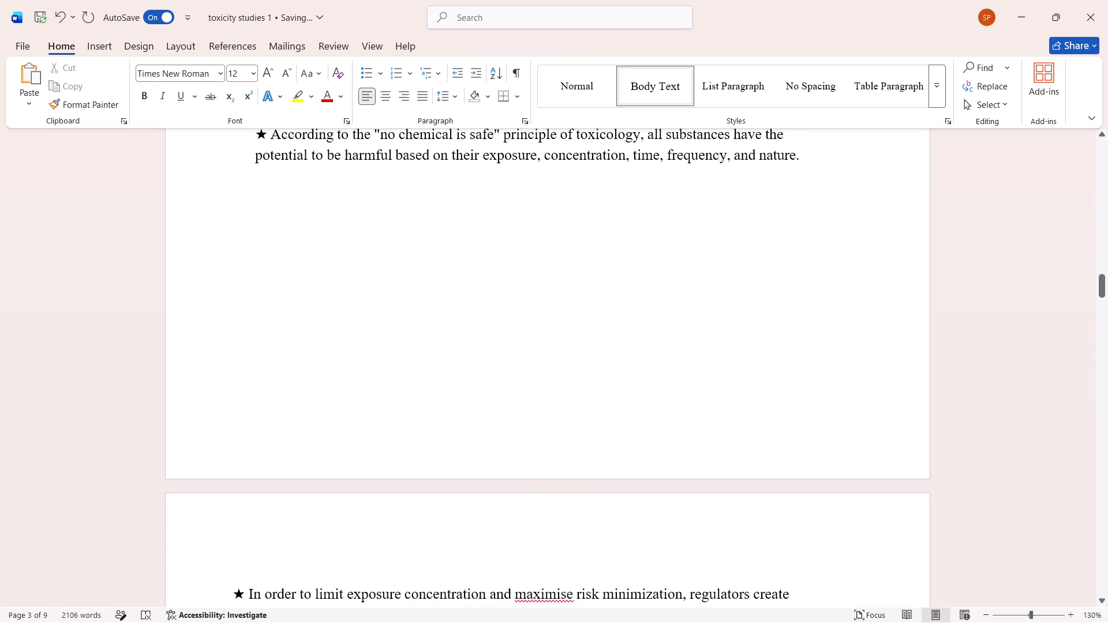
Rewrite the end of the "no chemical is safe" bullet under Regulatory Toxicology as "nature", without the full stop.
key(BackSpace)
key(BackSpace)
key(BackSpace)
key(BackSpace)
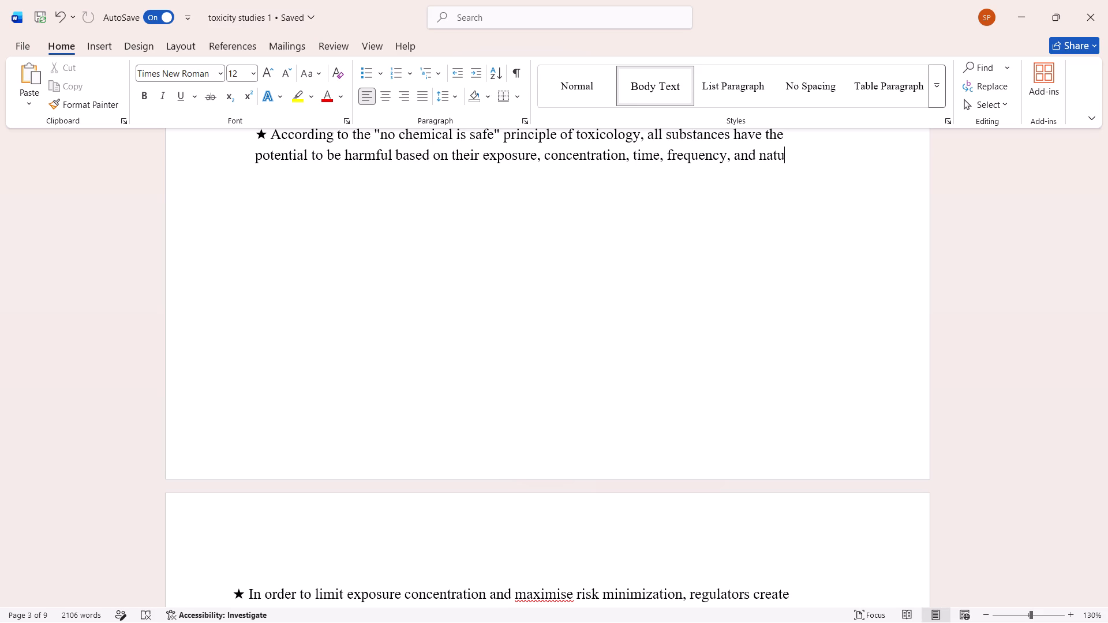
scroll(247, 483, up, 4)
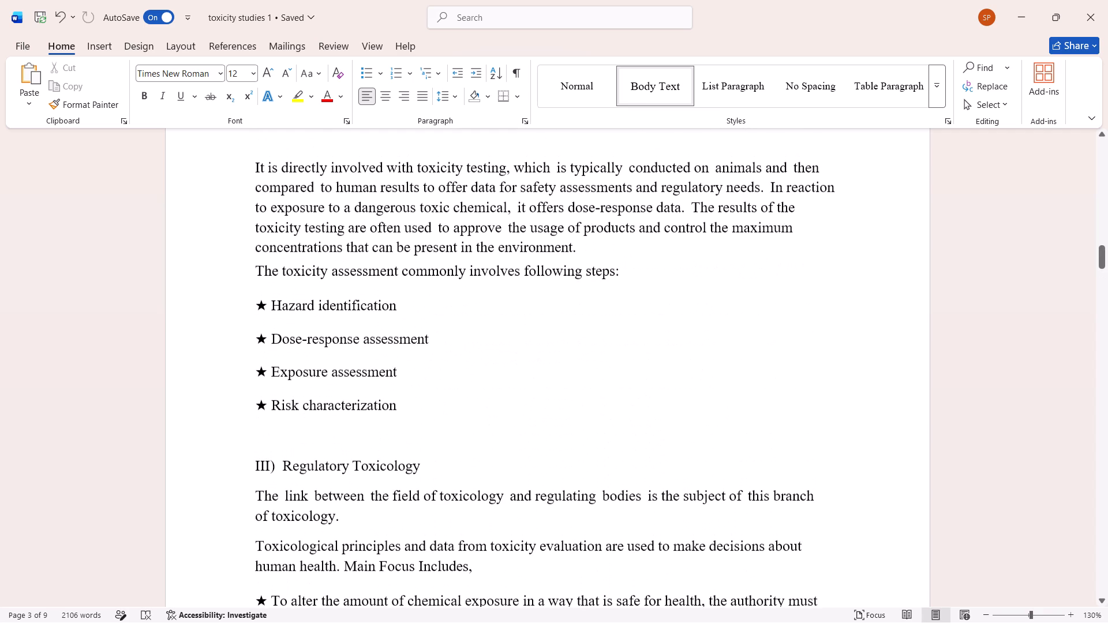
scroll(247, 483, down, 2)
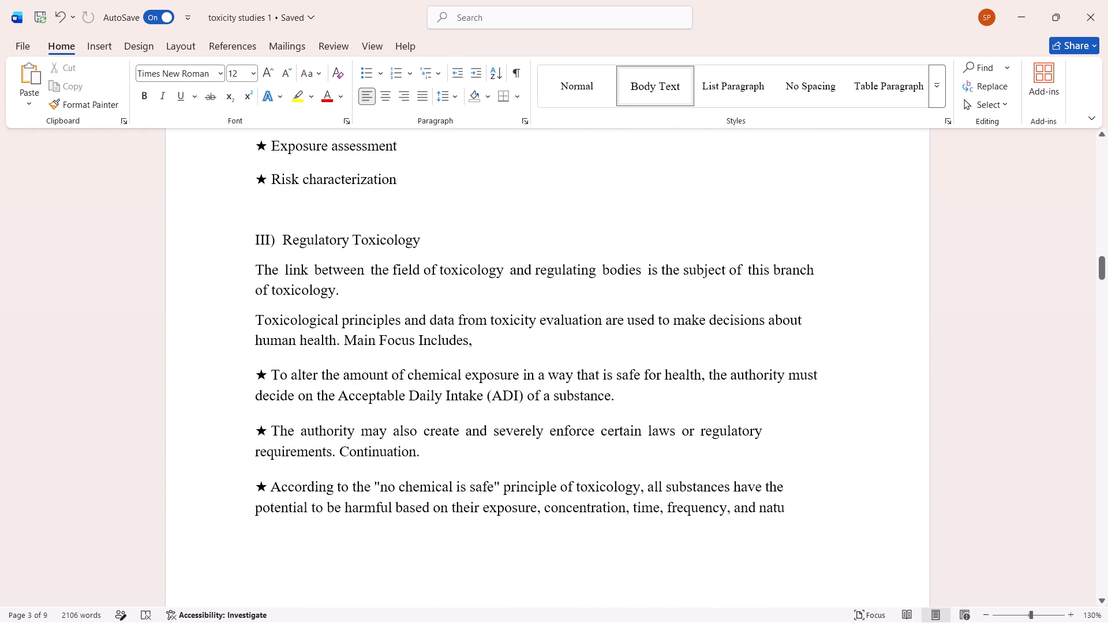
text(re)
key(space)
key(space)
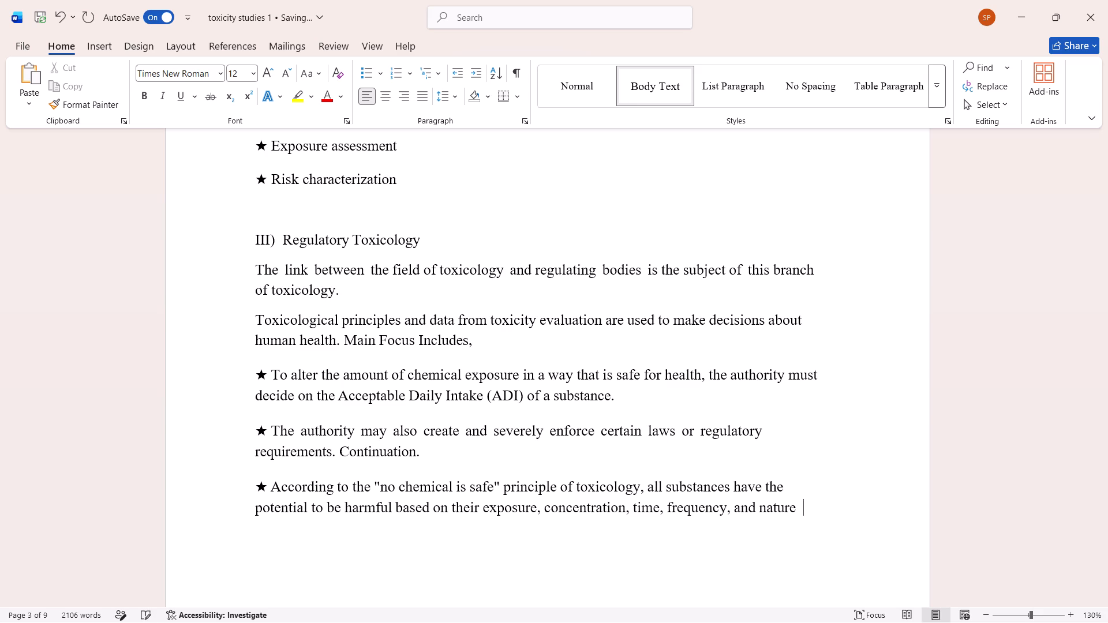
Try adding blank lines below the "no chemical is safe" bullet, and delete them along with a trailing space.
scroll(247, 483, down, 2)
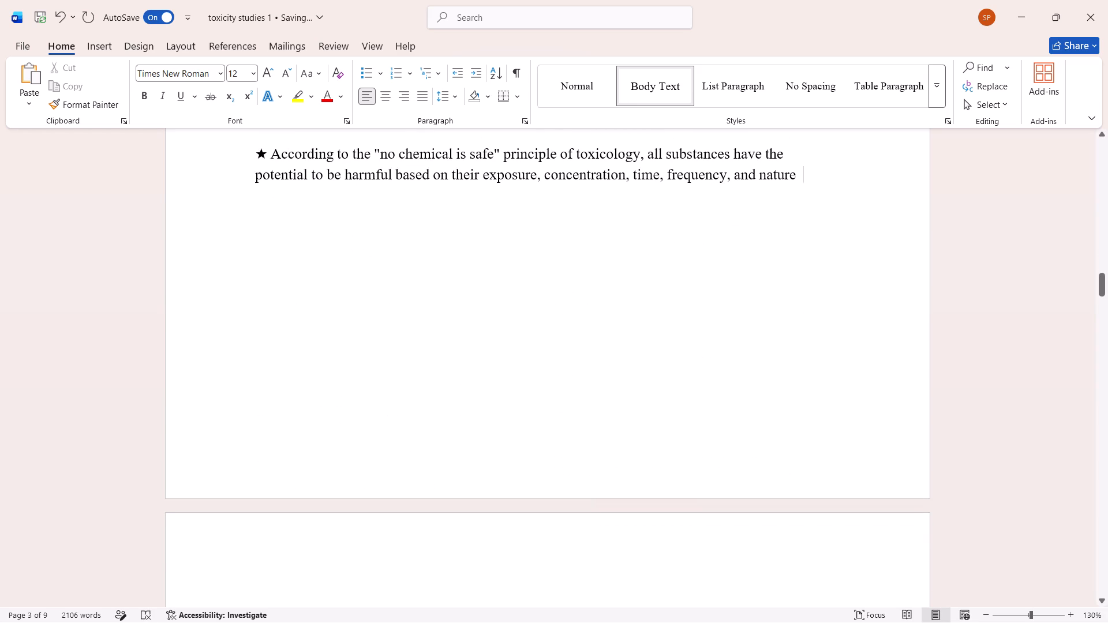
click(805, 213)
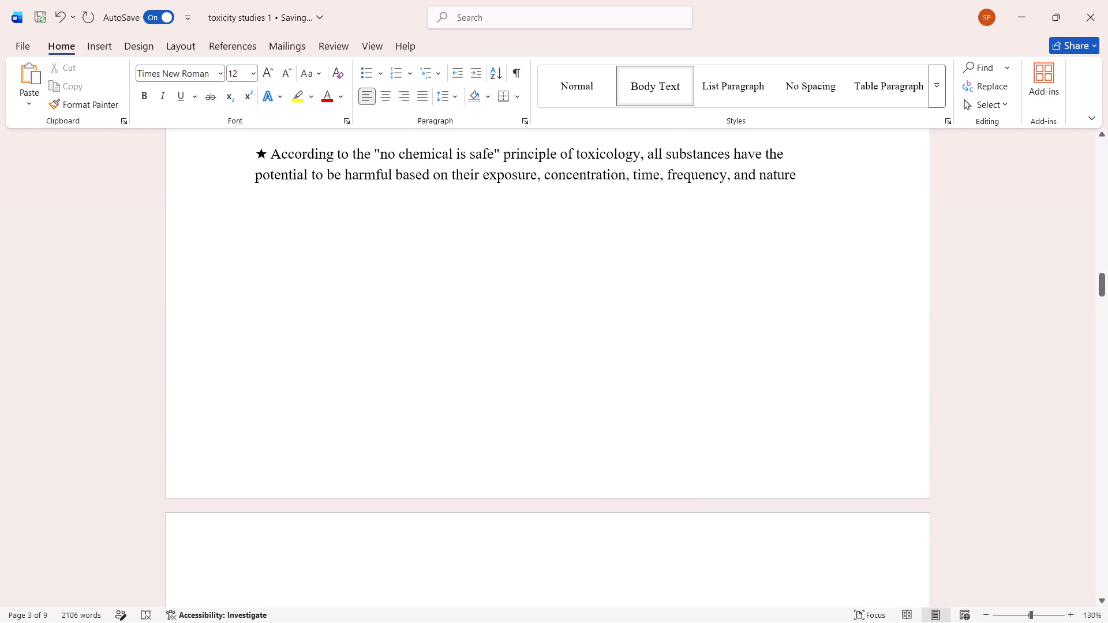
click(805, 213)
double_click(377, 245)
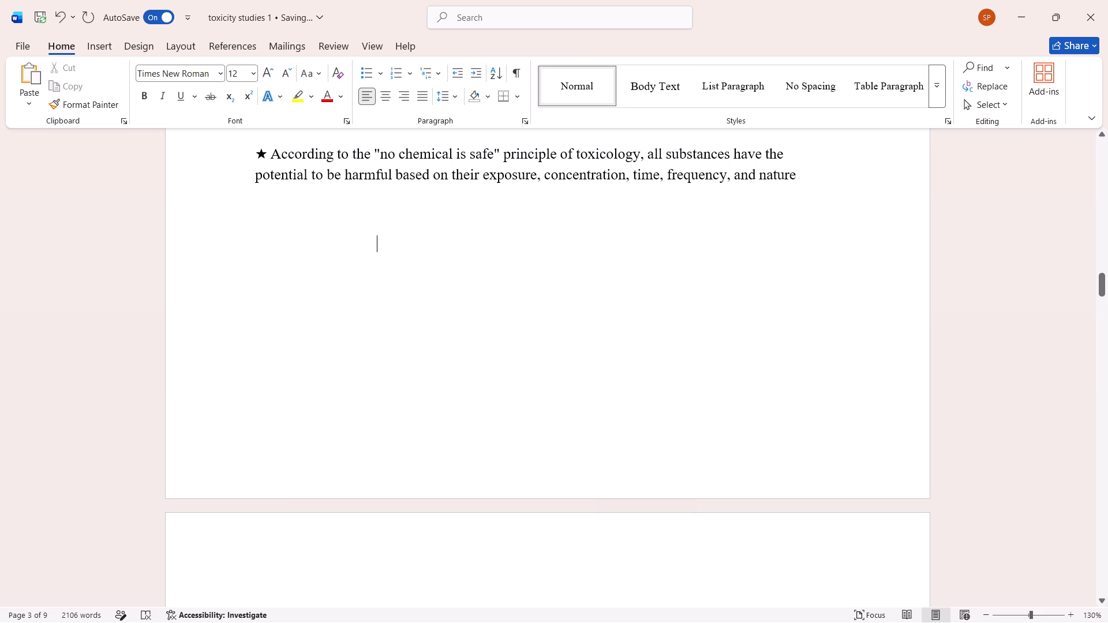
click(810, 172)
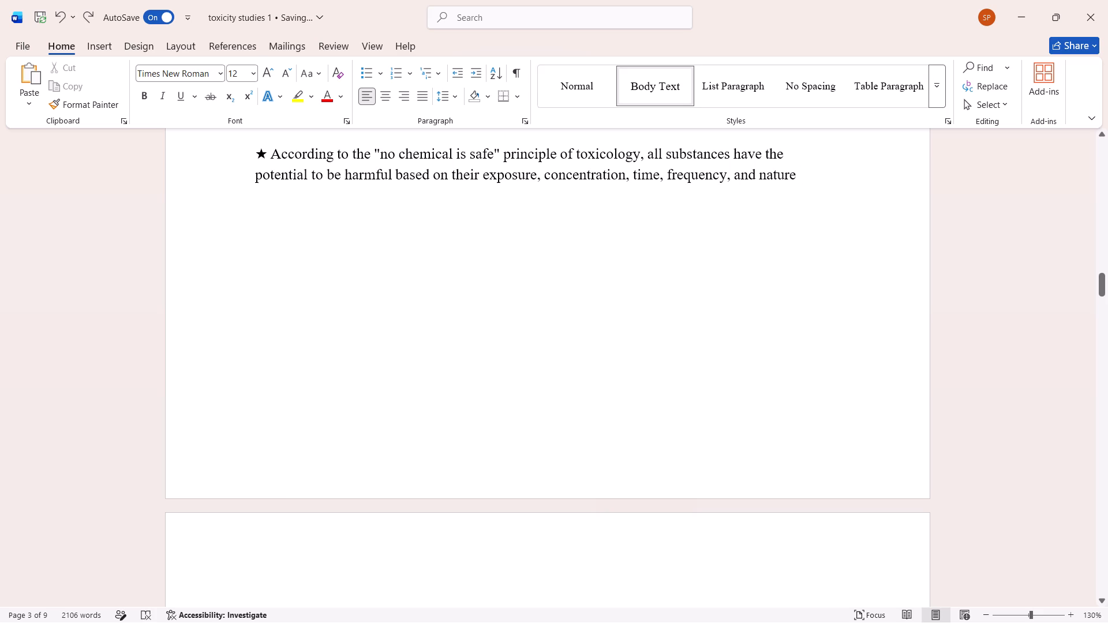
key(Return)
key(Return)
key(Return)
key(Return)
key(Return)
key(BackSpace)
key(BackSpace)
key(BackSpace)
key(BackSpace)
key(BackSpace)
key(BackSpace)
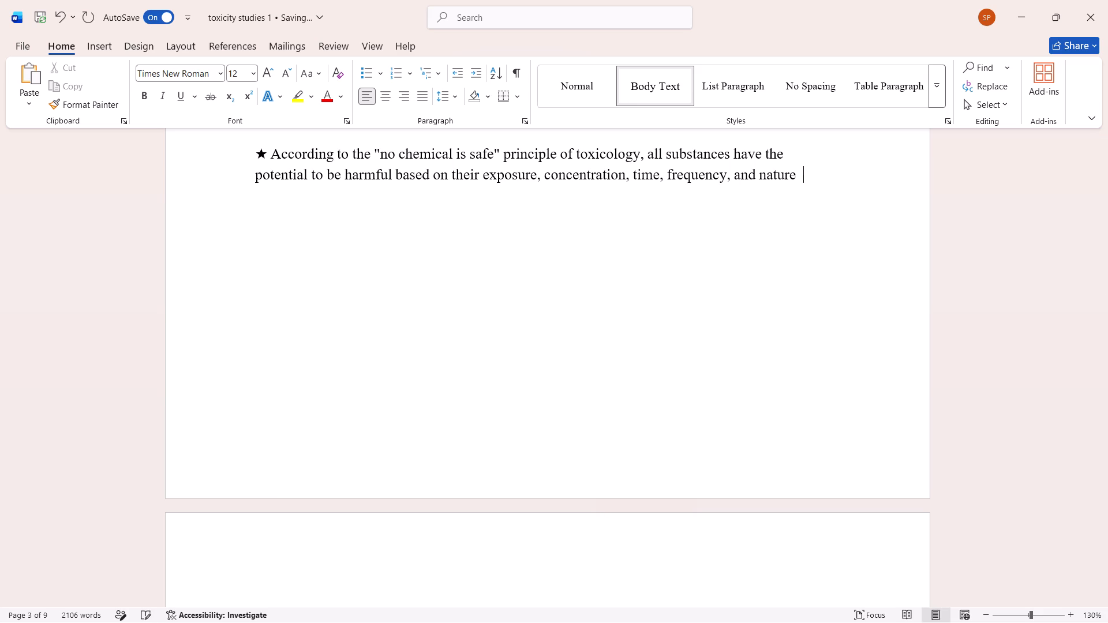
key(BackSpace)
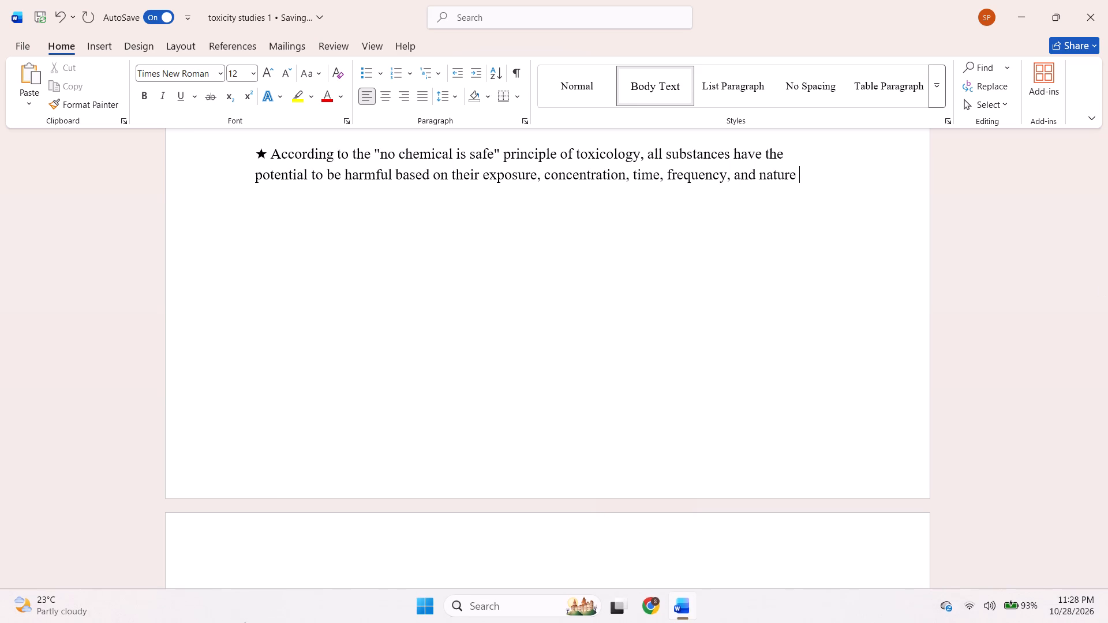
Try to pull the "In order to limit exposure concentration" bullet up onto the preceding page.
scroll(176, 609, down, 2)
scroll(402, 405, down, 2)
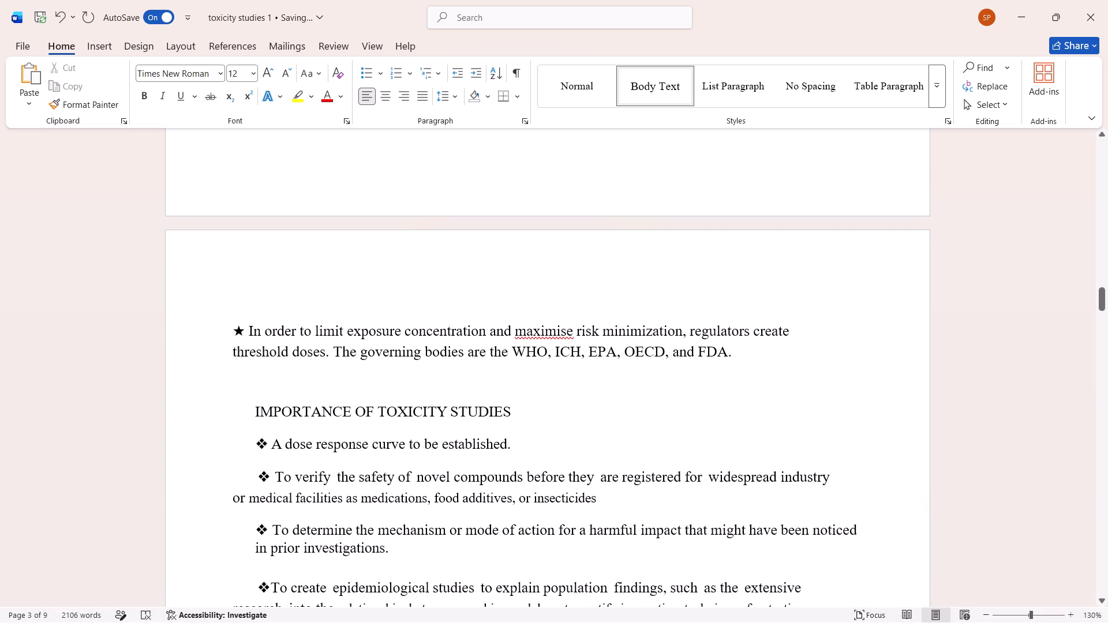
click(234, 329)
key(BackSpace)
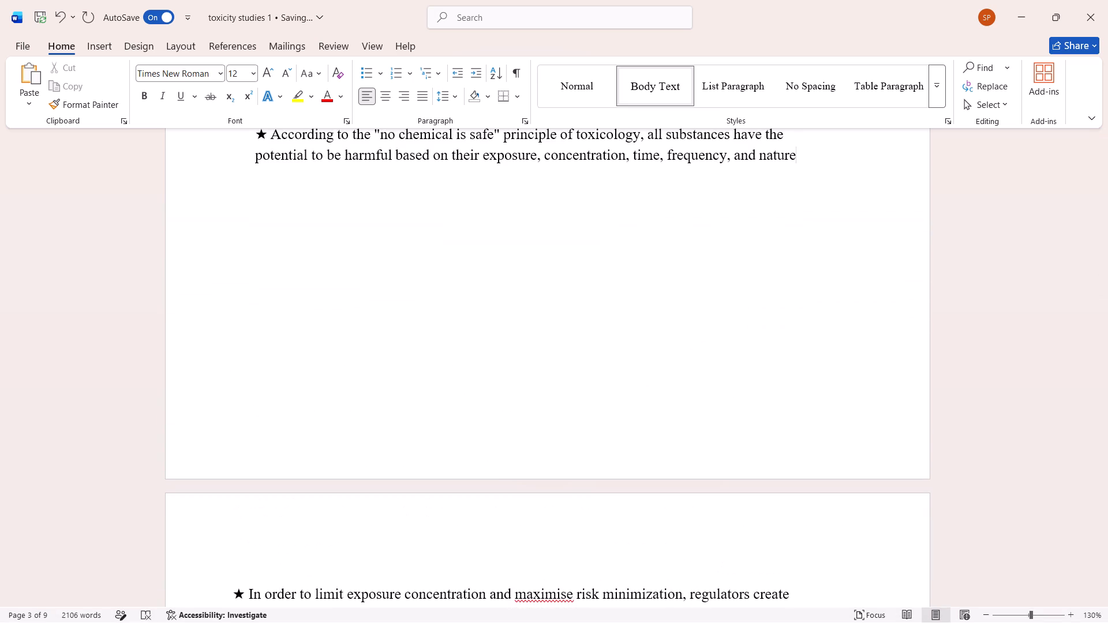
Review the layout from Regulatory Toxicology through the toxicology branches table and Genotoxicity Studies, and return to the title page.
scroll(234, 329, up, 4)
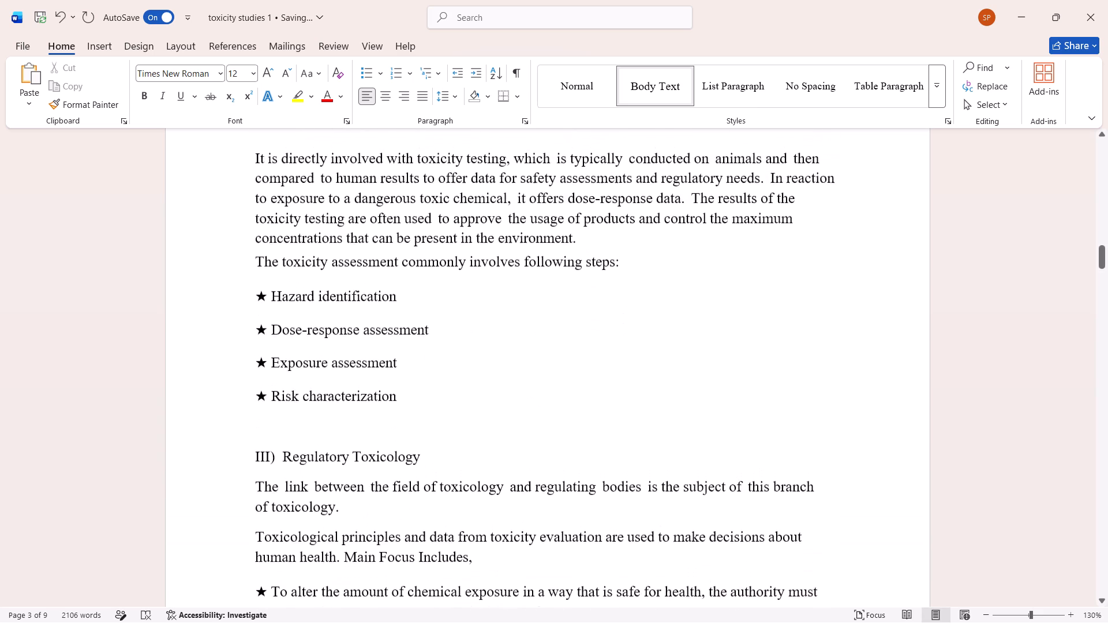
scroll(234, 329, down, 9)
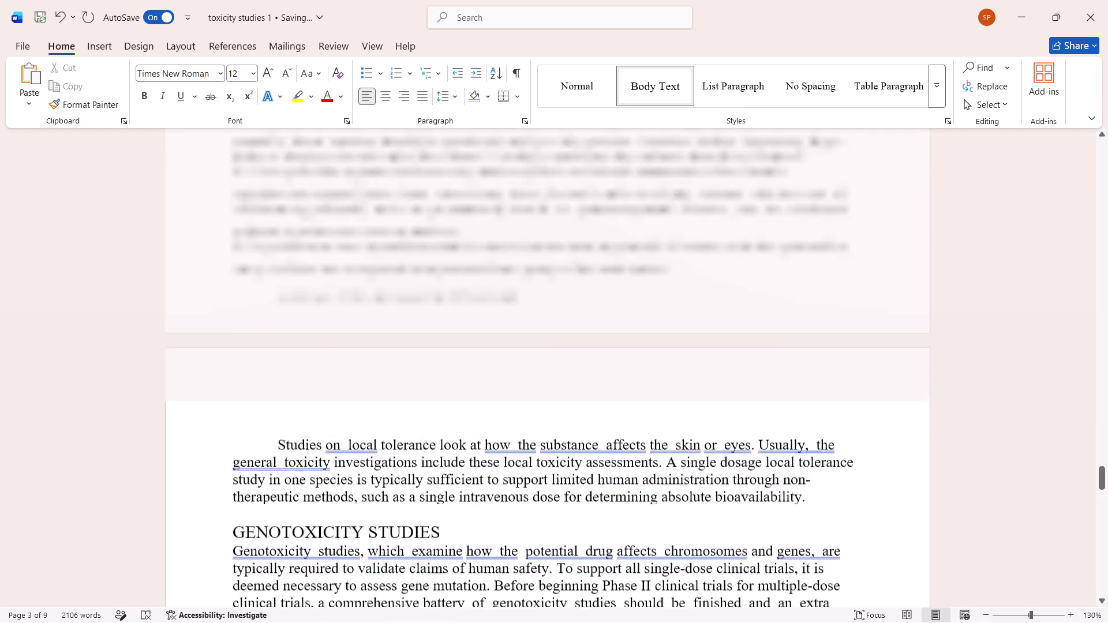
scroll(234, 329, down, 7)
scroll(234, 329, up, 1)
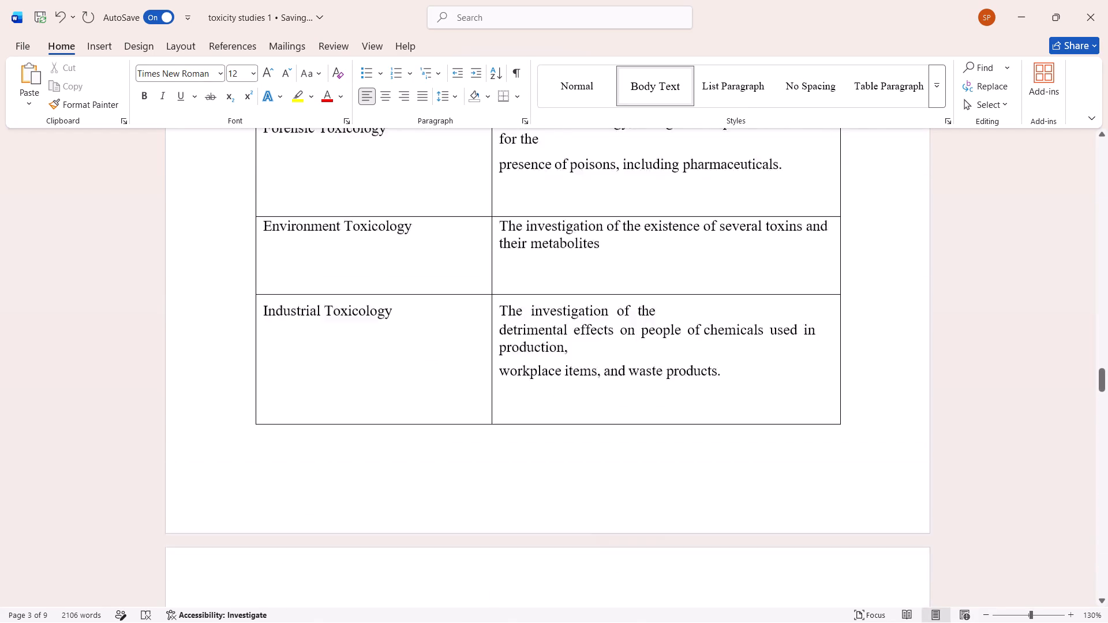
scroll(165, 622, up, 2)
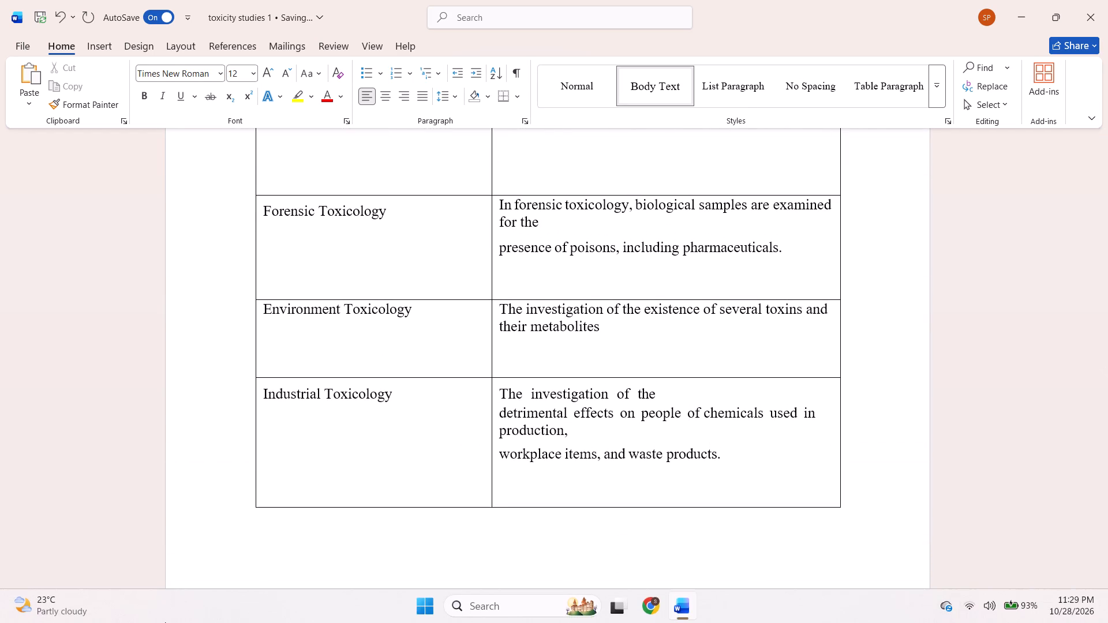
scroll(150, 622, up, 4)
scroll(150, 622, down, 3)
scroll(169, 462, up, 1)
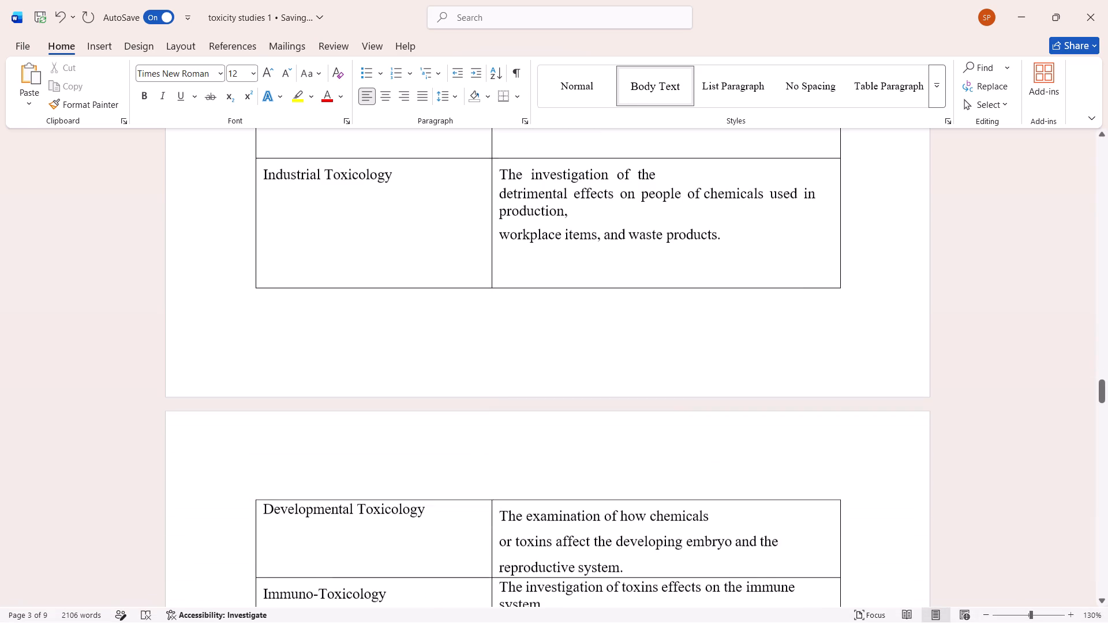
scroll(169, 462, up, 10)
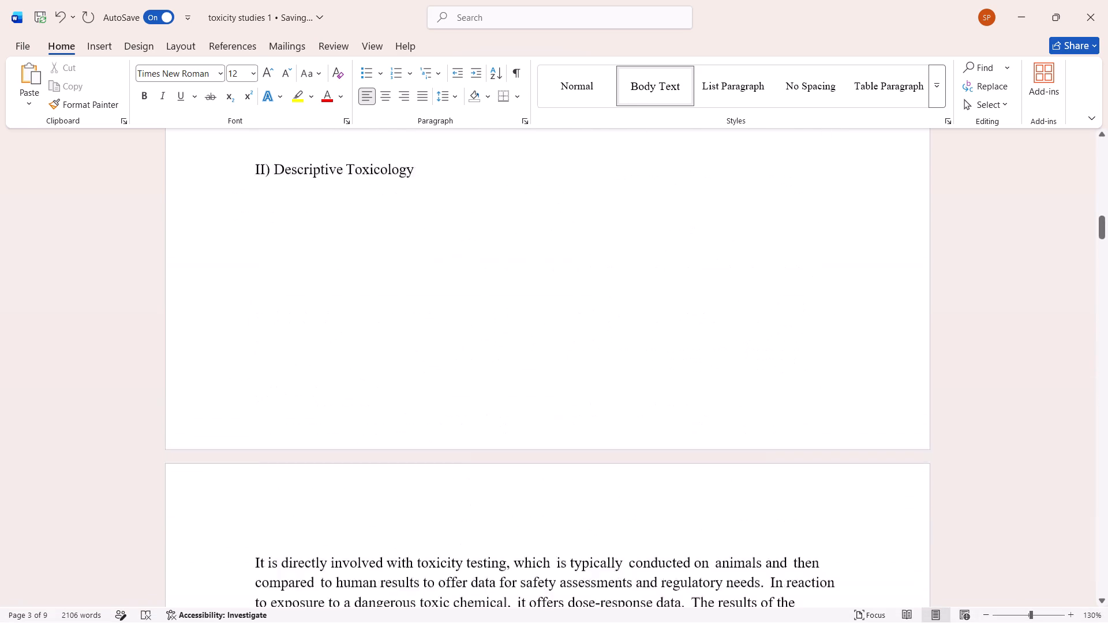
scroll(169, 462, up, 16)
scroll(169, 462, up, 8)
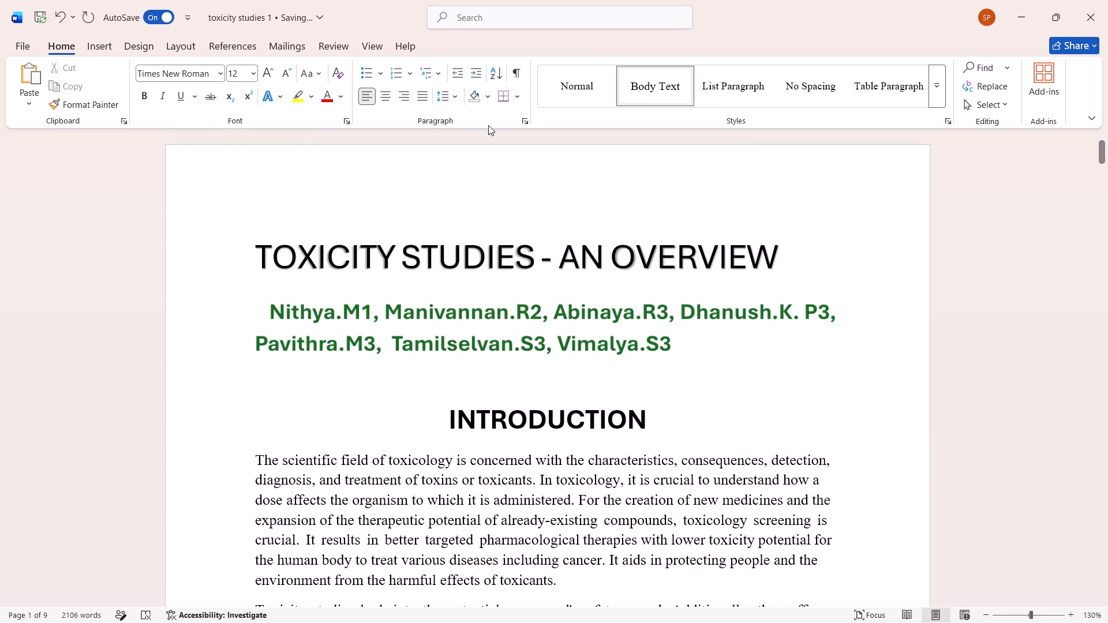
Open the Borders and Shading settings and examine the available line styles for paragraph borders.
click(513, 95)
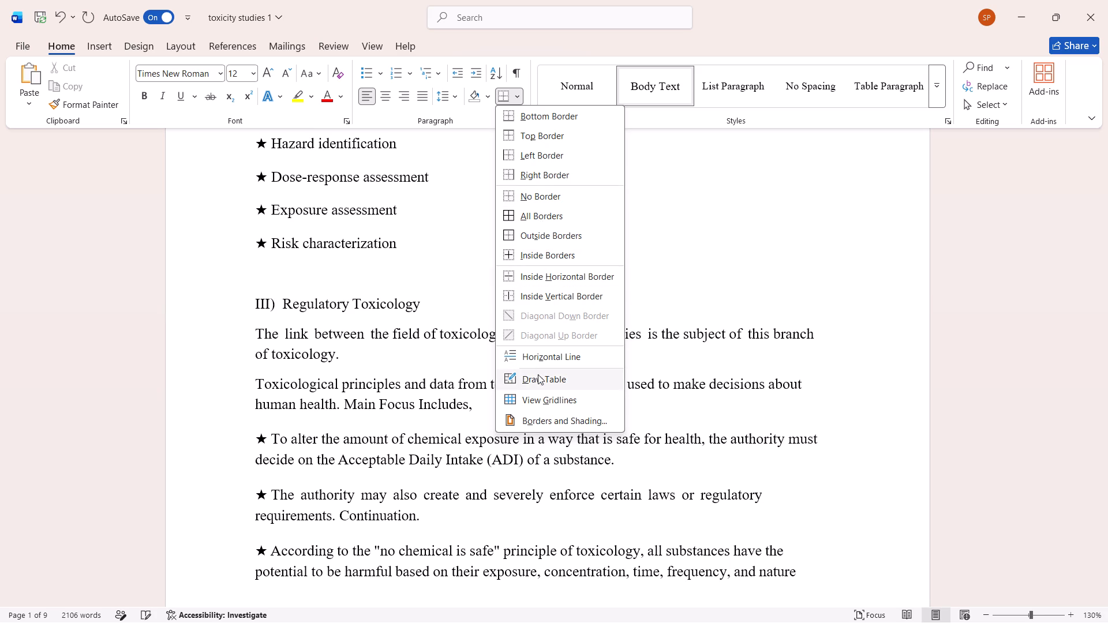
click(549, 424)
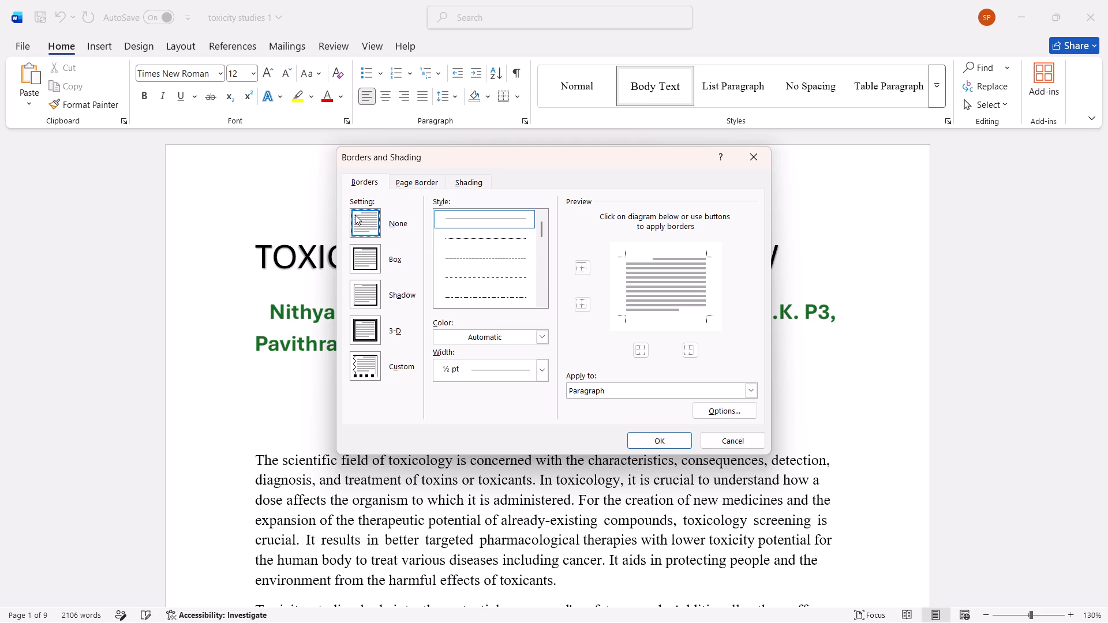
click(366, 231)
triple_click(545, 301)
triple_click(545, 301)
triple_click(545, 301)
triple_click(545, 301)
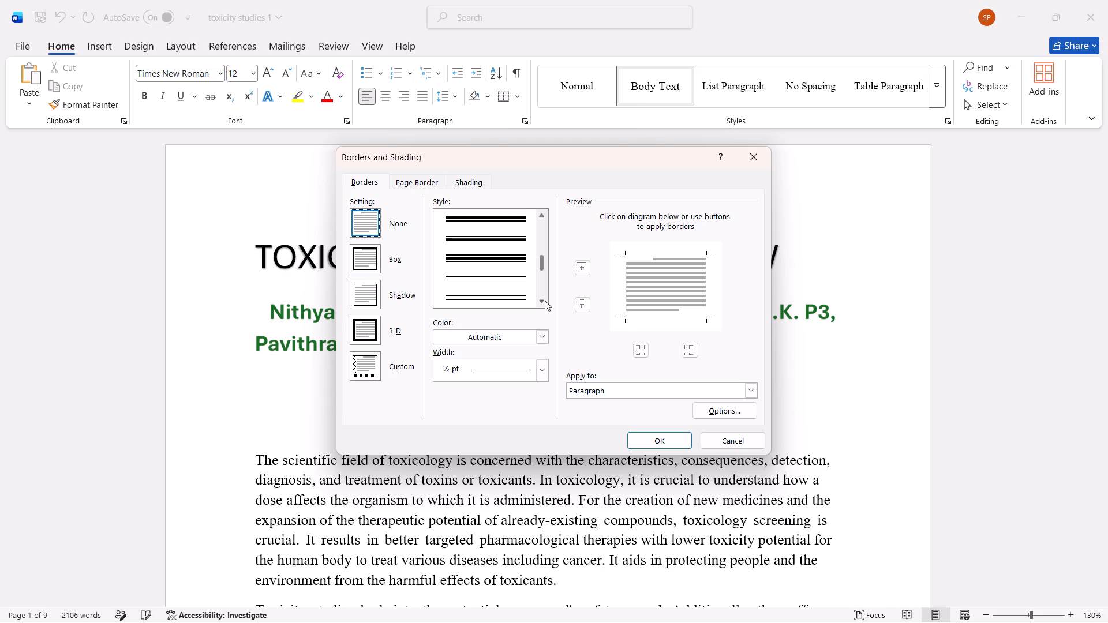
triple_click(545, 301)
triple_click(545, 301)
triple_click(545, 301)
drag(545, 301, 439, 179)
Examine the page border options for the whole document and the paragraph shading options.
click(439, 179)
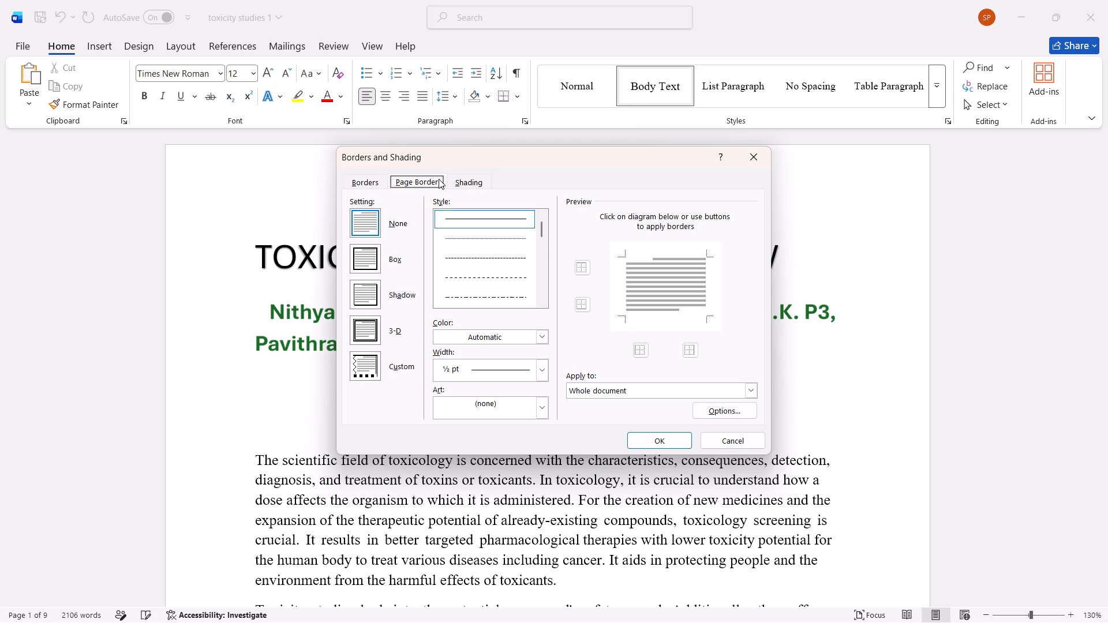
click(439, 179)
click(462, 227)
click(476, 175)
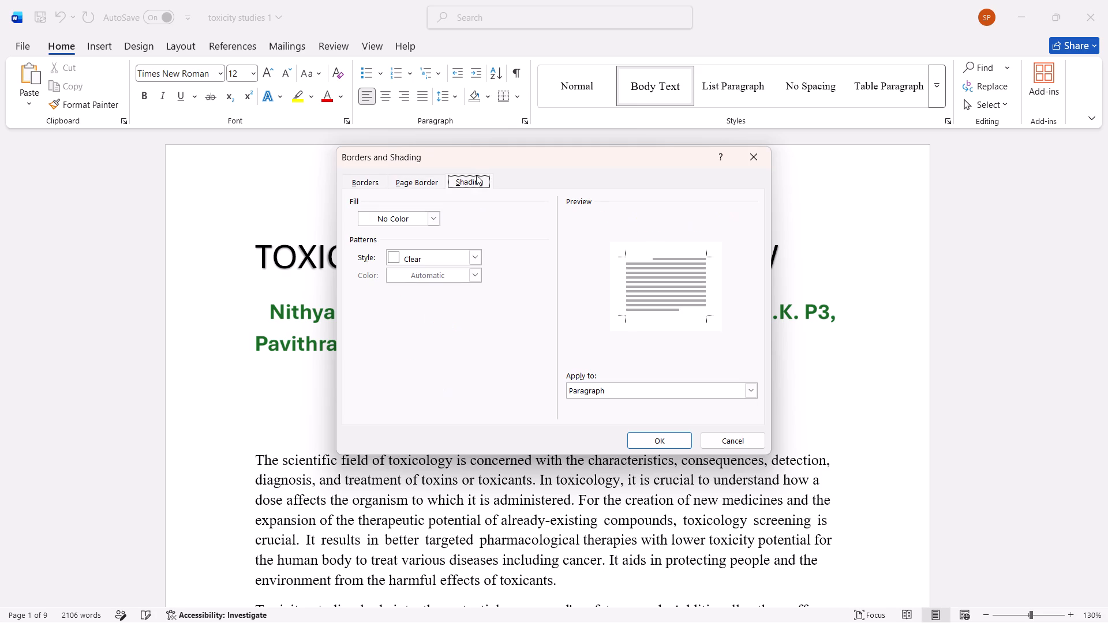
click(427, 185)
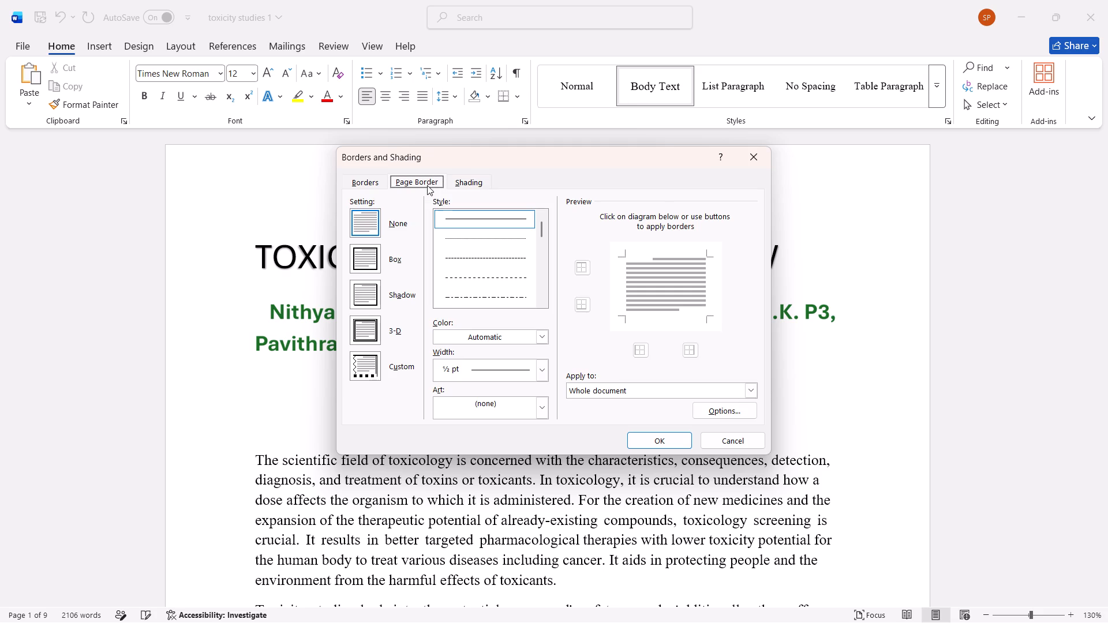
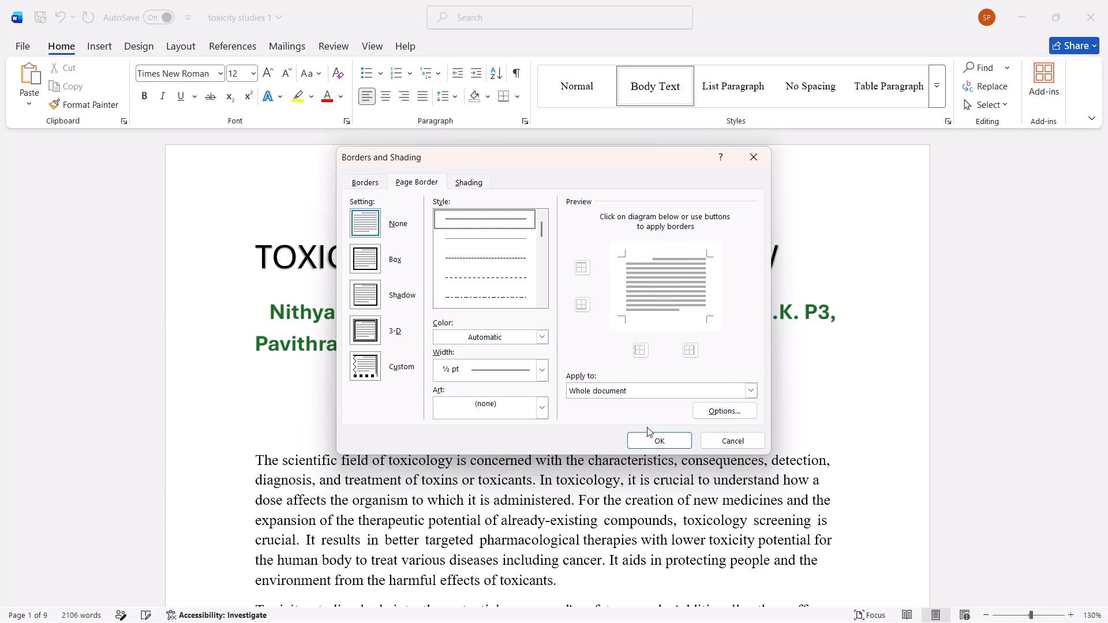
Leave the Borders and Shading settings without applying a page border.
click(758, 162)
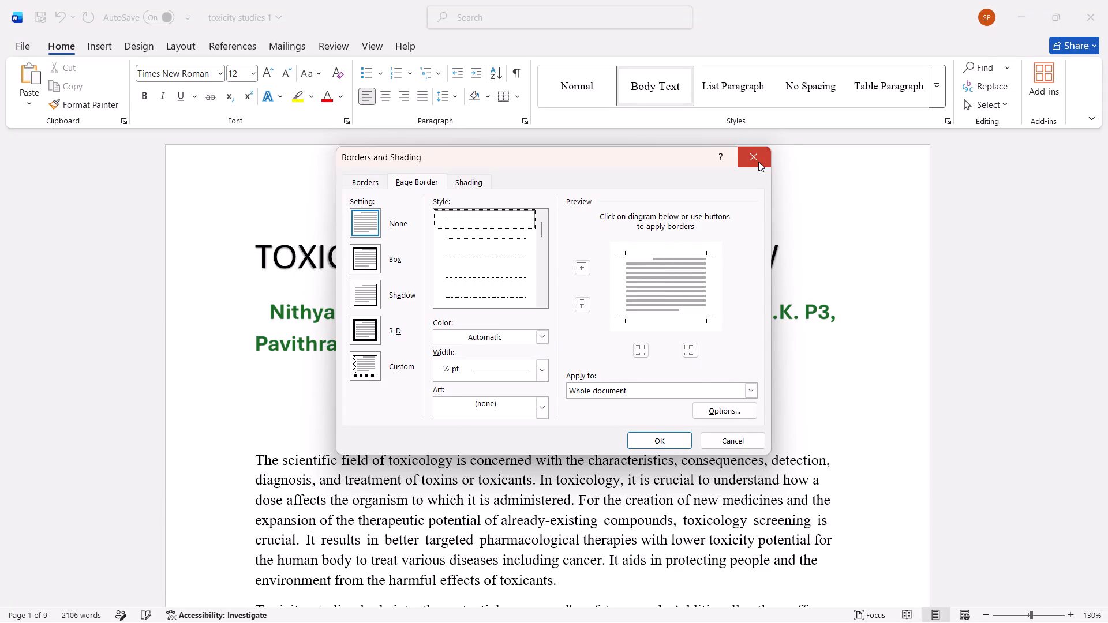
Review the whole document from the title page to the blank last page, and return to the title.
scroll(452, 183, left, 2)
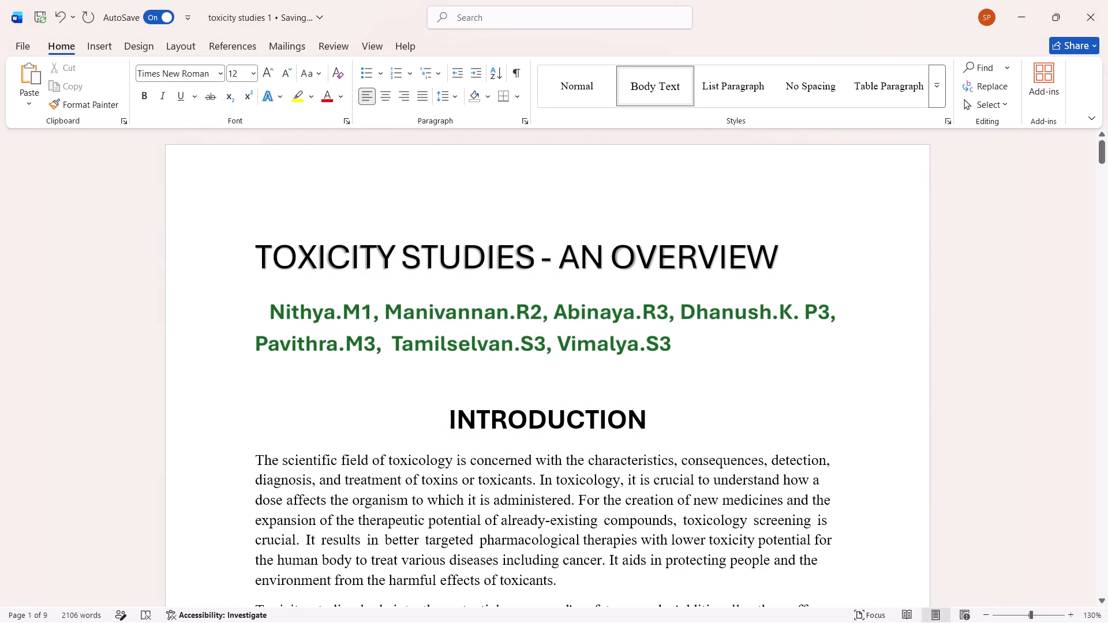
scroll(358, 367, down, 3)
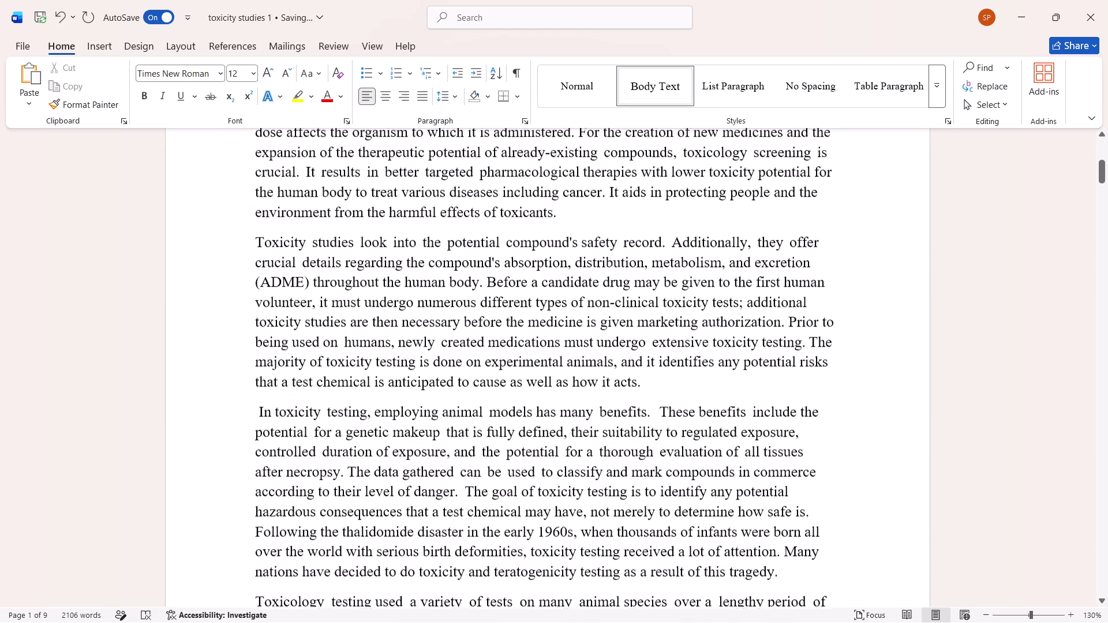
scroll(358, 367, down, 5)
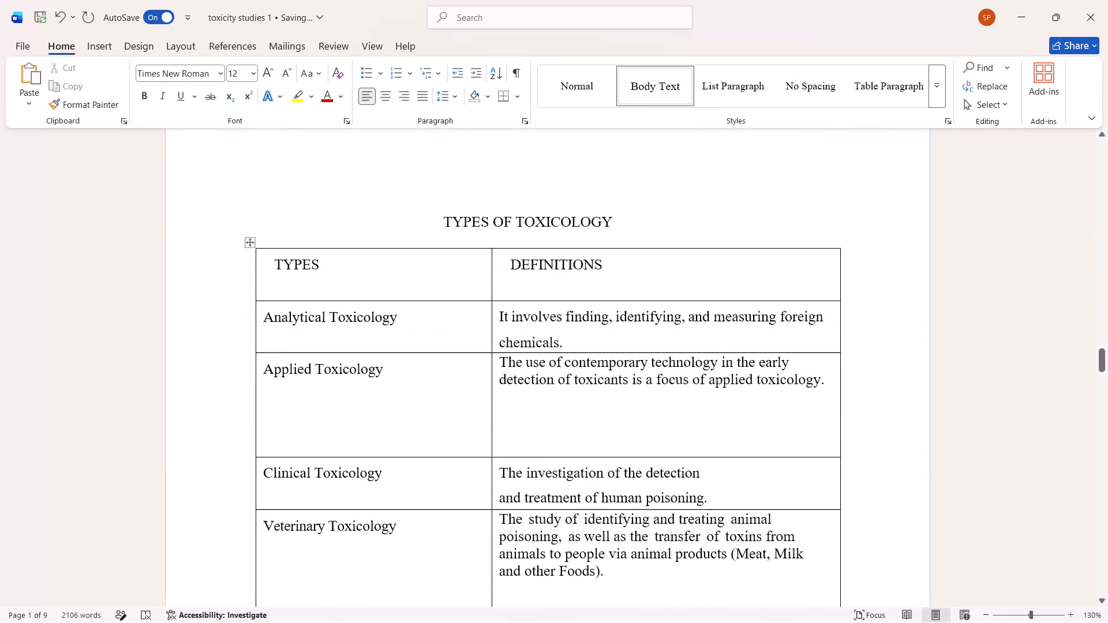
scroll(358, 367, down, 13)
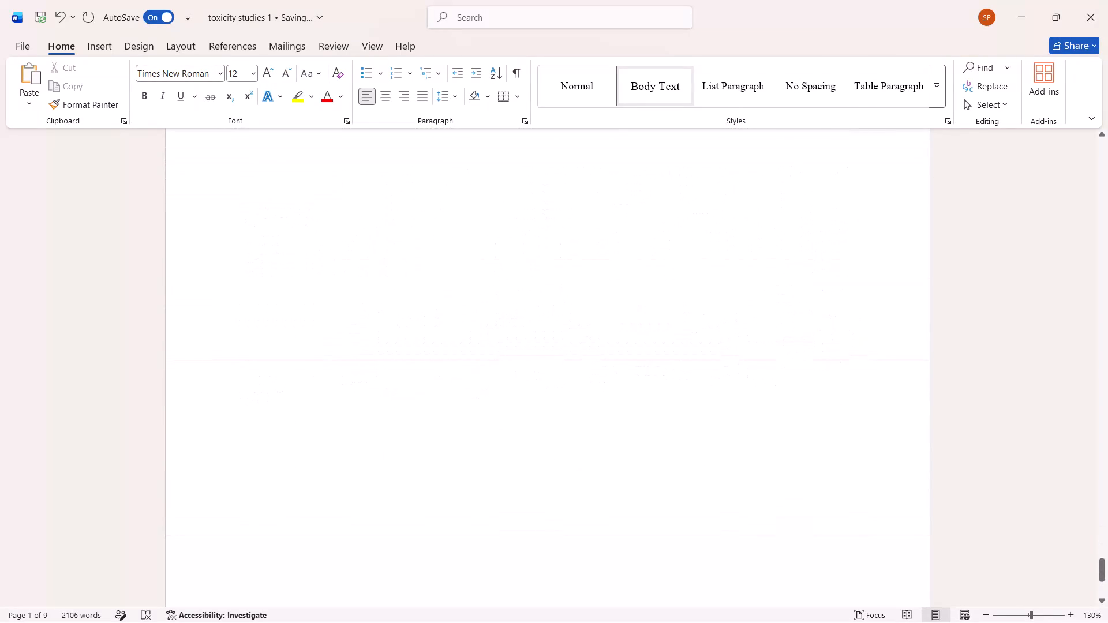
scroll(351, 480, up, 8)
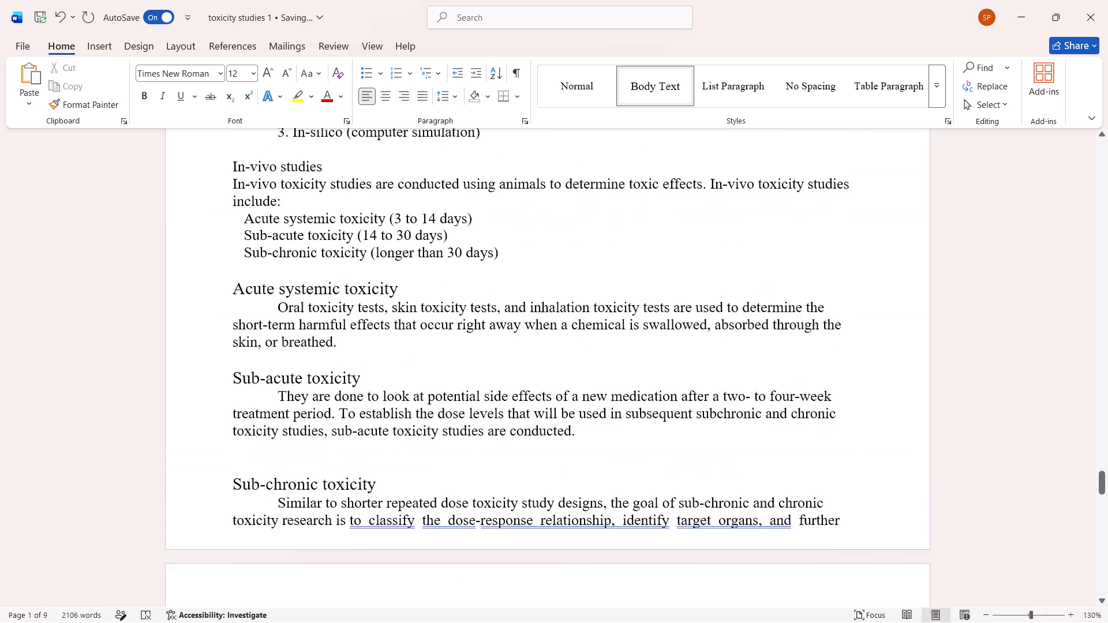
scroll(351, 480, up, 9)
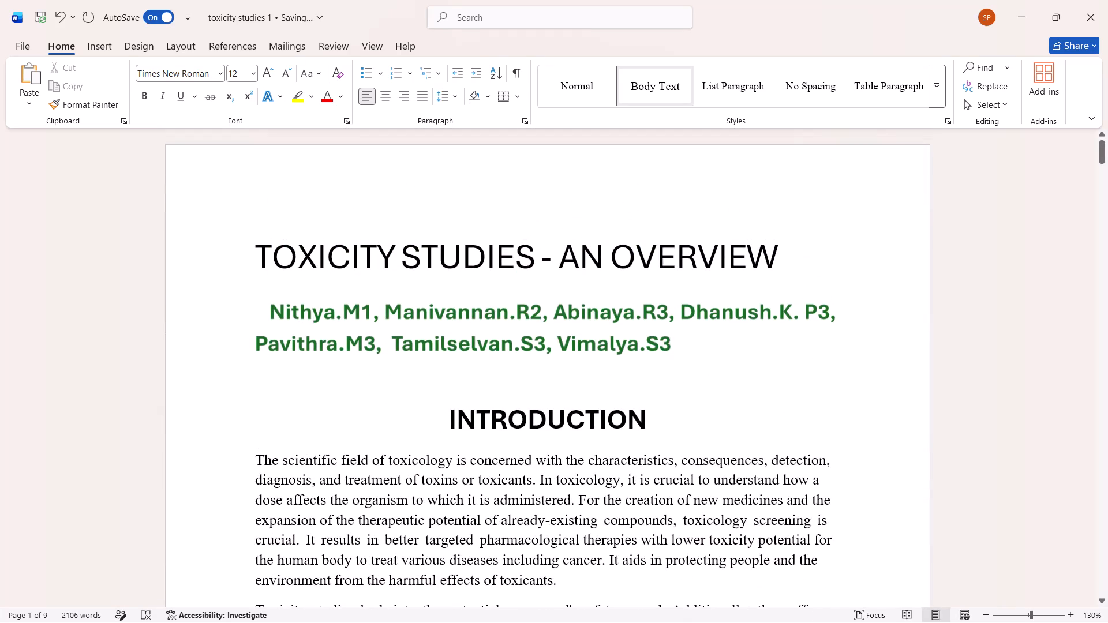
Examine the pages from the Introduction through In-silico studies and the Conclusion.
scroll(351, 480, down, 3)
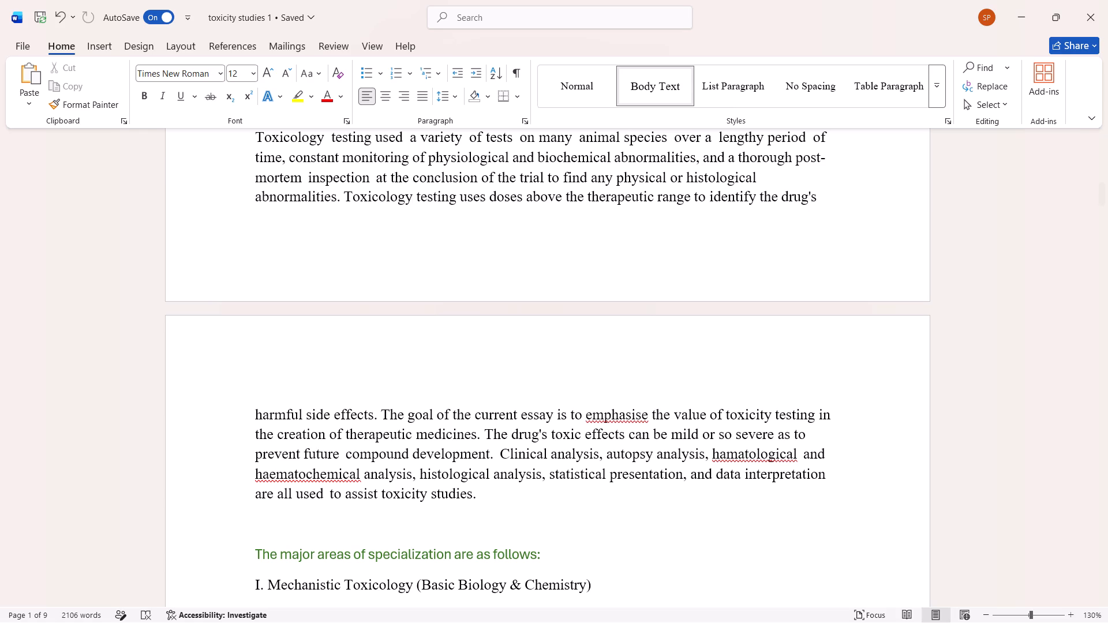
scroll(351, 480, down, 12)
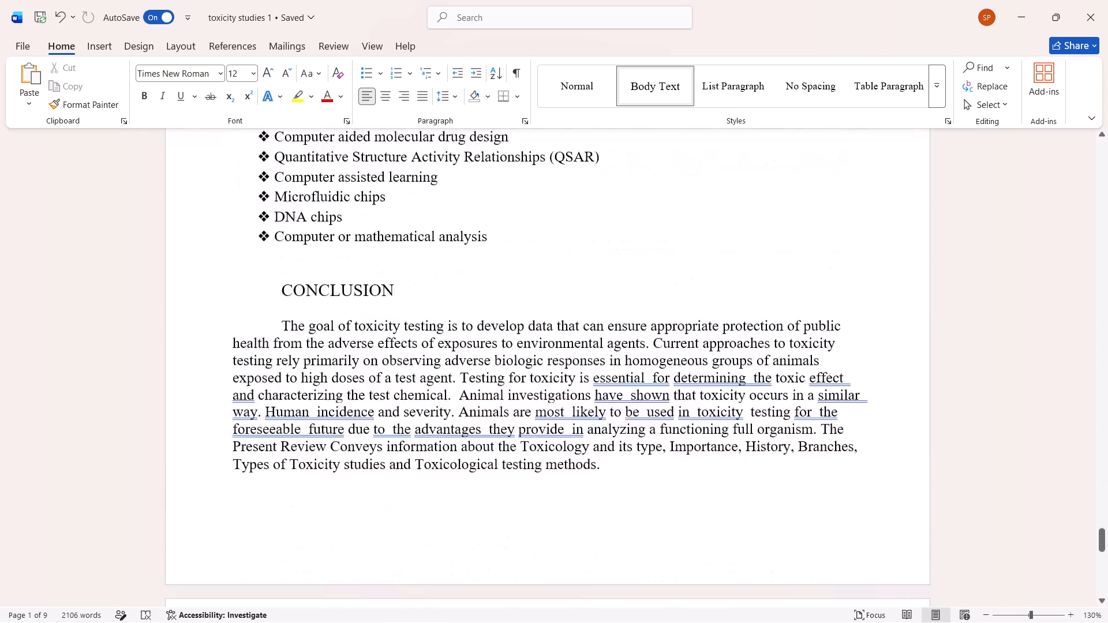
scroll(351, 480, down, 2)
scroll(351, 480, up, 8)
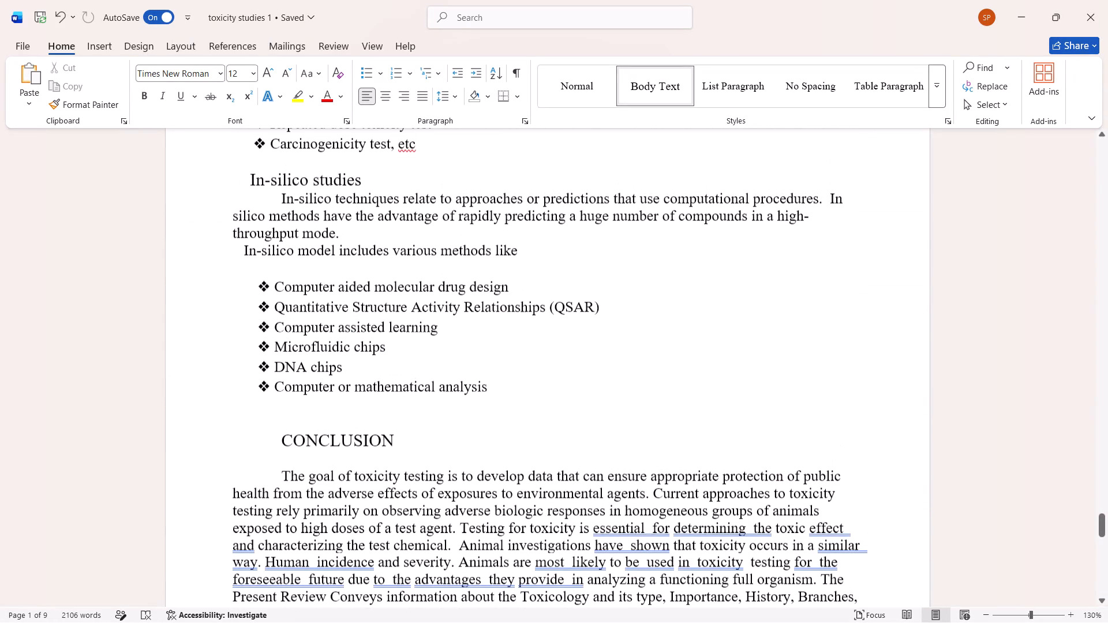
scroll(343, 124, down, 4)
scroll(343, 124, right, 2)
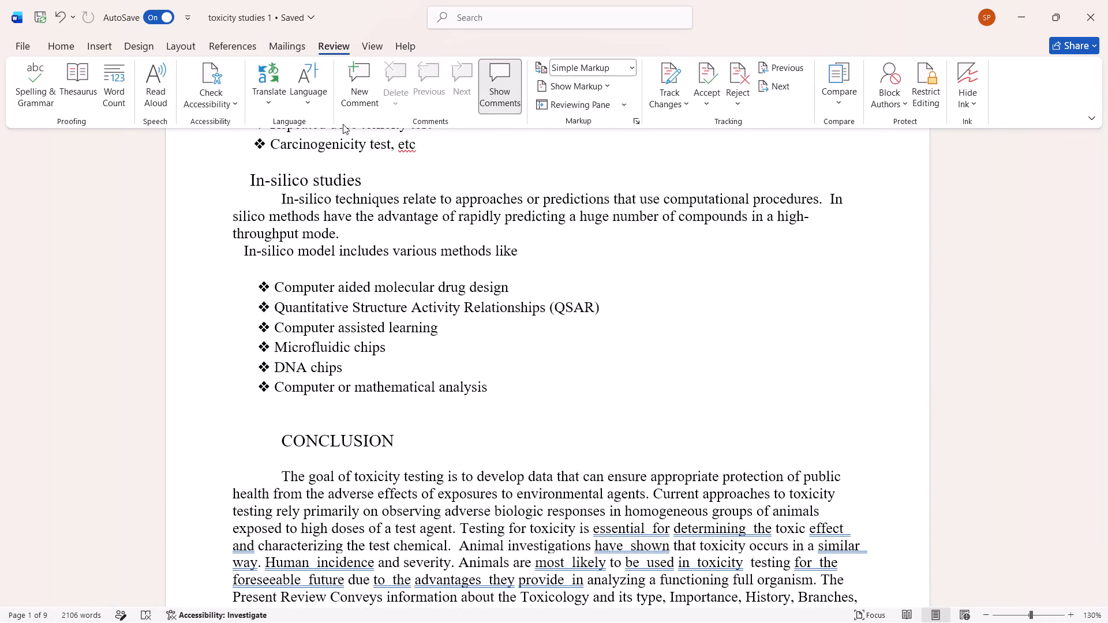
click(51, 42)
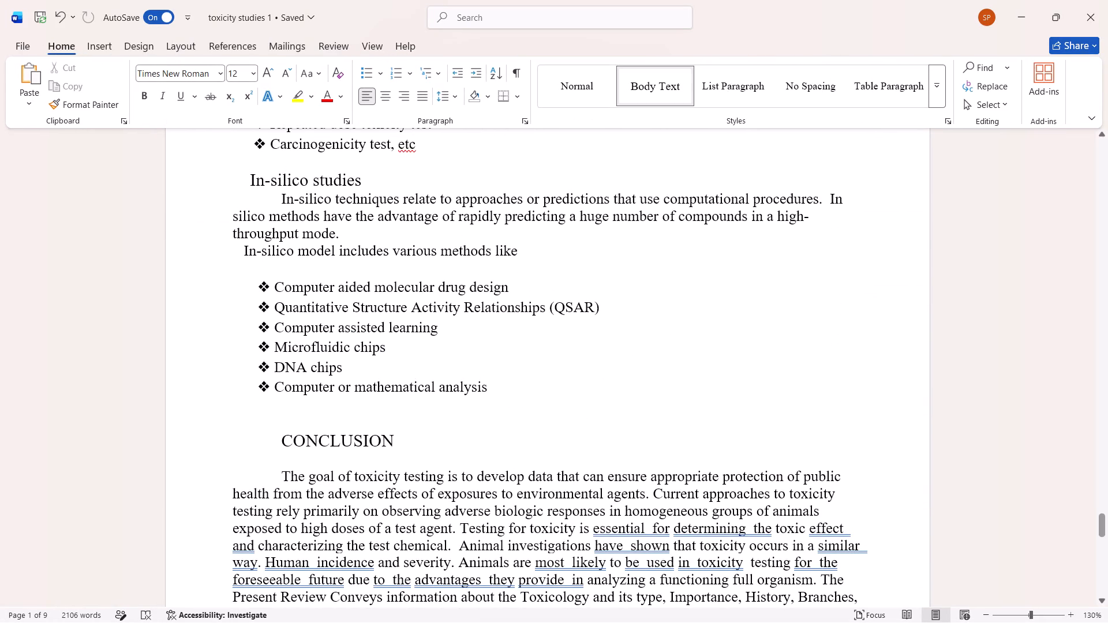
Place the insertion point on the blank page following the Conclusion.
scroll(197, 286, down, 4)
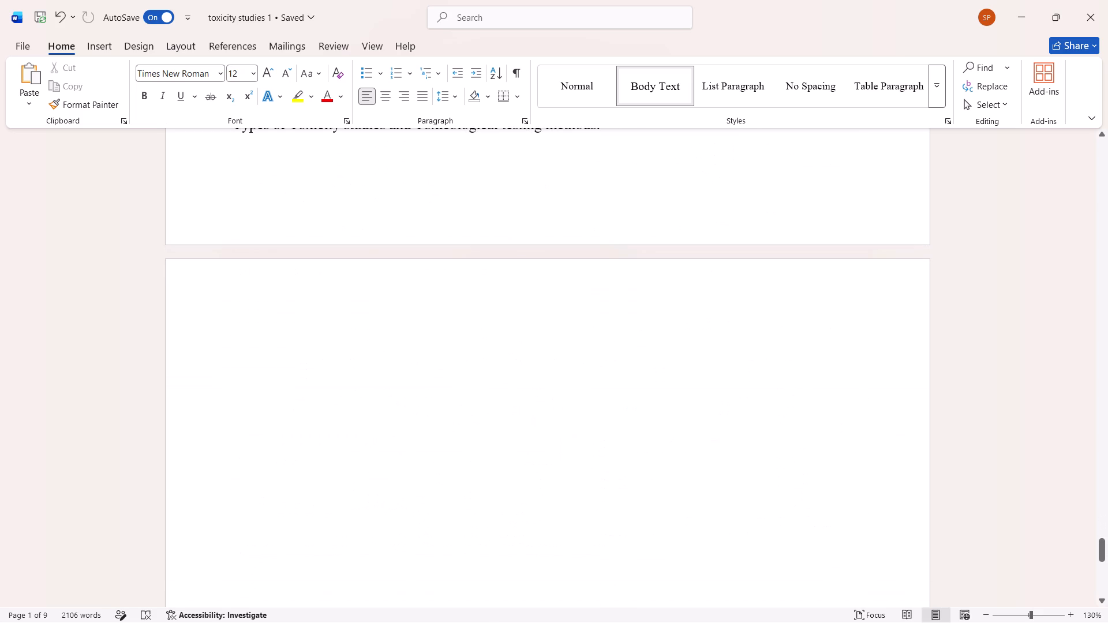
click(229, 302)
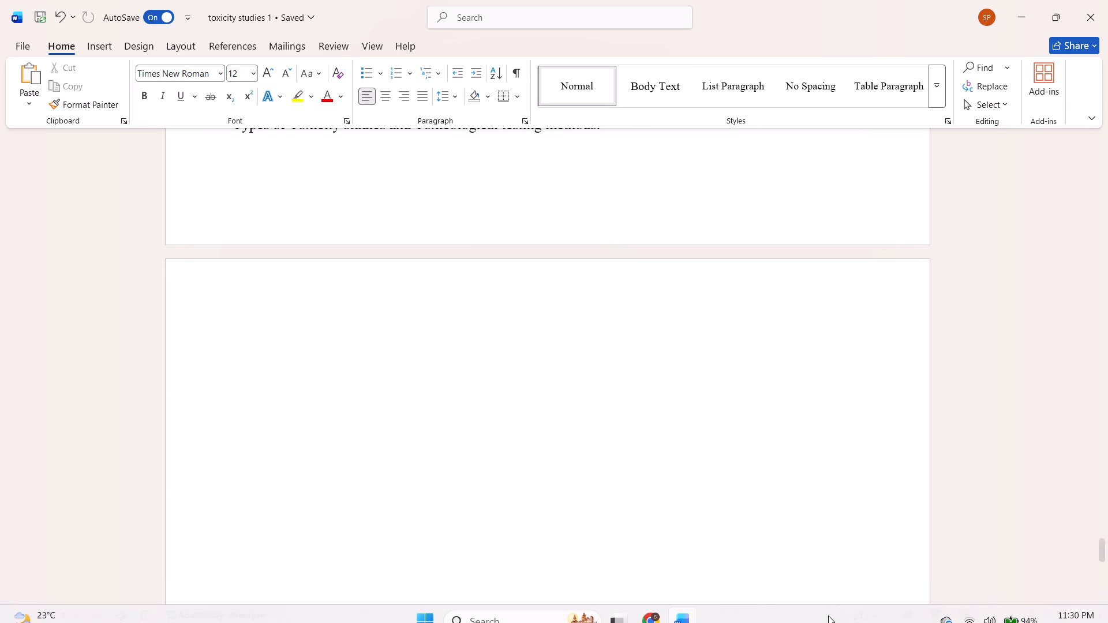
Switch to Google Chrome, search for "about toxicity studies articles" and open the ResearchGate article "TOXICITY STUDIES -AN OVERVIEW".
click(650, 609)
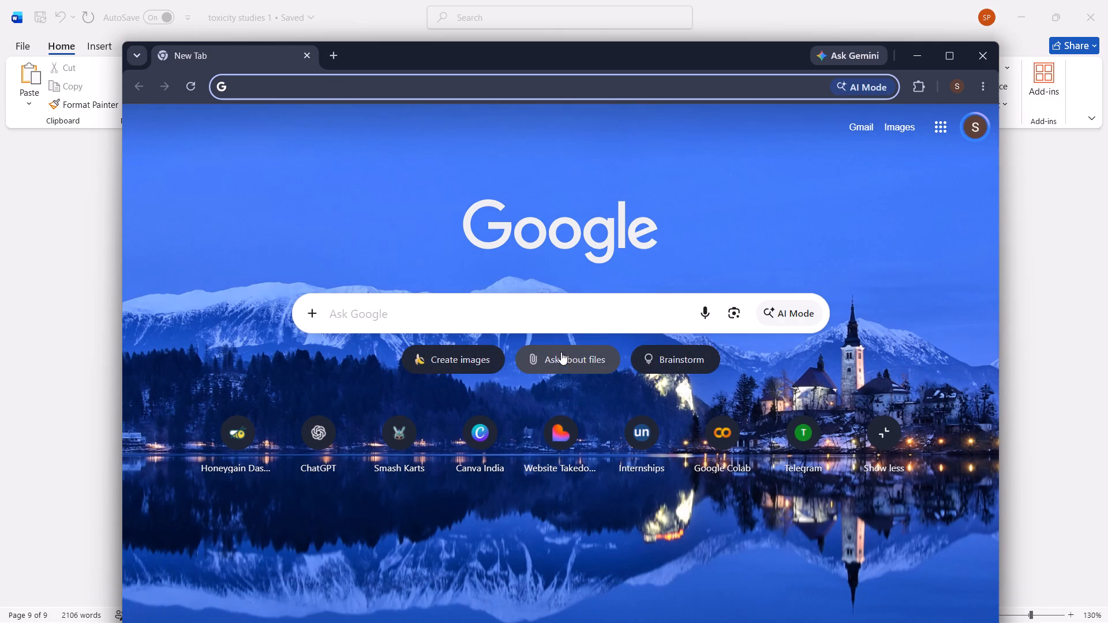
click(555, 314)
click(510, 341)
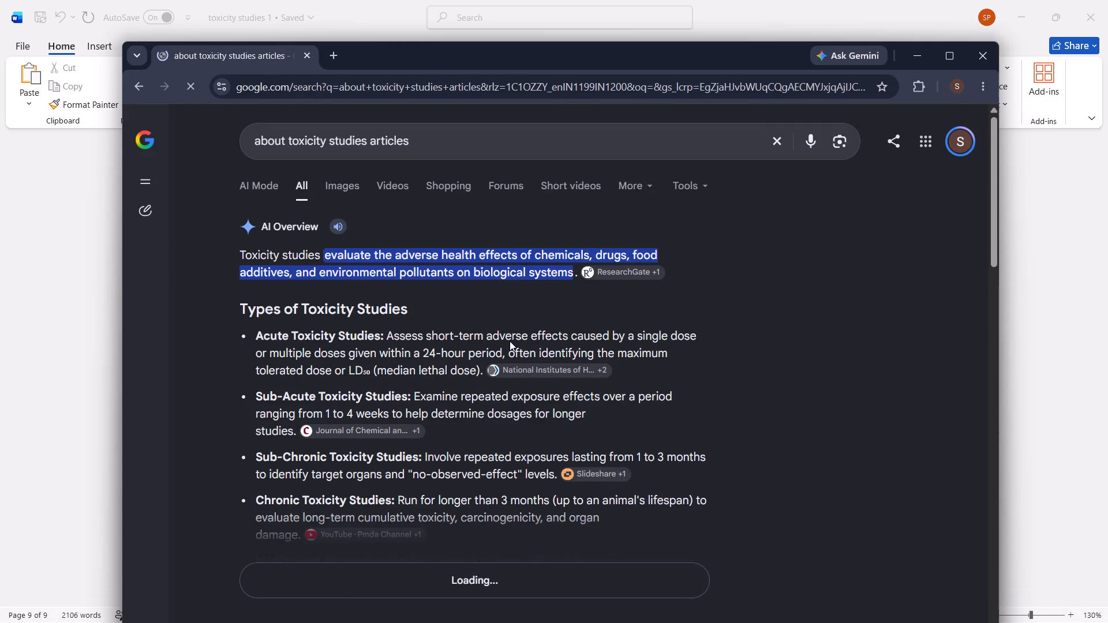
scroll(414, 562, down, 6)
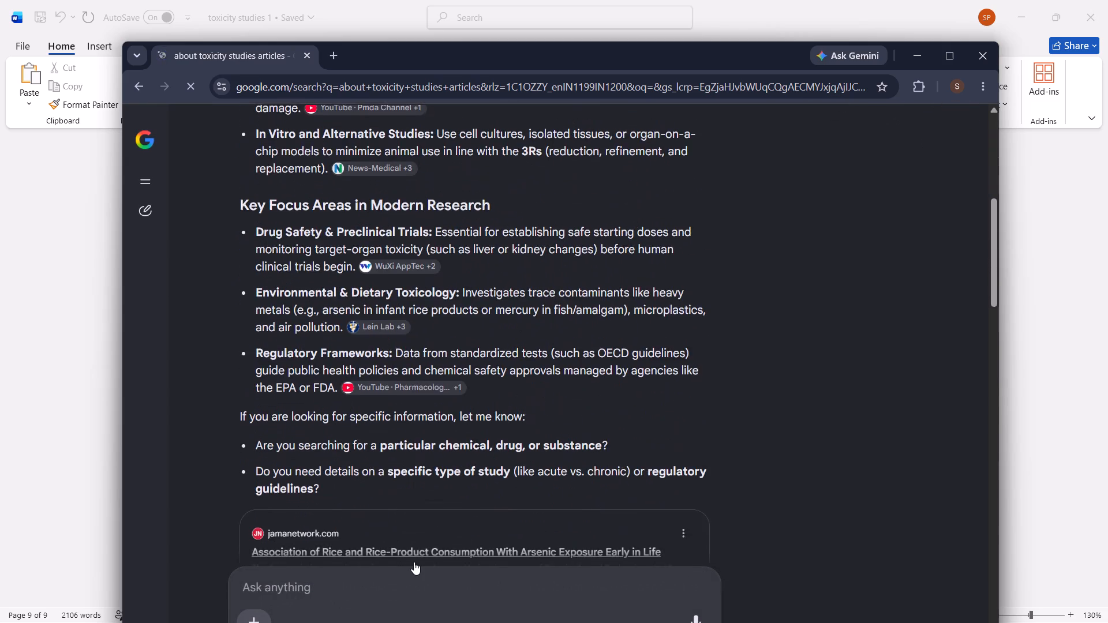
scroll(414, 562, down, 5)
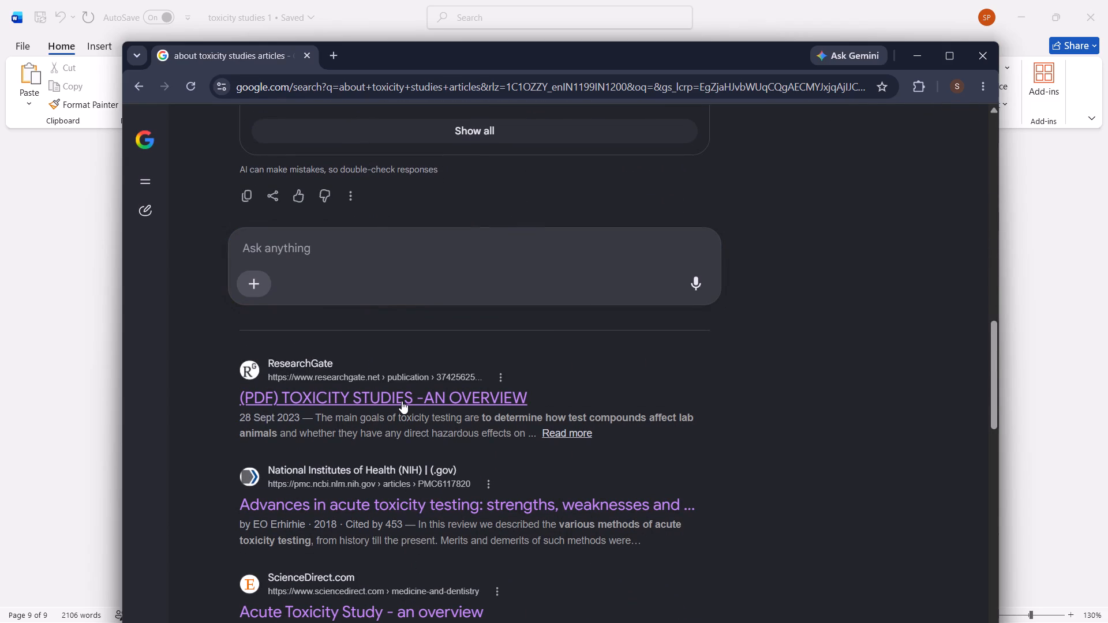
click(402, 401)
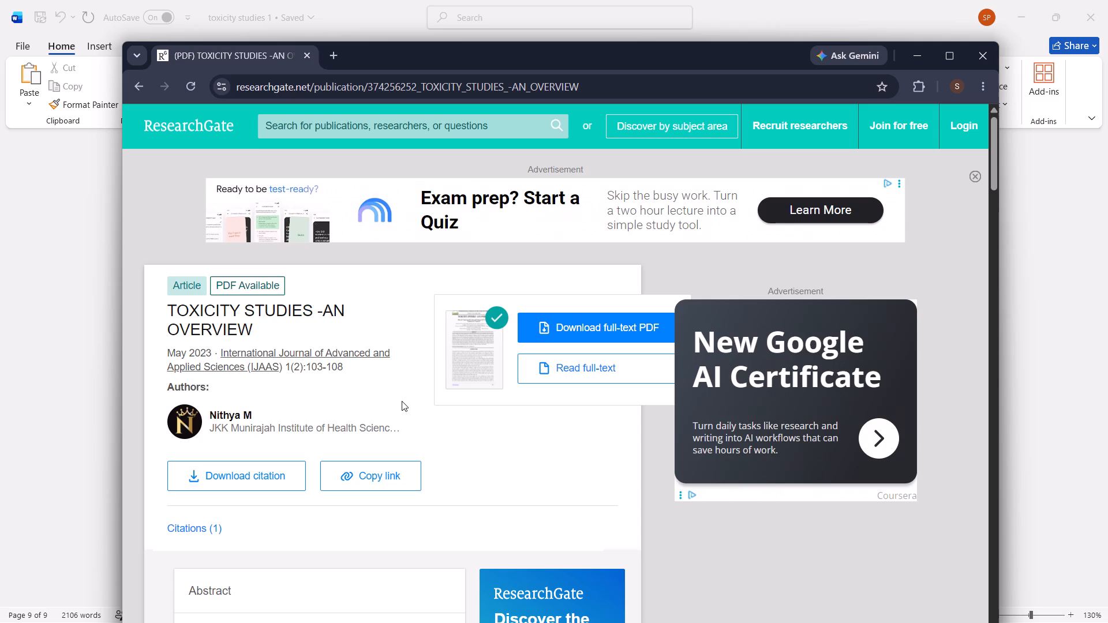
Find the REFERENCES section at the end of the article's public full text.
scroll(402, 401, down, 8)
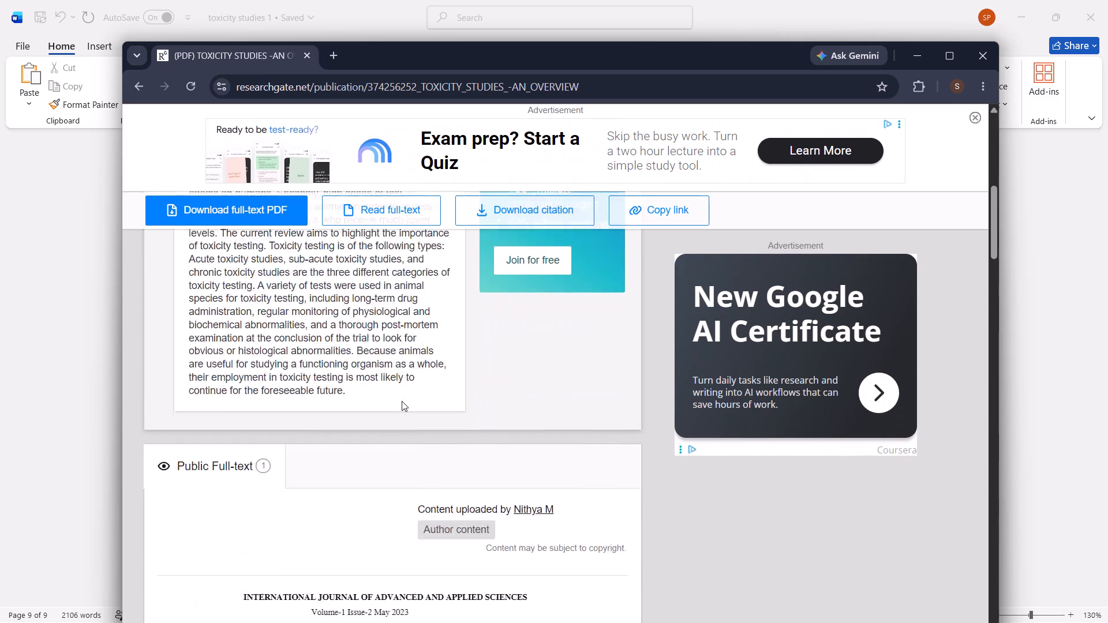
scroll(402, 401, down, 8)
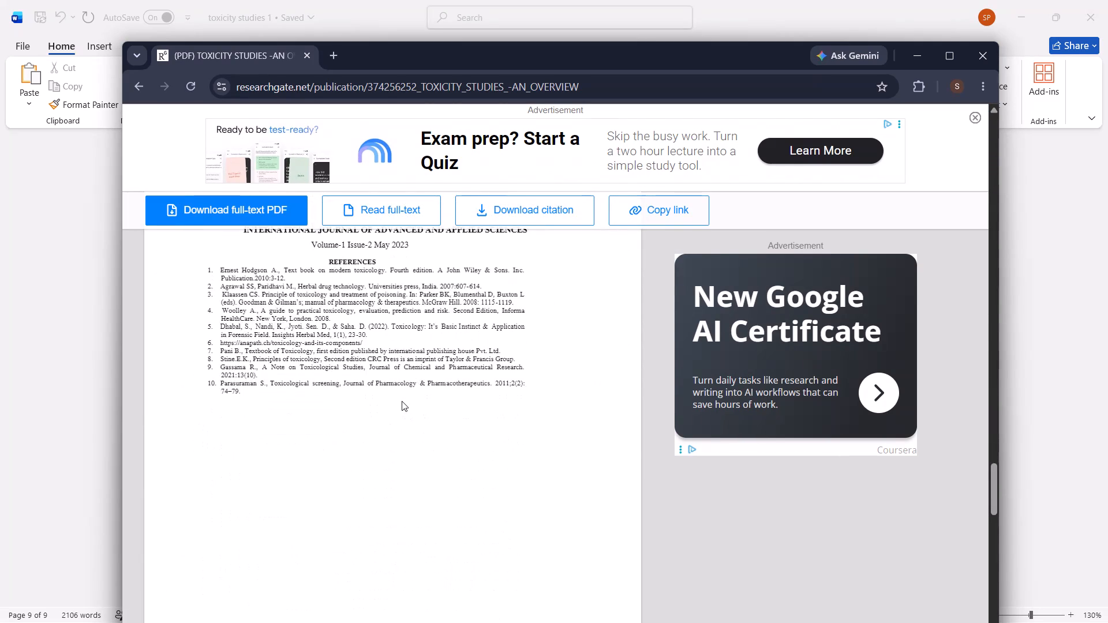
scroll(402, 401, right, 1)
scroll(423, 238, up, 1)
scroll(423, 238, down, 4)
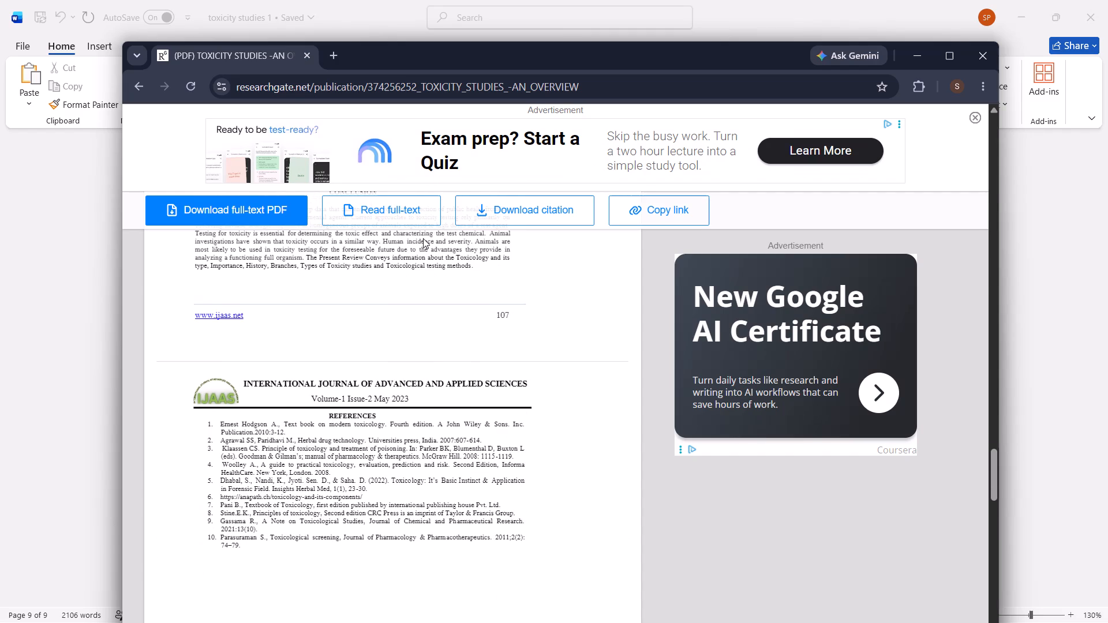
scroll(423, 238, up, 1)
scroll(423, 238, down, 1)
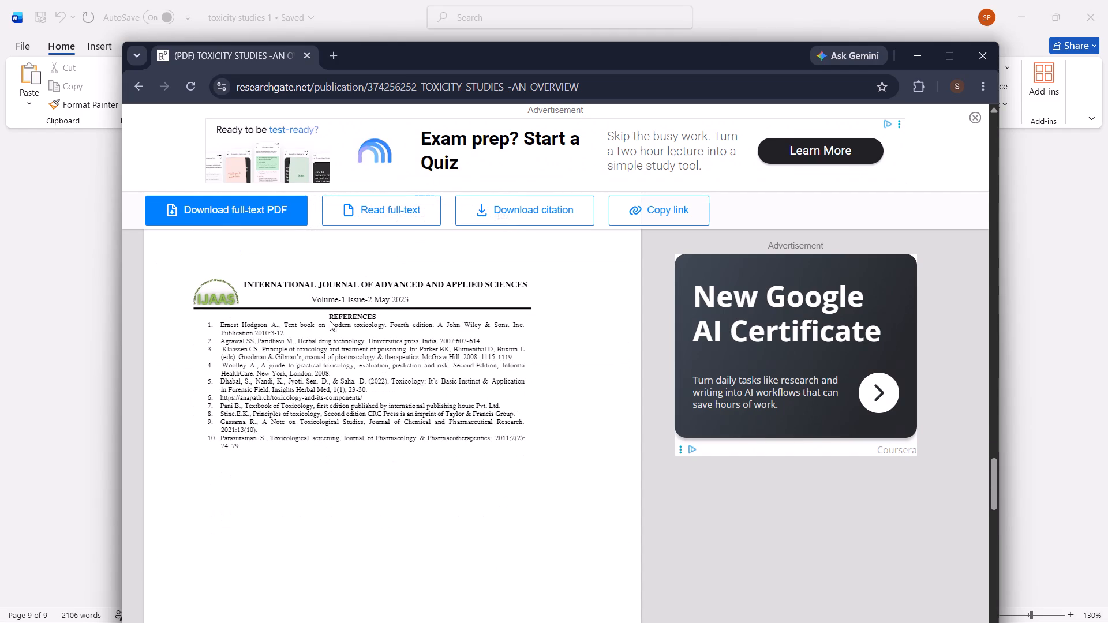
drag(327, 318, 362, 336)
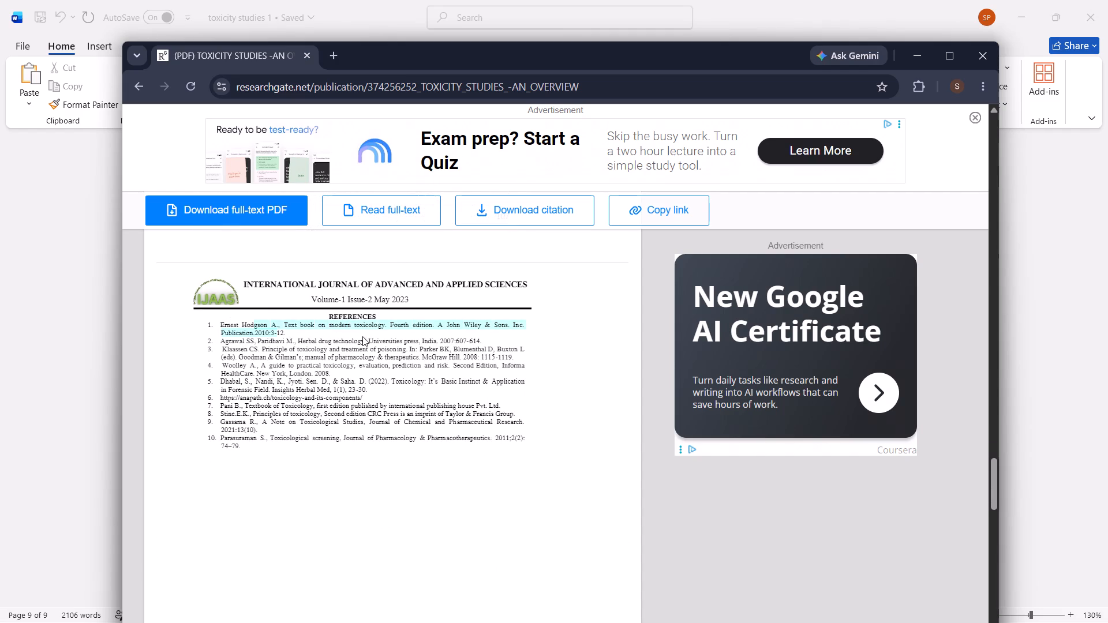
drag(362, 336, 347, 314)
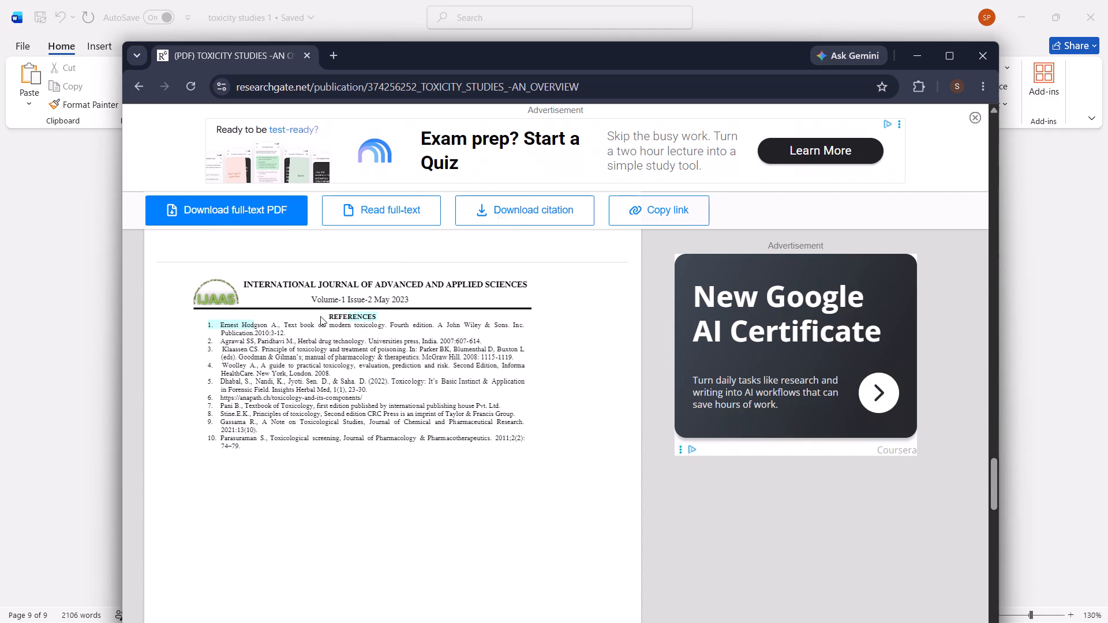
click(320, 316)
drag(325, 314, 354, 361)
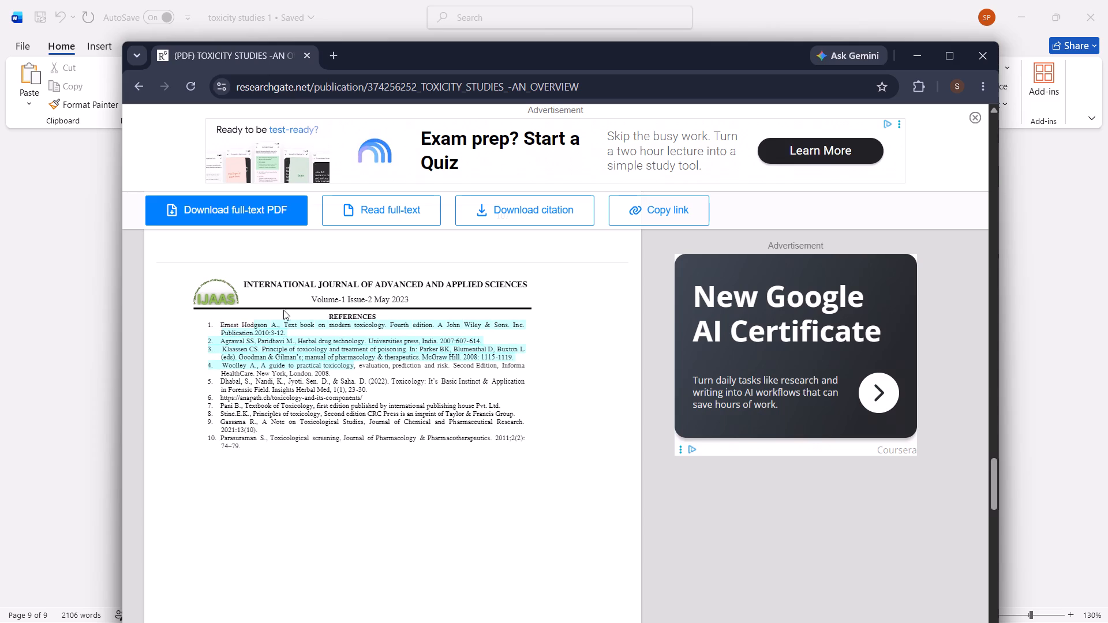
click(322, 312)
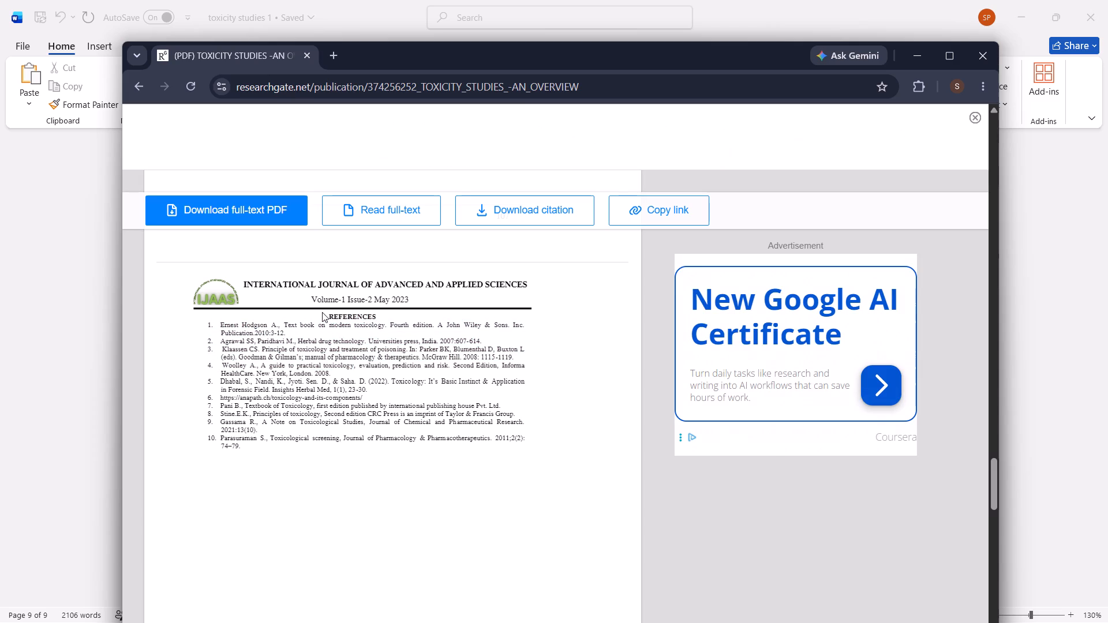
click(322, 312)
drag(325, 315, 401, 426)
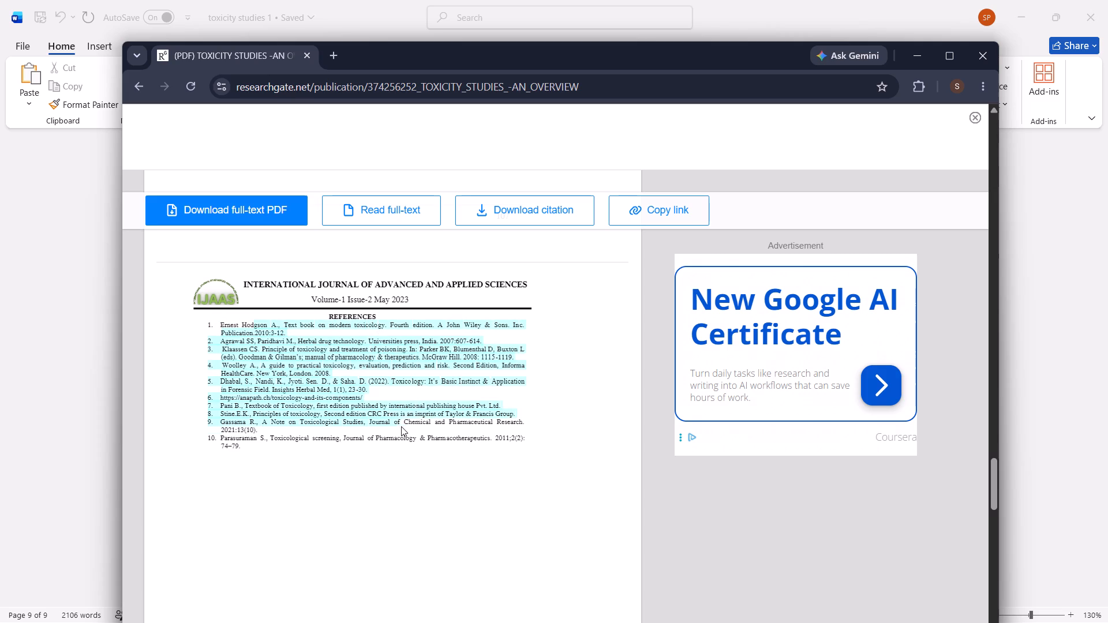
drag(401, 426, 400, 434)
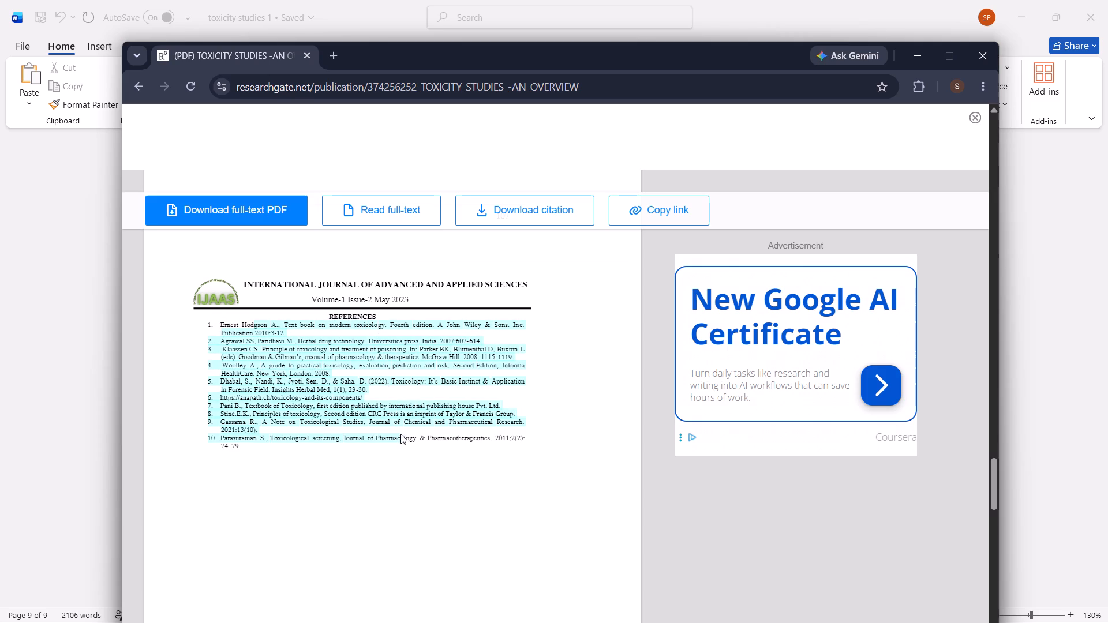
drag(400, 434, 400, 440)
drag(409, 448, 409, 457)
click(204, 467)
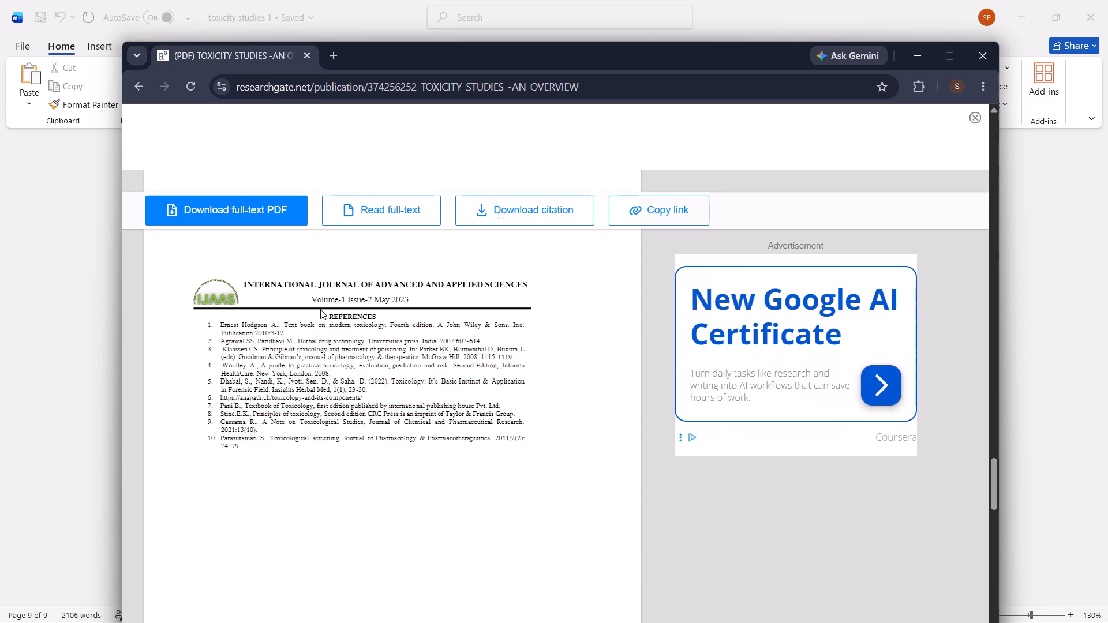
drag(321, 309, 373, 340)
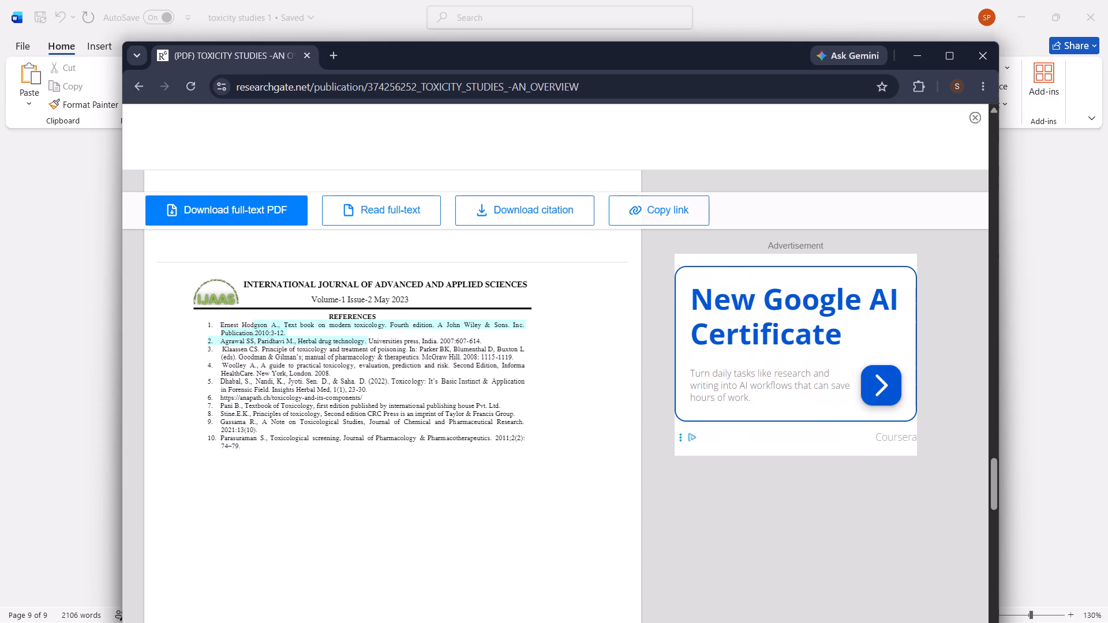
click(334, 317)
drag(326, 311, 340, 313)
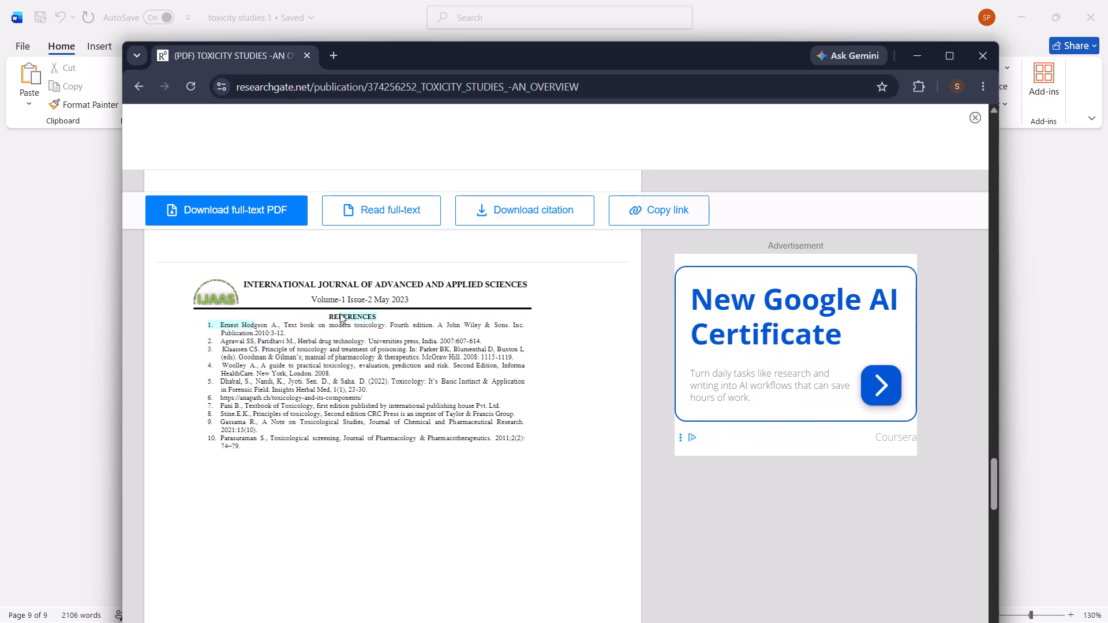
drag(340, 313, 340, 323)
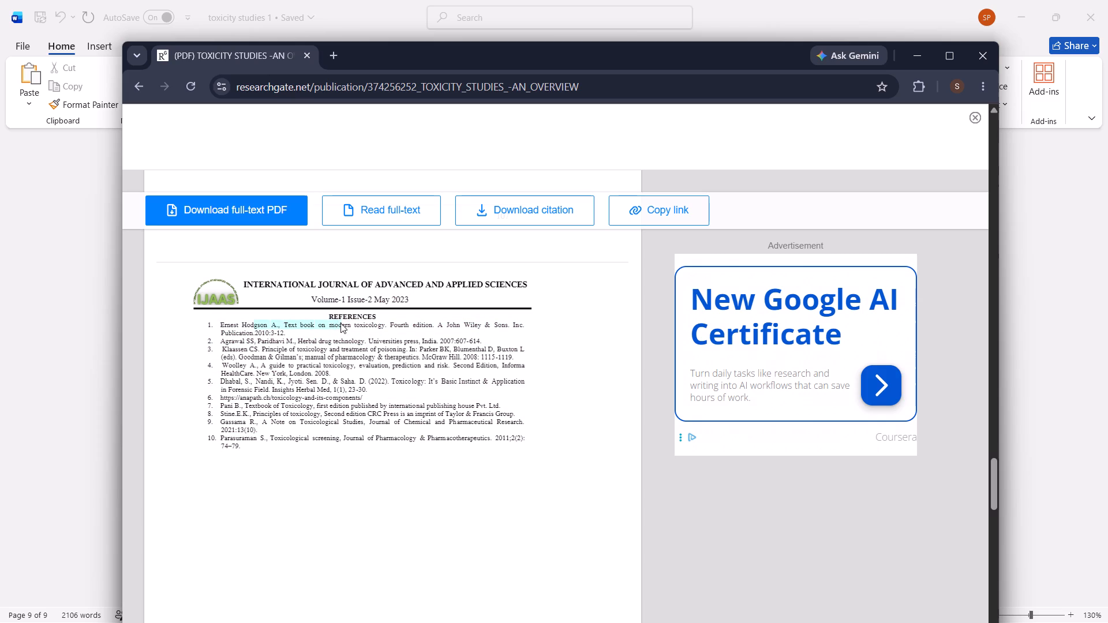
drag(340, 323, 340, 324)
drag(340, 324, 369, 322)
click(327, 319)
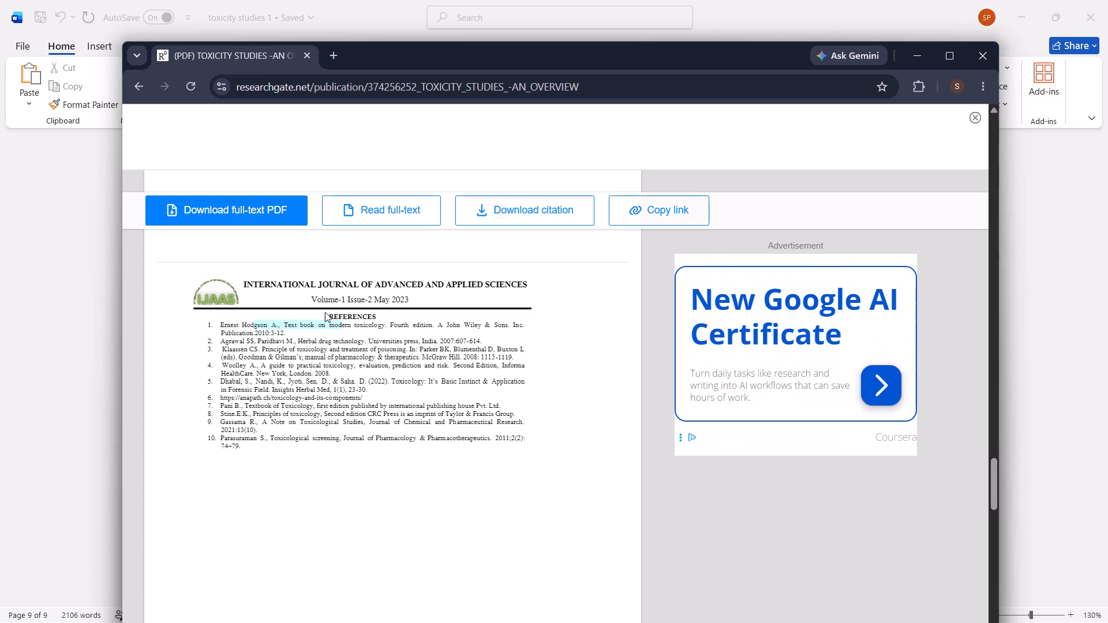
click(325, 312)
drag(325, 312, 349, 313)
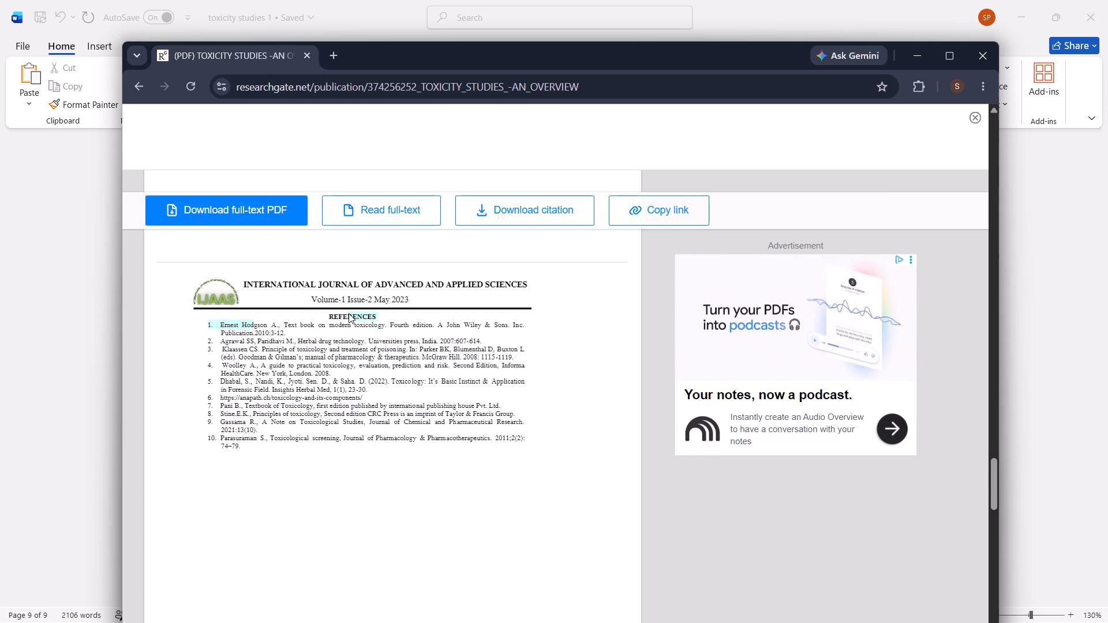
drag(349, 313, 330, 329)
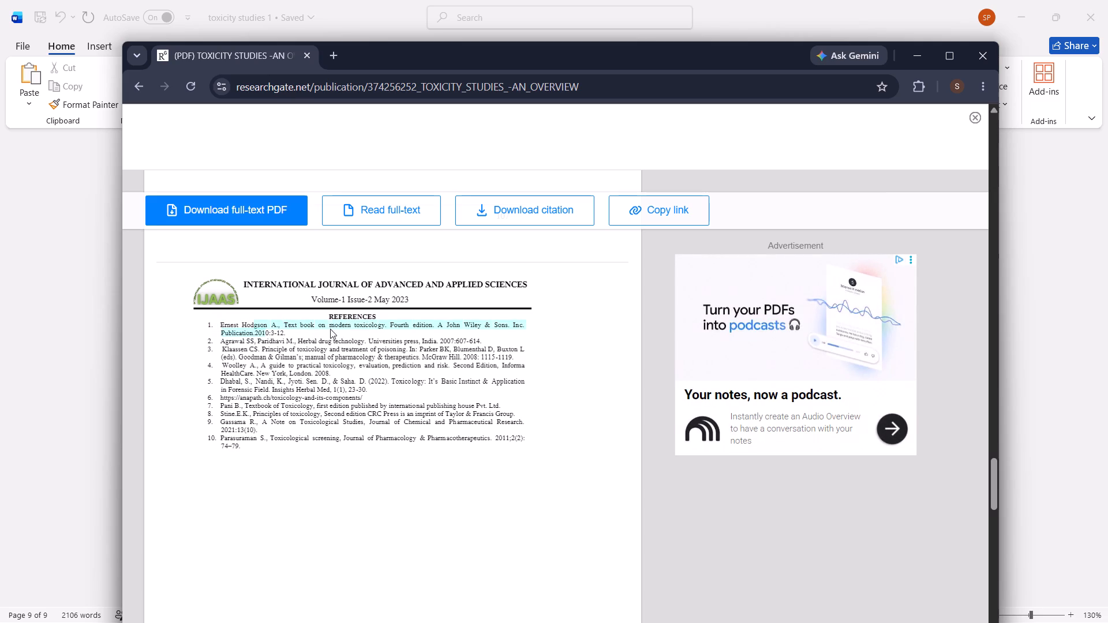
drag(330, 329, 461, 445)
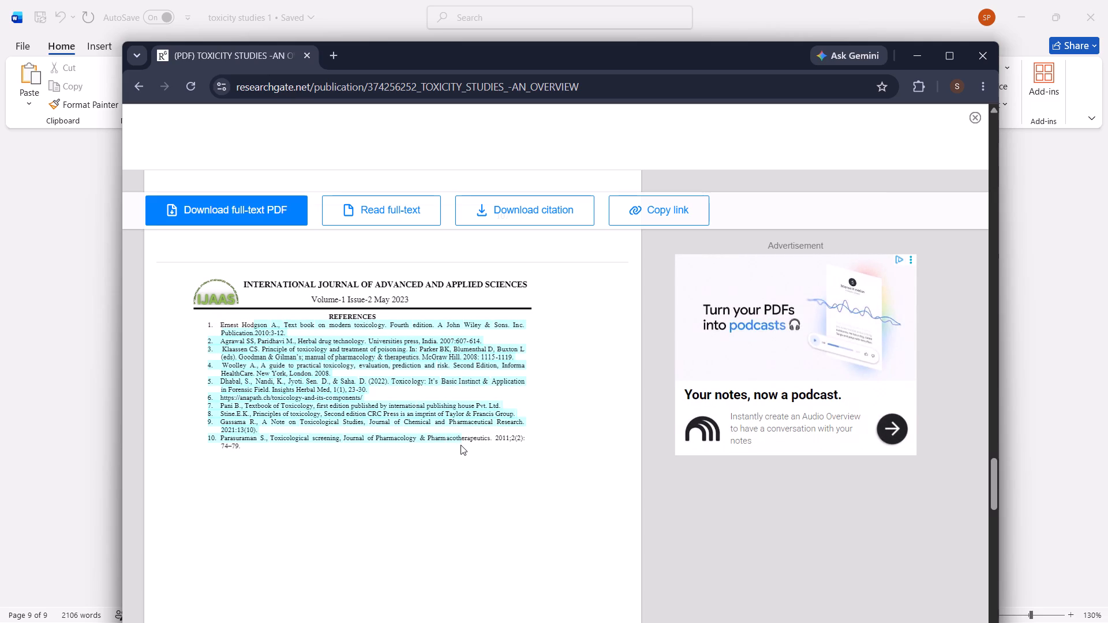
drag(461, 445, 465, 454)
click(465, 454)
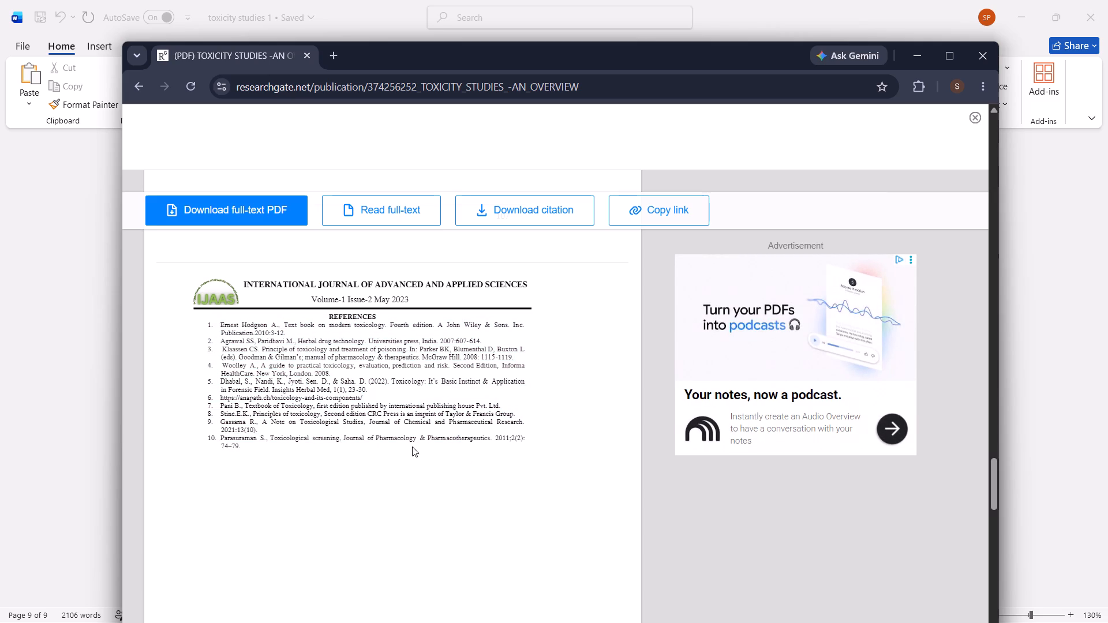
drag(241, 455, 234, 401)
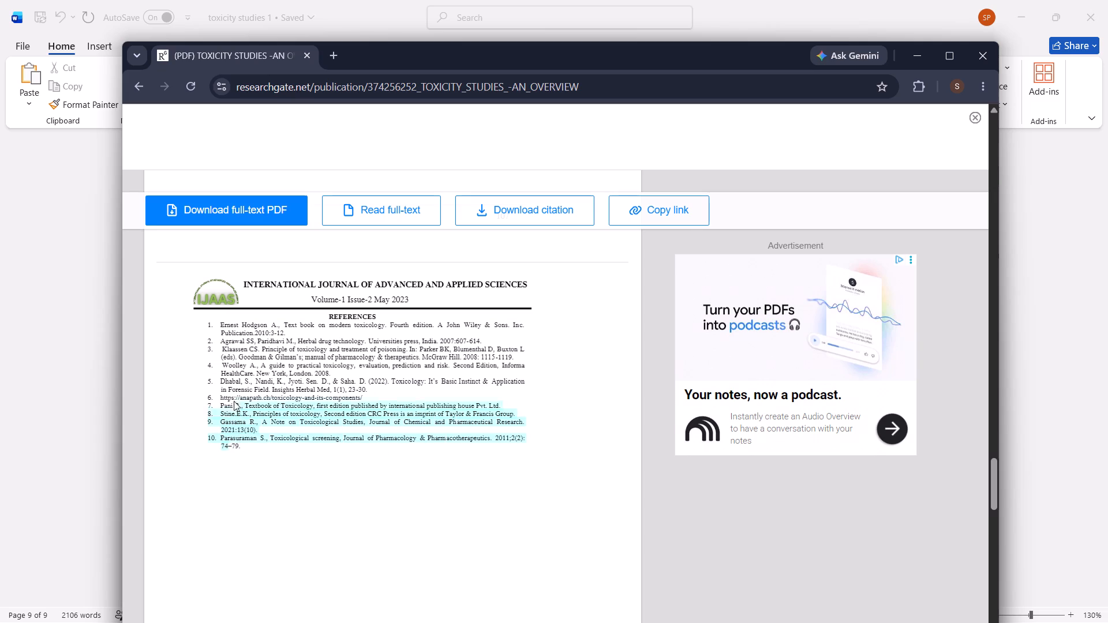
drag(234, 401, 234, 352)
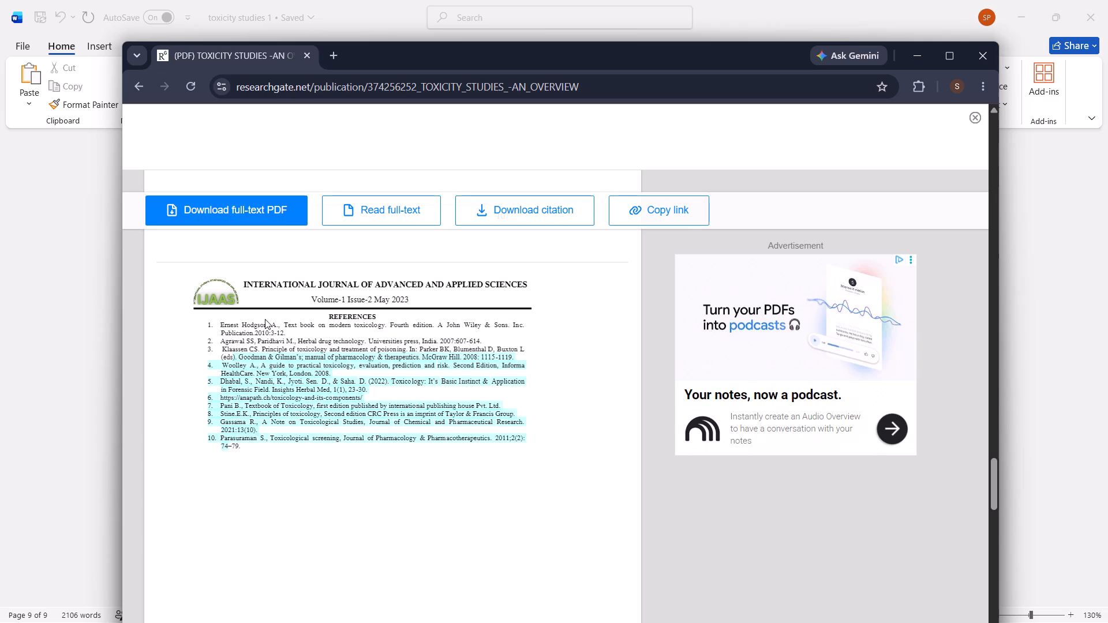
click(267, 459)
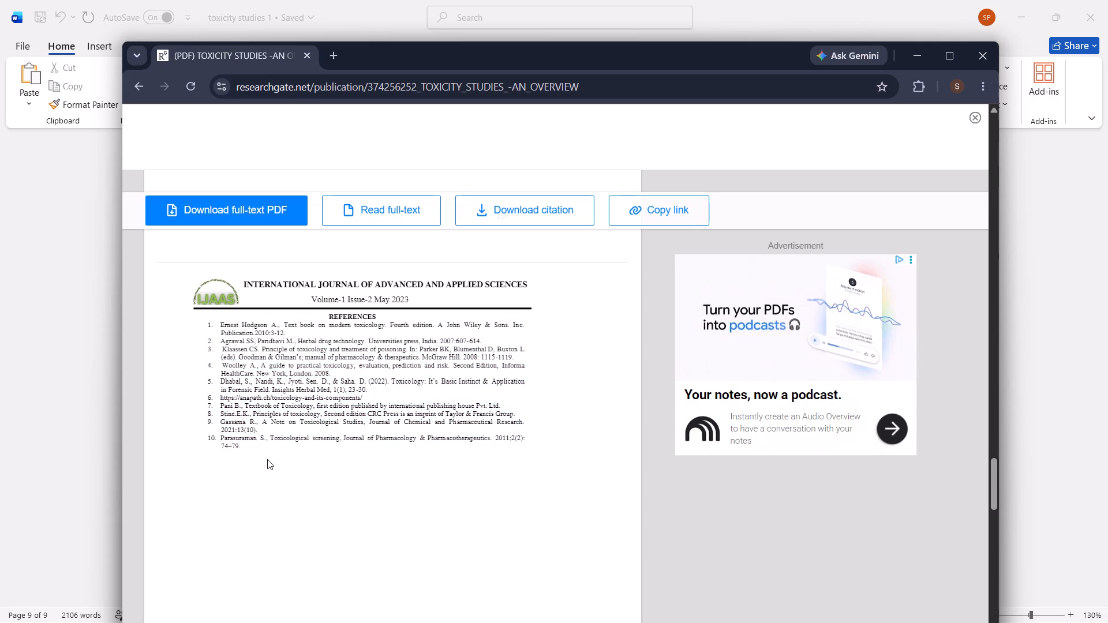
Select the numbered reference list under the REFERENCES heading, through the end of entry 10, and copy it.
drag(325, 313, 381, 367)
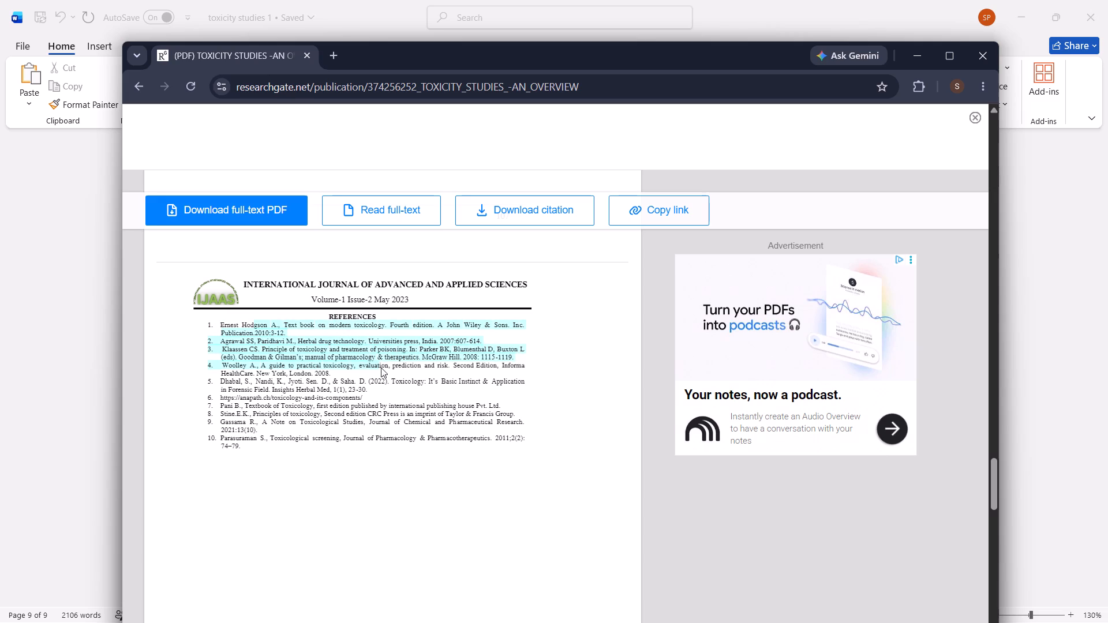
drag(381, 367, 428, 445)
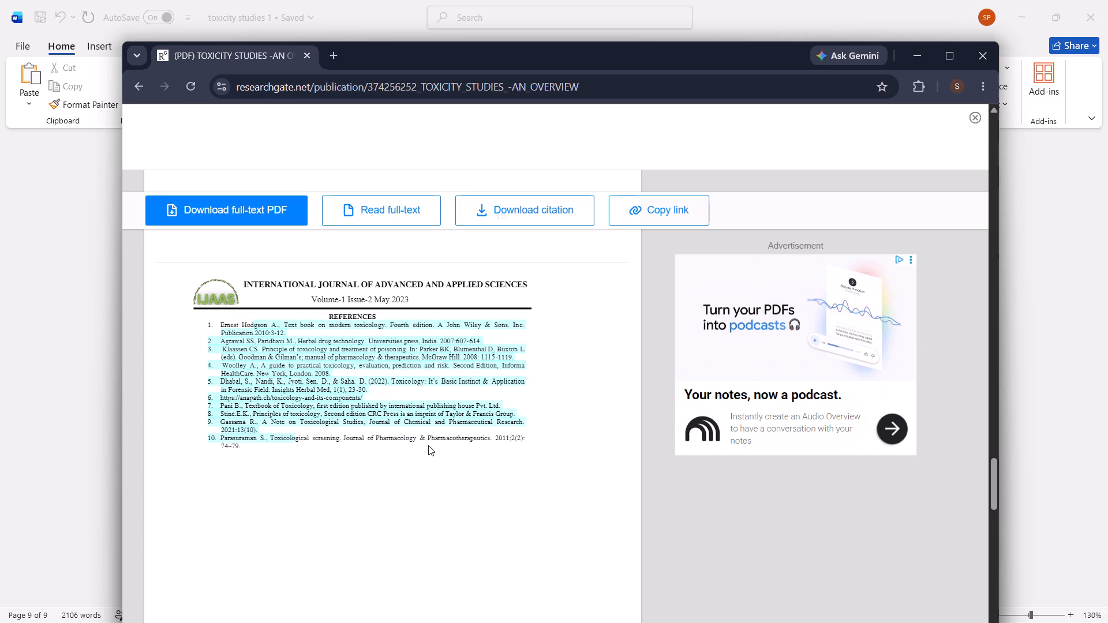
drag(428, 445, 458, 475)
drag(458, 475, 662, 483)
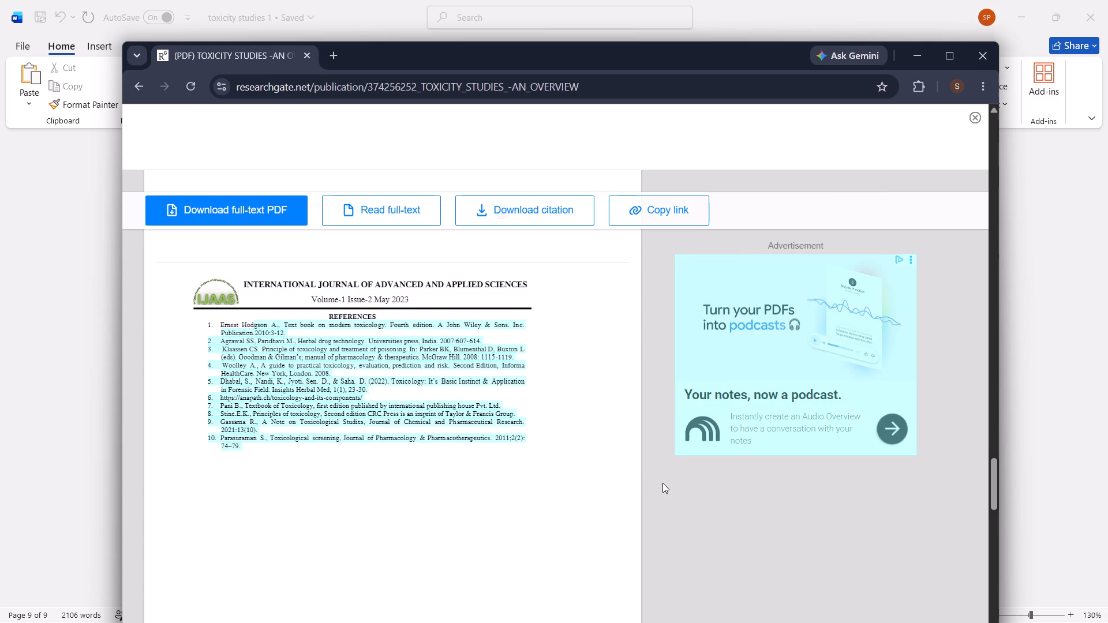
drag(662, 483, 653, 492)
key(ctrl+c)
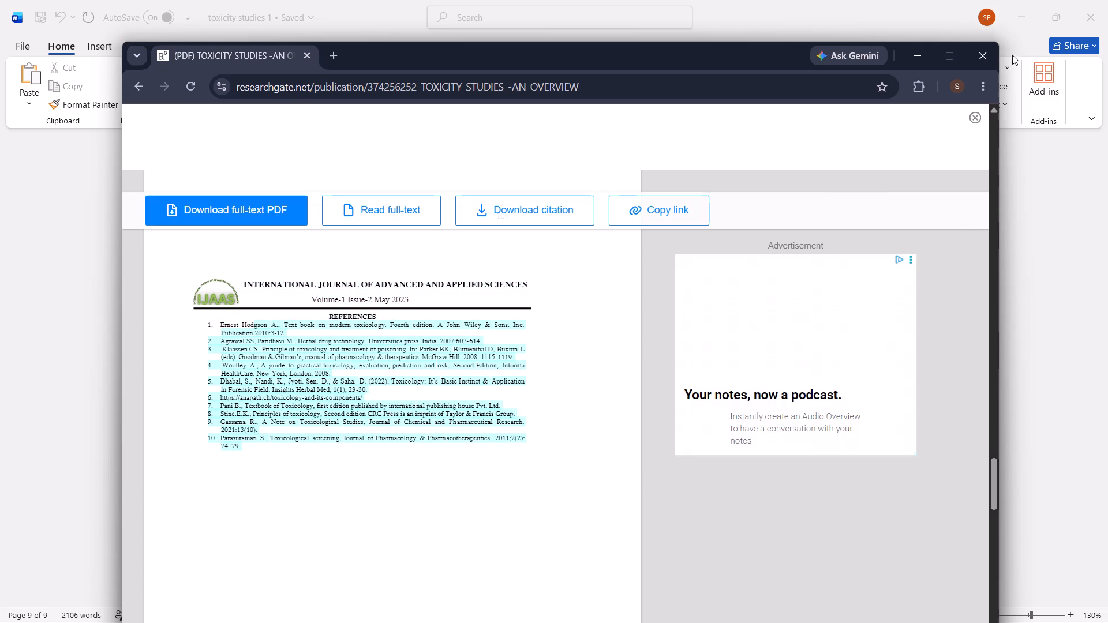
Close the browser, return to the Word document and paste the copied references on the blank page after the Conclusion.
click(994, 54)
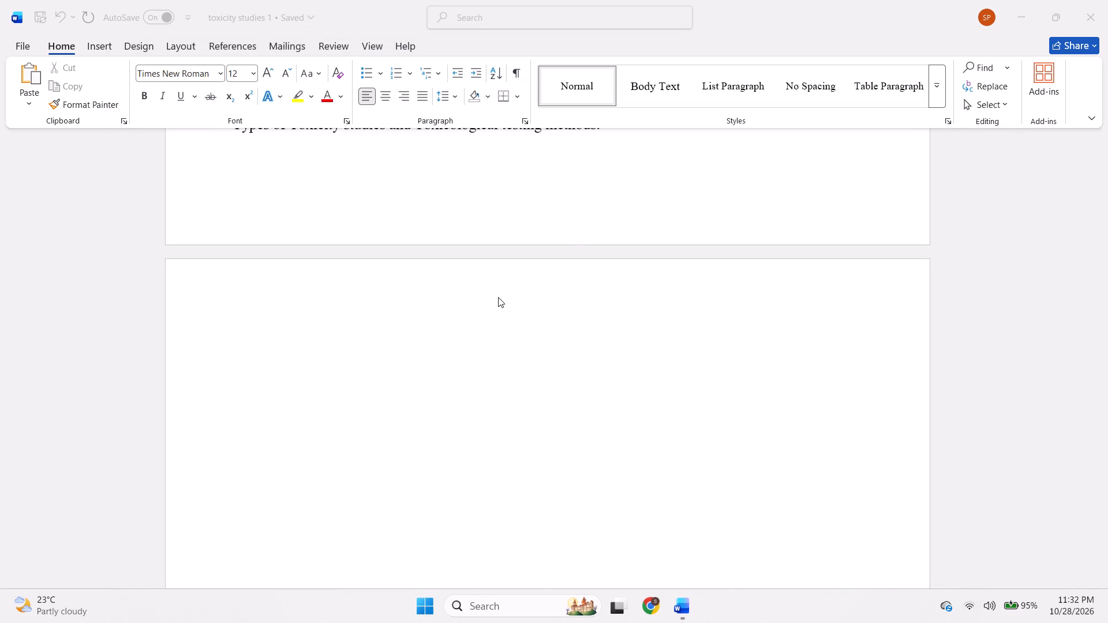
click(259, 306)
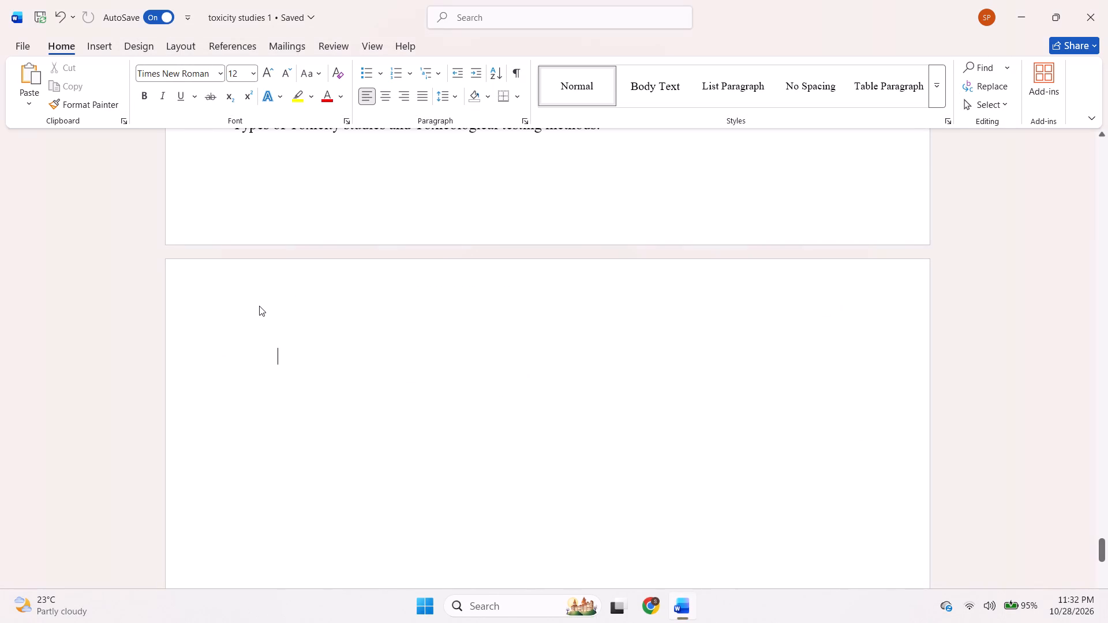
key(ctrl+v)
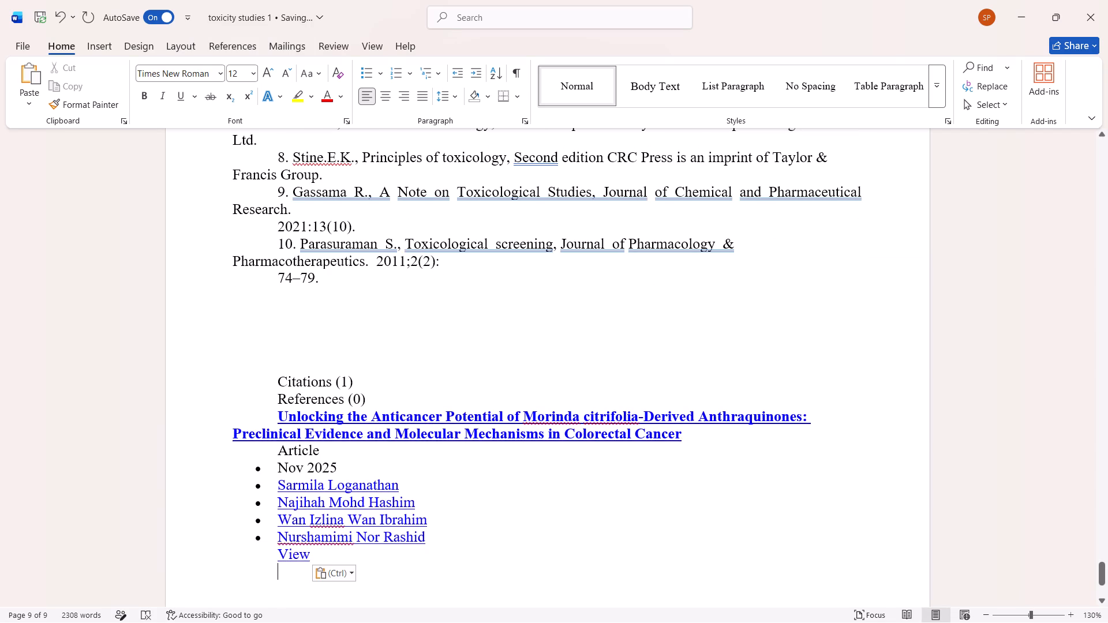
Delete the extra web page text pasted below reference 10, from "Citations (1)" through the "View" link.
drag(260, 365, 368, 490)
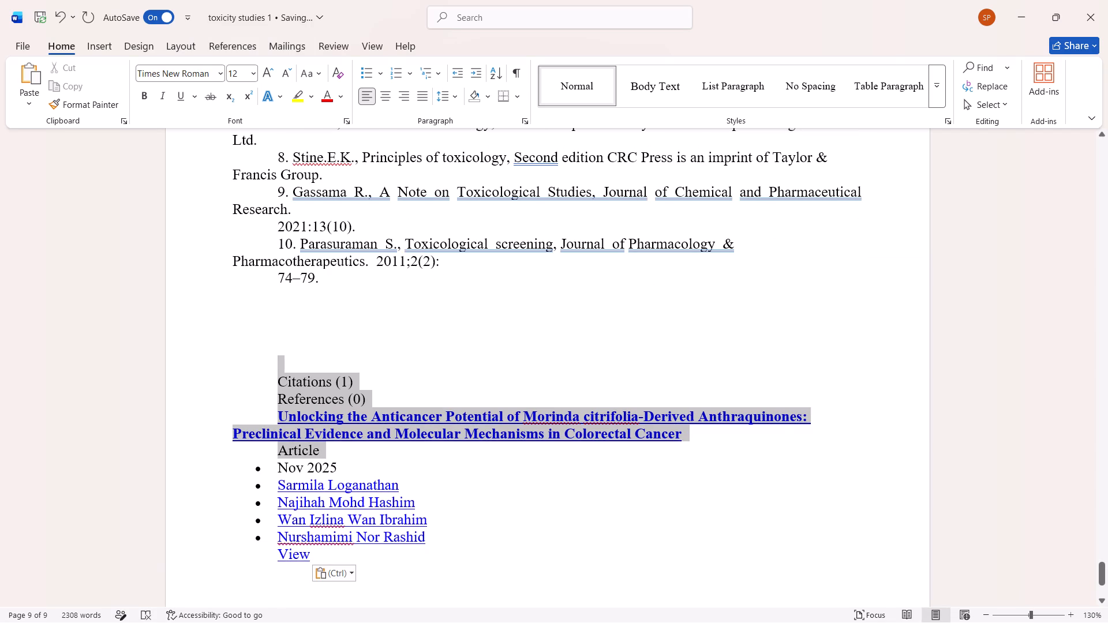
drag(368, 490, 380, 550)
drag(380, 550, 402, 613)
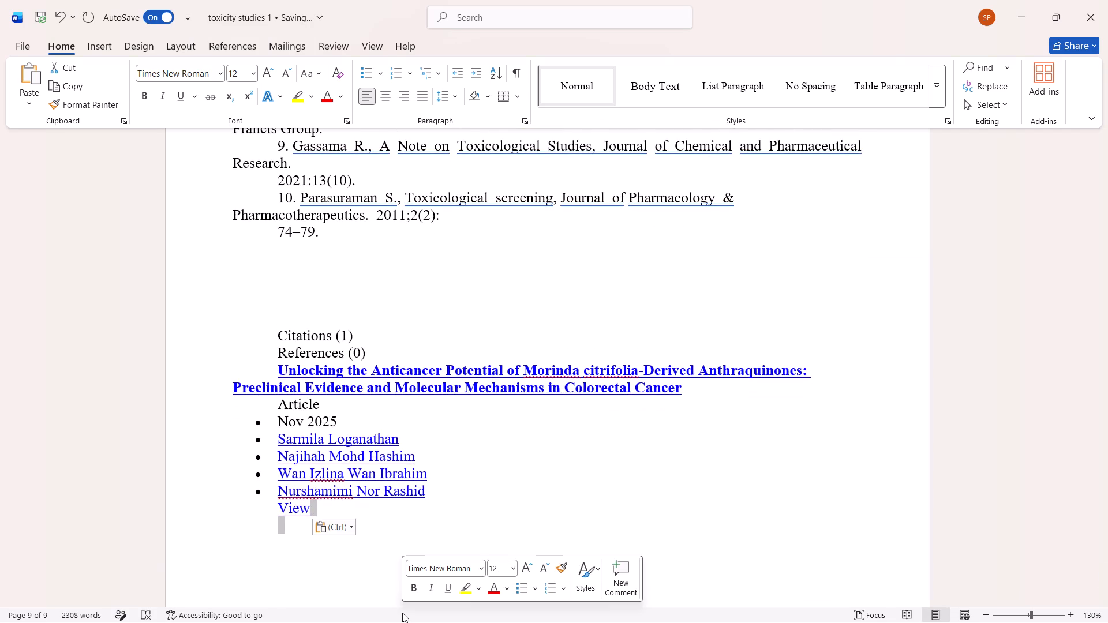
drag(282, 333, 316, 391)
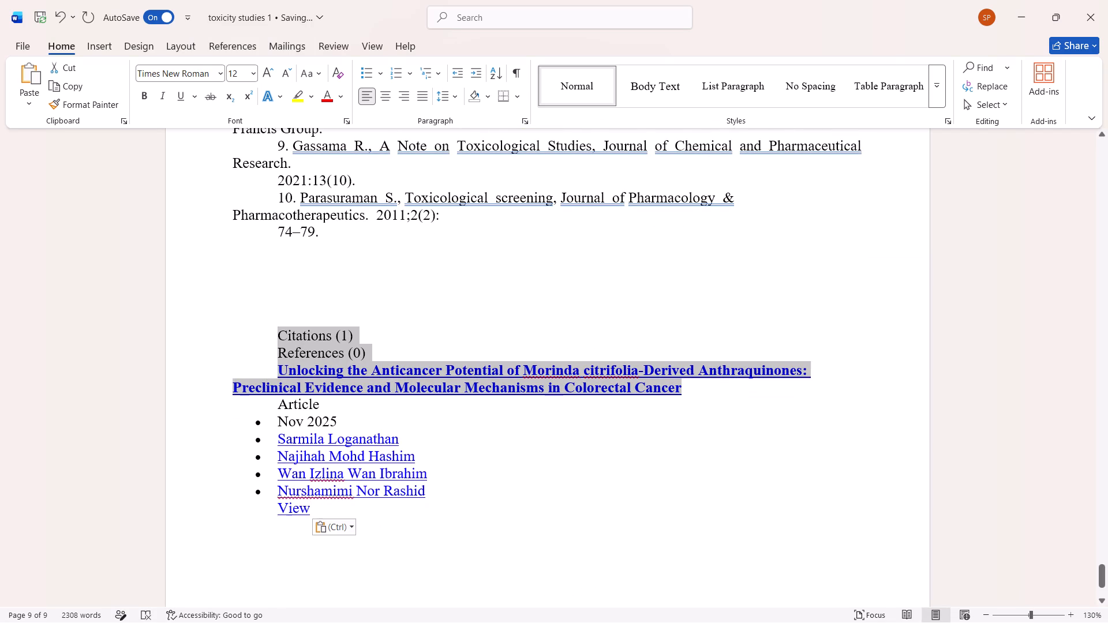
drag(316, 391, 405, 516)
key(BackSpace)
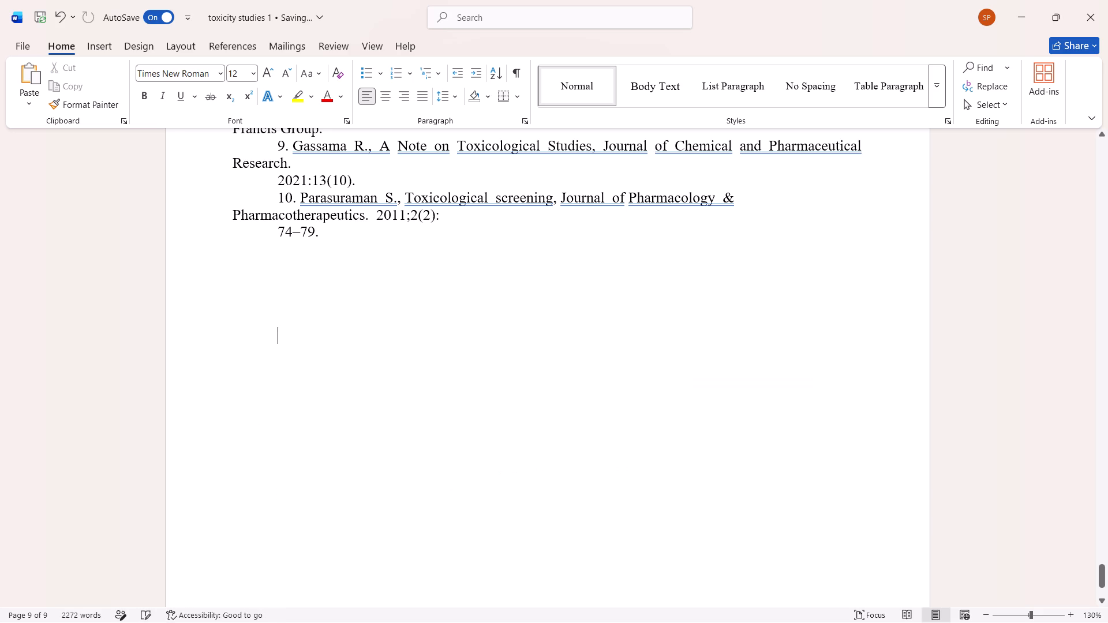
scroll(405, 516, up, 1)
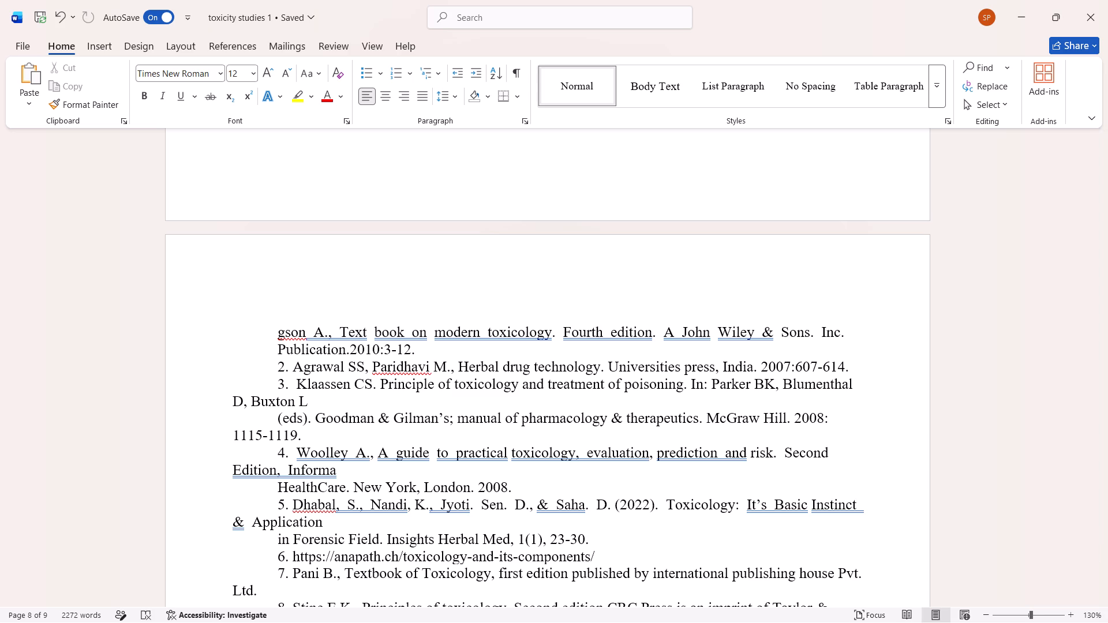
Complete the cut-off author name at the start of the first reference by adding "Ernest Hod" before "gson".
click(271, 332)
key(h)
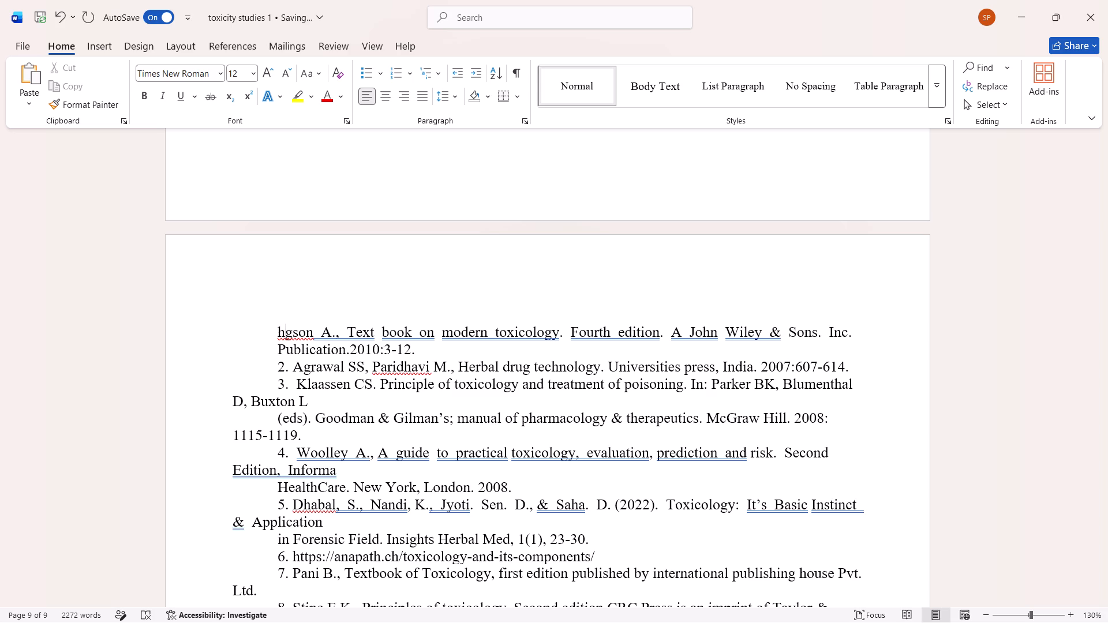
key(BackSpace)
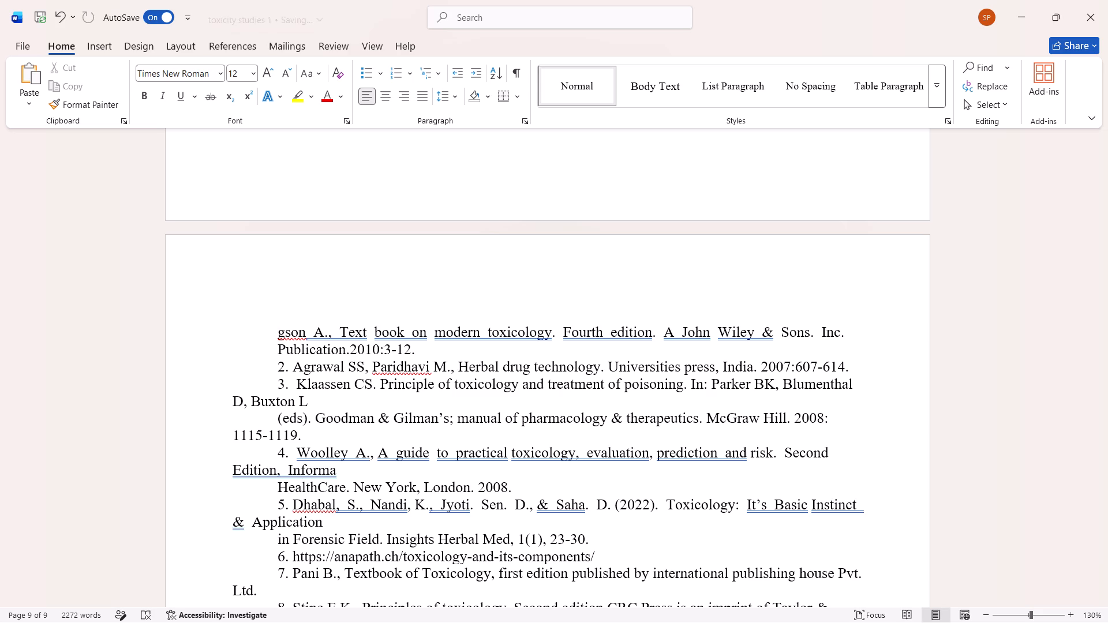
key(e)
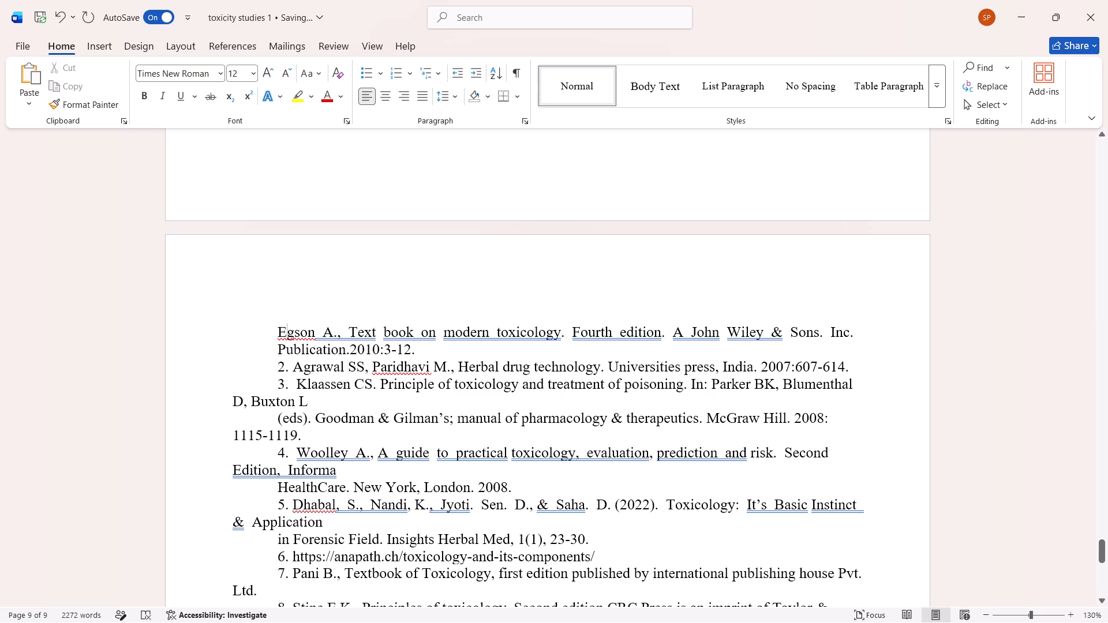
key(r)
key(n)
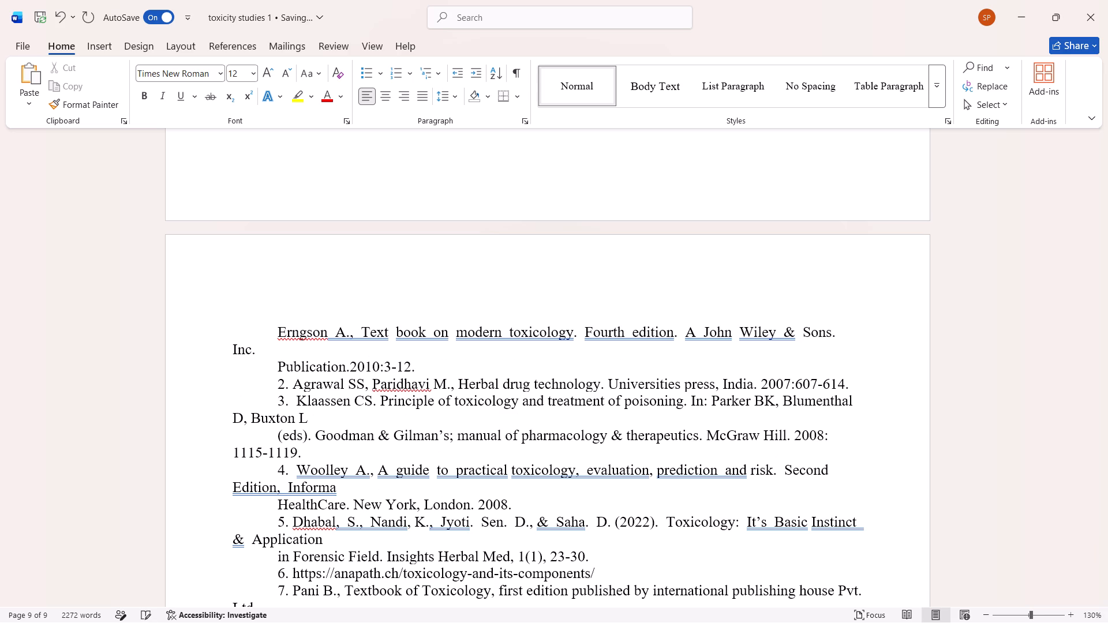
text(est)
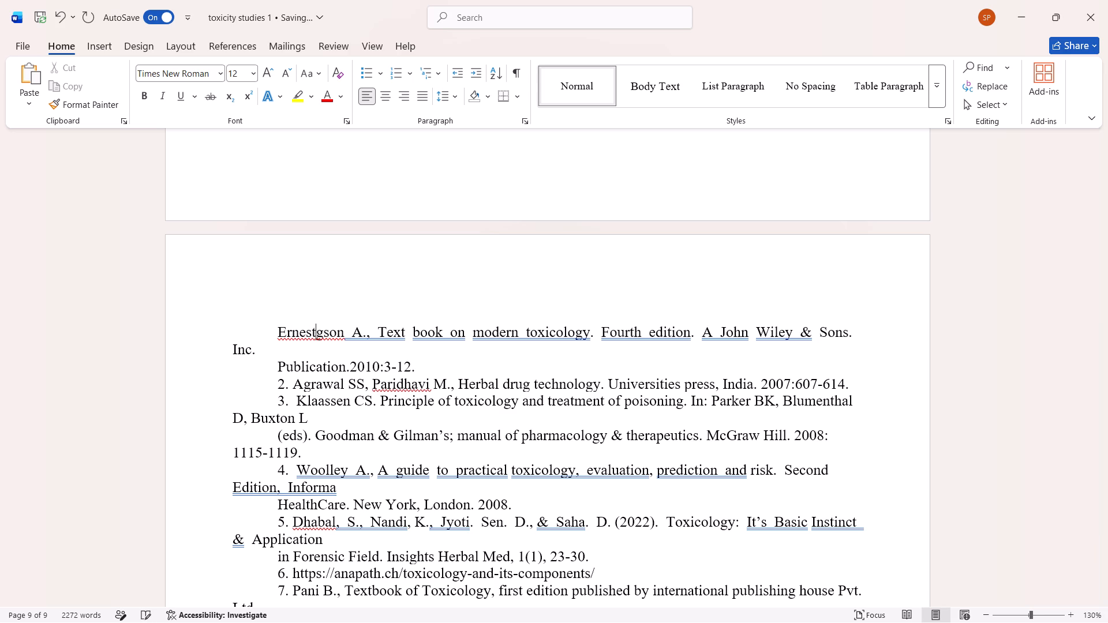
key(space)
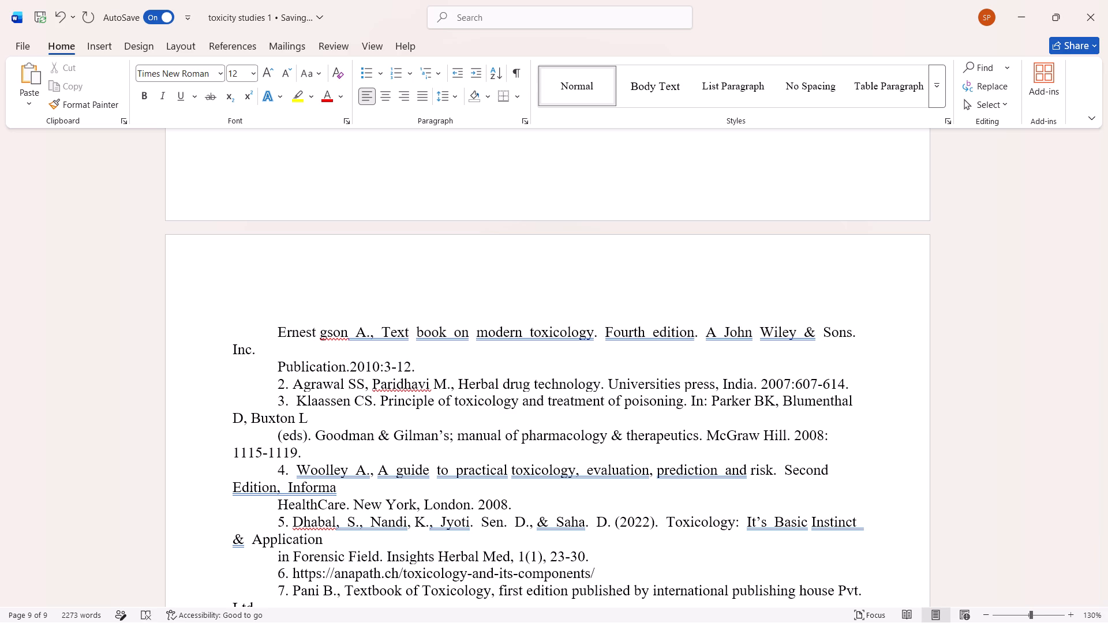
key(h)
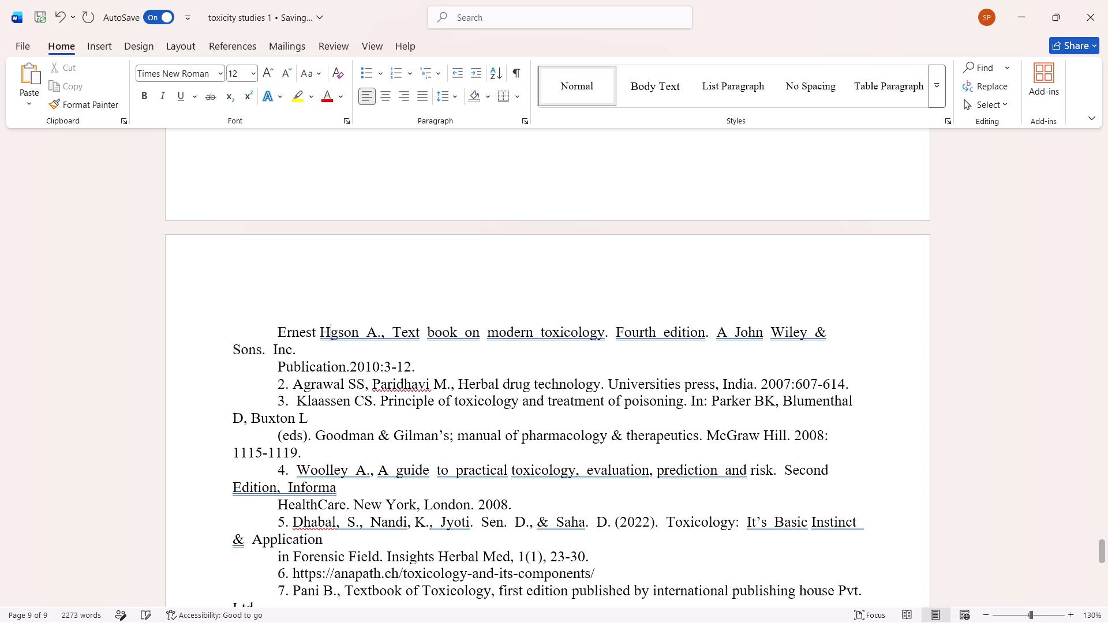
key(o)
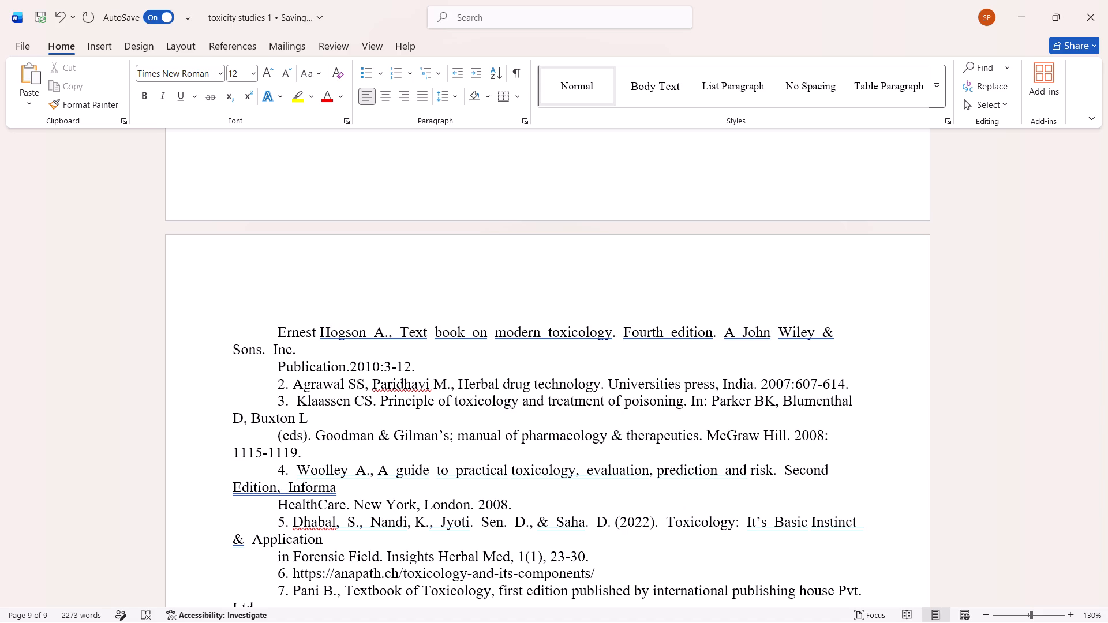
key(d)
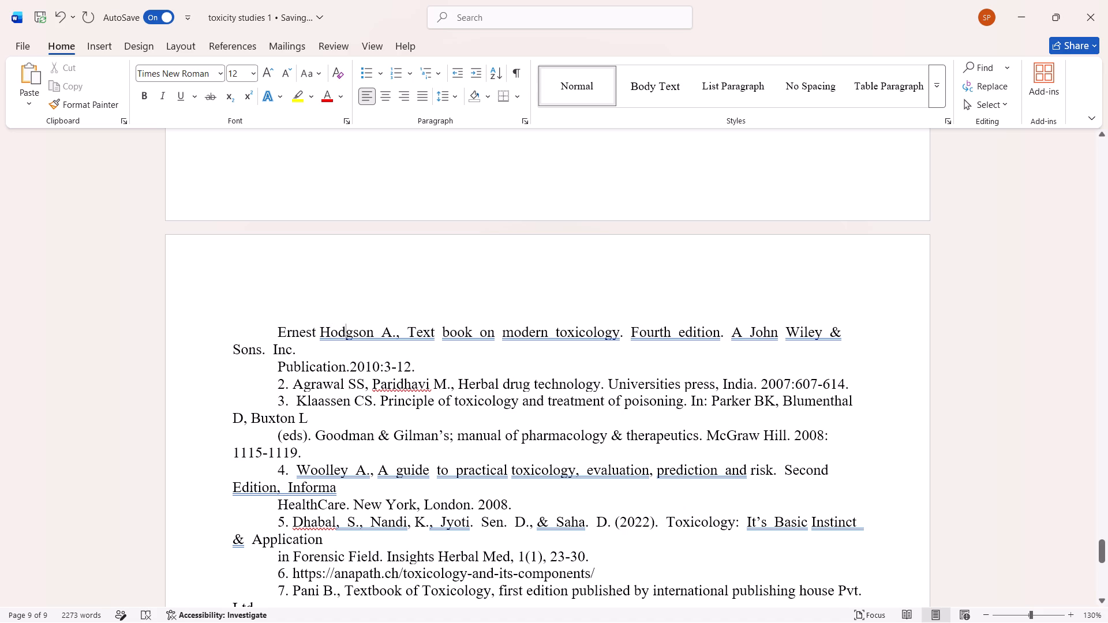
Remove the first reference's indent and join its "Publication.2010:3-12." line directly after "Inc." without a space.
click(268, 324)
click(334, 295)
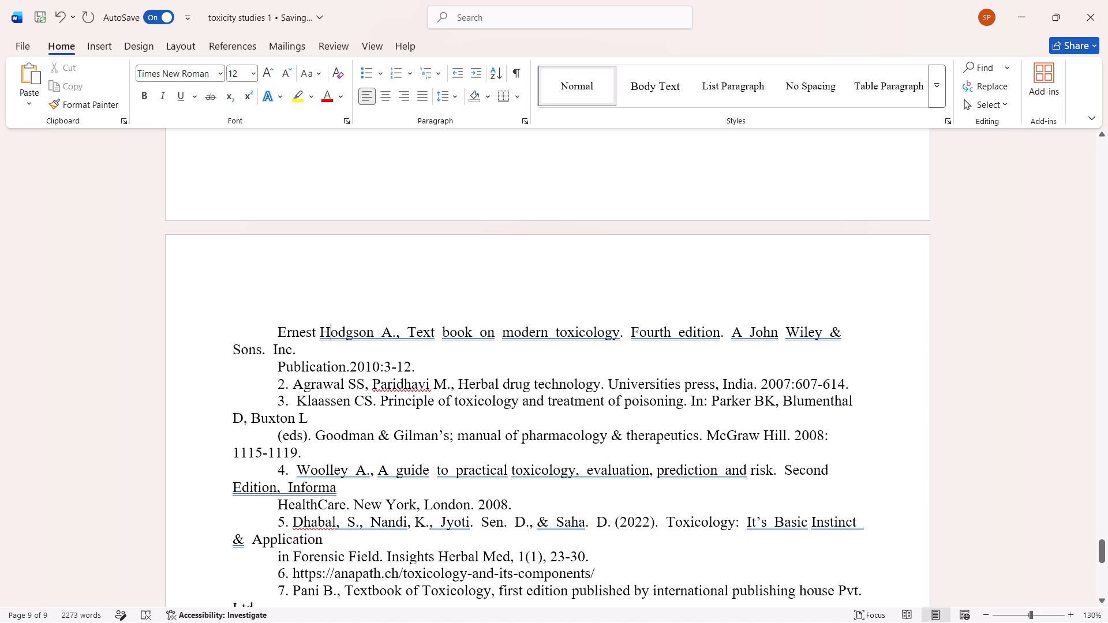
click(330, 286)
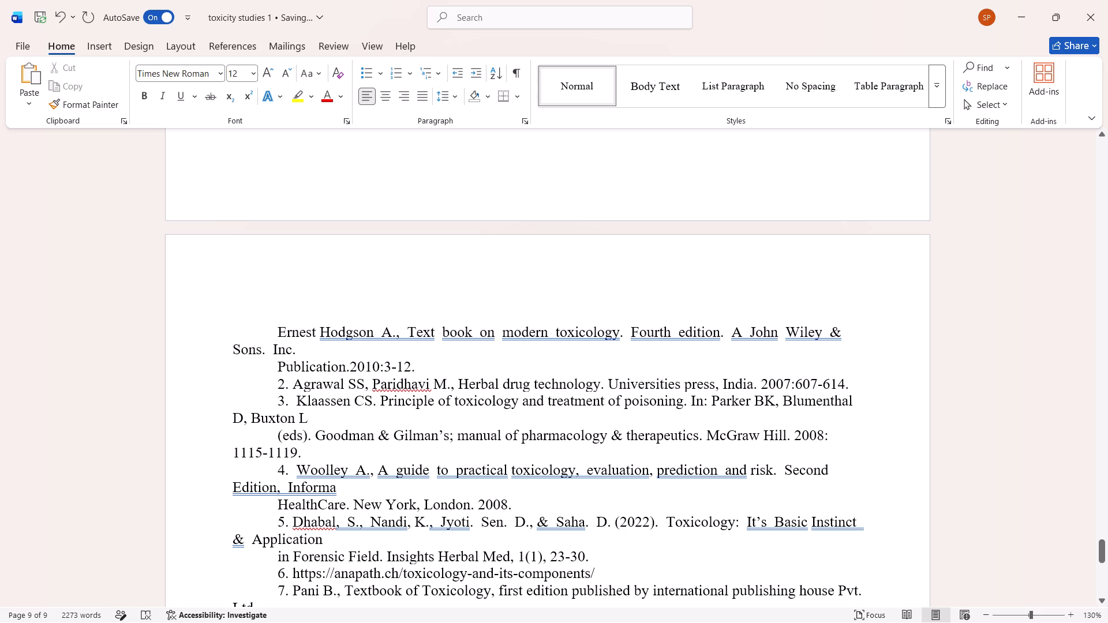
click(274, 329)
key(BackSpace)
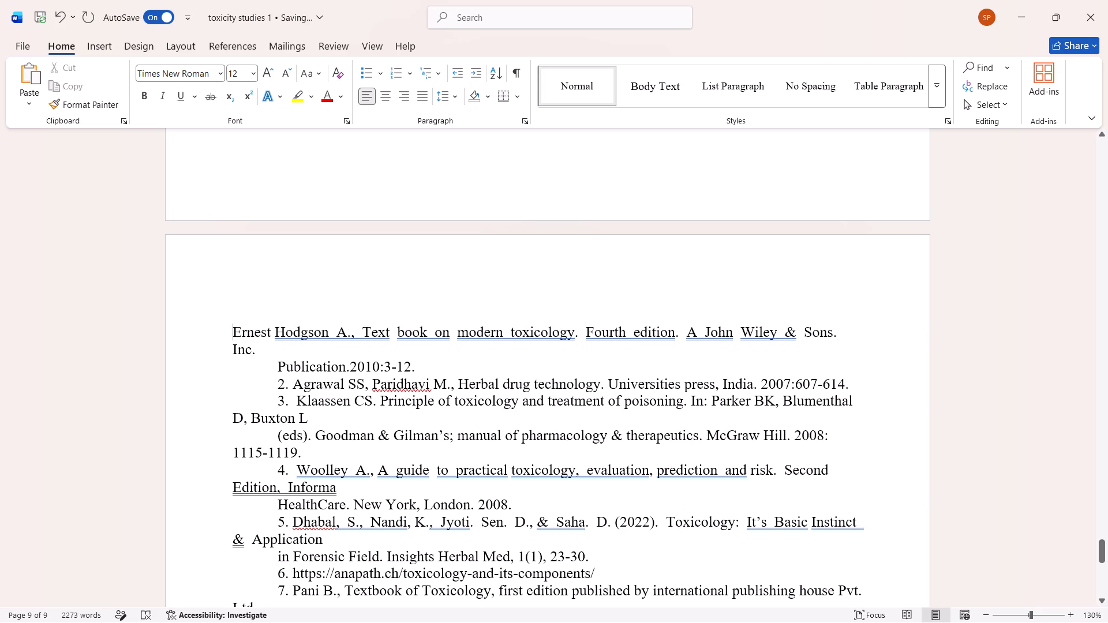
click(273, 366)
key(BackSpace)
key(BackSpace)
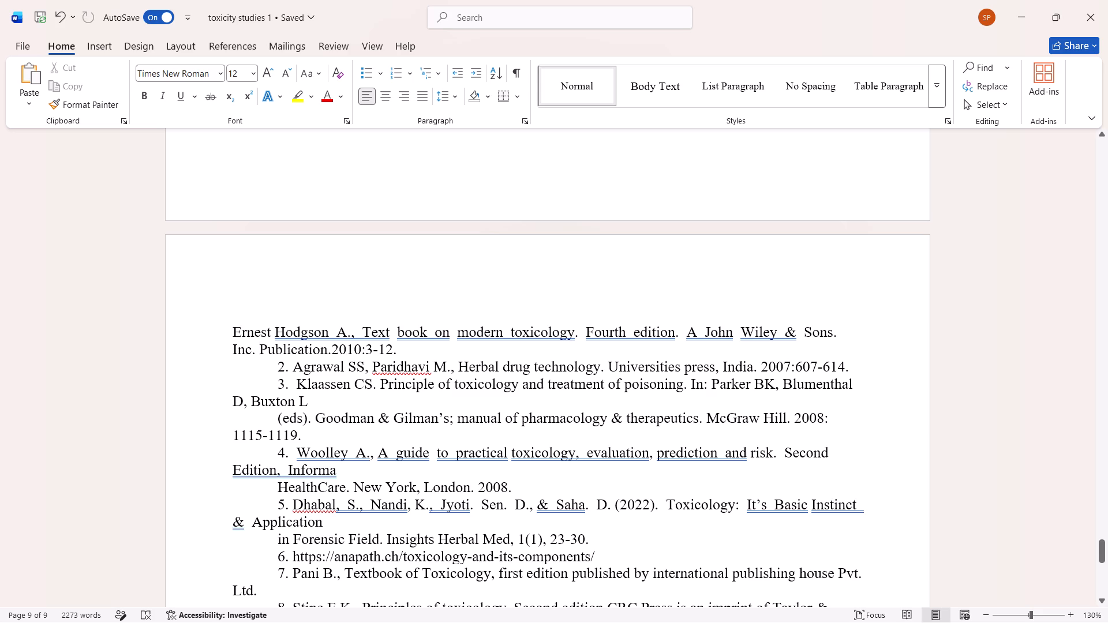
key(BackSpace)
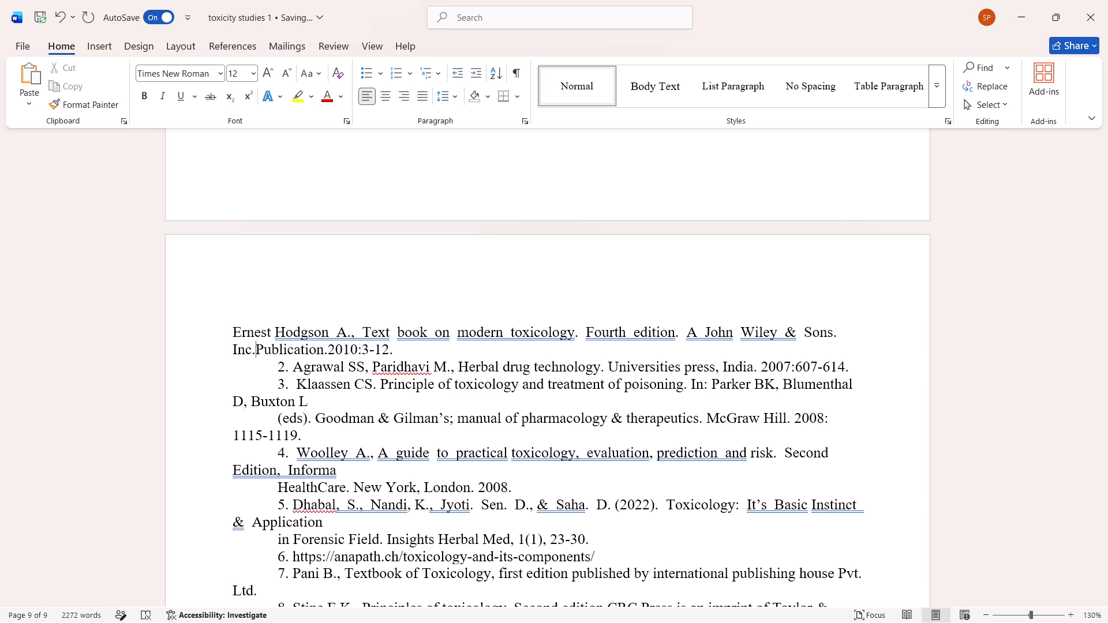
Remove the indents of references 2 and 3 and join reference 3's "(eds). Goodman & Gilman's" line to its preceding line.
click(269, 368)
key(BackSpace)
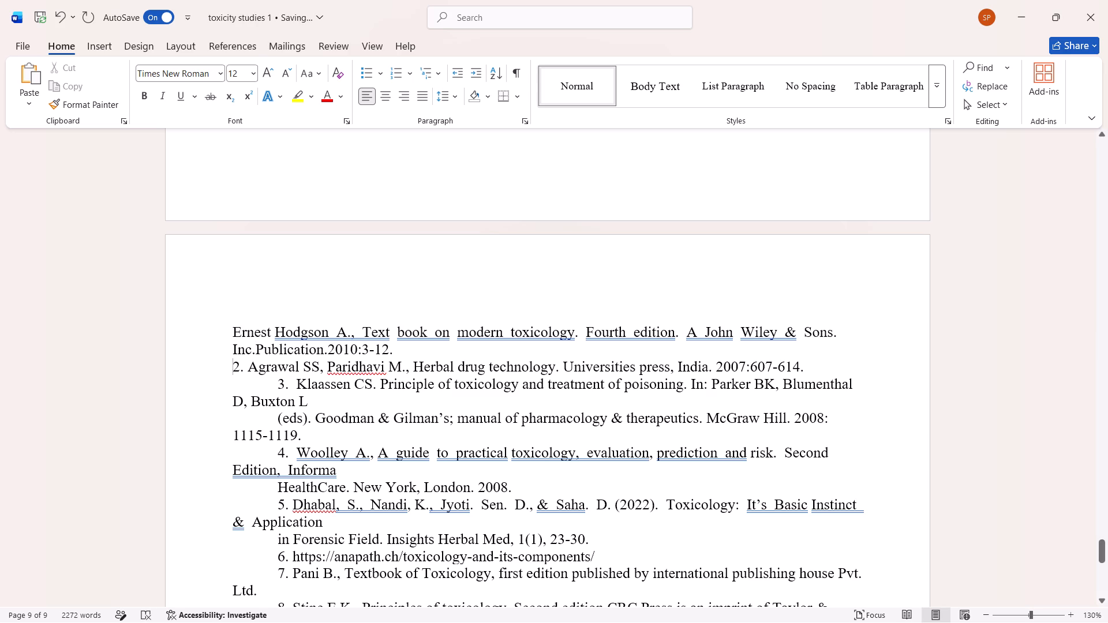
click(276, 386)
key(BackSpace)
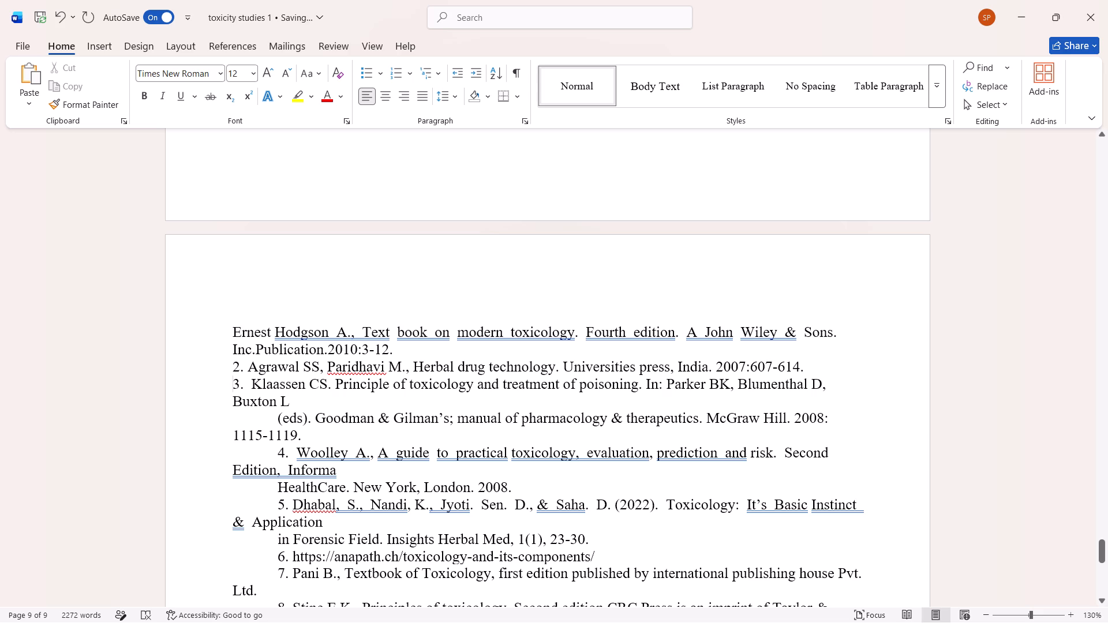
click(274, 414)
key(BackSpace)
key(BackSpace)
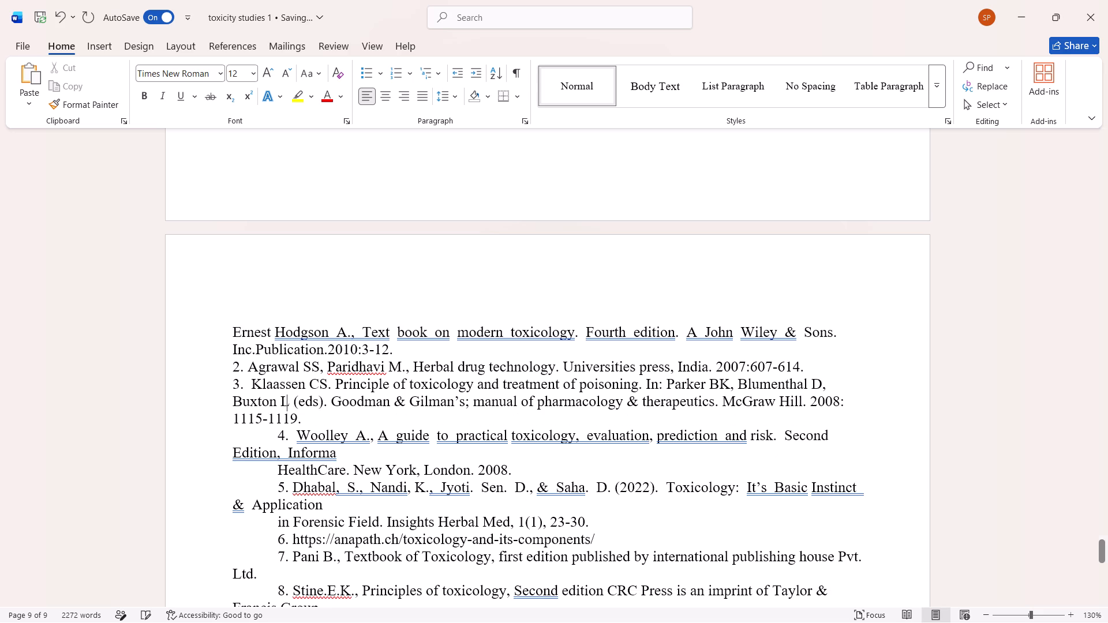
Remove the indents of references 4 and 5 and join their split "HealthCare" and "in Forensic Field" lines to the preceding text.
click(267, 436)
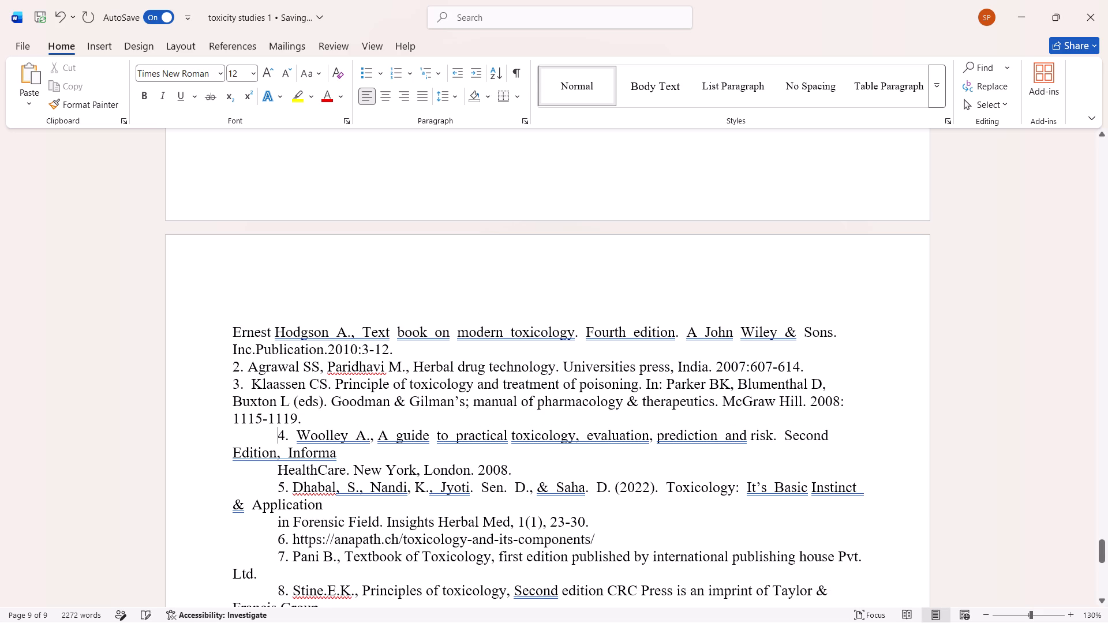
key(BackSpace)
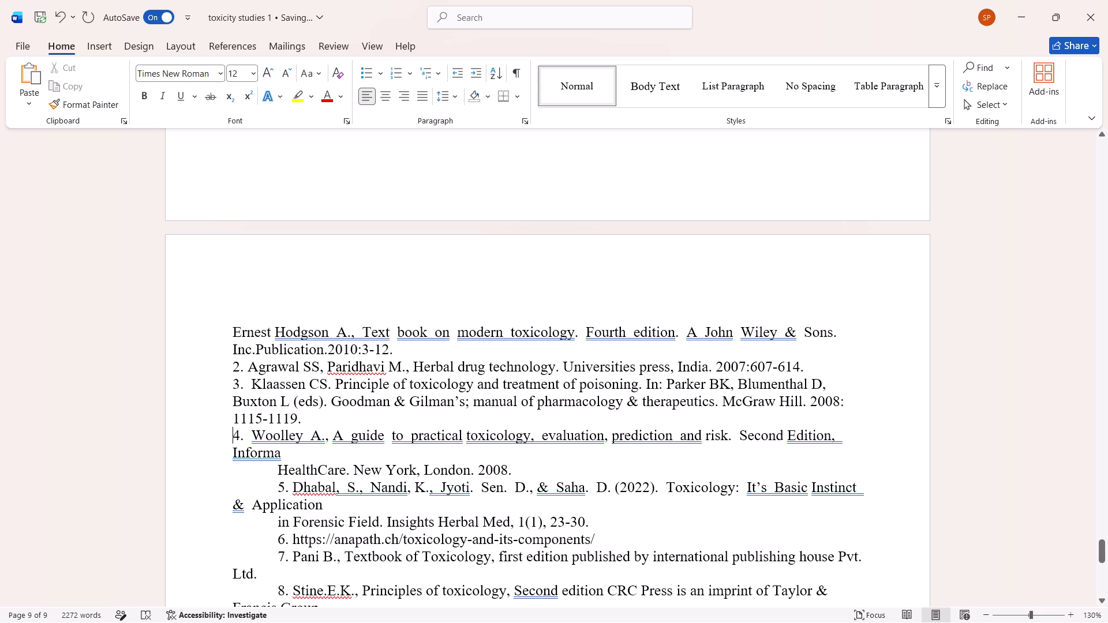
click(277, 472)
key(BackSpace)
key(BackSpace)
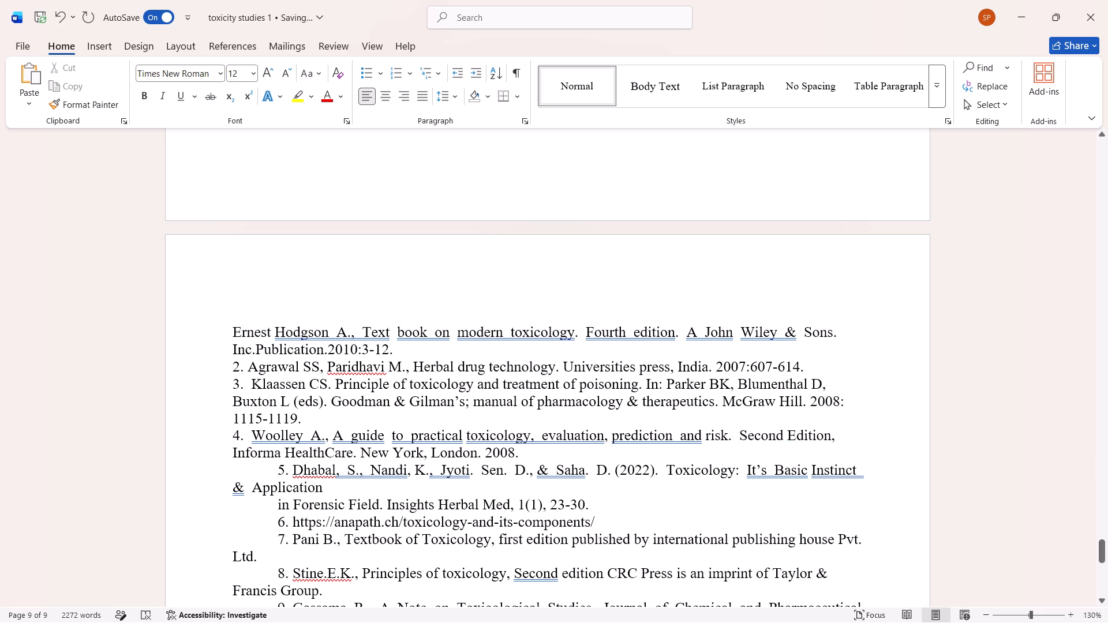
click(267, 467)
key(BackSpace)
click(276, 505)
key(BackSpace)
key(BackSpace)
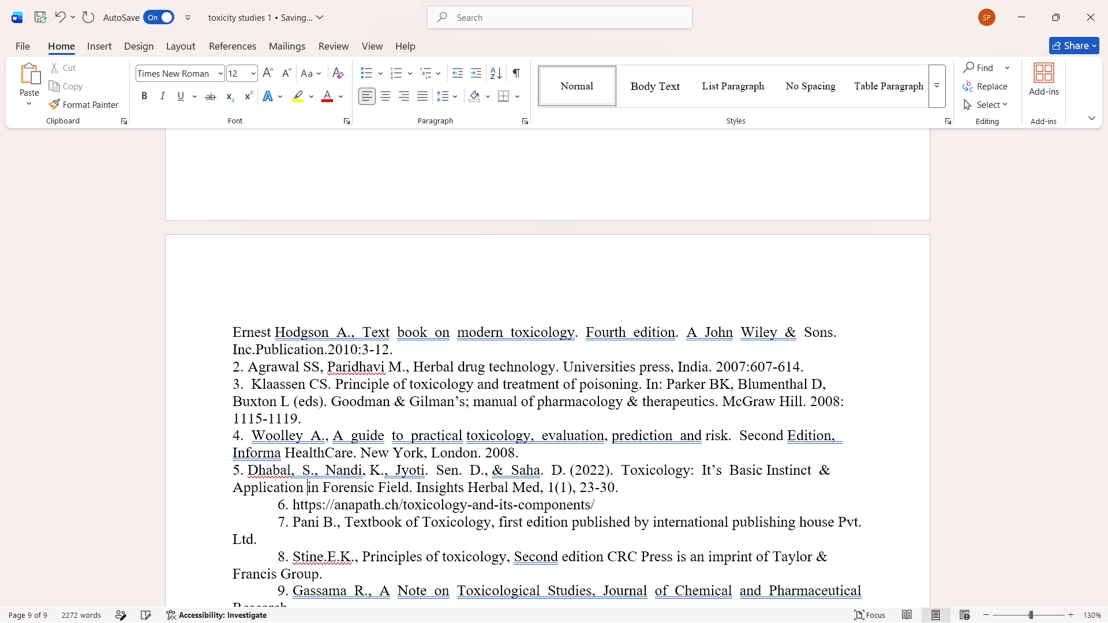
Remove the first-line indents of references 6, 7, 8 and 9 so they start at the page margin.
click(269, 508)
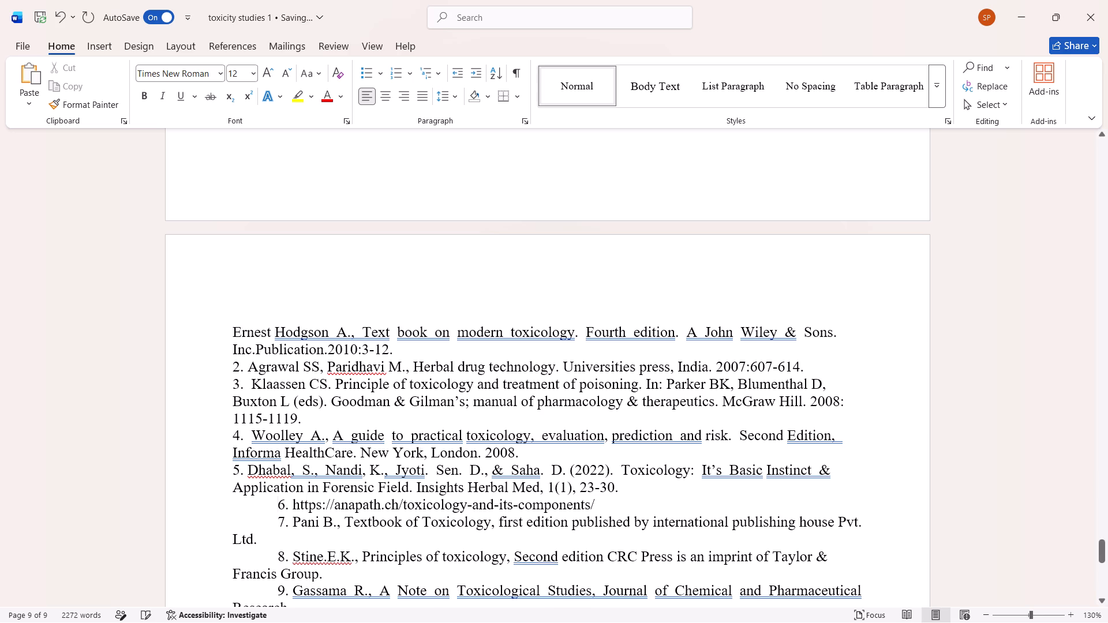
key(BackSpace)
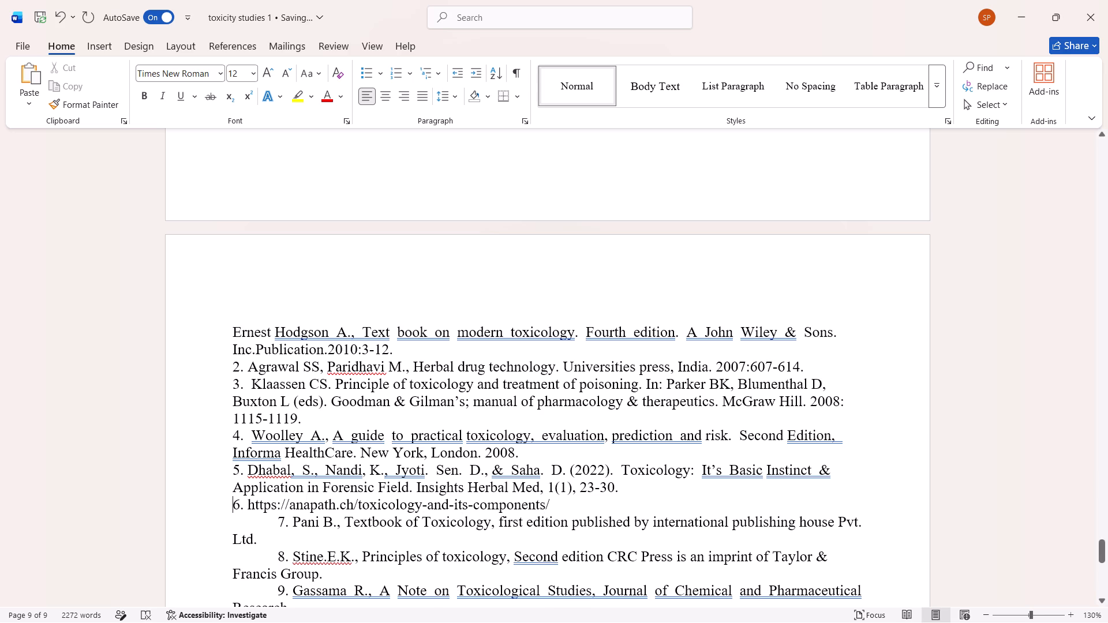
click(278, 515)
key(BackSpace)
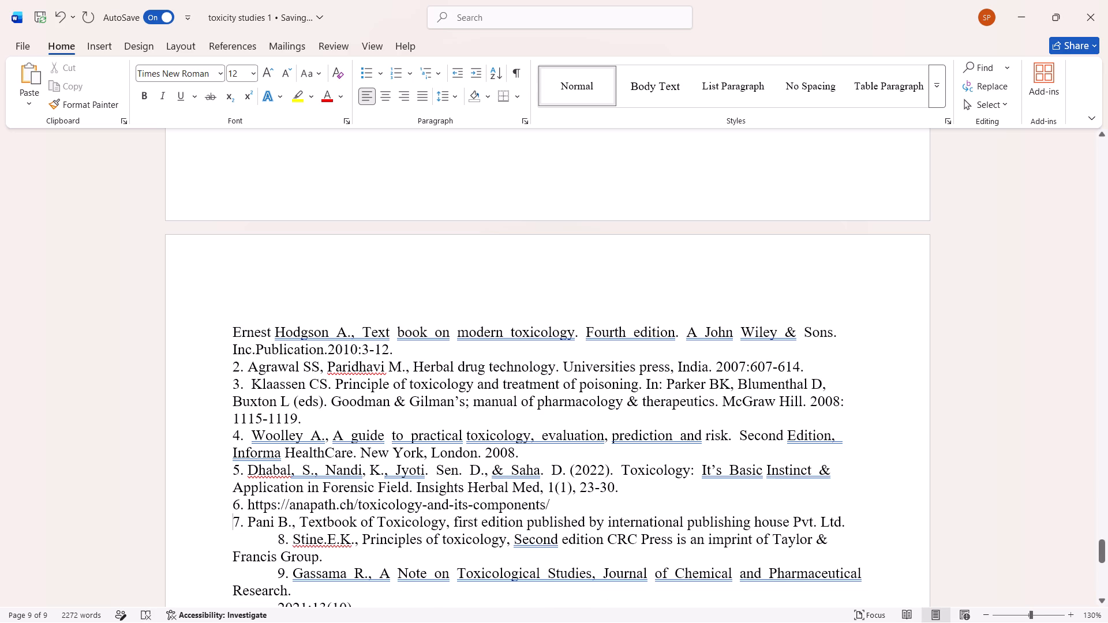
click(270, 538)
key(BackSpace)
click(276, 569)
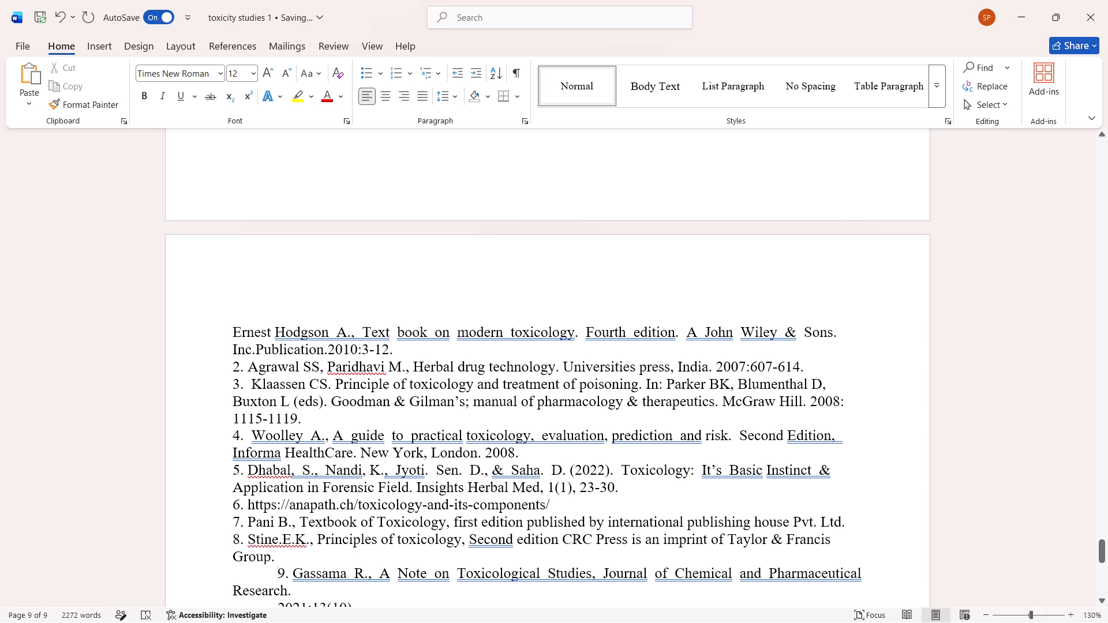
key(BackSpace)
scroll(276, 569, down, 2)
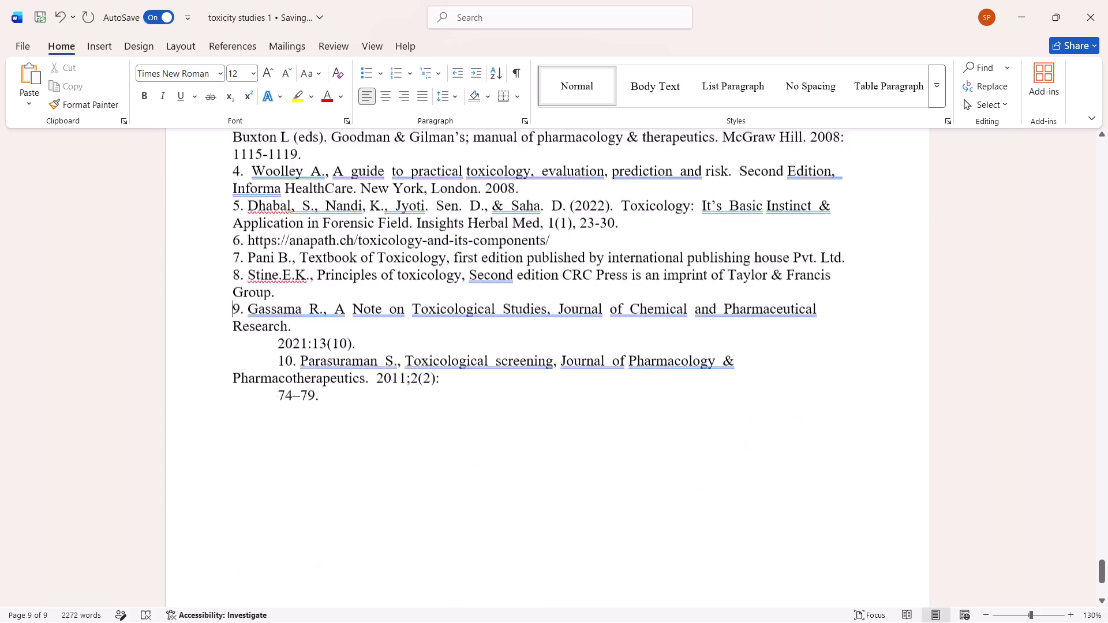
scroll(276, 569, down, 1)
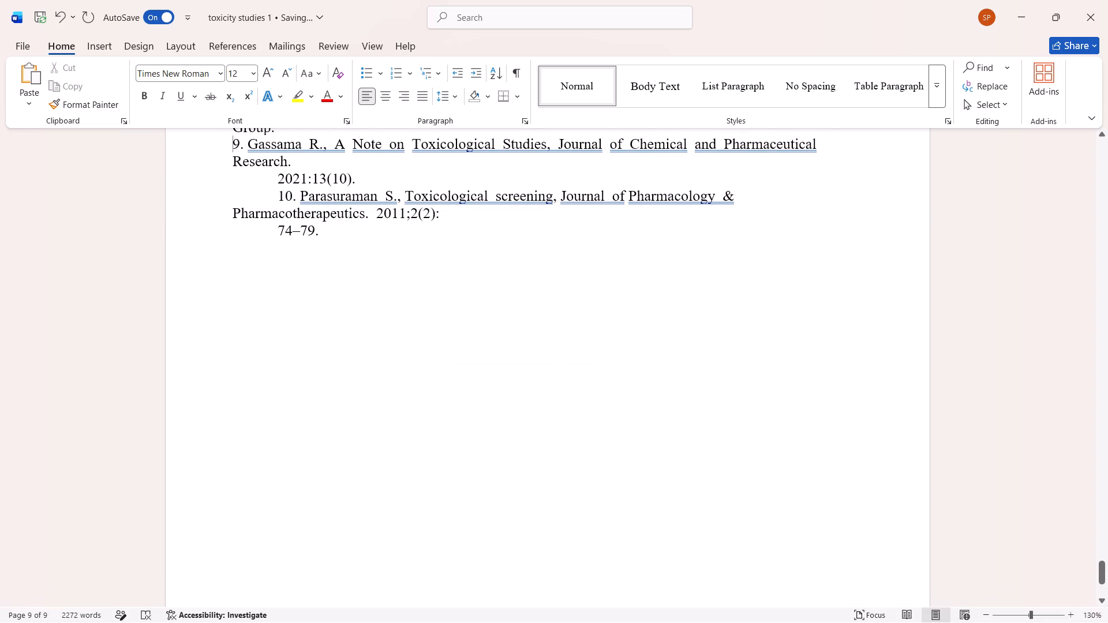
Join reference 9's "2021:13(10)." to "Research.", and remove reference 10's indent and join its "74–79." to the preceding line.
click(273, 172)
key(BackSpace)
key(BackSpace)
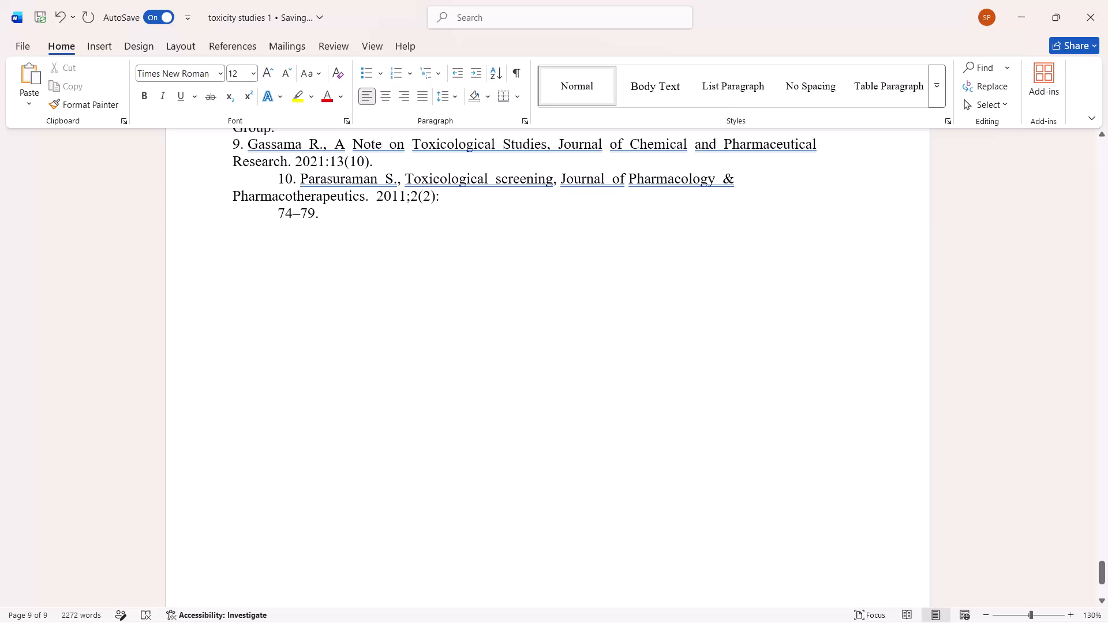
click(271, 173)
key(BackSpace)
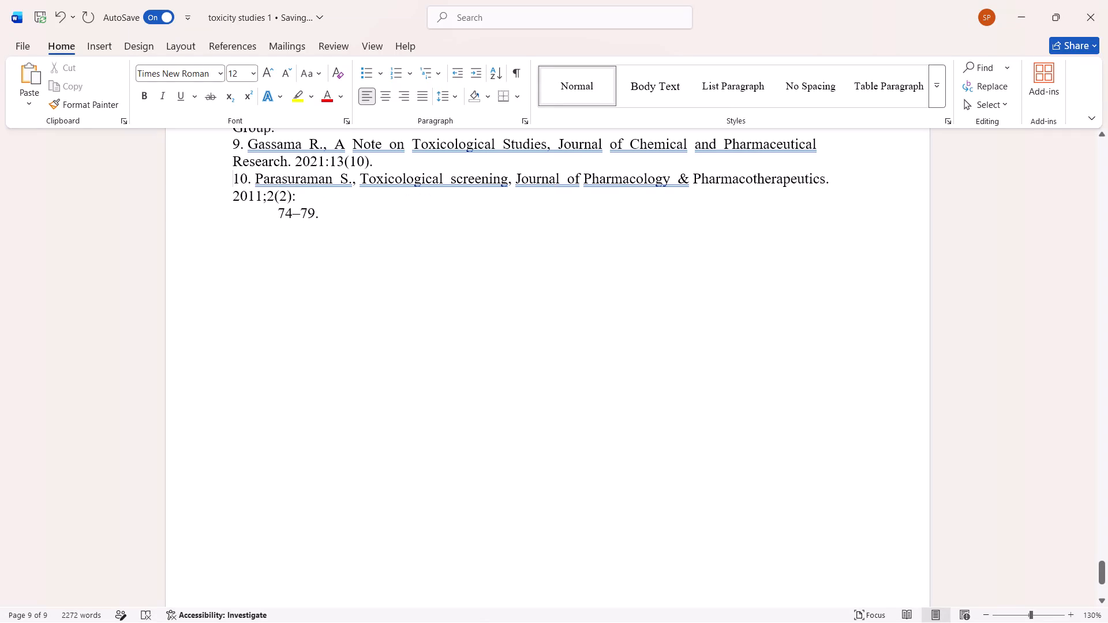
click(274, 209)
key(BackSpace)
key(BackSpace)
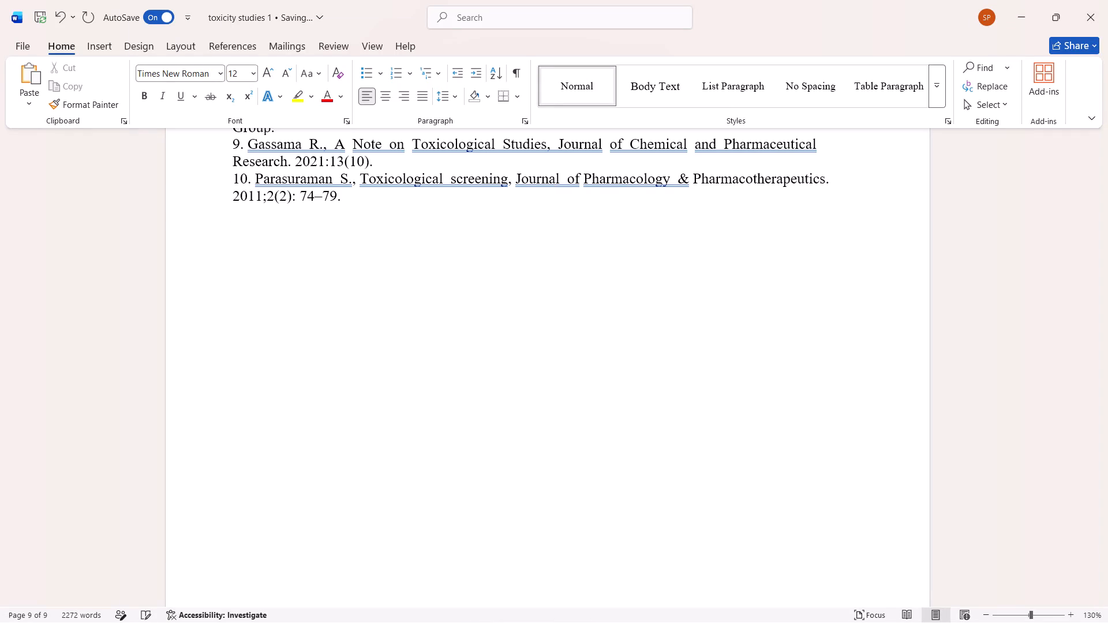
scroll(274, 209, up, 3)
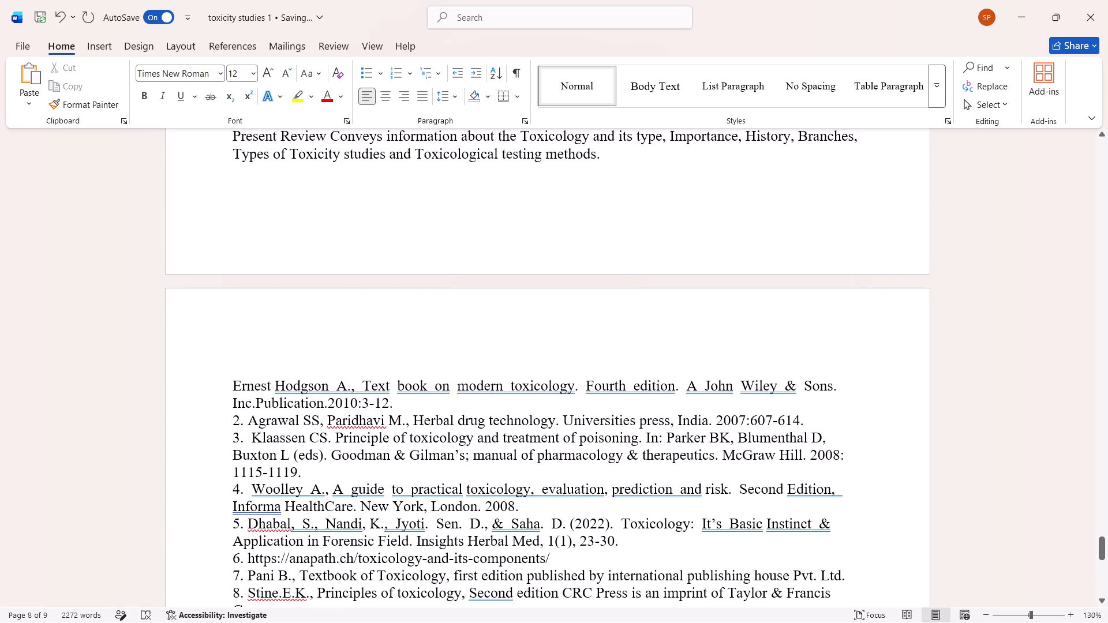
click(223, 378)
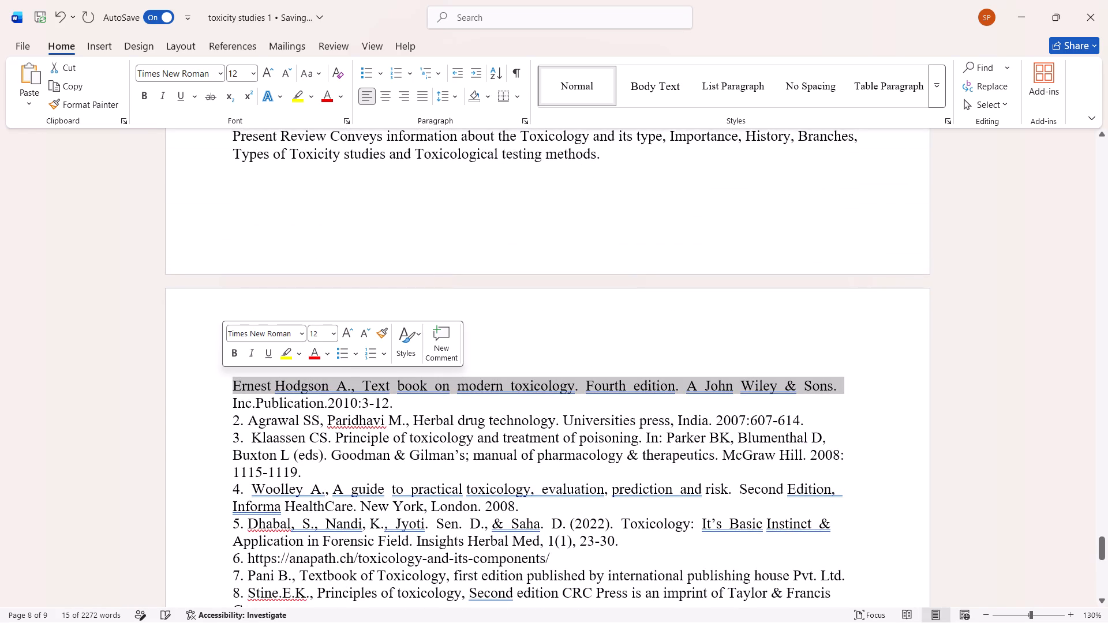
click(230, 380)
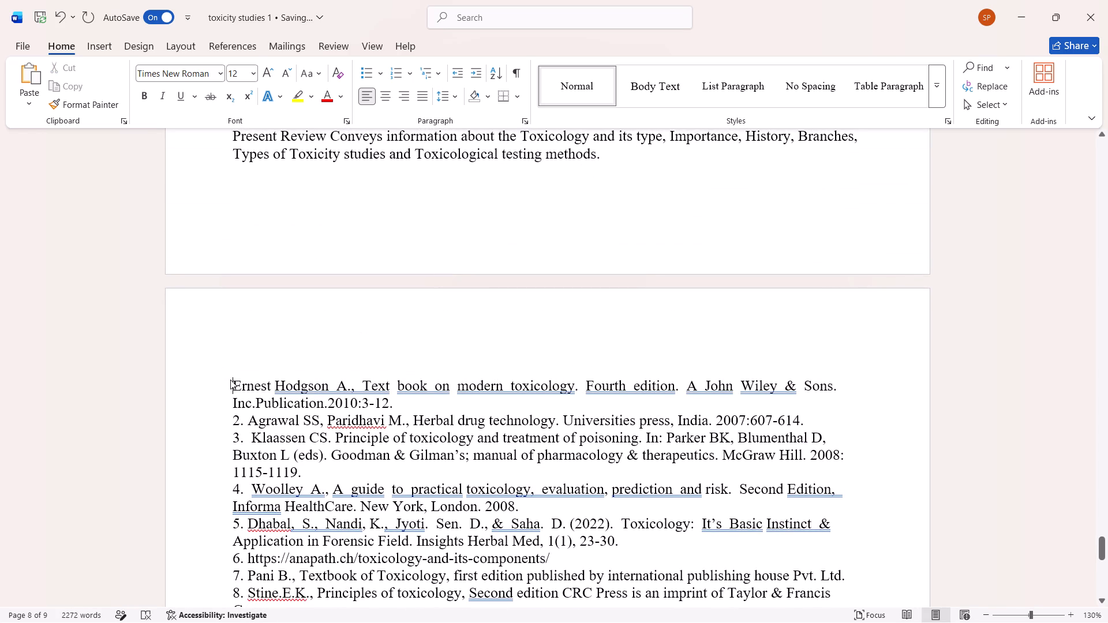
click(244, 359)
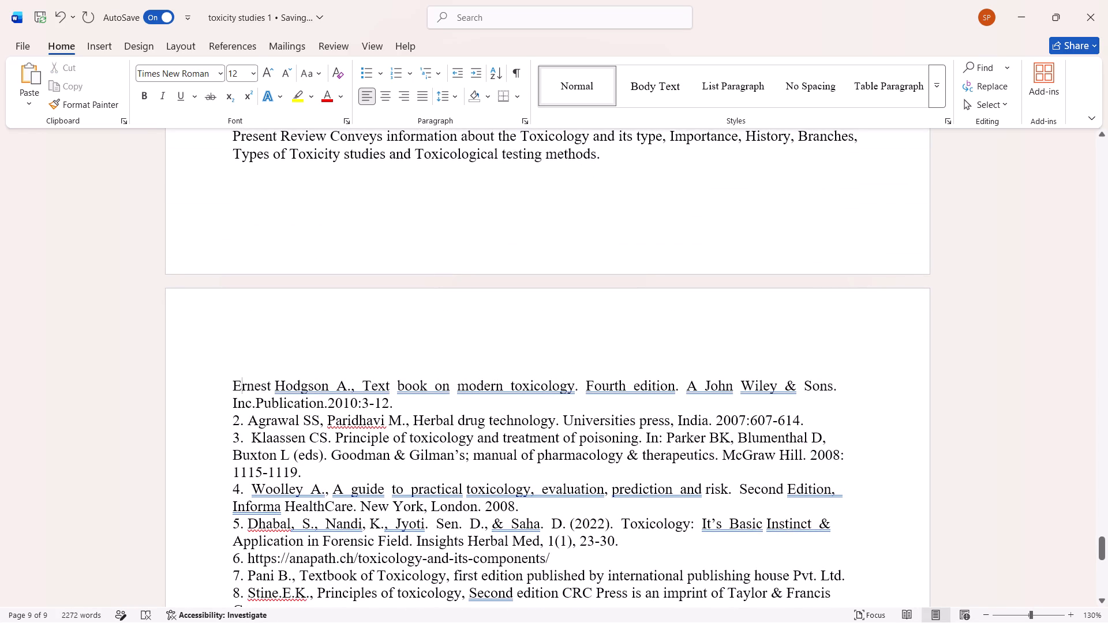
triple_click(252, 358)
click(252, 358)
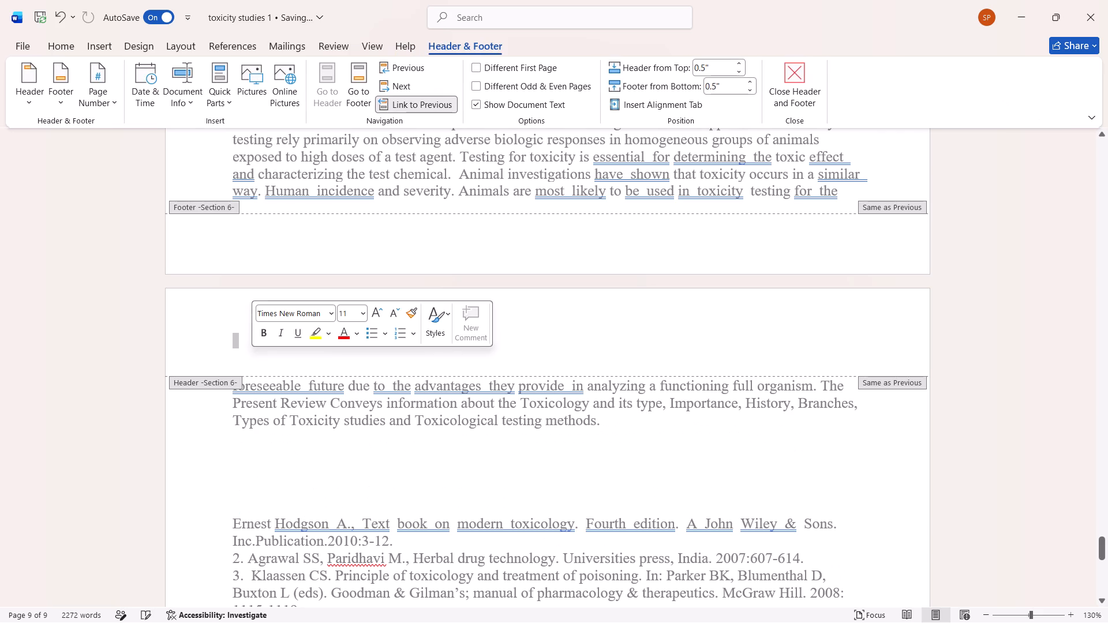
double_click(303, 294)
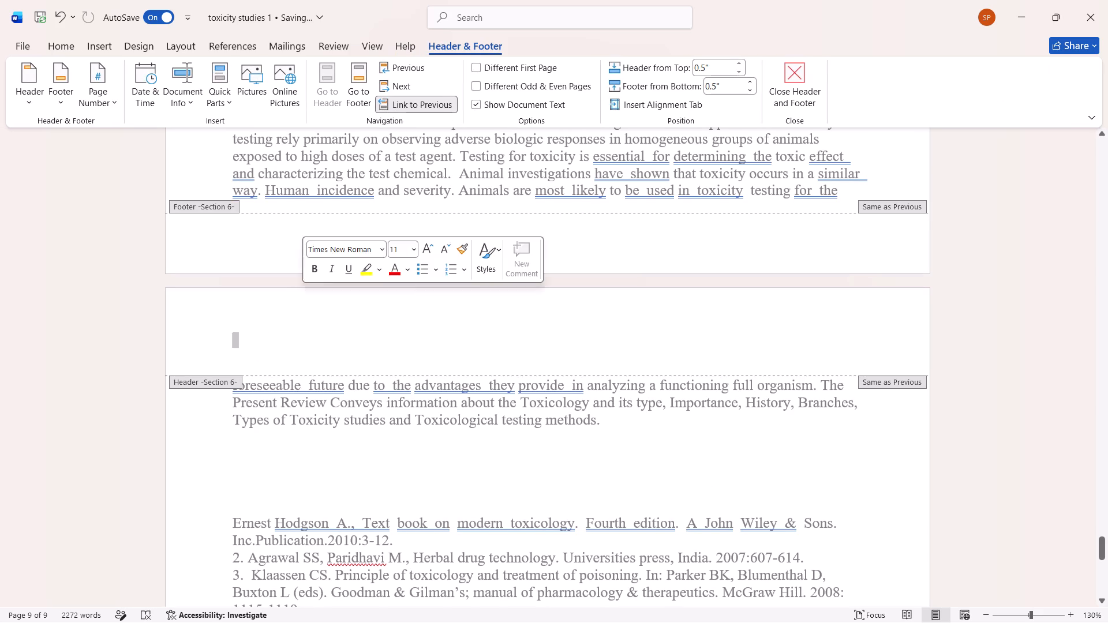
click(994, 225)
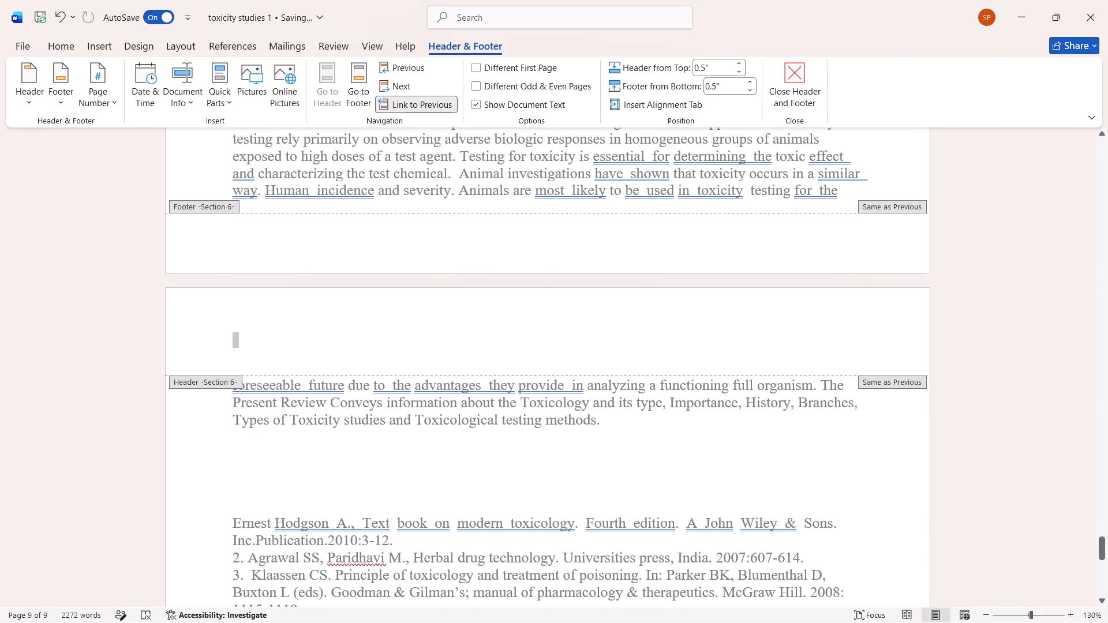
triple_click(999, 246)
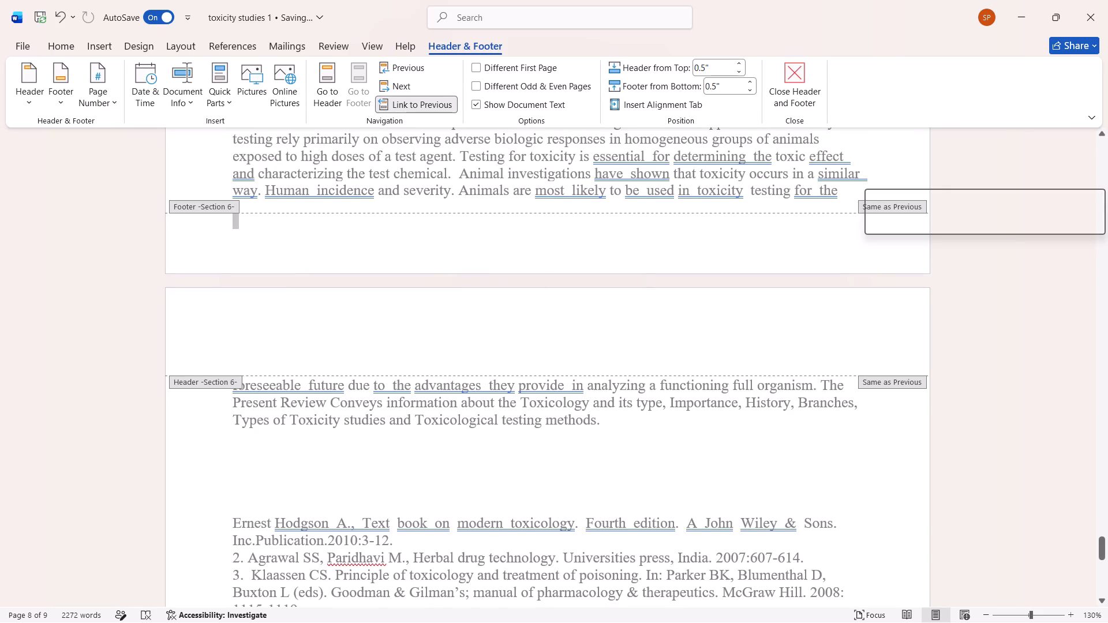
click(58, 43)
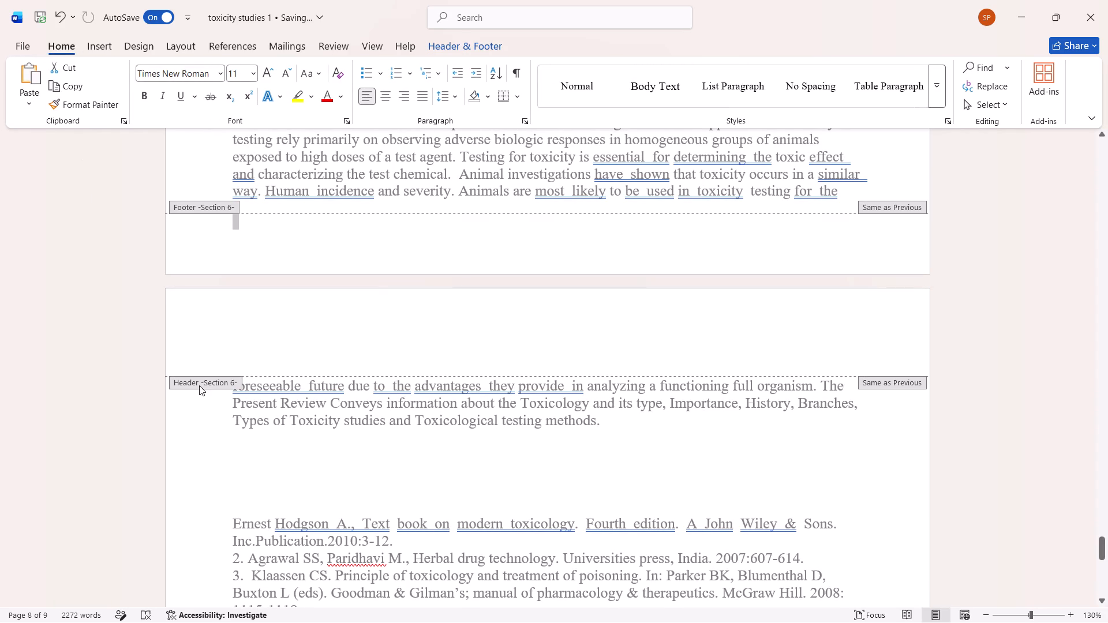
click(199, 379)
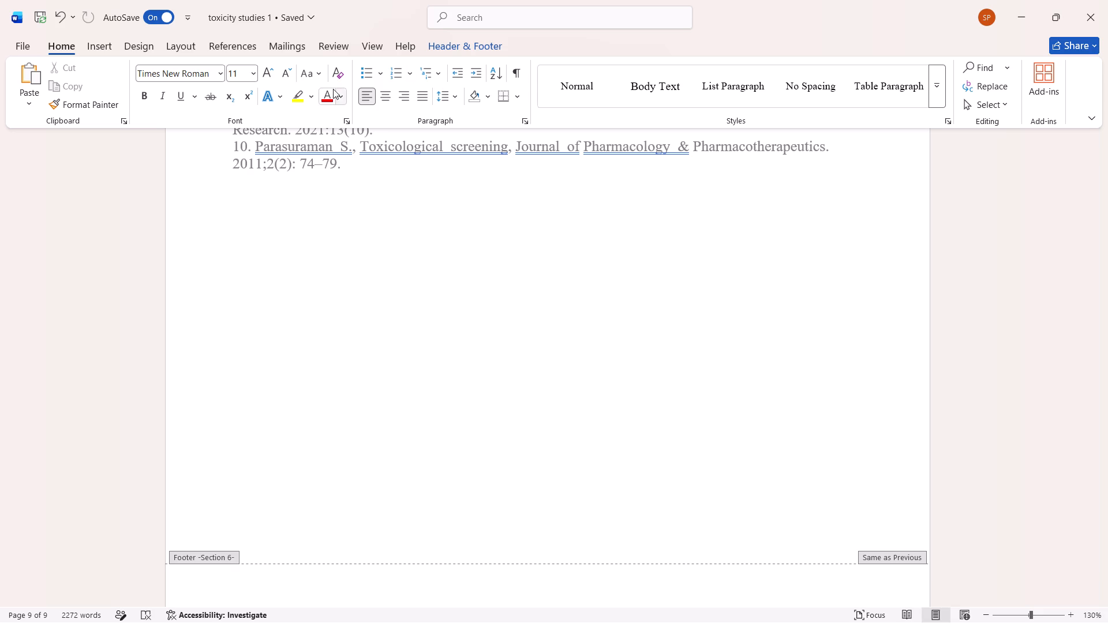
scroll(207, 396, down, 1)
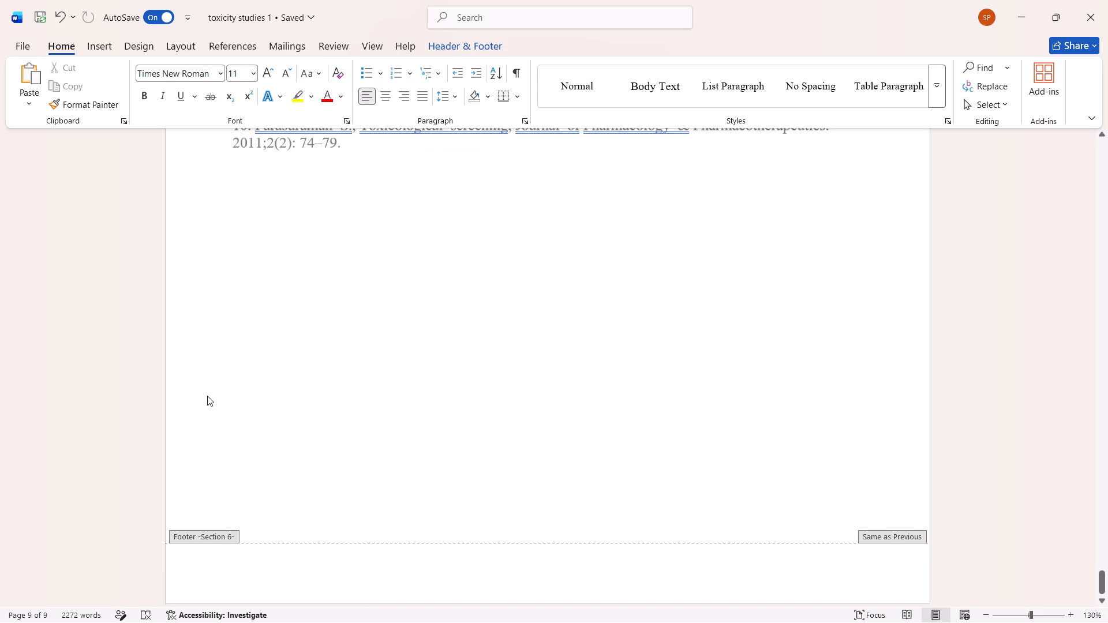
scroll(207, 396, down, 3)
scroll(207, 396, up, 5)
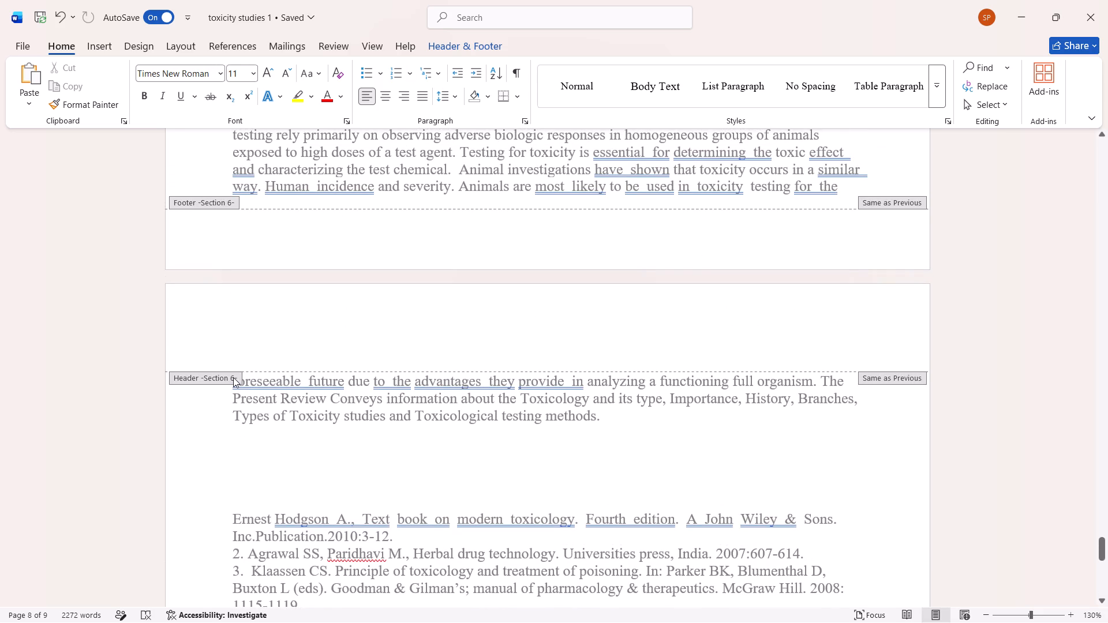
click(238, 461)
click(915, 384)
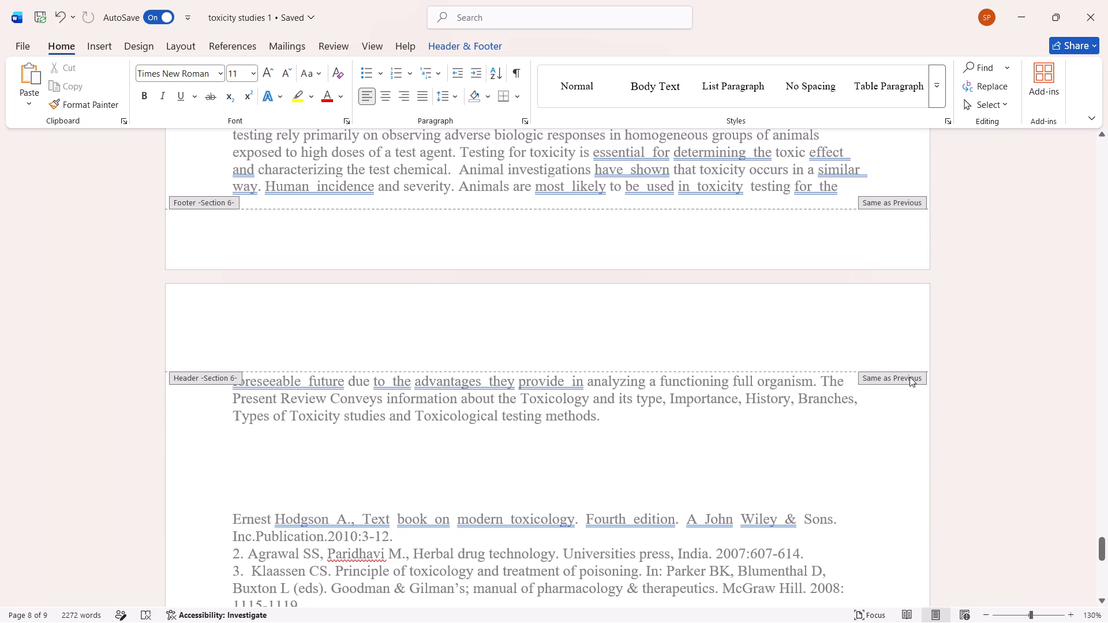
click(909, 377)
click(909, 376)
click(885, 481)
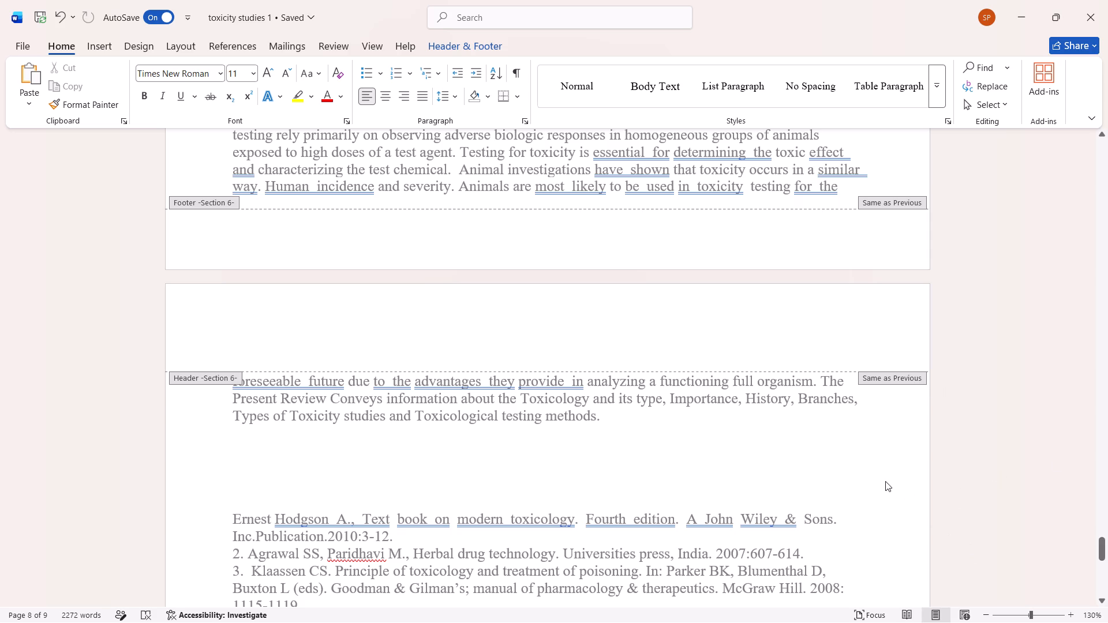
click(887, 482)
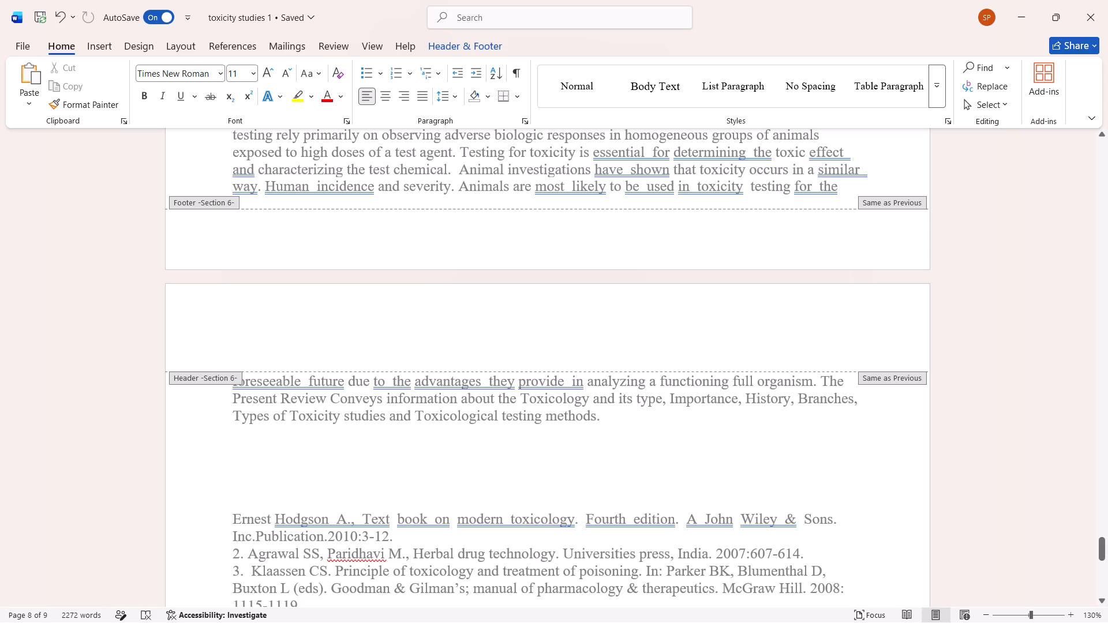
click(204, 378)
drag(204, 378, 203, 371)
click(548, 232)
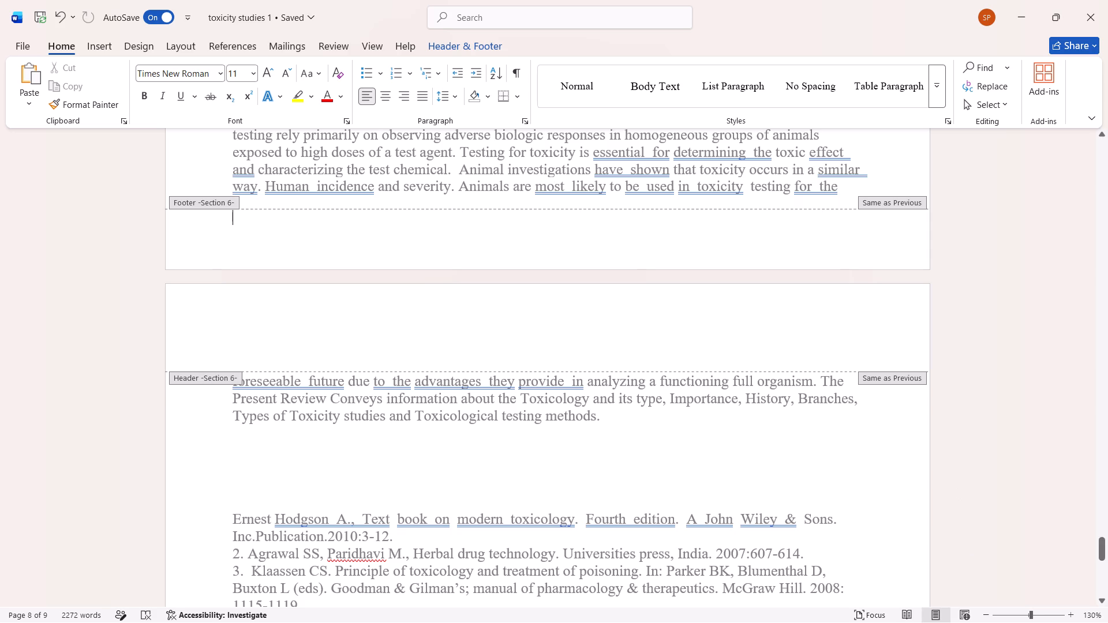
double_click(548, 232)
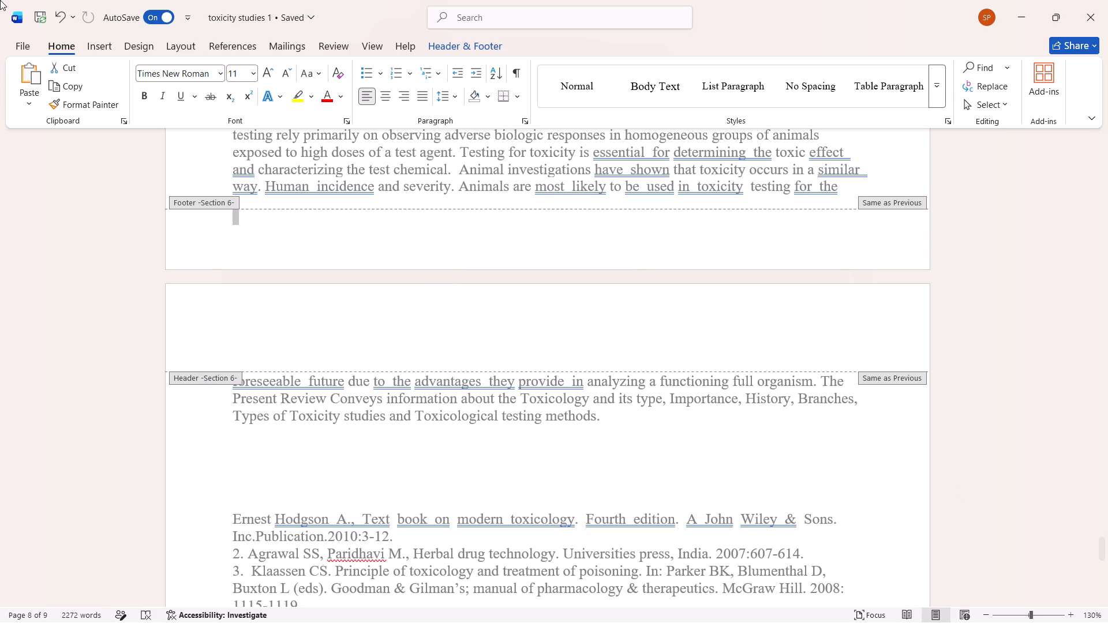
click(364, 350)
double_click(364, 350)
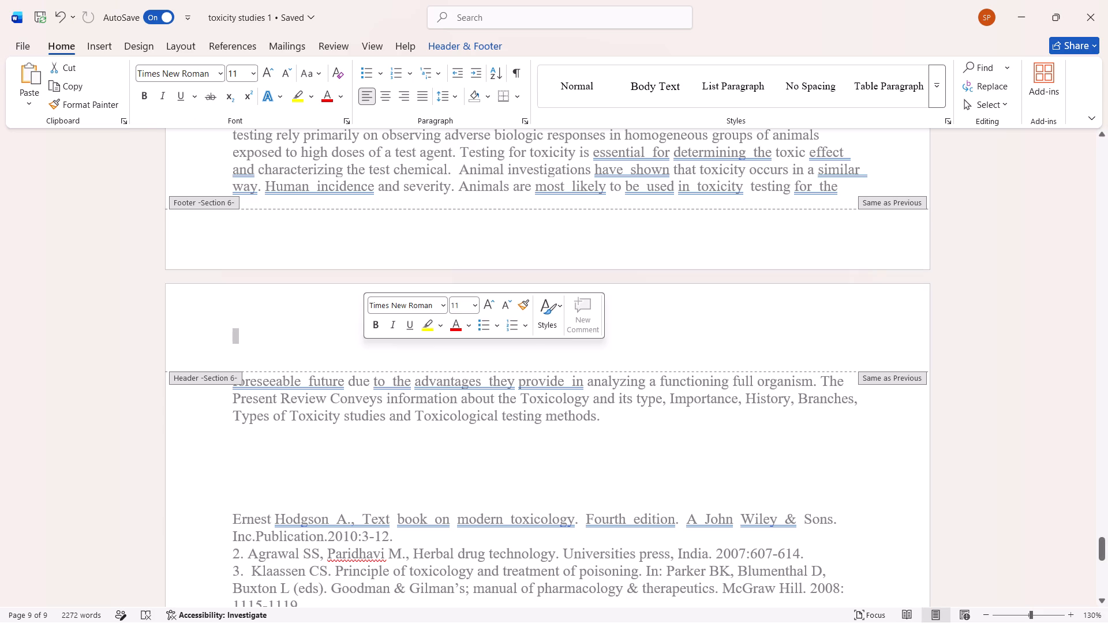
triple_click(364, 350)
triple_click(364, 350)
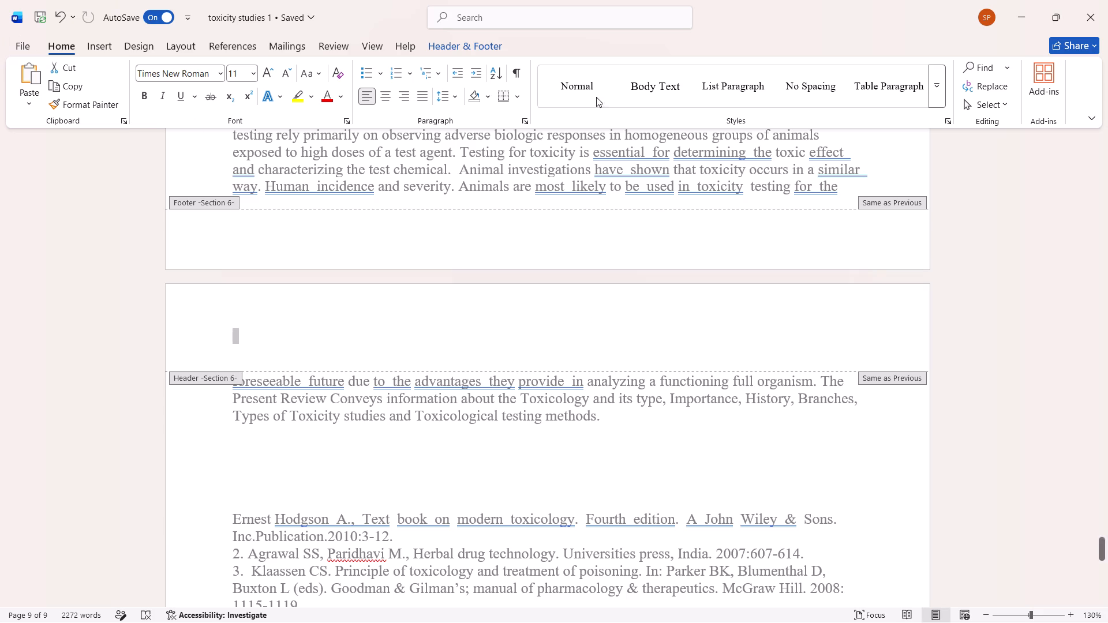
Review the document from the conclusion back up to the title page and leave header and footer editing.
scroll(646, 321, up, 3)
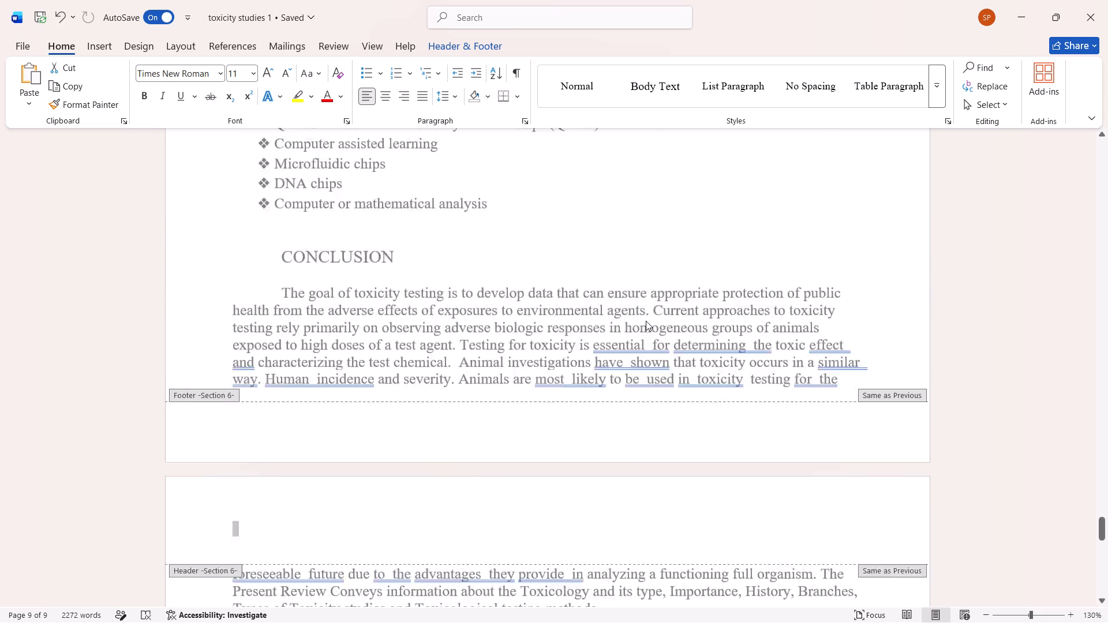
scroll(646, 321, up, 8)
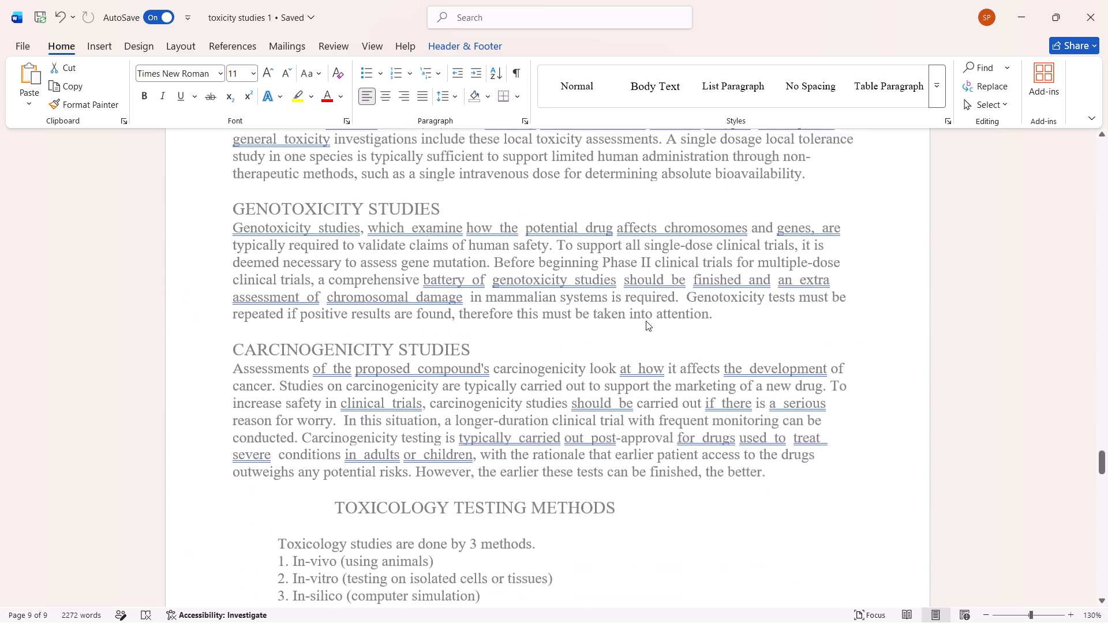
scroll(646, 321, up, 6)
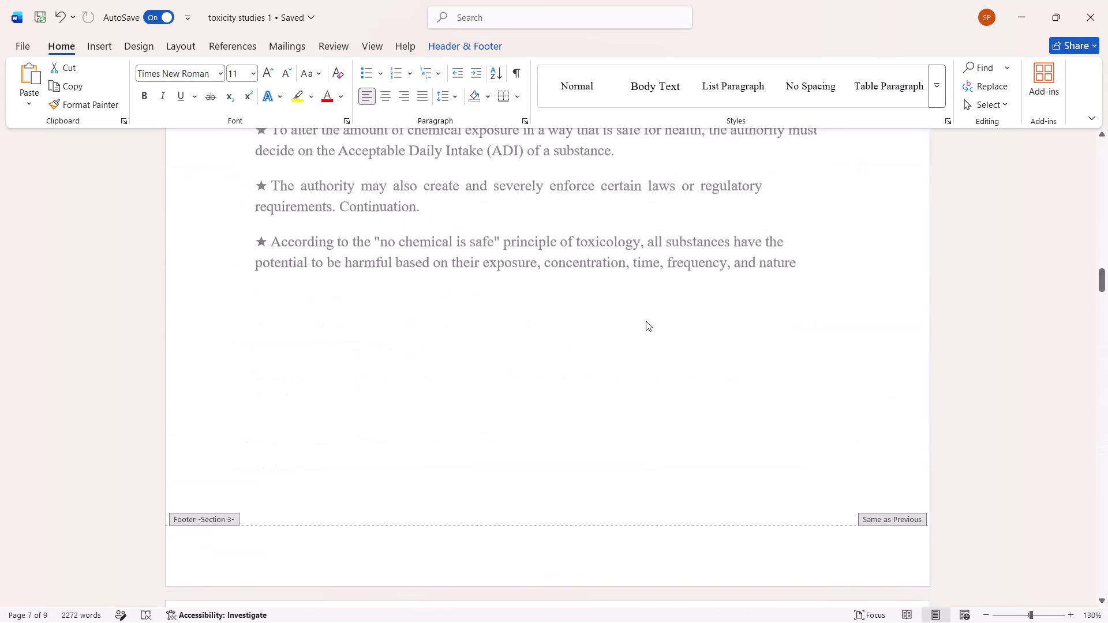
scroll(646, 321, up, 12)
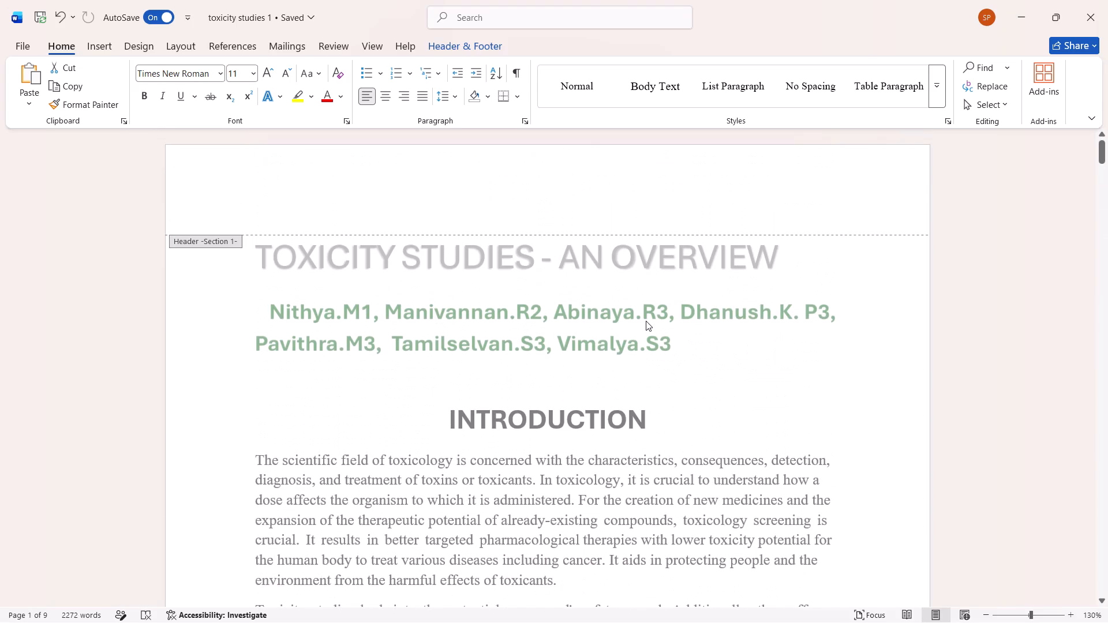
scroll(647, 311, down, 11)
scroll(647, 311, up, 3)
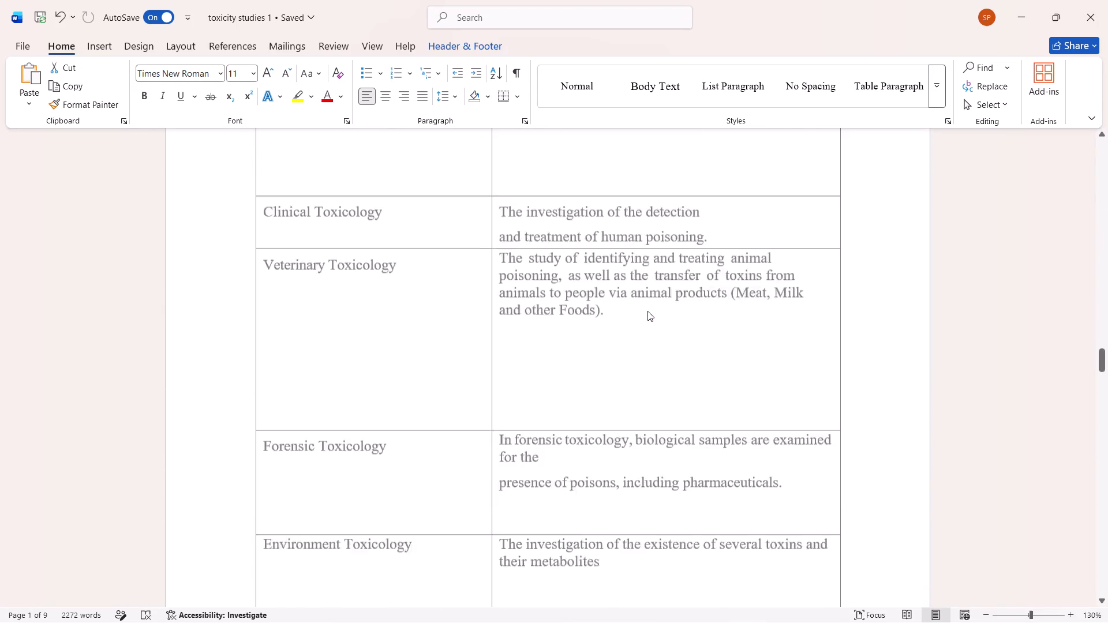
scroll(647, 311, up, 2)
scroll(647, 311, up, 20)
scroll(647, 311, up, 6)
scroll(647, 311, down, 6)
scroll(647, 311, up, 20)
scroll(647, 311, up, 20)
scroll(647, 311, up, 5)
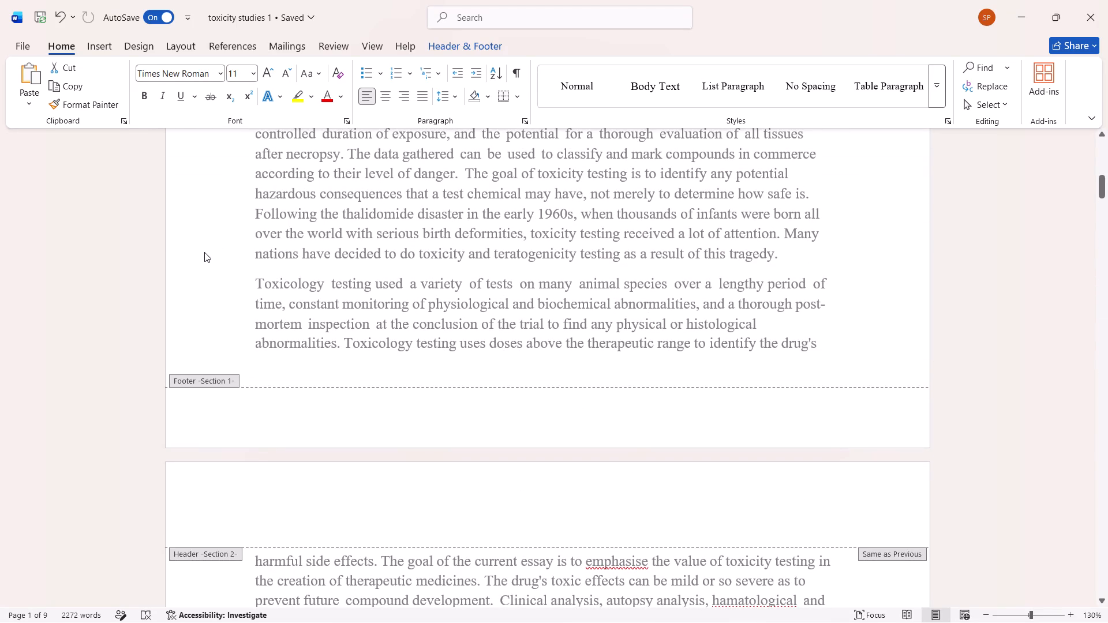
double_click(204, 252)
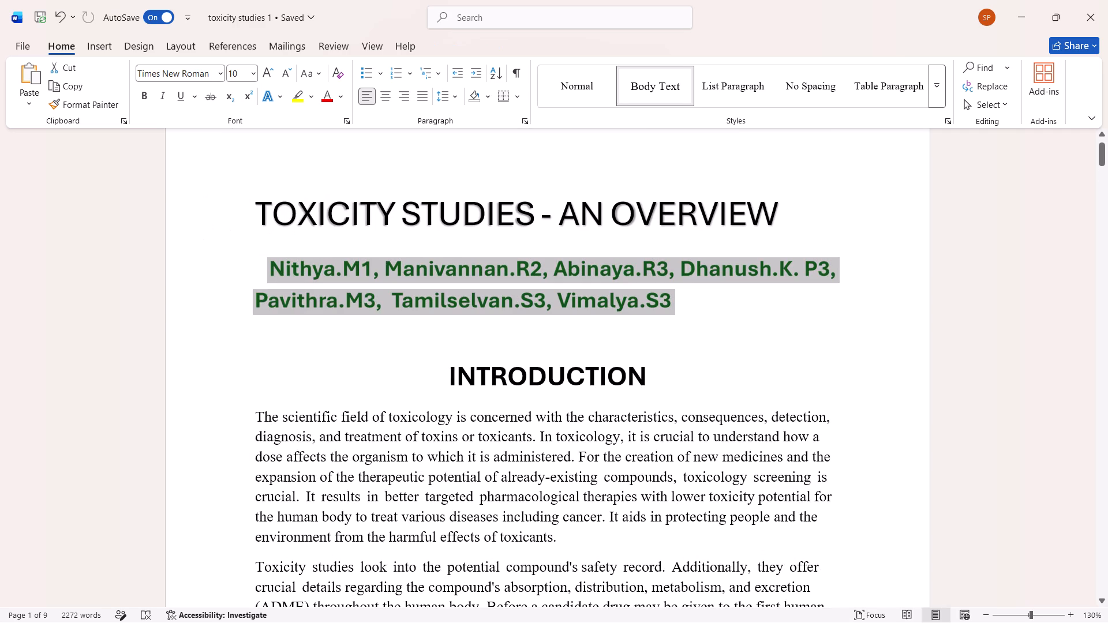
click(301, 408)
Review the body text from the introduction through the toxicology table and conclusion to the reference list.
scroll(312, 320, down, 4)
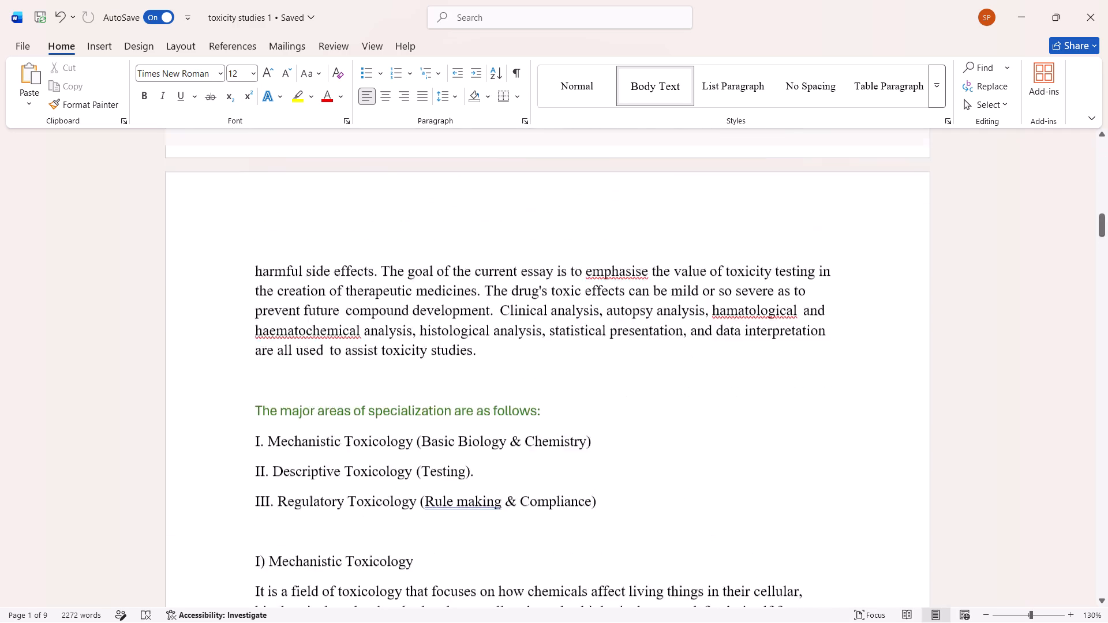
scroll(312, 320, down, 2)
scroll(312, 320, up, 2)
scroll(312, 320, right, 1)
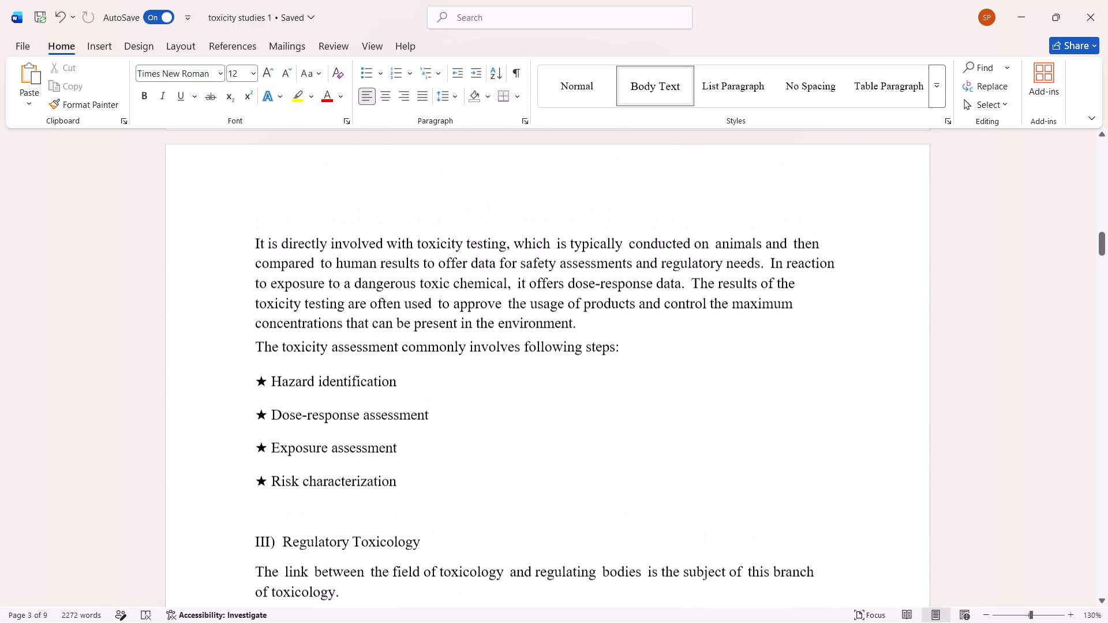
scroll(312, 320, right, 1)
scroll(312, 320, down, 4)
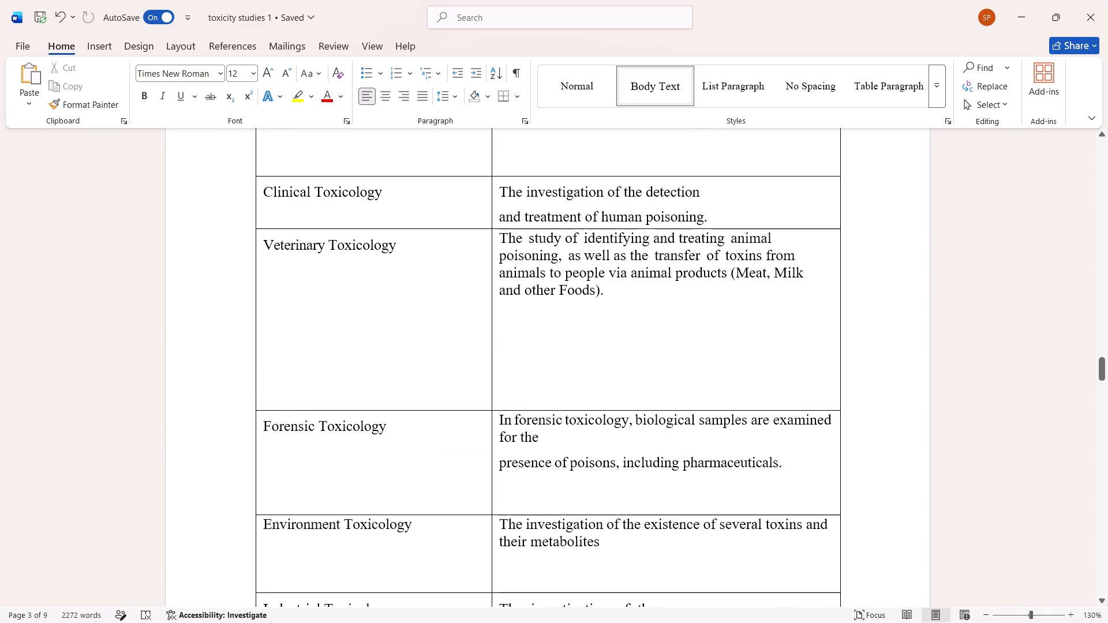
scroll(312, 320, down, 3)
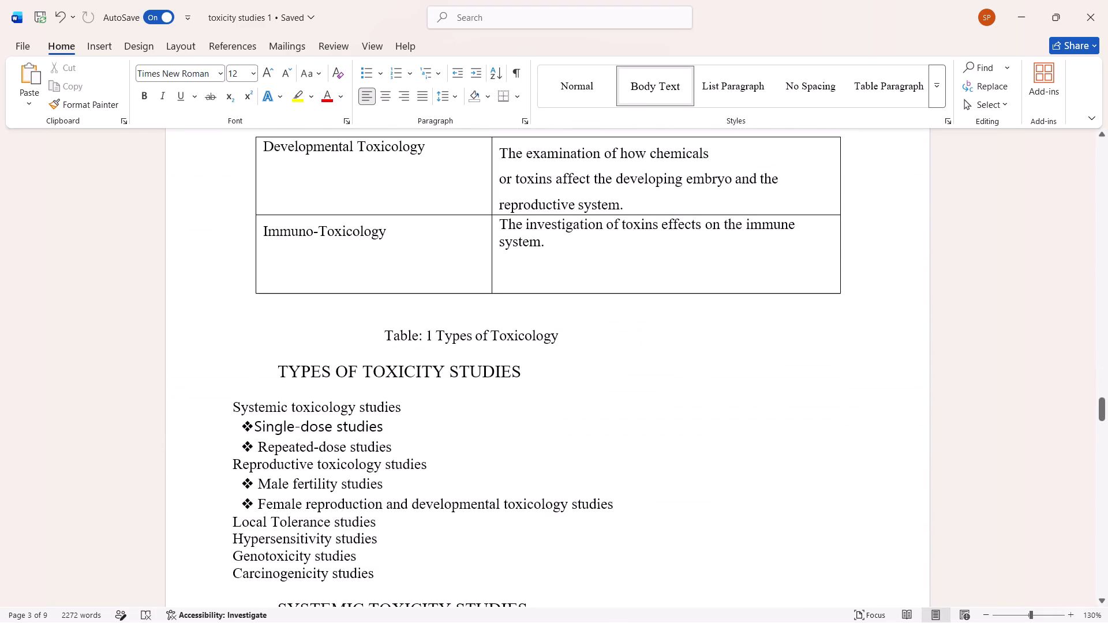
scroll(312, 320, down, 15)
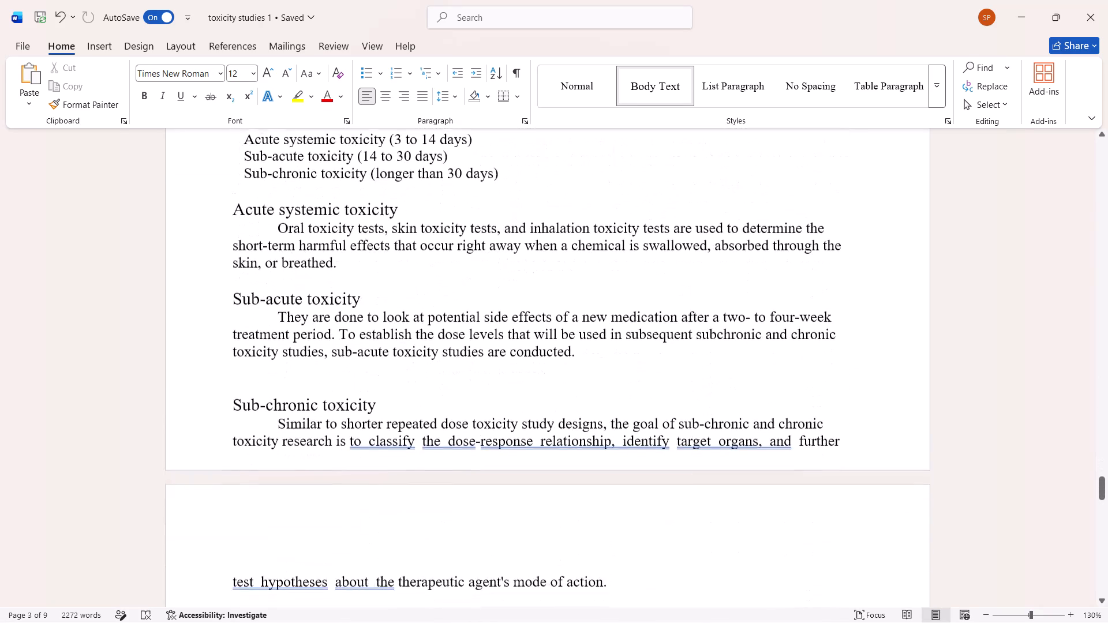
scroll(312, 320, down, 5)
scroll(312, 320, up, 2)
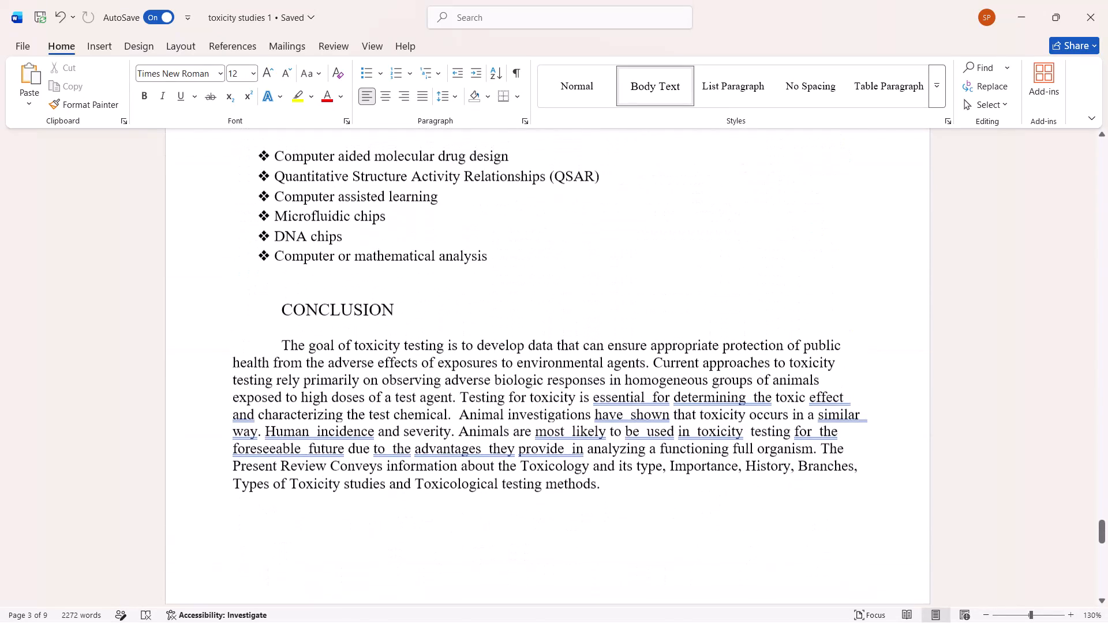
scroll(312, 320, down, 2)
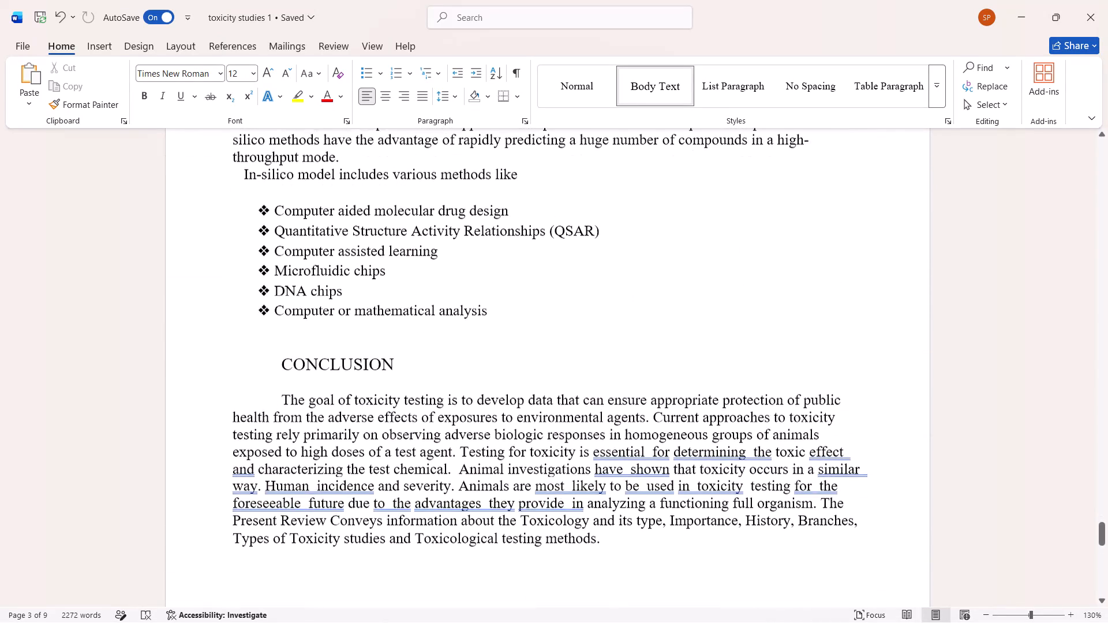
scroll(312, 320, down, 2)
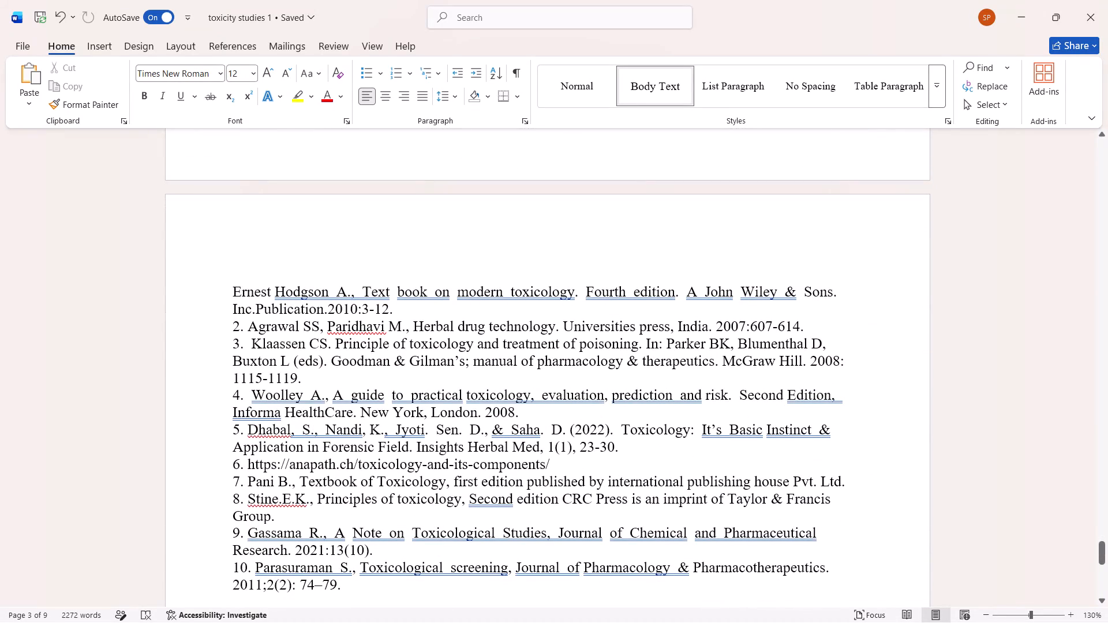
Insert two blank lines above the first reference, "Ernest Hodgson A.", at the start of the reference page.
click(245, 235)
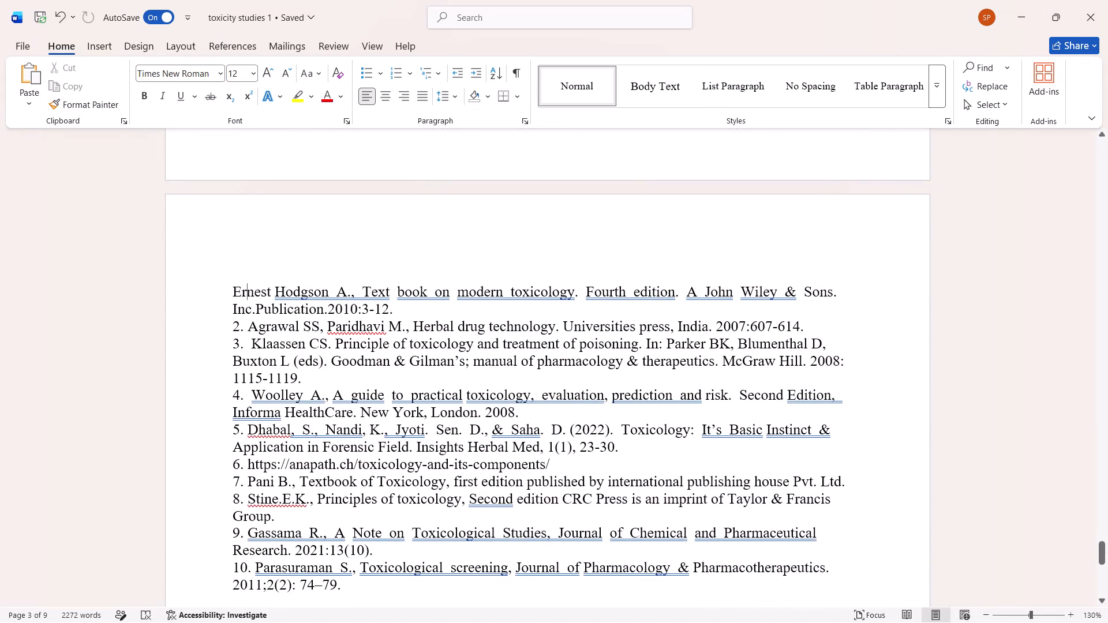
click(245, 235)
key(Left)
key(Left)
key(Left)
click(241, 256)
click(240, 253)
click(236, 297)
key(Return)
click(249, 279)
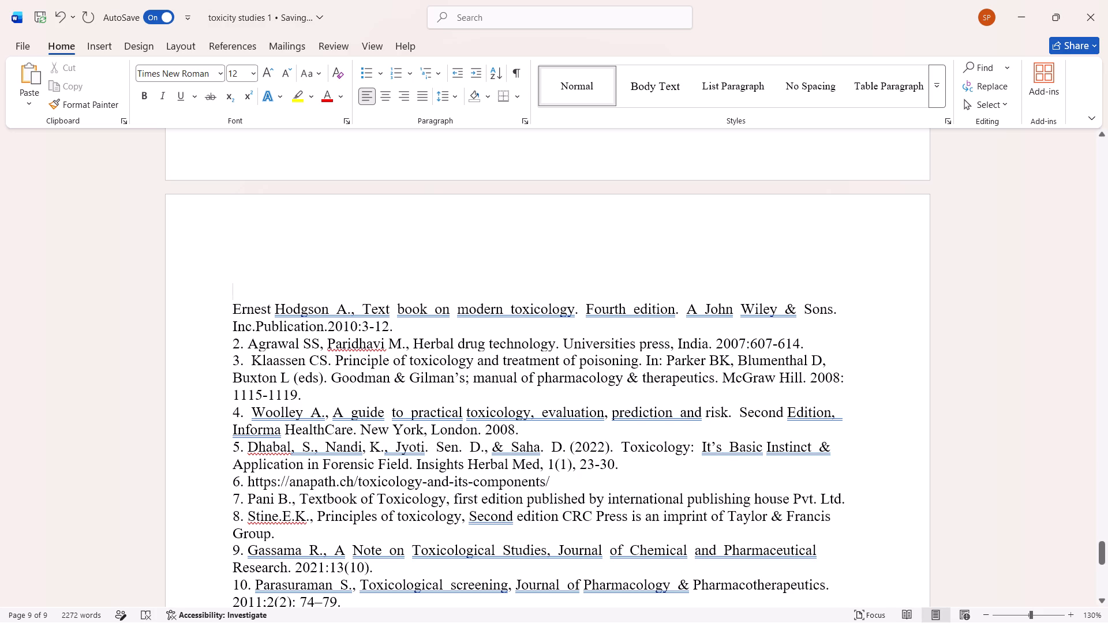
key(Return)
key(Up)
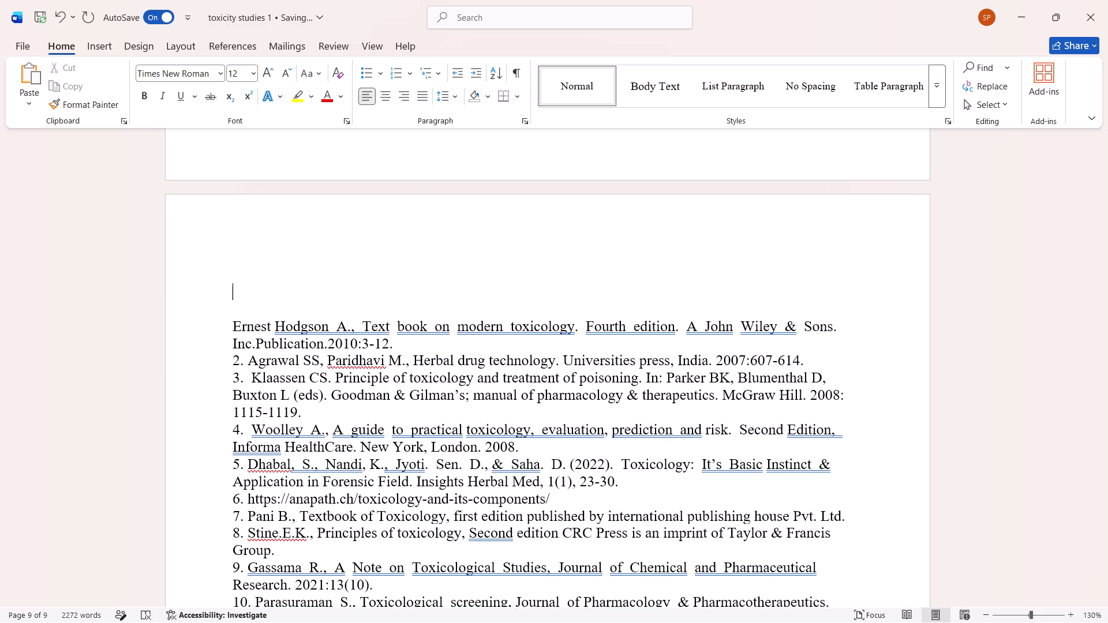
key(Up)
key(Up)
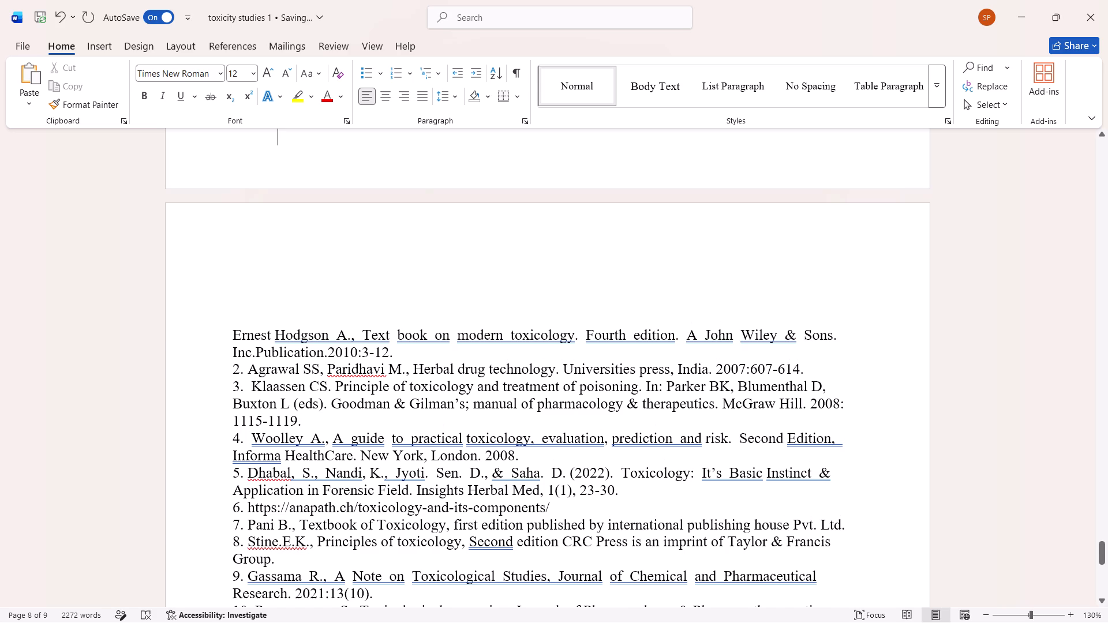
Add the heading "REFERENCES:" on the first blank line above the reference list.
click(259, 271)
text(RE)
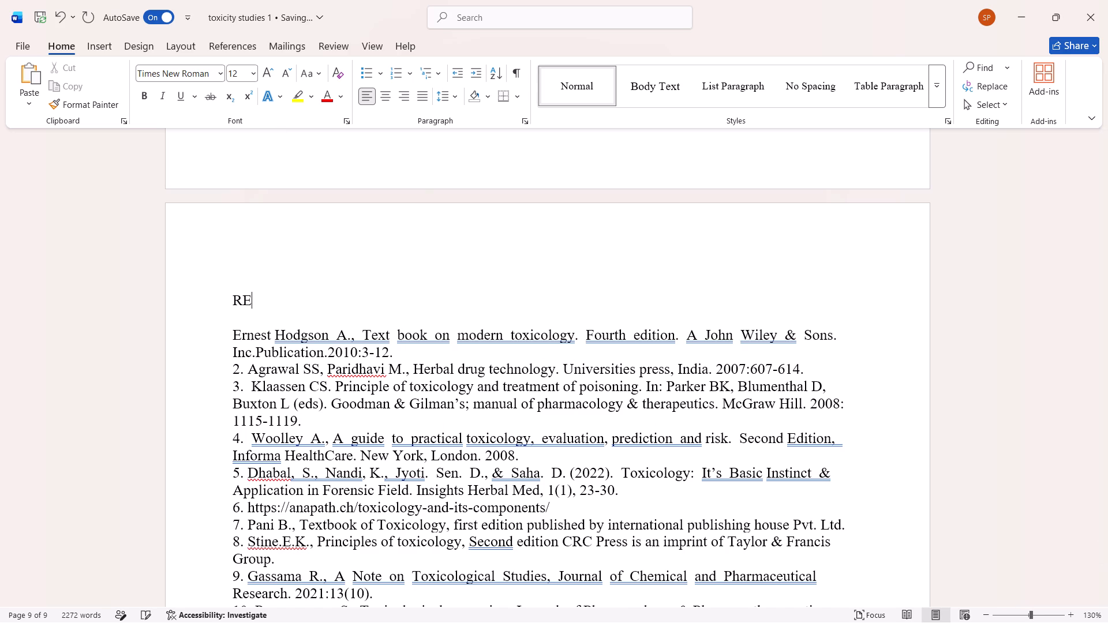
text(FERENCE)
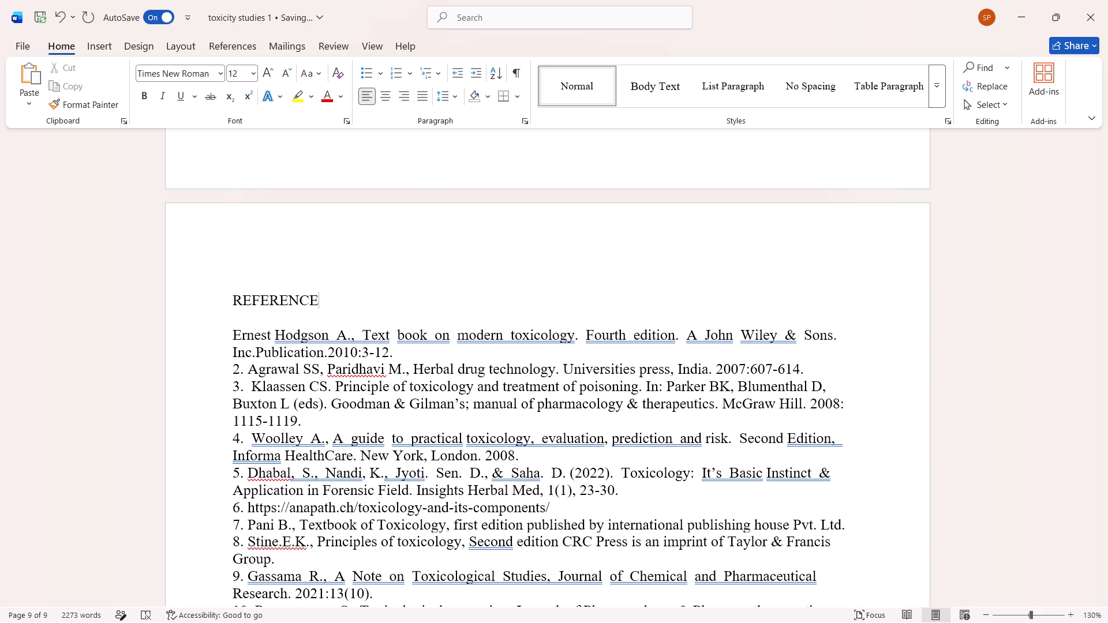
key(shift+colon)
key(BackSpace)
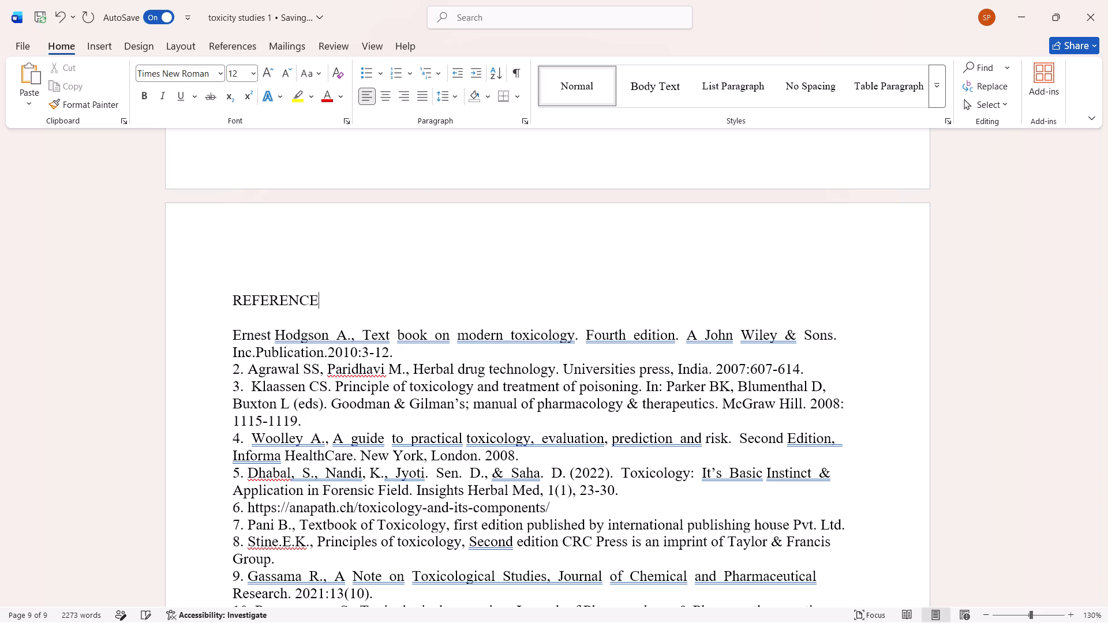
key(s)
key(shift+colon)
Indent the "REFERENCES:" heading by six spaces from the page margin.
click(224, 300)
key(space)
key(space)
key(space)
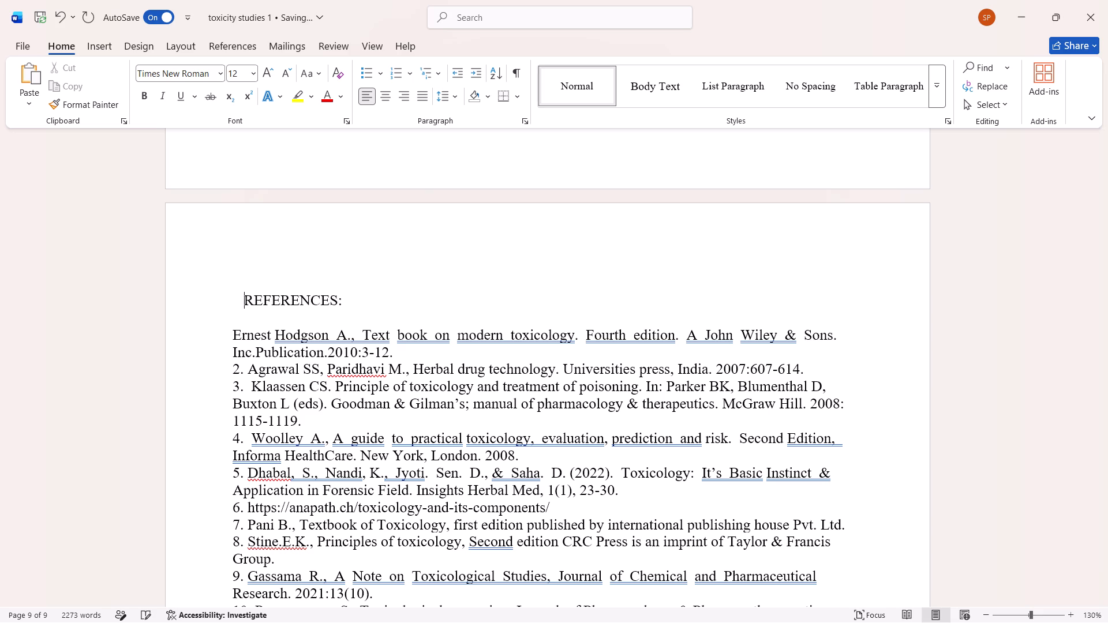
key(space)
key(space)
key(space)
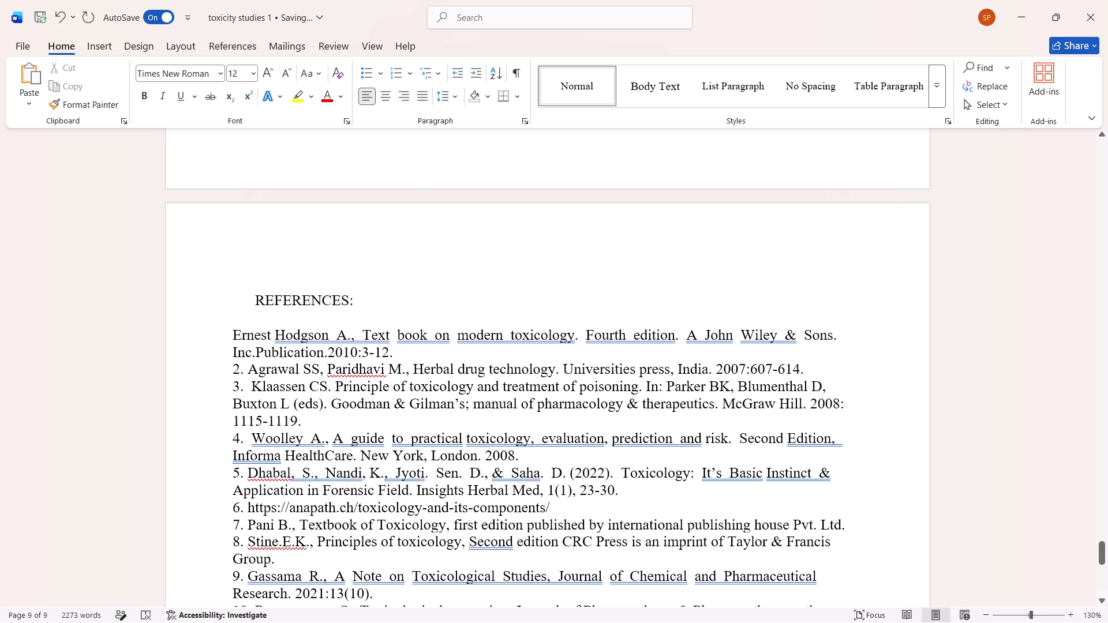
Increase the font size of the heading word "REFERENCES" to 14.
drag(251, 302, 350, 302)
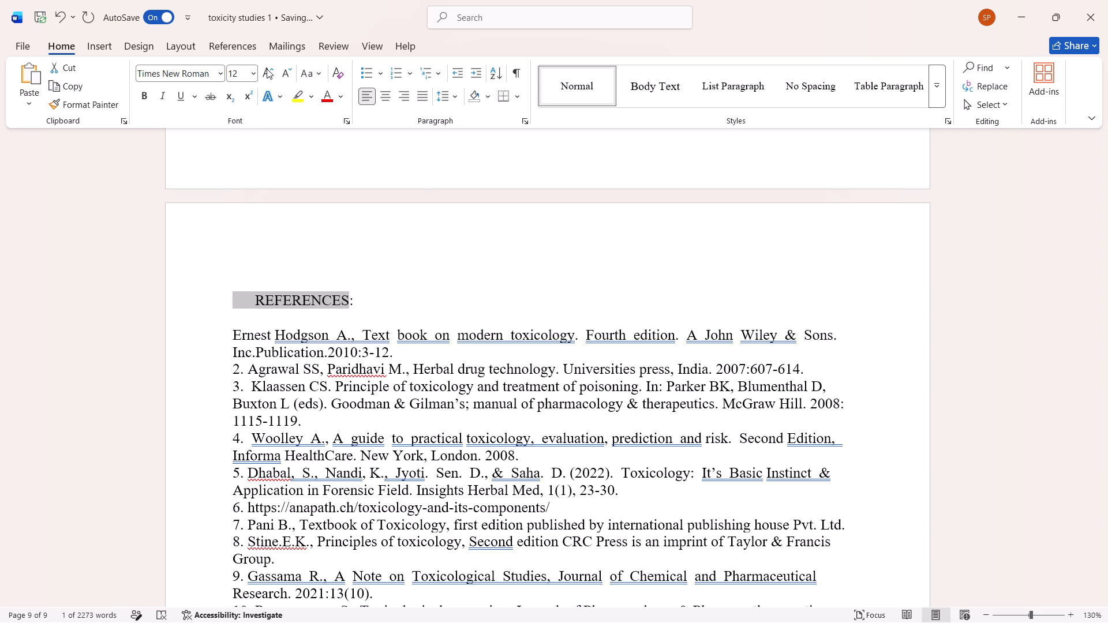
click(267, 69)
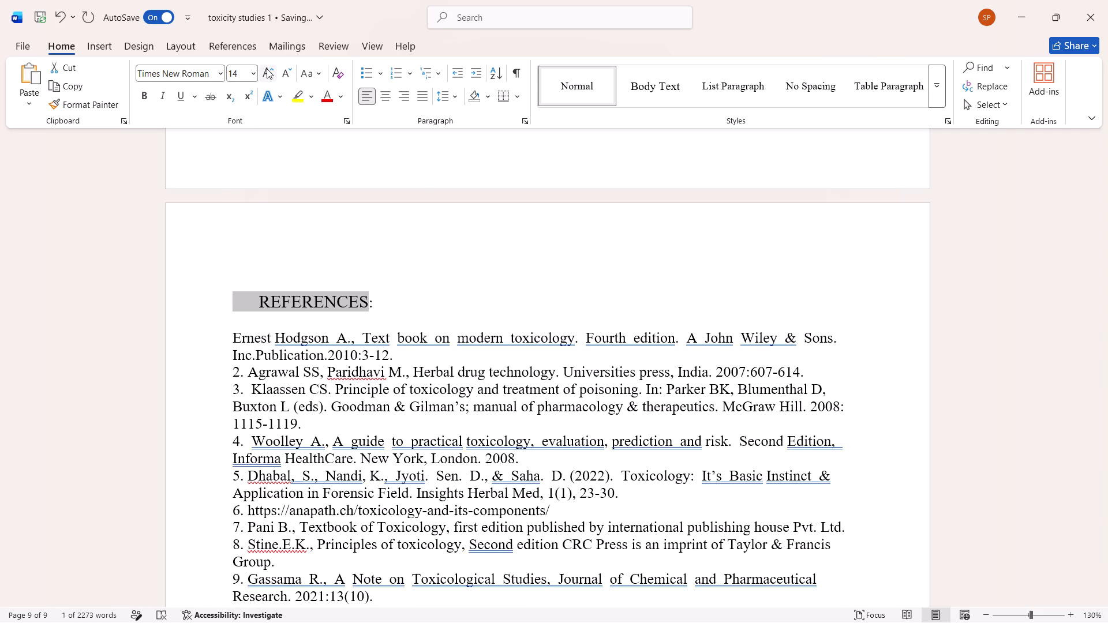
Increase the font size of the heading word "REFERENCES" to 16.
click(267, 69)
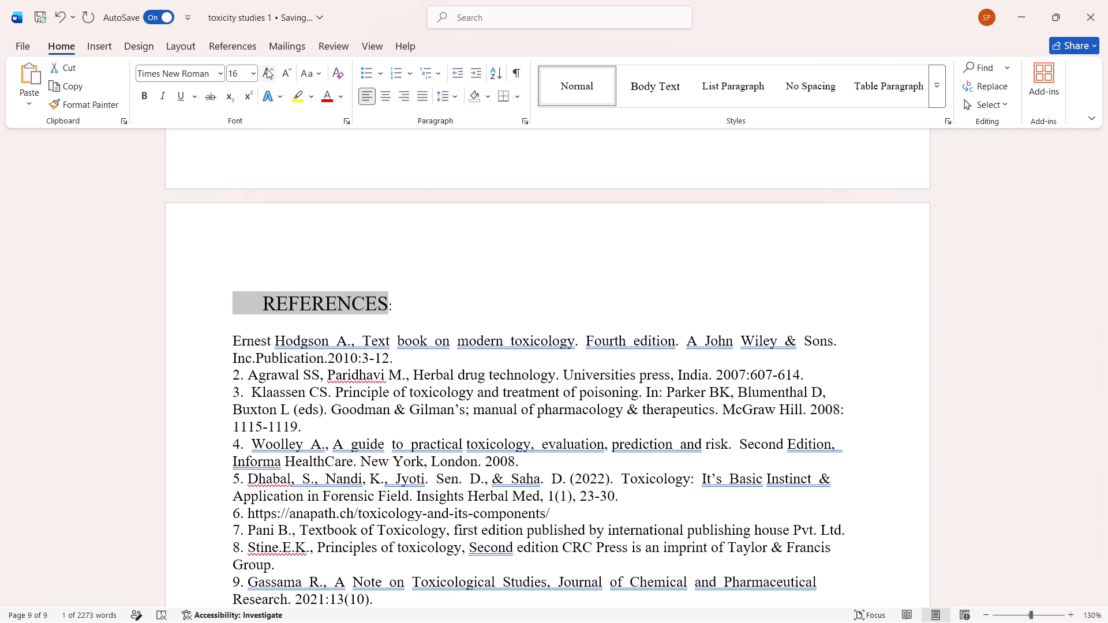
Delete the colon at the end of the "REFERENCES:" heading.
click(121, 297)
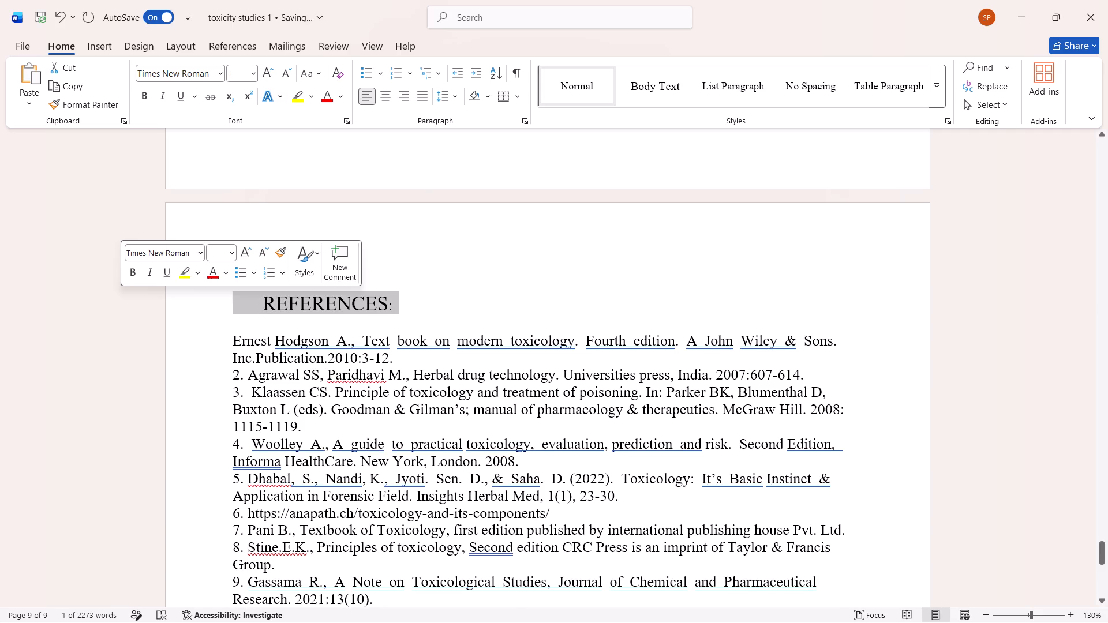
click(394, 303)
key(BackSpace)
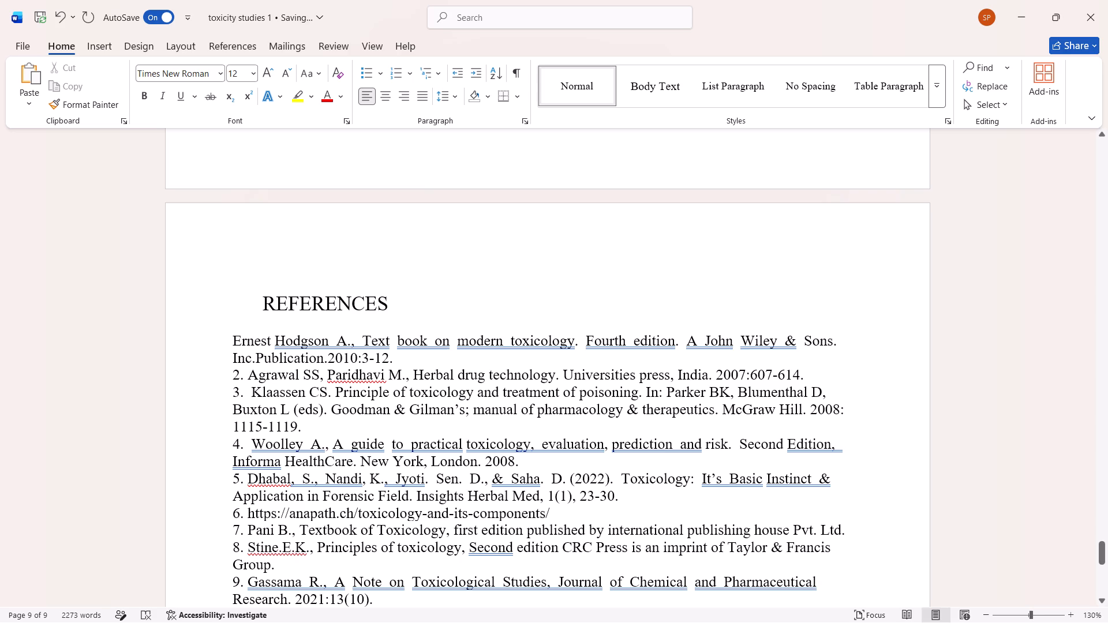
Save the "toxicity studies 1" document.
scroll(365, 386, down, 2)
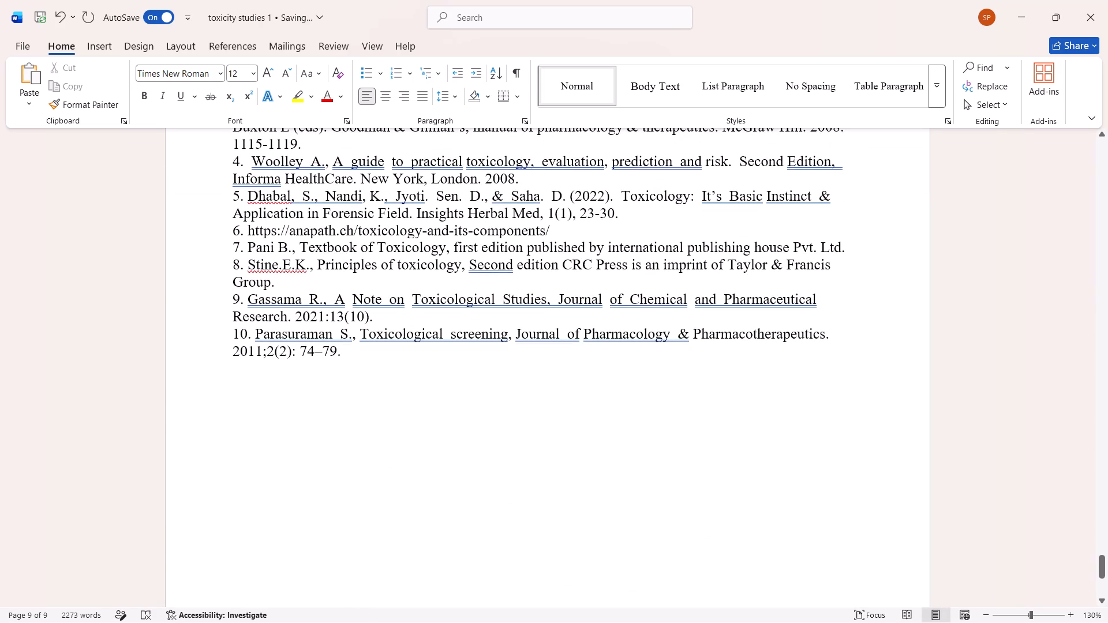
scroll(376, 508, up, 1)
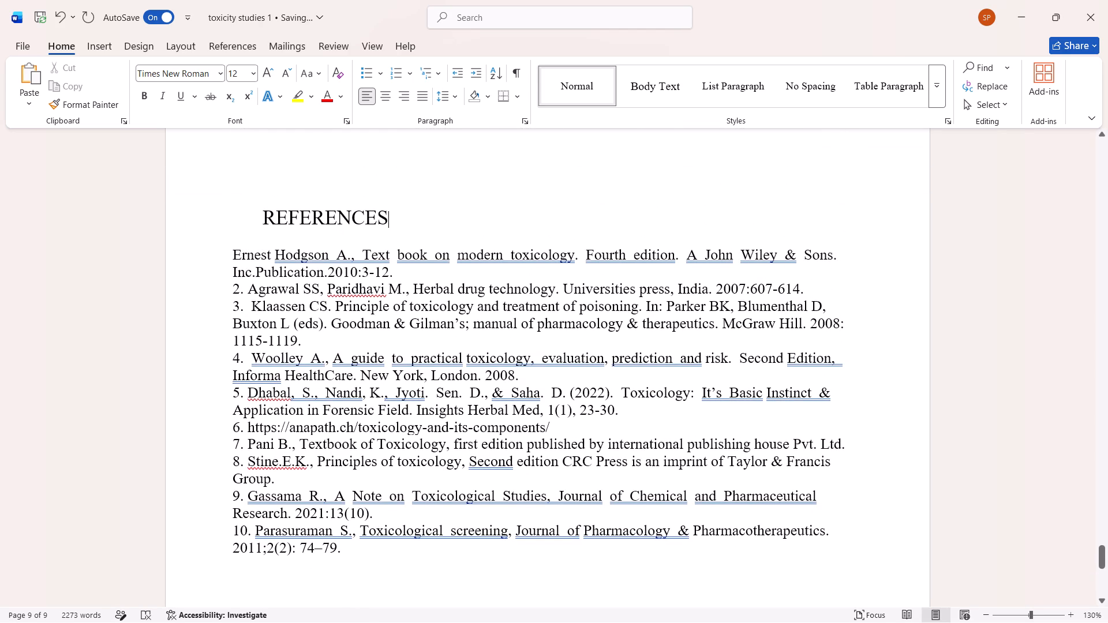
click(21, 45)
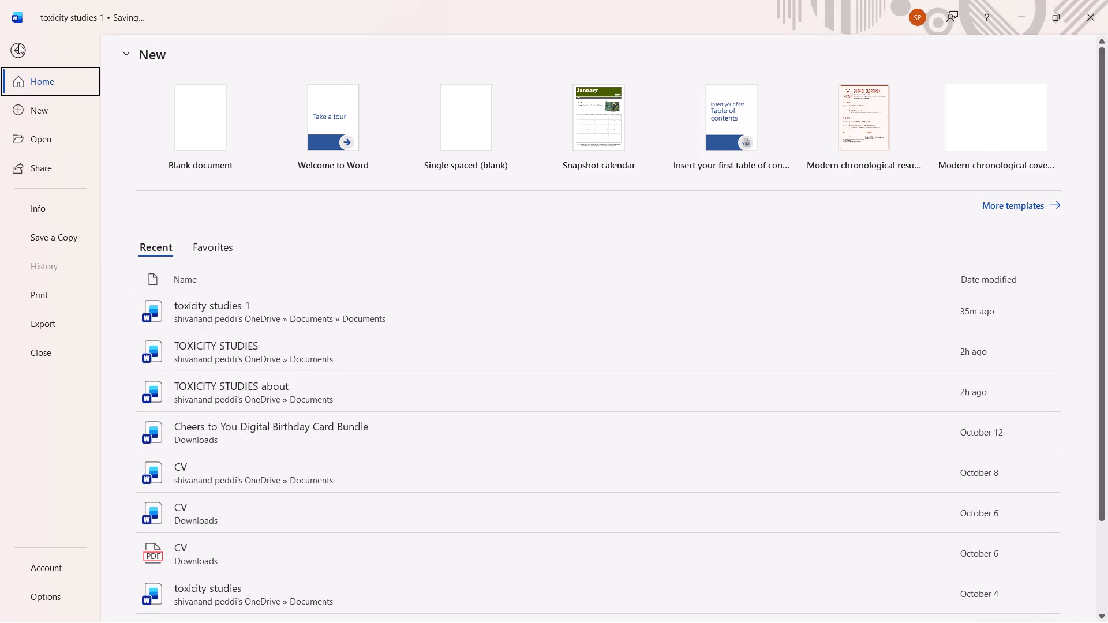
click(10, 47)
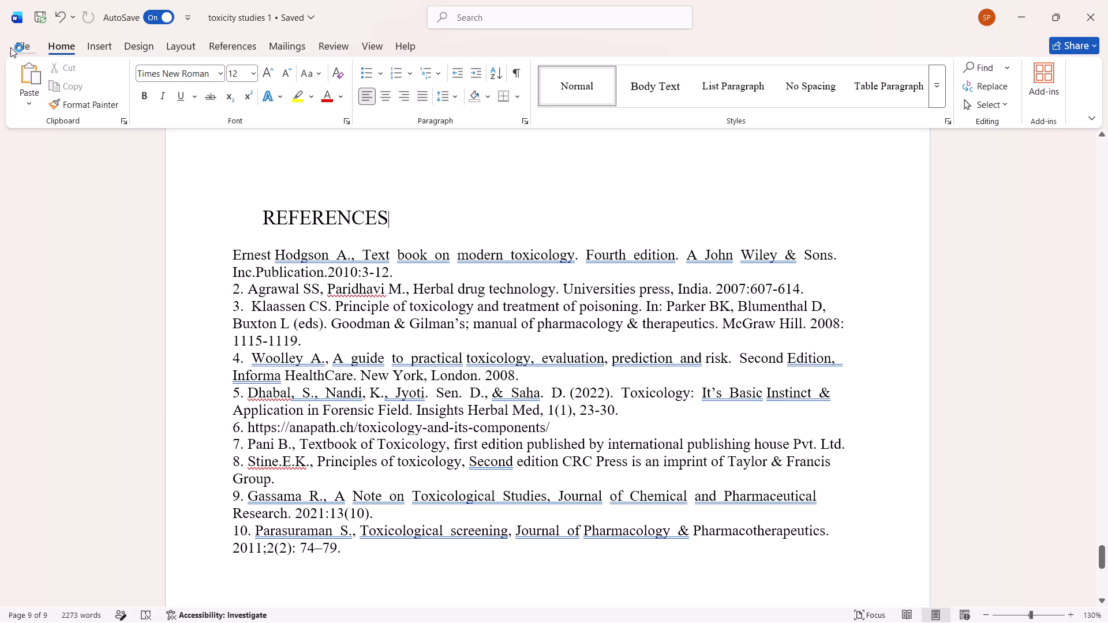
click(36, 16)
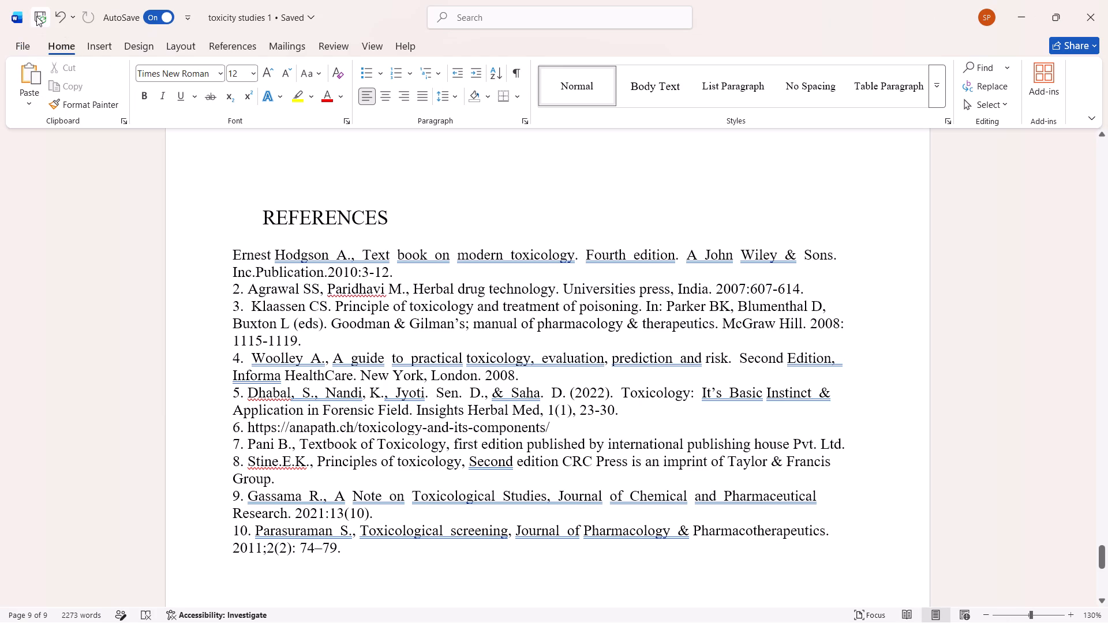
click(45, 16)
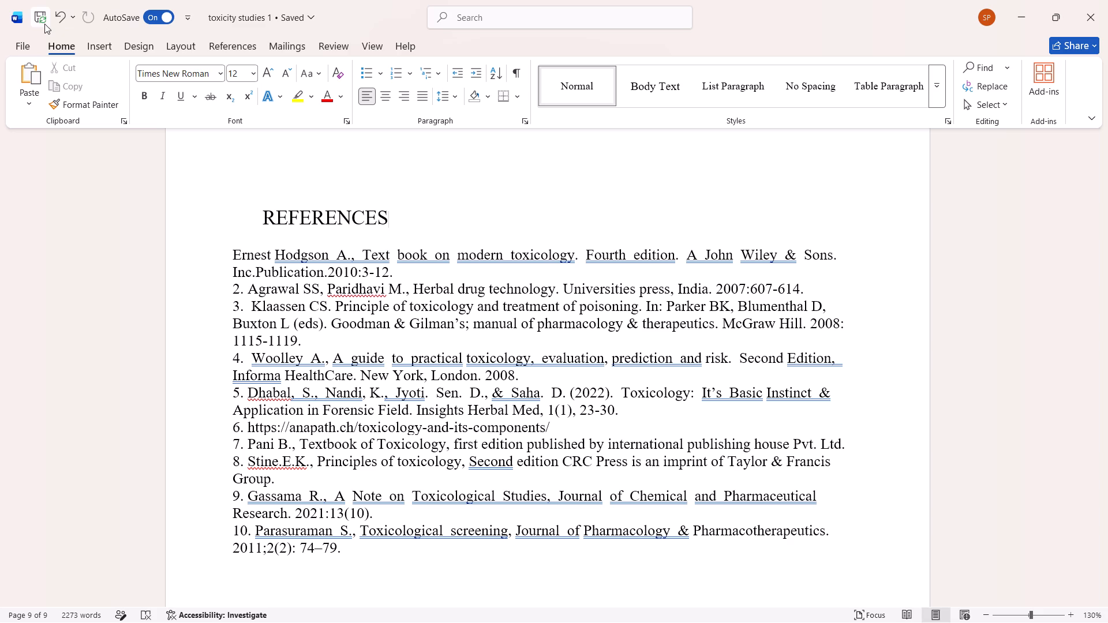
click(43, 21)
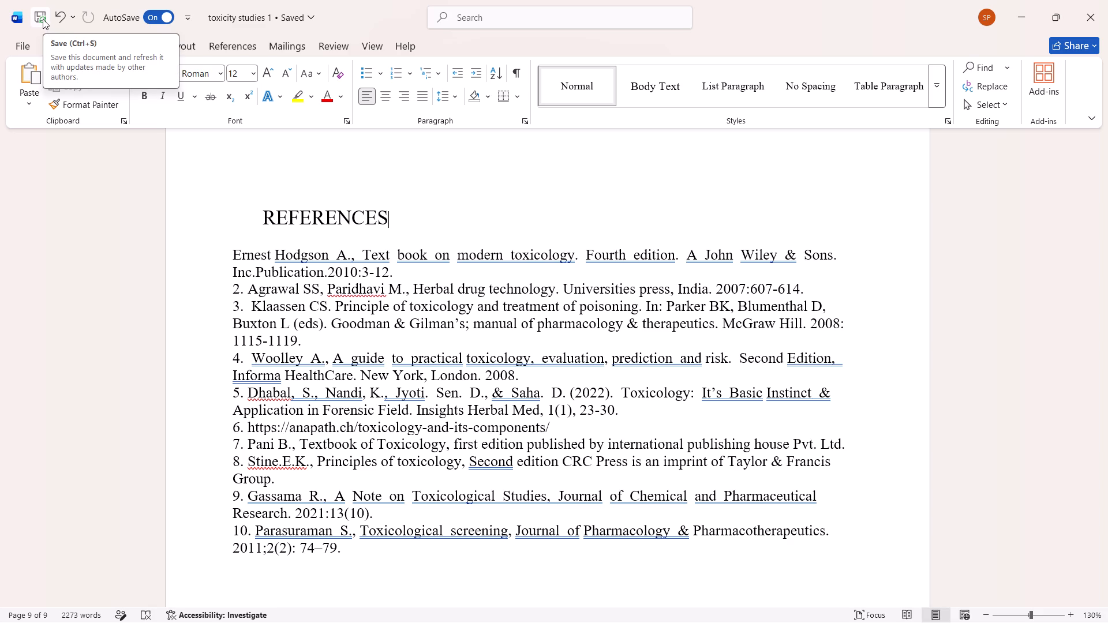
click(43, 19)
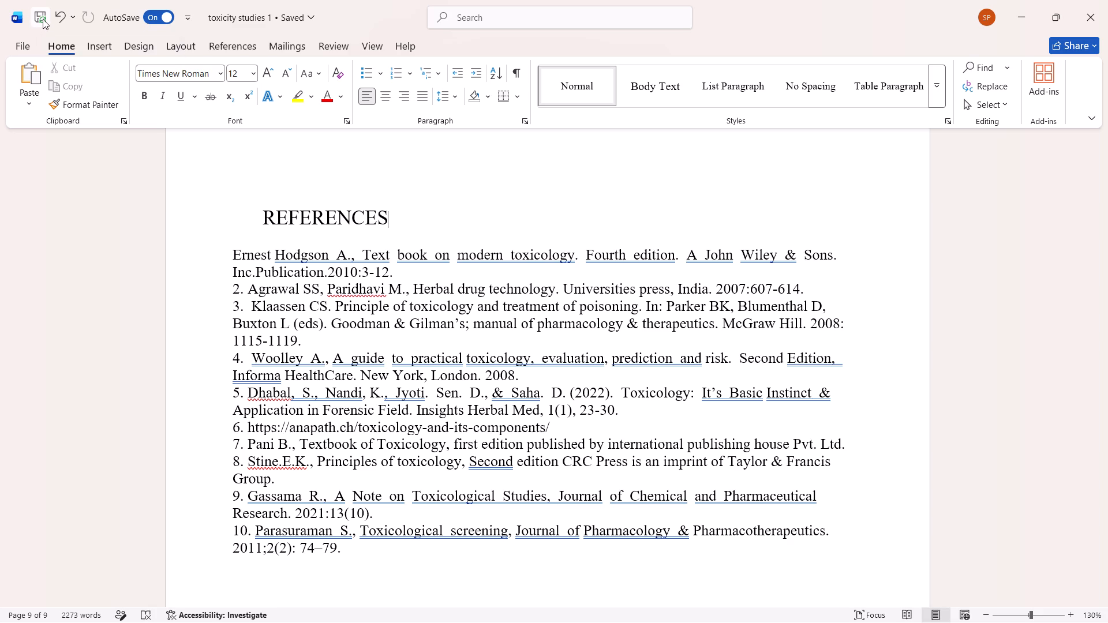
key(ctrl+s)
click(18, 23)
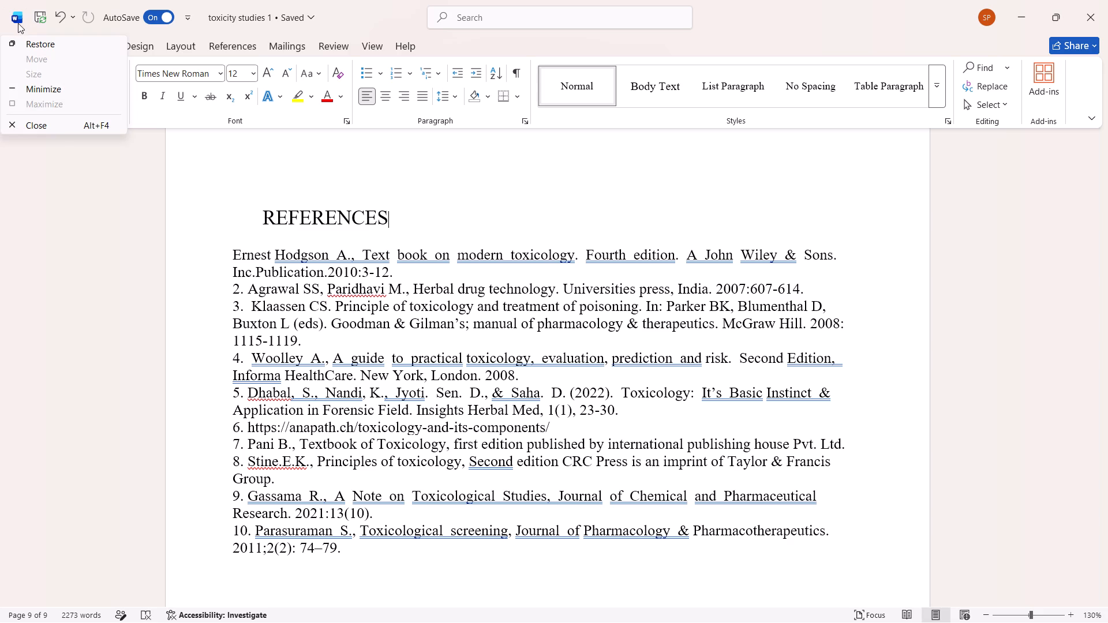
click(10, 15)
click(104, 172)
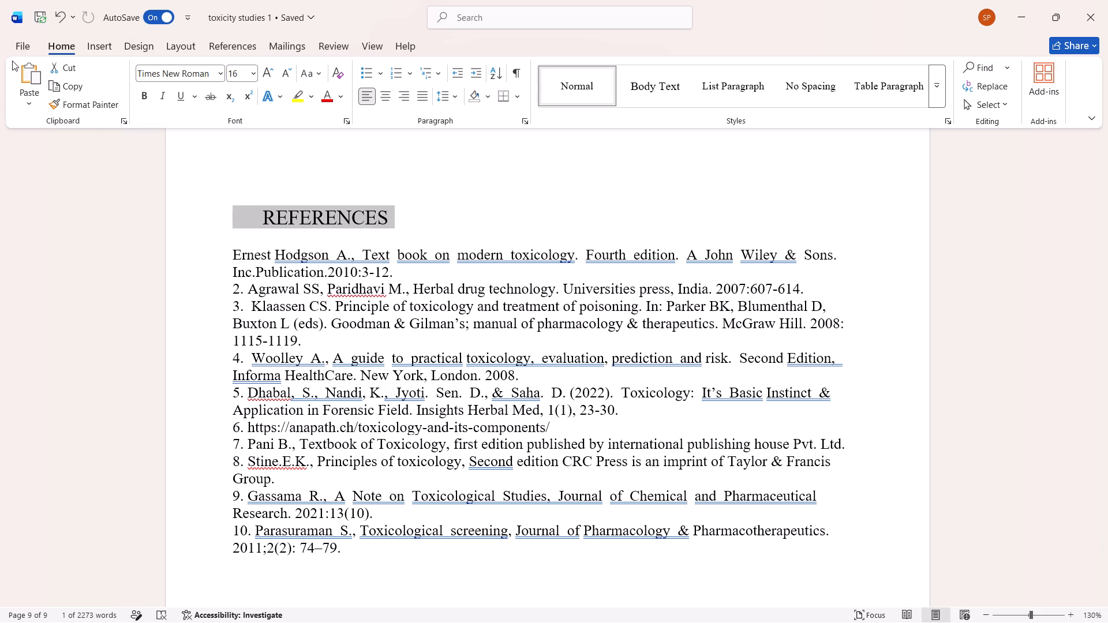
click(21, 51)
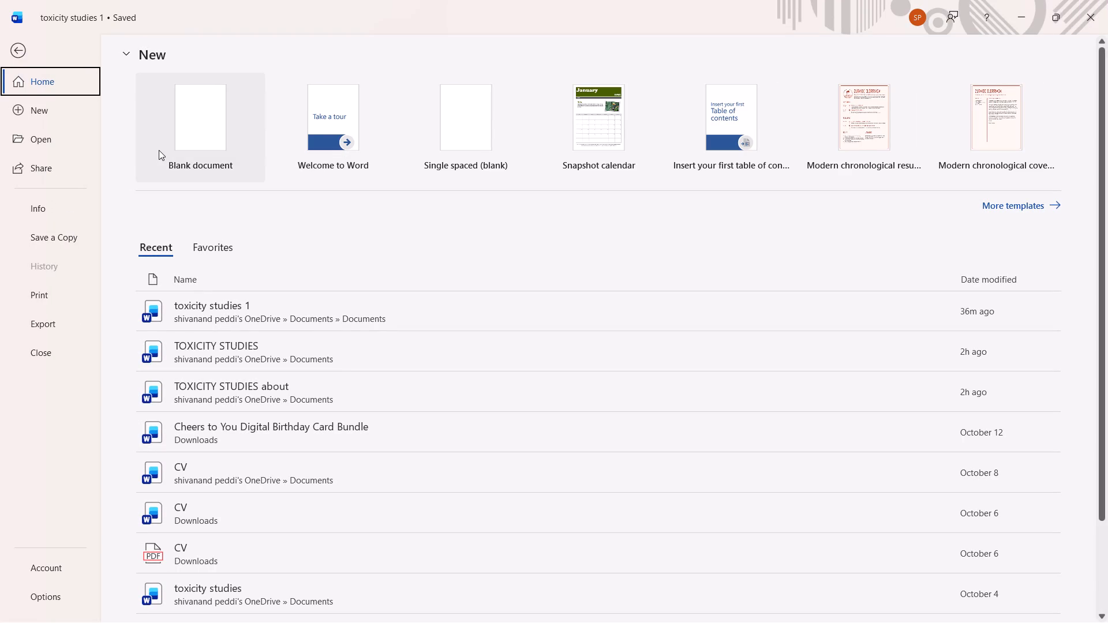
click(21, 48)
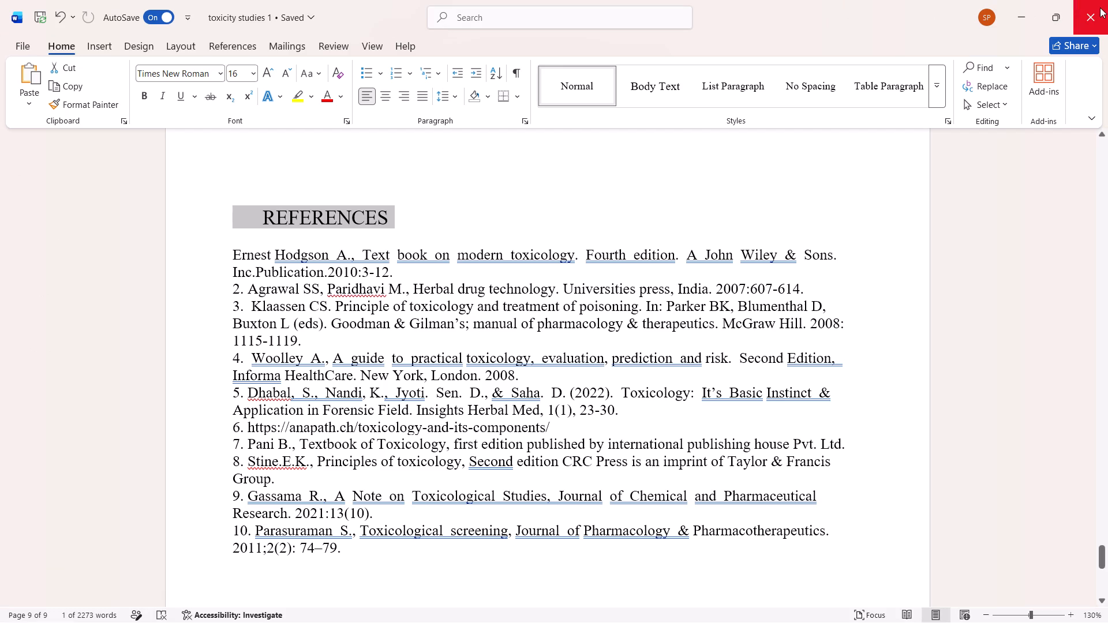
Close the "toxicity studies 1" document.
click(1099, 7)
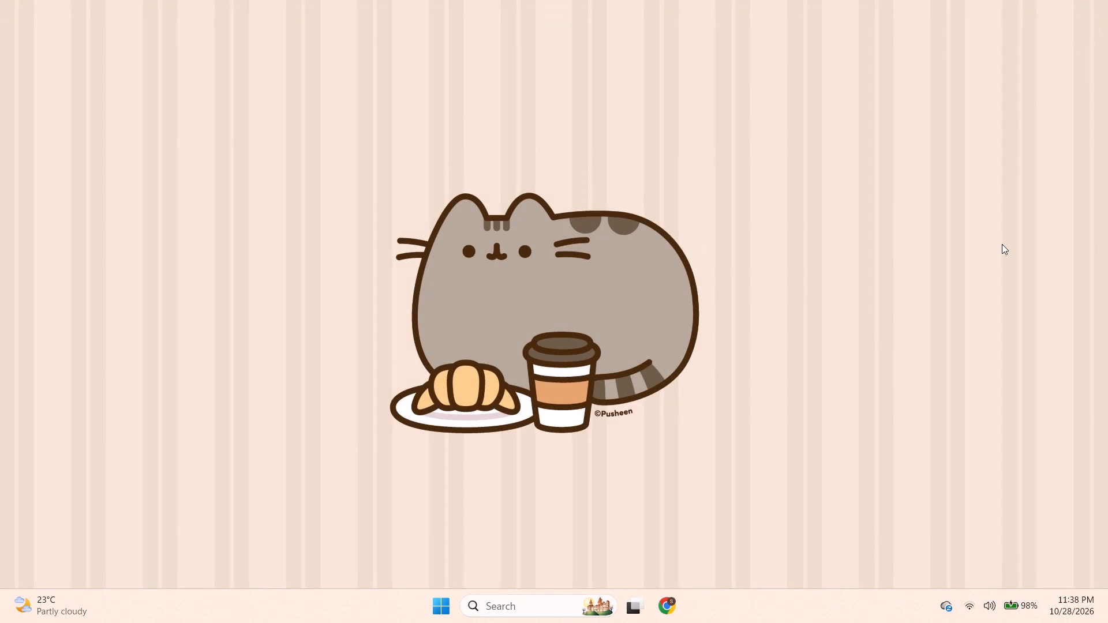
Switch to File Explorer and reopen "toxicity studies 1" from the recent files.
key(f)
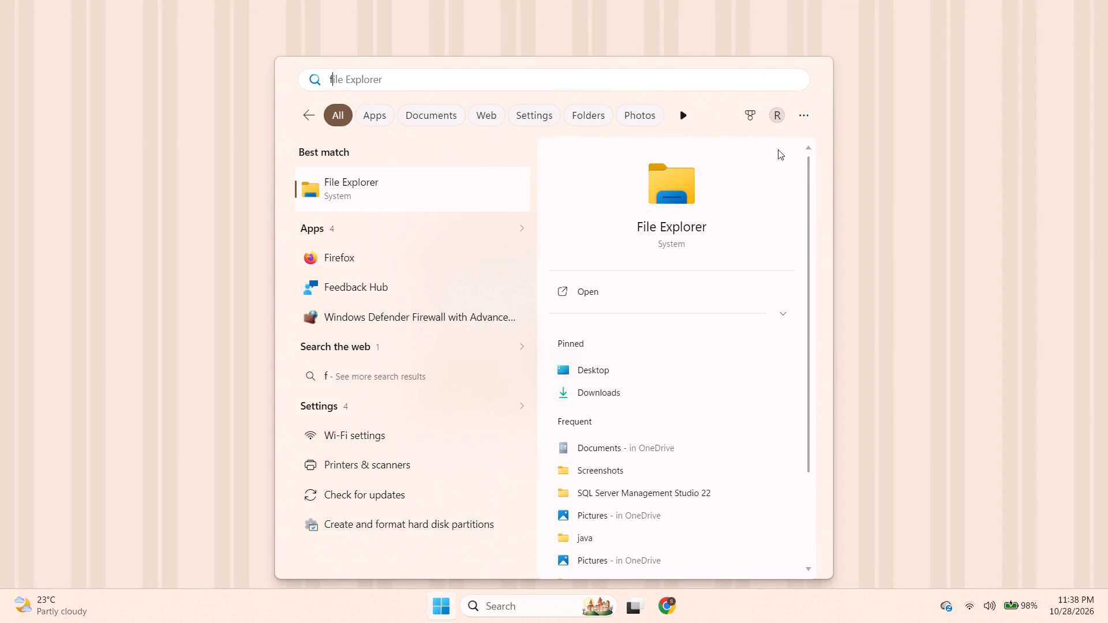
click(362, 187)
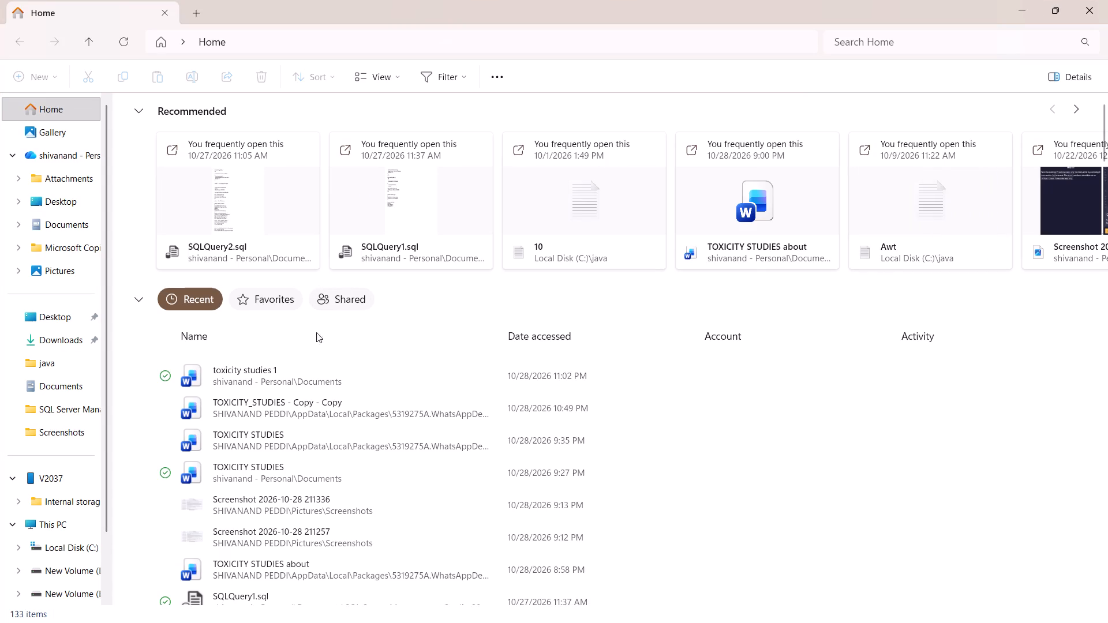
double_click(322, 373)
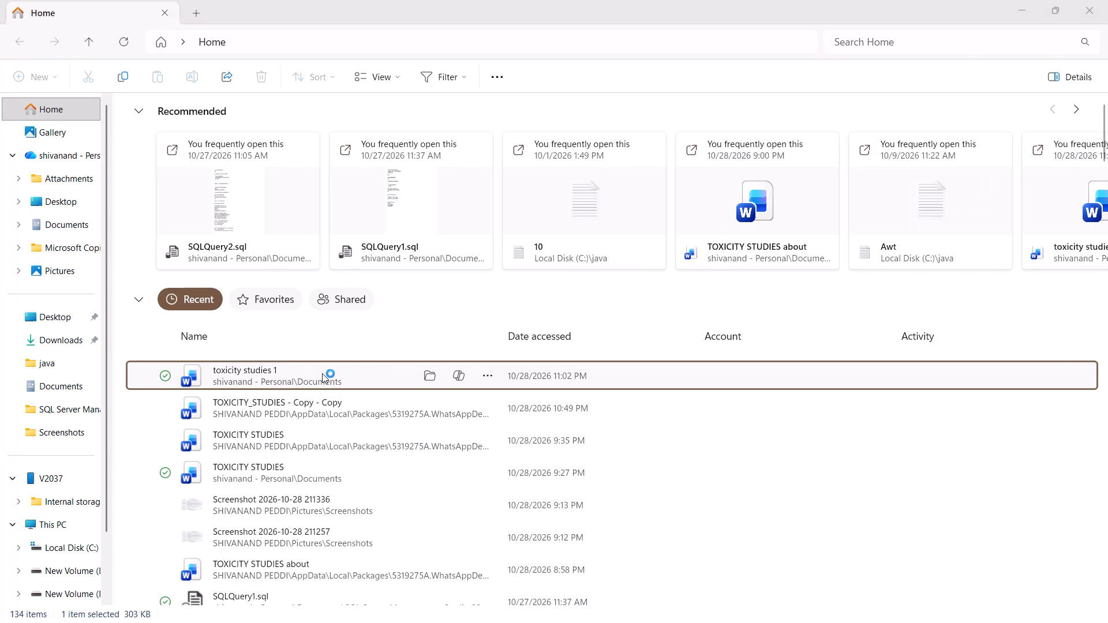
Review the reopened document from its beginning through to the in-vitro methods section.
key(Down)
key(Down)
key(Down)
key(Down)
key(Down)
key(Down)
key(Down)
key(Down)
key(Down)
key(Down)
key(Down)
key(Down)
key(Down)
key(Down)
key(Down)
key(Down)
key(Down)
key(Down)
key(Down)
key(Down)
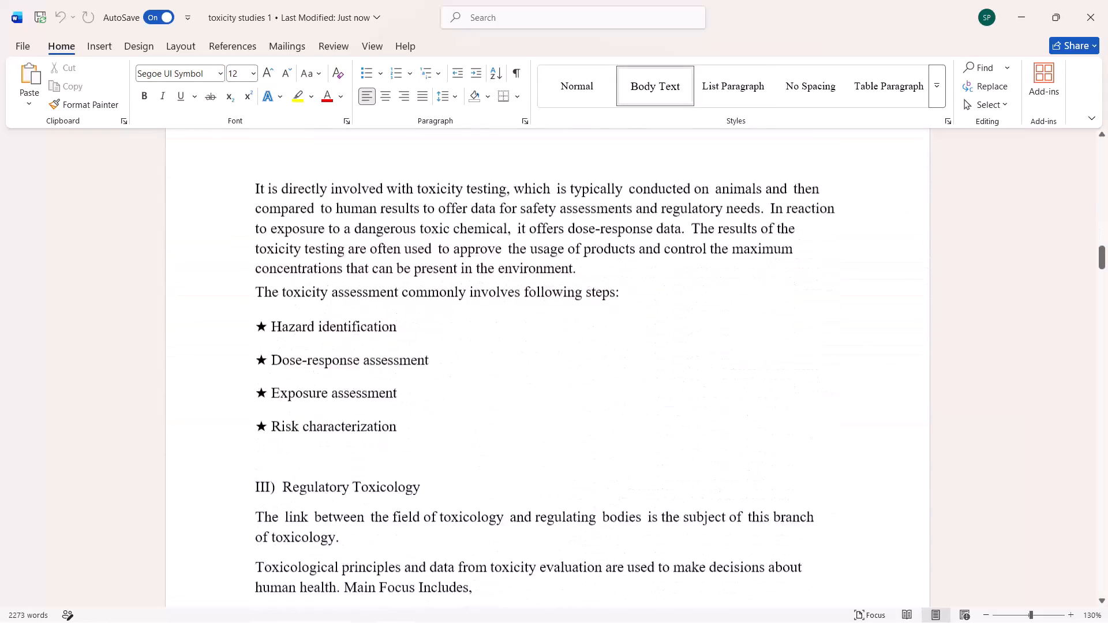
key(Down)
key(Down)
key(Down)
key(Down)
key(Down)
key(Down)
key(Down)
key(Down)
key(Down)
key(Down)
key(Down)
key(Down)
key(Down)
key(Down)
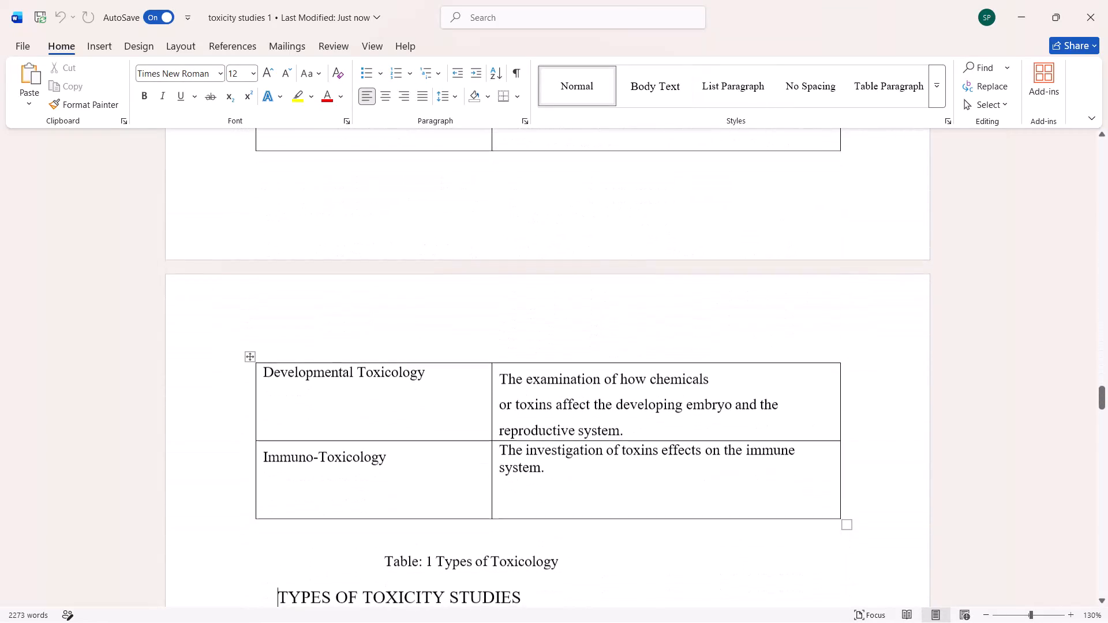
key(Down)
key(Down)
key(Down)
key(Down)
key(Down)
key(Down)
key(Down)
key(Down)
key(Down)
key(Down)
key(Down)
key(Down)
key(Down)
key(Down)
key(Down)
key(Down)
key(Down)
key(Down)
key(Down)
key(Down)
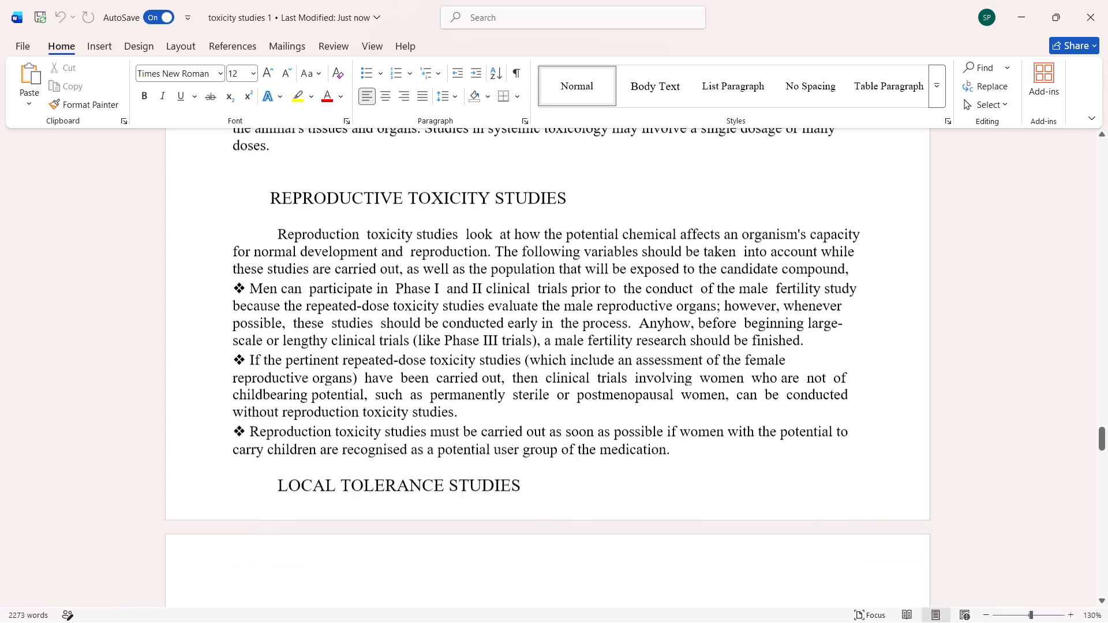
key(Down)
key(Down)
key(Down)
key(Down)
key(Down)
key(Down)
key(Down)
key(Down)
key(Down)
key(Down)
key(Down)
key(Down)
key(Down)
key(Down)
key(Down)
key(Down)
key(Down)
key(Down)
key(Down)
key(Down)
key(Down)
key(Down)
key(Down)
key(Down)
key(Down)
key(Down)
key(Down)
key(Down)
key(Down)
key(Down)
key(Down)
key(Down)
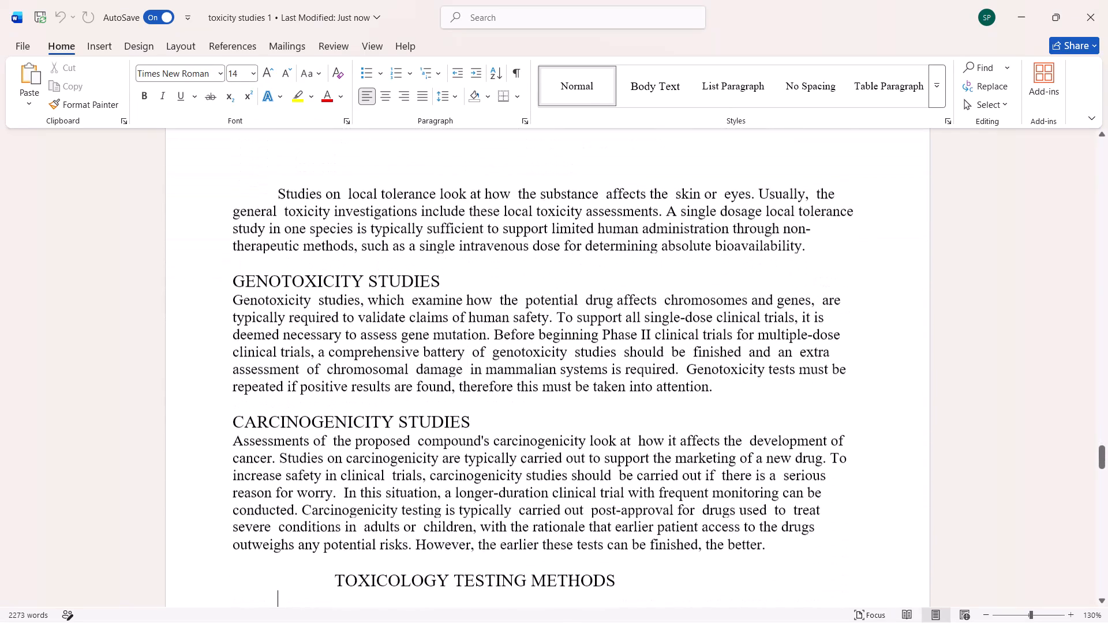
key(Down)
key(Down)
key(Down)
key(Down)
key(Down)
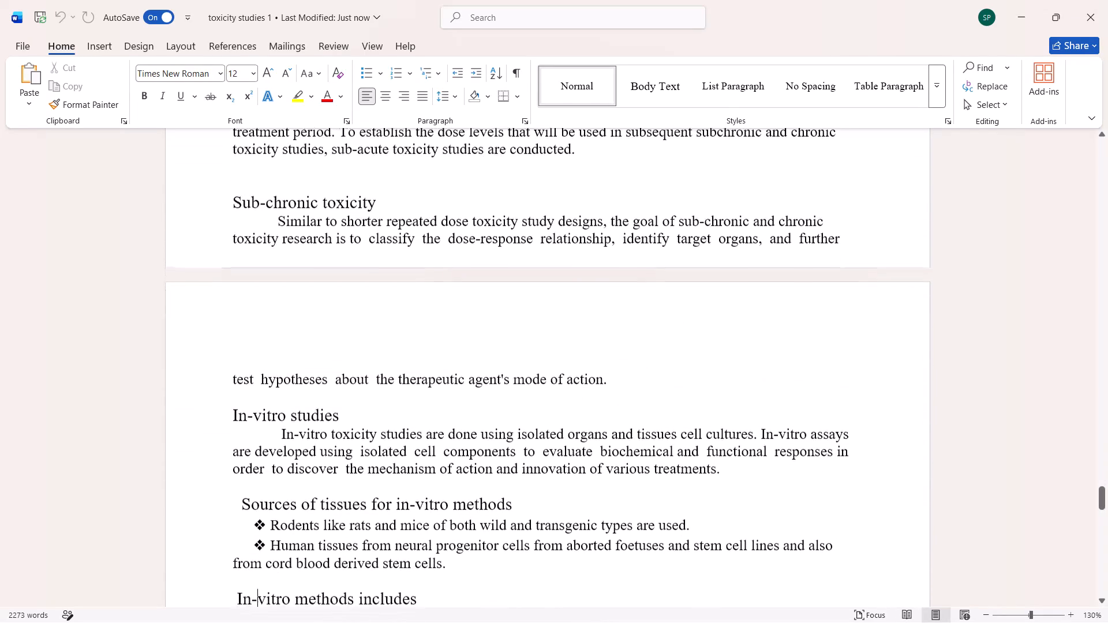
key(Down)
Review the document backwards from the in-vitro methods section to the local tolerance studies section.
key(Up)
key(Up)
key(Up)
key(Up)
key(Up)
key(Up)
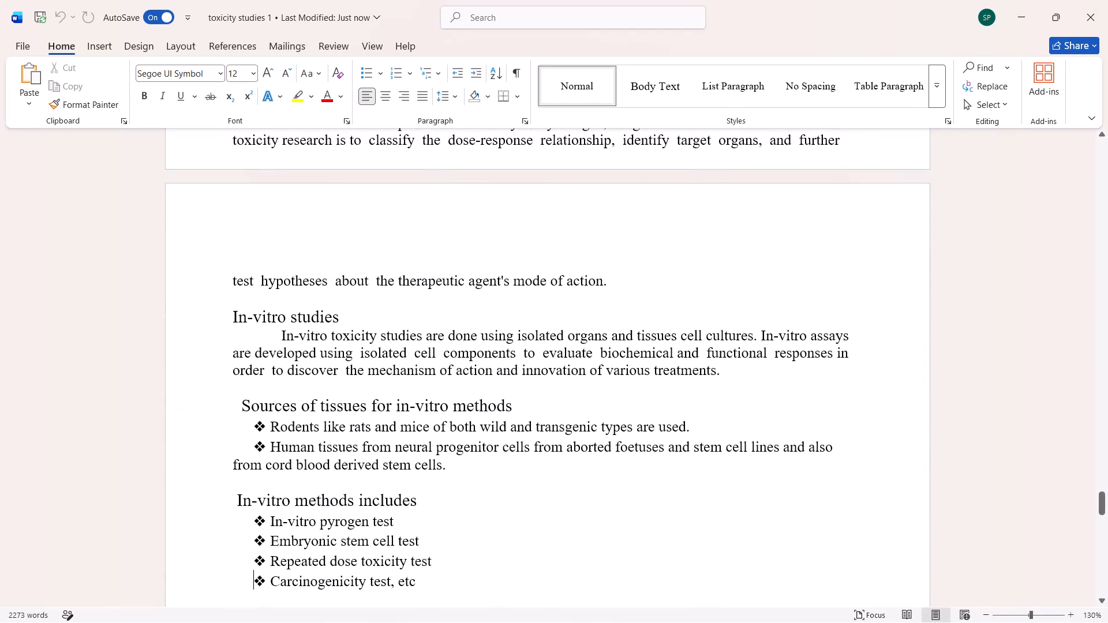
key(Up)
key(Up)
key(Up)
key(Up)
key(Up)
key(Up)
key(Up)
key(Up)
key(Up)
key(Up)
key(Up)
key(Up)
key(Up)
key(Up)
key(Up)
key(Up)
key(Up)
key(Up)
key(Up)
key(Up)
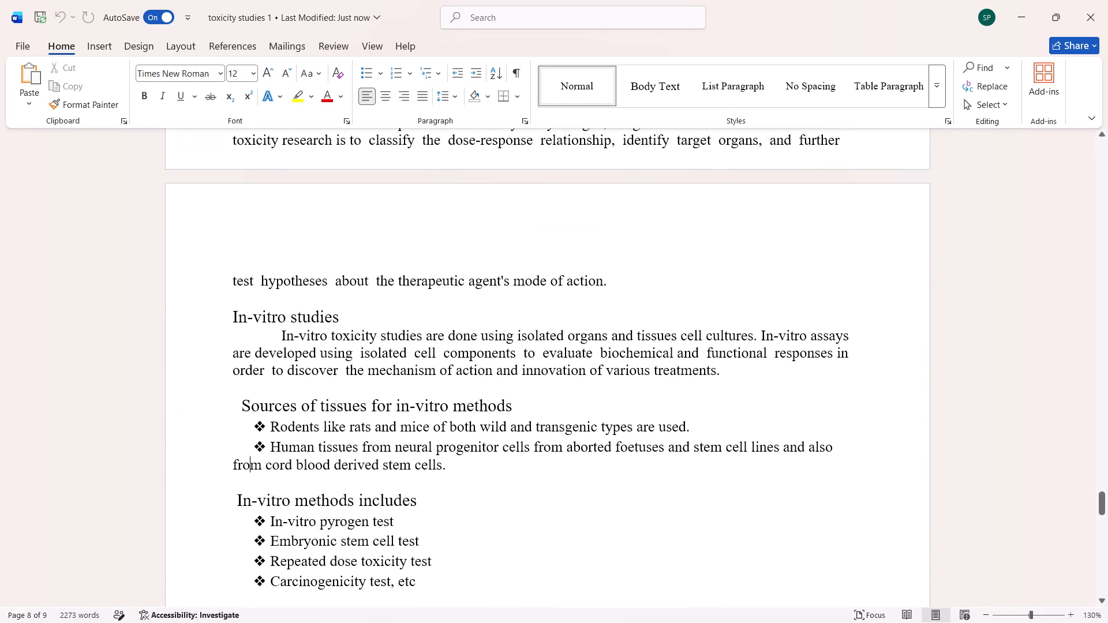
key(Up)
key(Up)
key(Up)
key(Up)
key(Up)
key(Up)
key(Up)
key(Up)
key(Up)
key(Up)
key(Up)
key(Up)
key(Up)
key(Up)
key(Up)
key(Up)
key(Up)
key(Up)
key(Up)
key(Up)
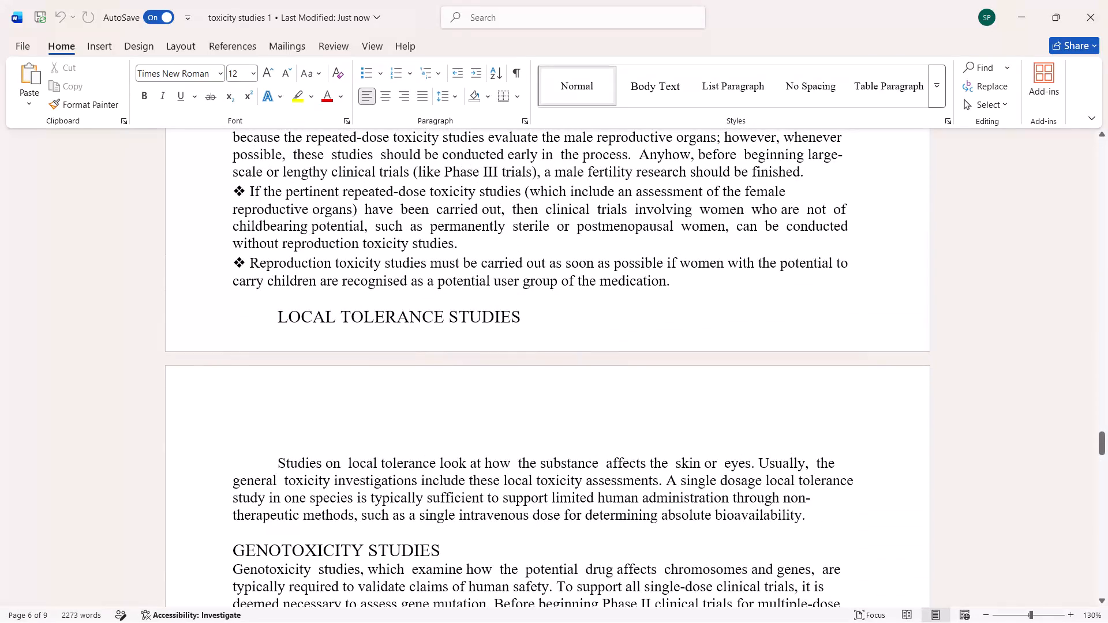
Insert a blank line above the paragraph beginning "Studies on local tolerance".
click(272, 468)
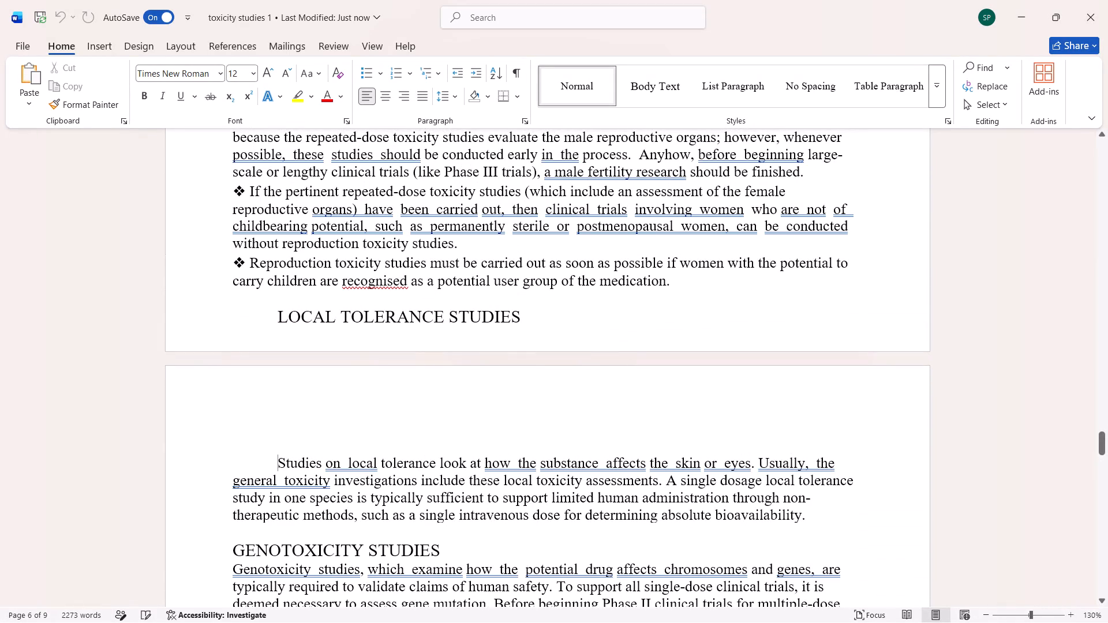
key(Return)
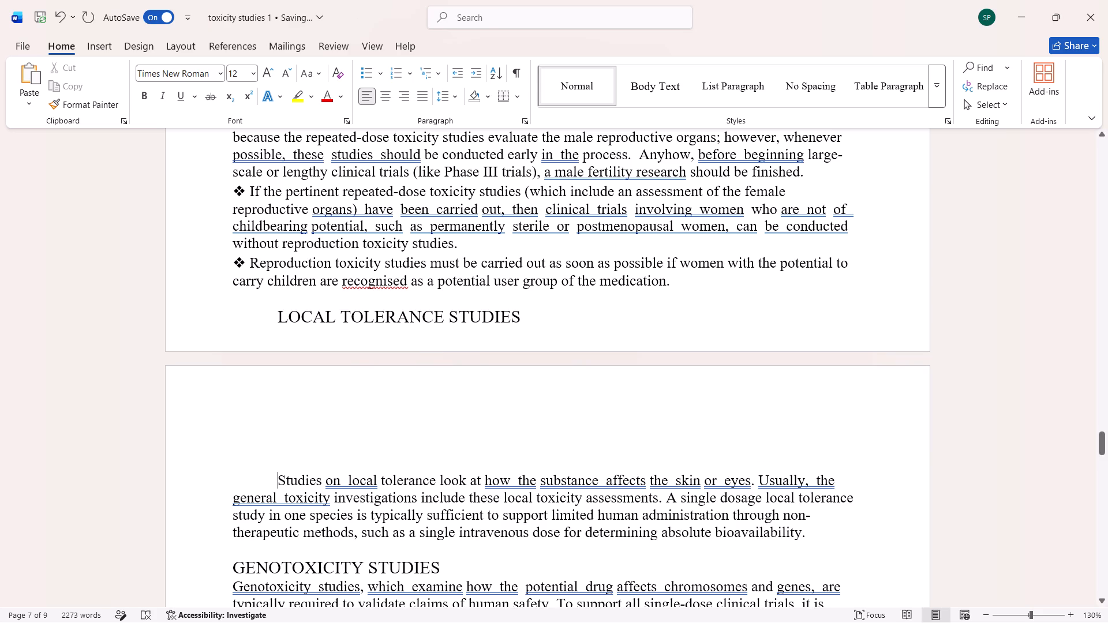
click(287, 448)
Copy the "LOCAL TOLERANCE STUDIES" heading at the bottom of page 6 and delete it from there.
drag(279, 313, 390, 317)
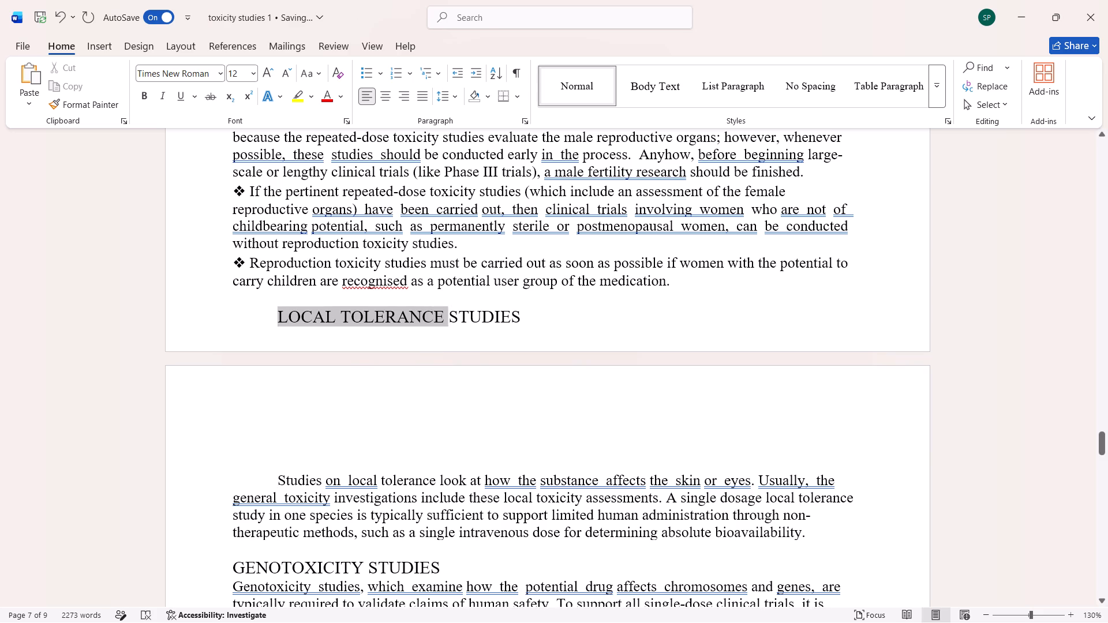
drag(390, 317, 508, 324)
click(508, 324)
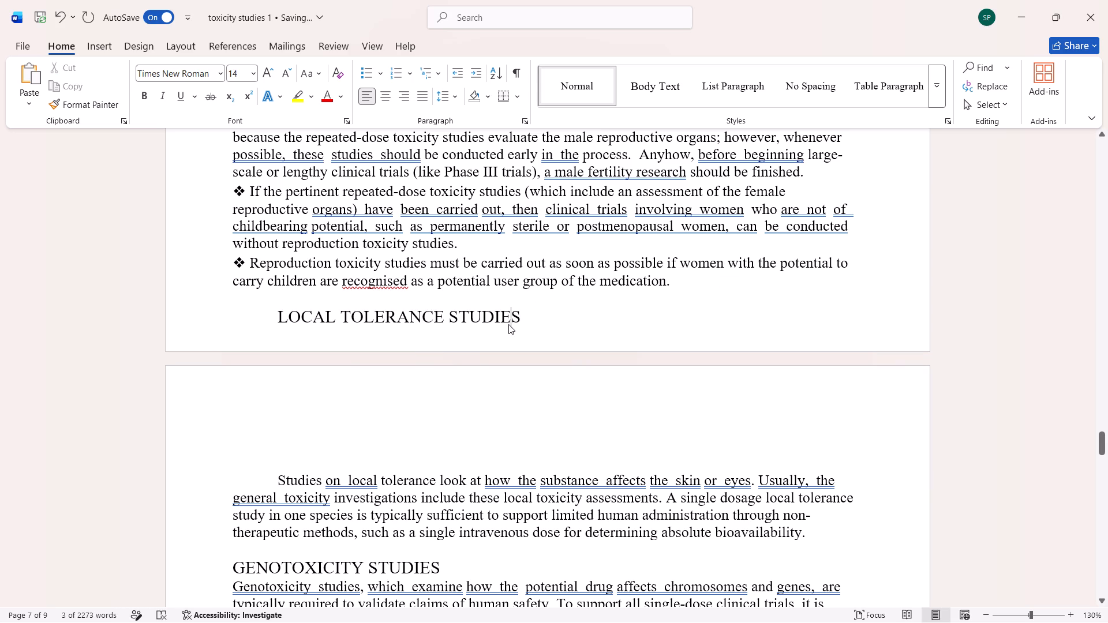
key(ctrl+c)
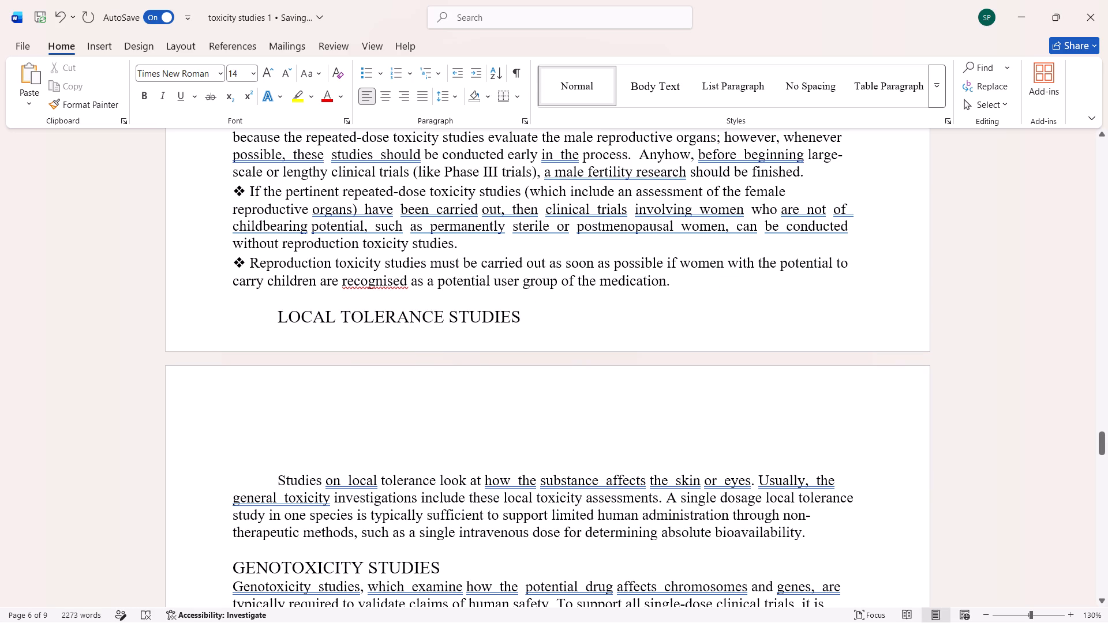
drag(272, 321, 511, 321)
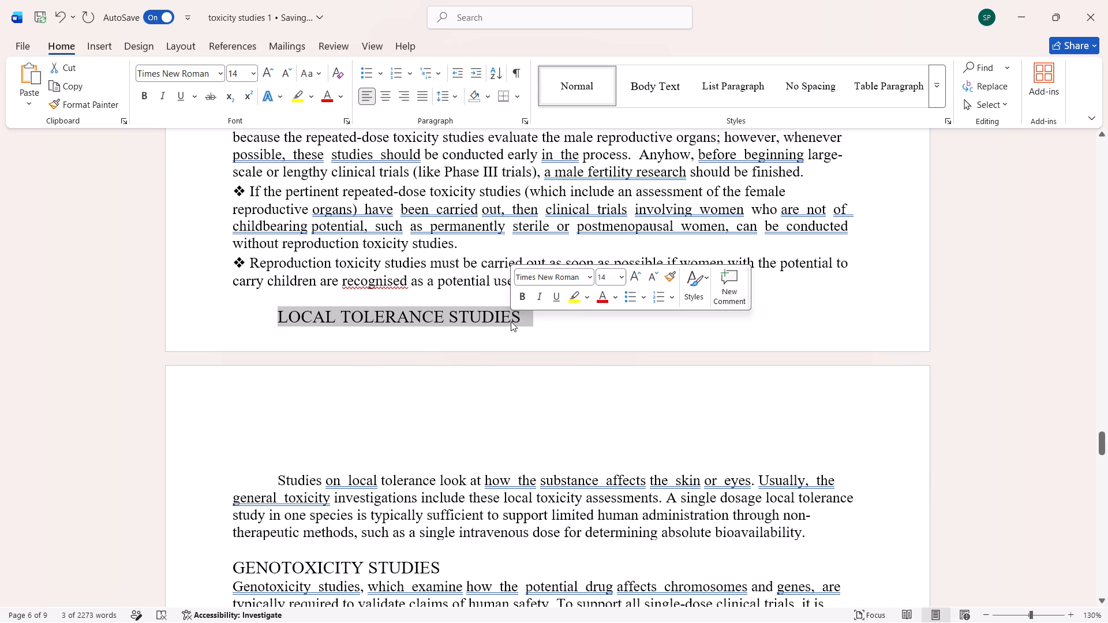
key(ctrl+c)
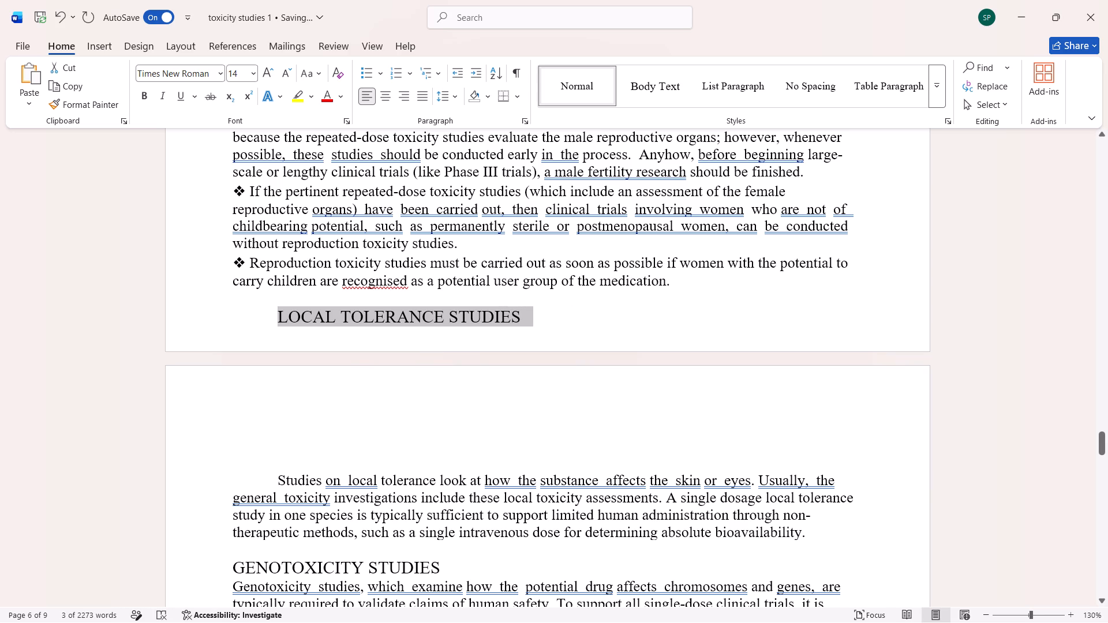
key(BackSpace)
Add two blank lines above the "Studies on local tolerance" paragraph and try to paste the copied "LOCAL TOLERANCE STUDIES" heading there.
click(298, 422)
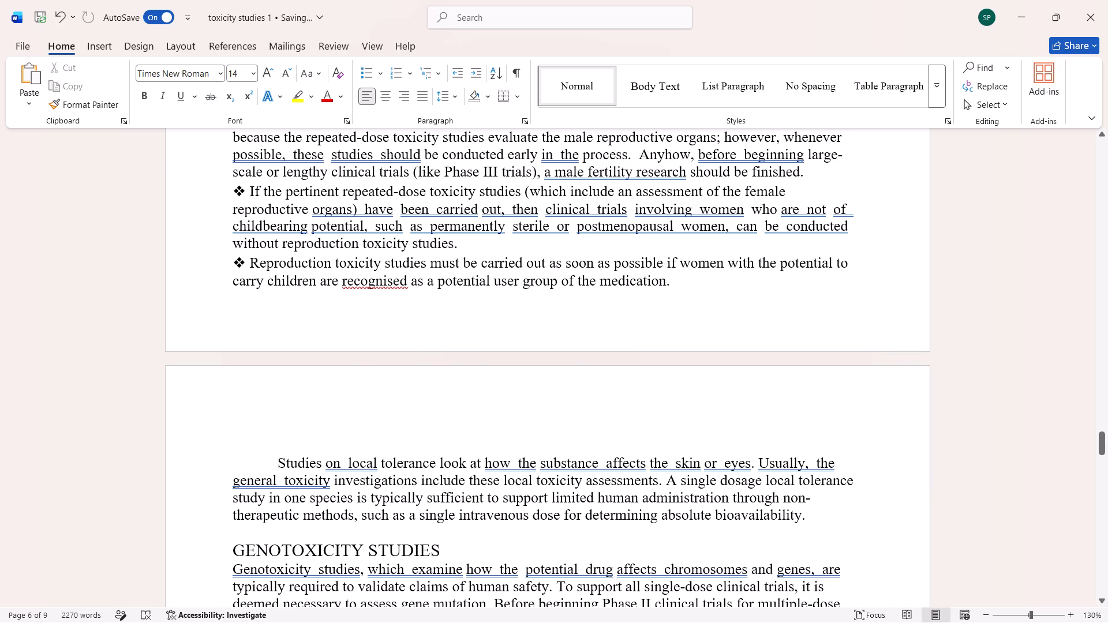
click(271, 460)
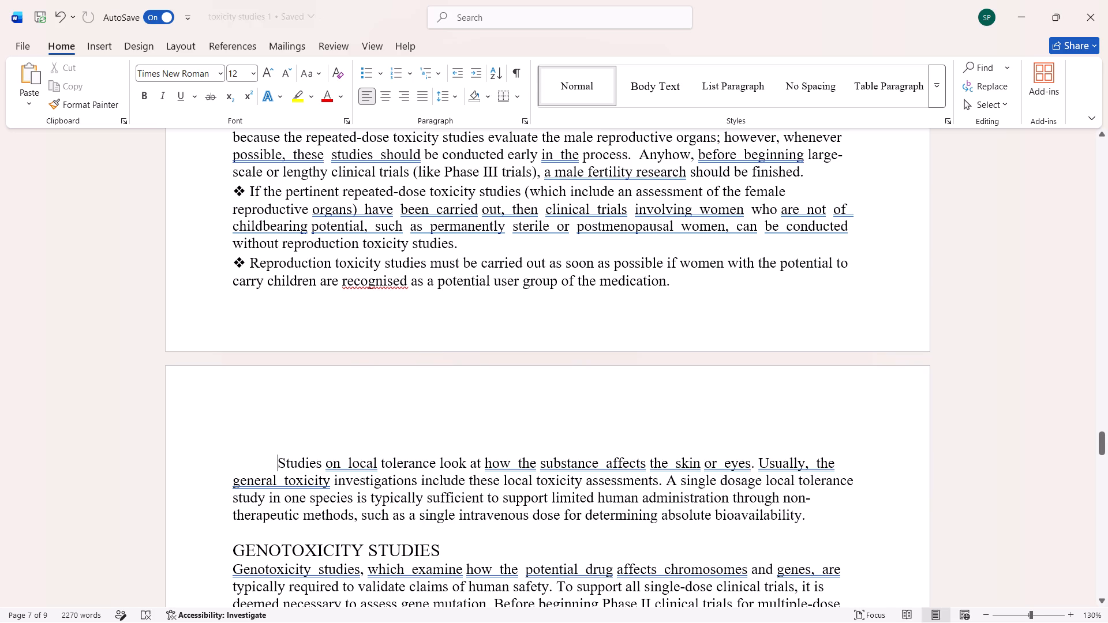
click(275, 425)
click(283, 433)
key(Left)
key(Return)
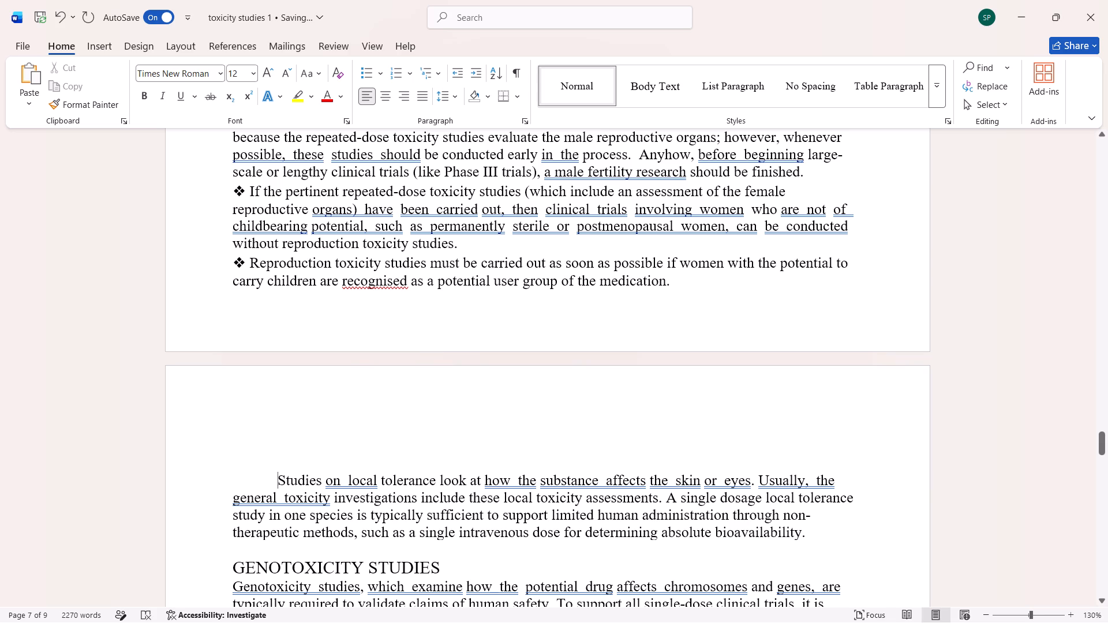
key(Up)
key(Up)
click(283, 450)
key(Return)
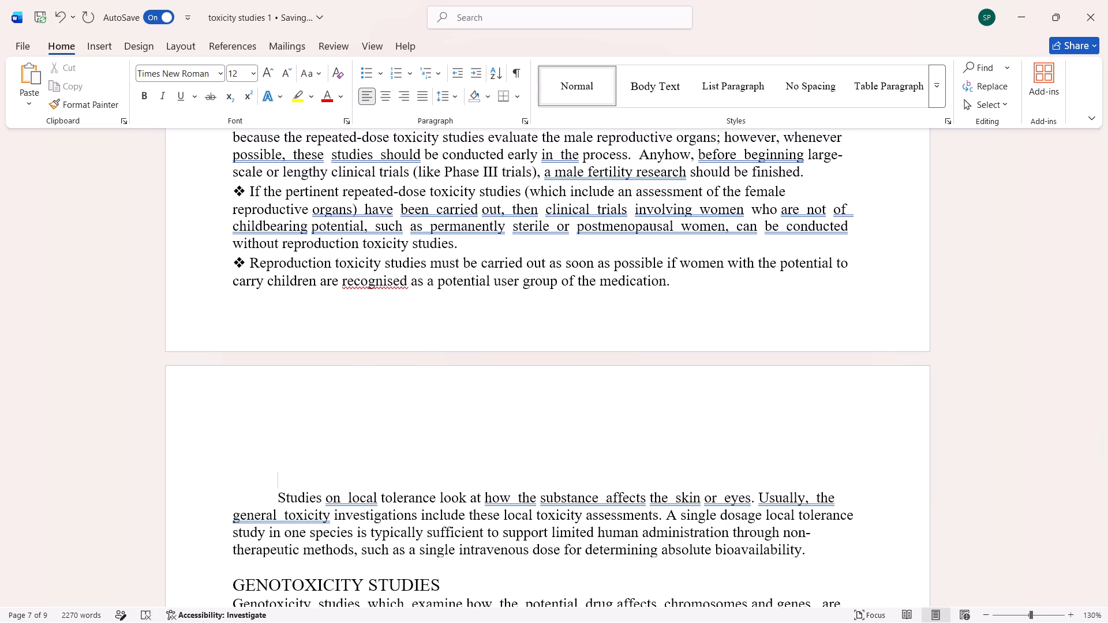
key(Up)
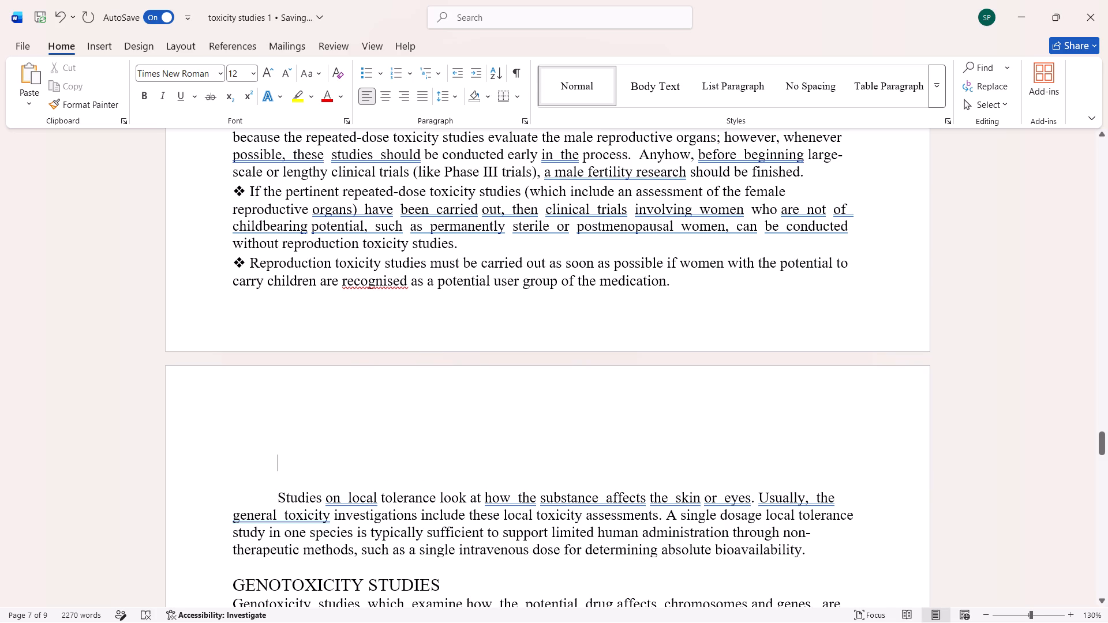
click(260, 434)
key(ctrl+v)
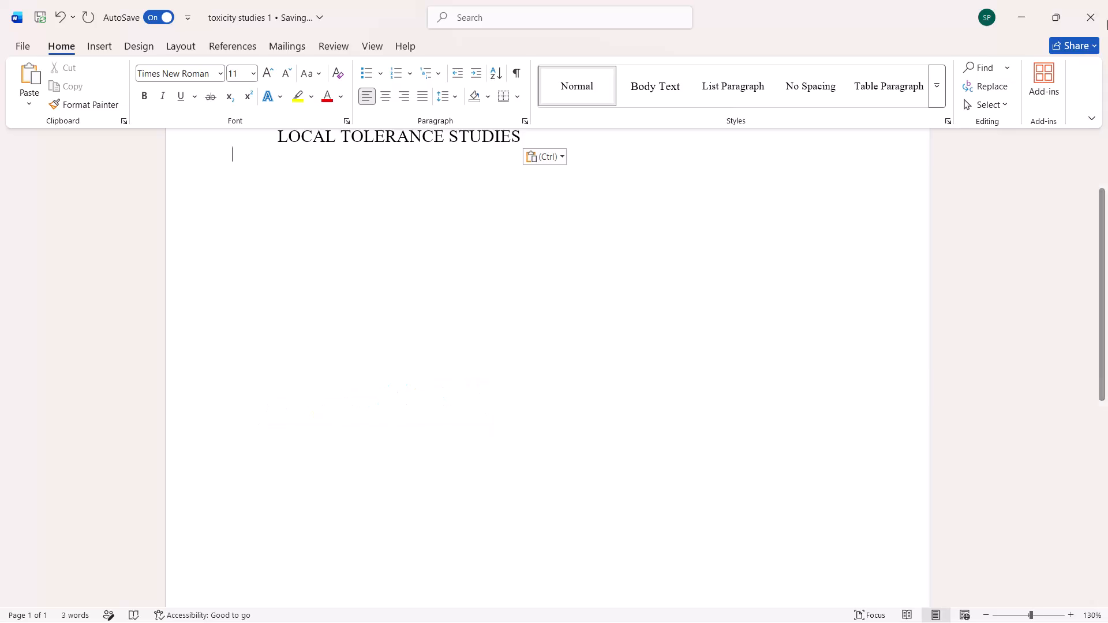
Close the "toxicity studies 1" document.
click(1092, 9)
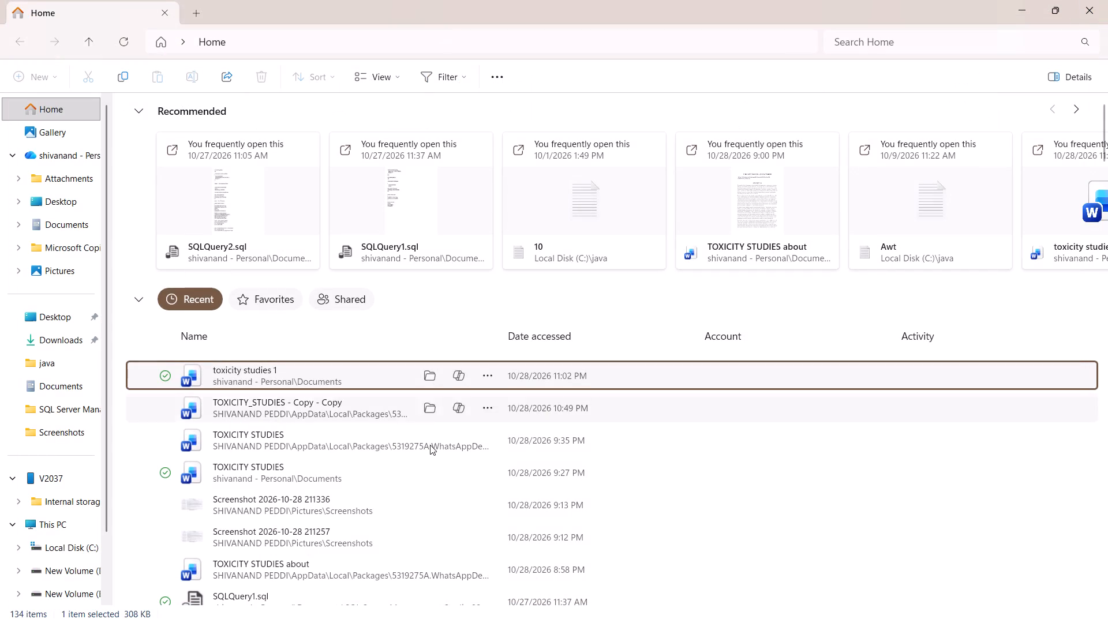
Reopen "toxicity studies 1" from the recent files in File Explorer.
click(360, 378)
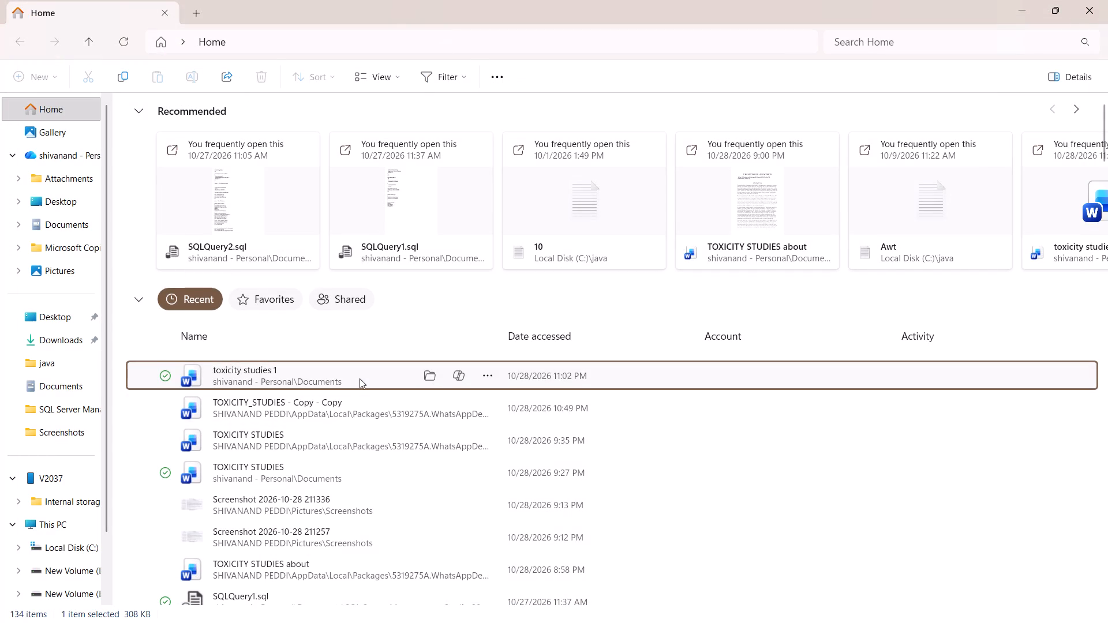
triple_click(360, 378)
click(360, 378)
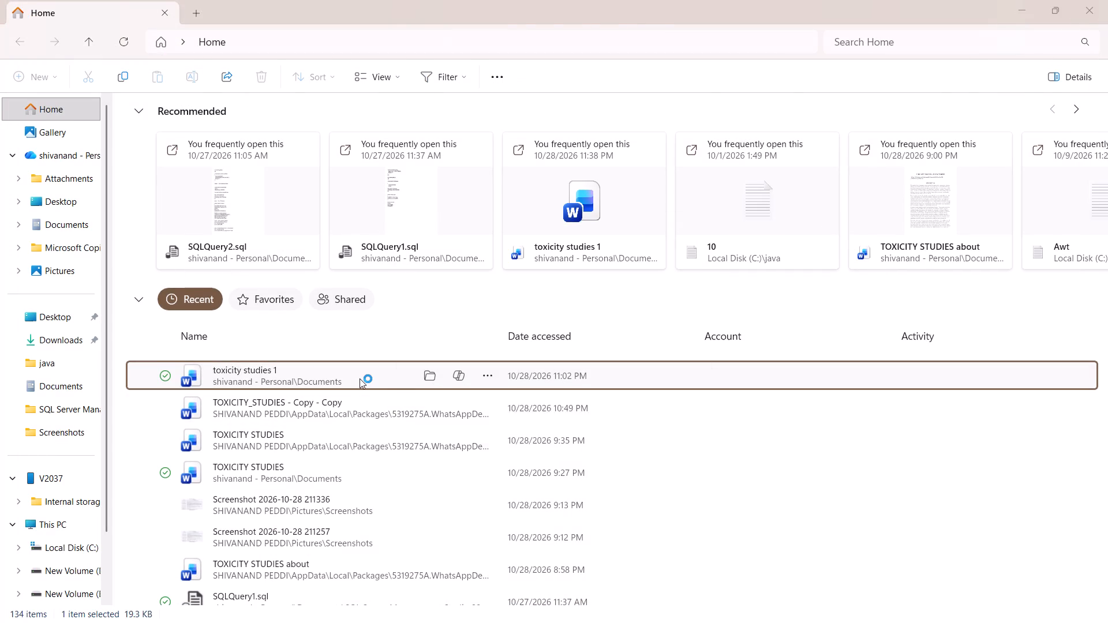
Check the contents of the reopened document from its beginning to its end.
scroll(406, 603, down, 5)
scroll(406, 603, up, 9)
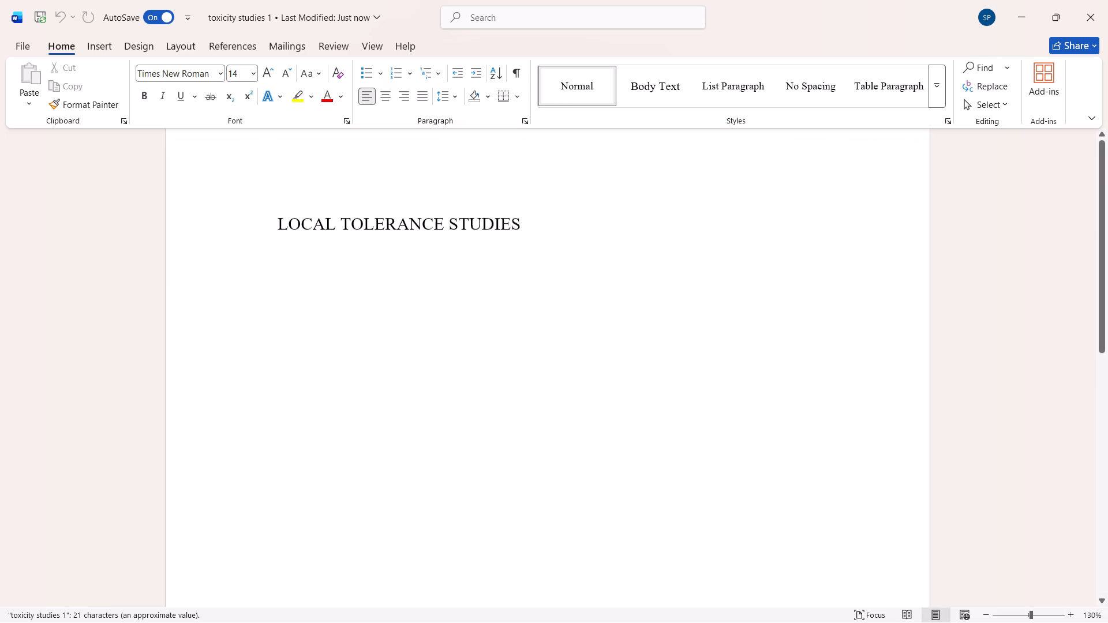
scroll(406, 603, up, 11)
scroll(406, 603, down, 6)
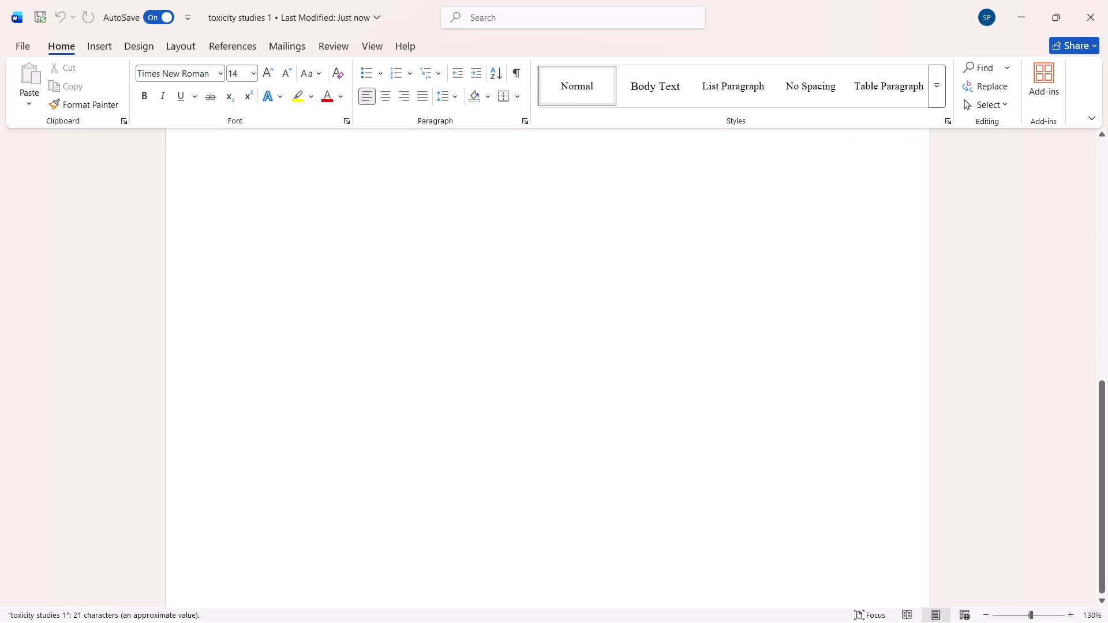
scroll(406, 603, down, 12)
scroll(406, 603, down, 9)
scroll(406, 603, down, 18)
scroll(406, 603, up, 5)
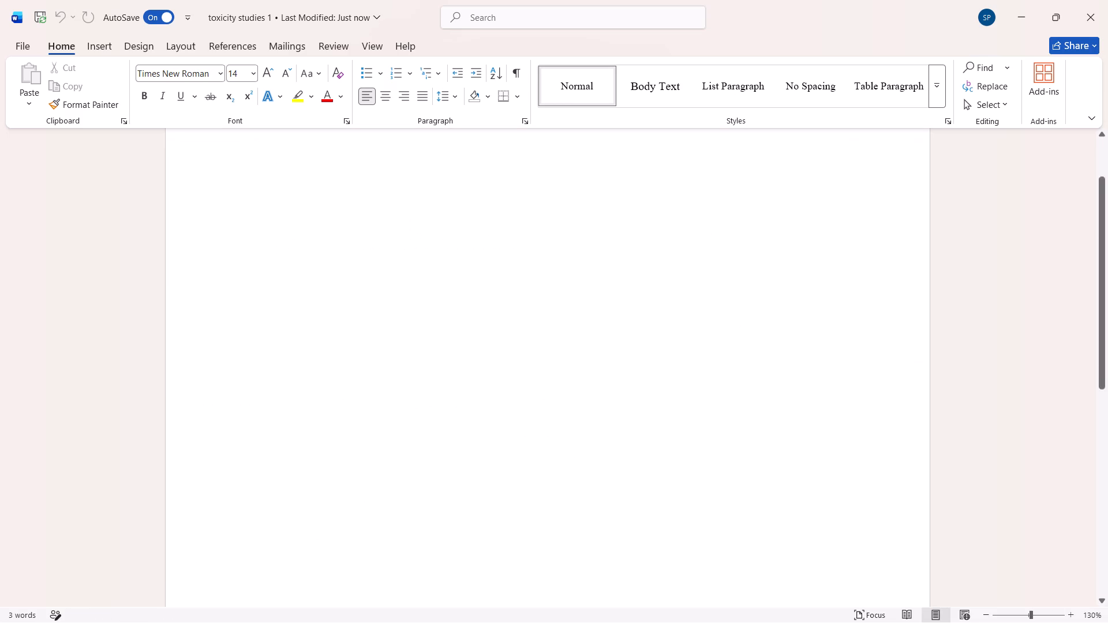
scroll(406, 603, up, 15)
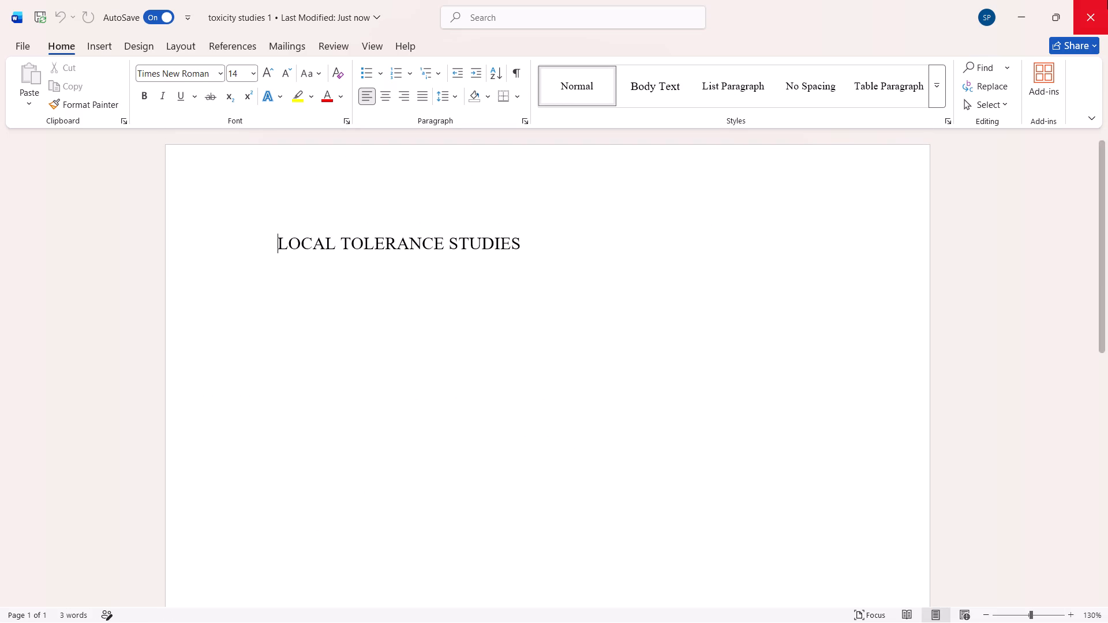
Close the "toxicity studies 1" document and the File Explorer window.
click(1098, 7)
click(1097, 9)
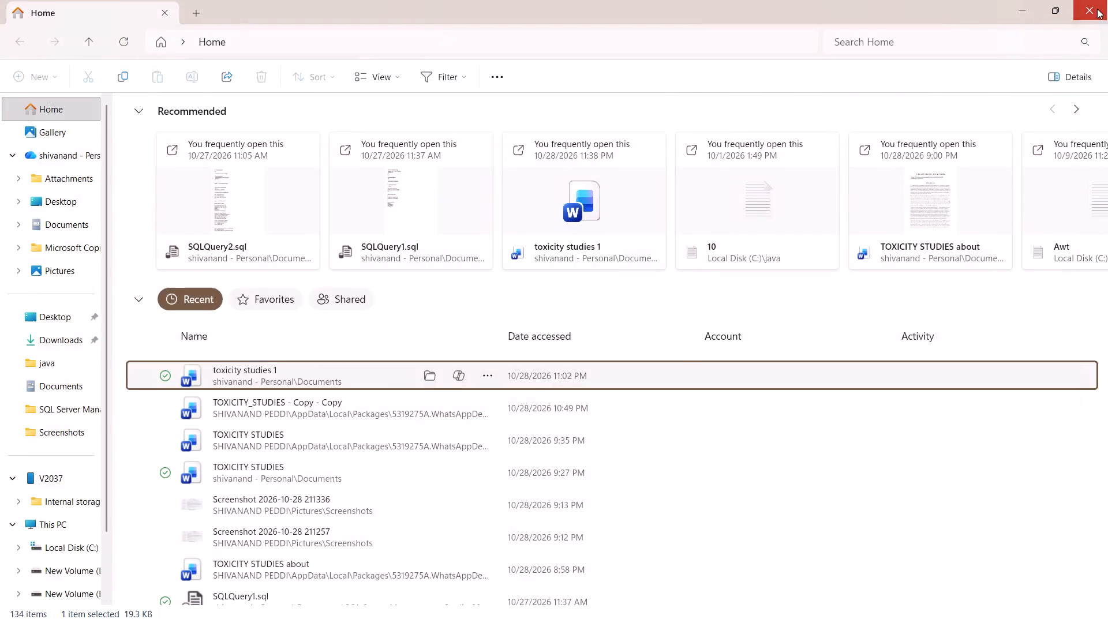
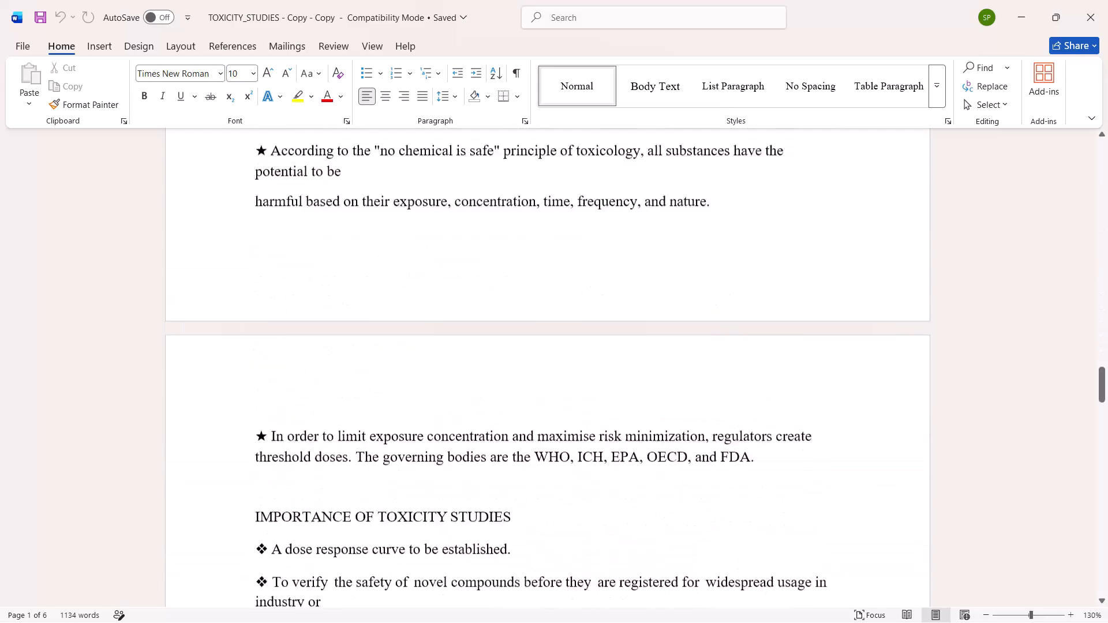
Review the document's toxicology principles, importance and history sections through to the end of the Types of Toxicology table.
scroll(433, 468, down, 4)
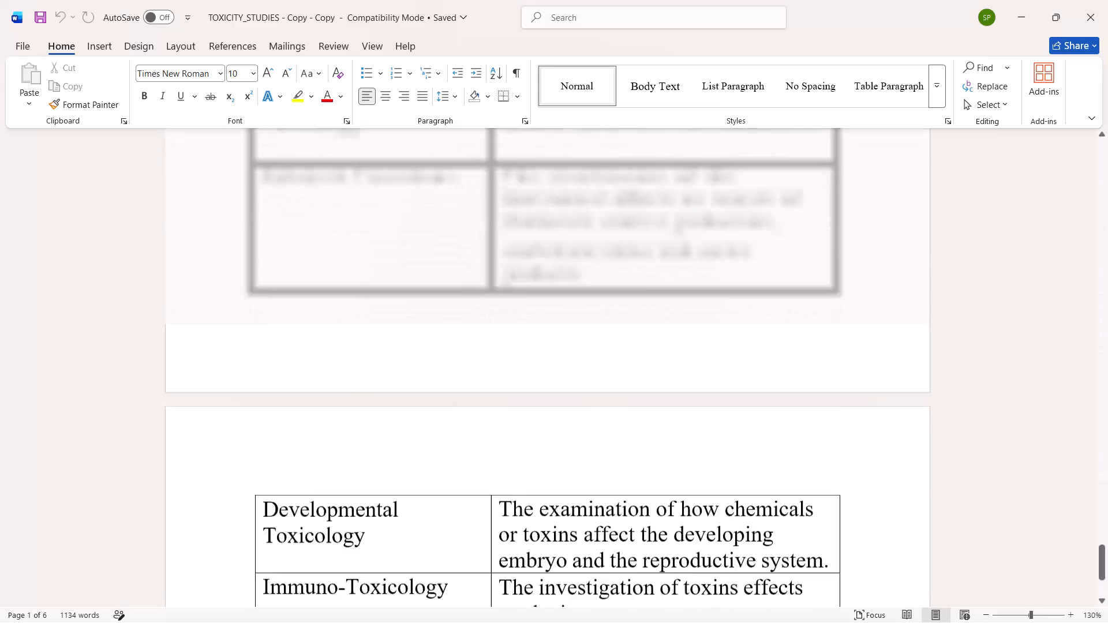
scroll(433, 468, up, 2)
scroll(433, 468, down, 2)
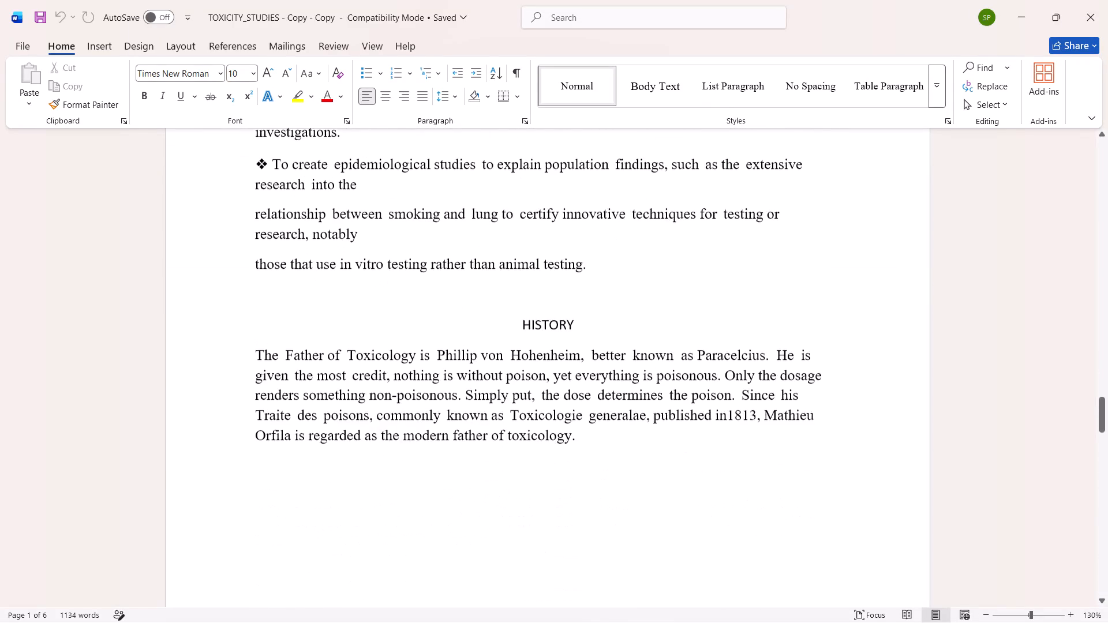
scroll(433, 468, down, 8)
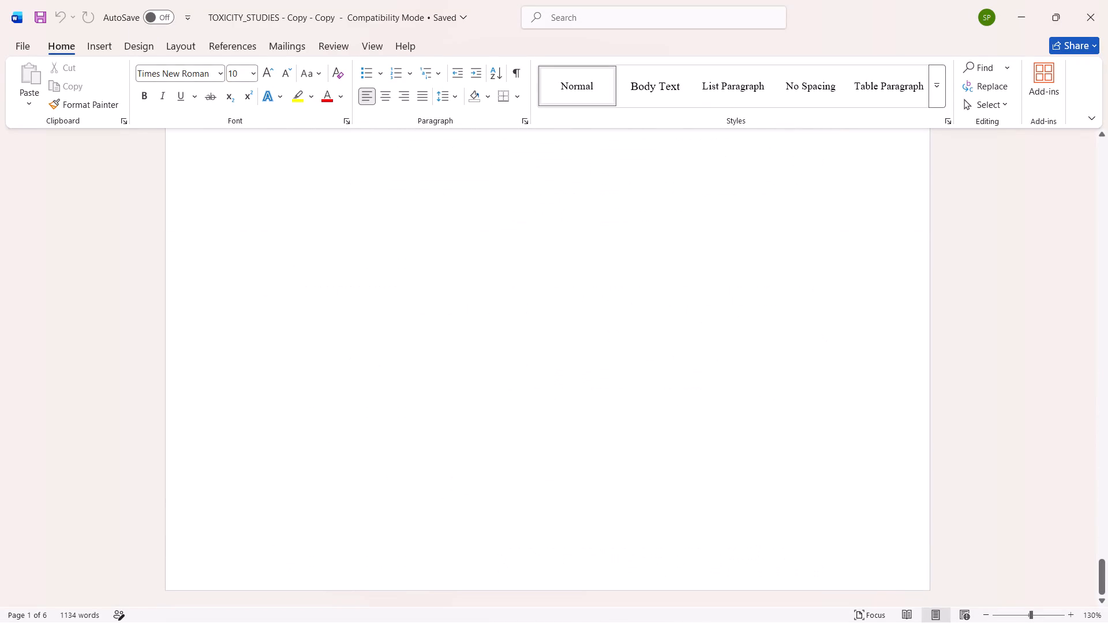
scroll(433, 468, up, 3)
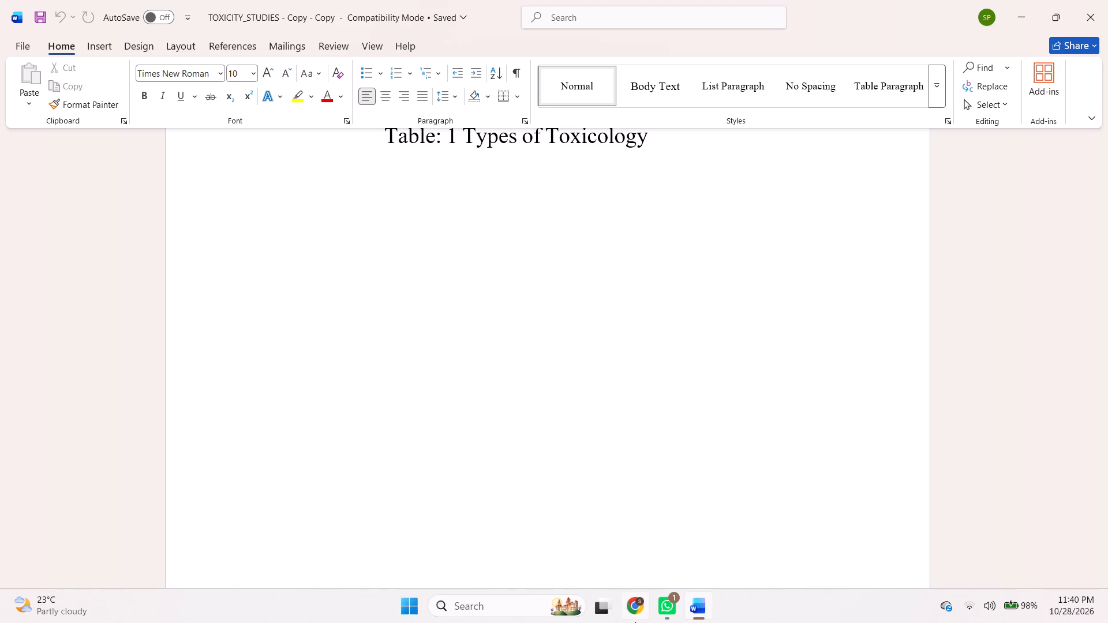
Look through the clipboard history down to the oldest copied entry, the types of toxicity studies text.
key(super+v)
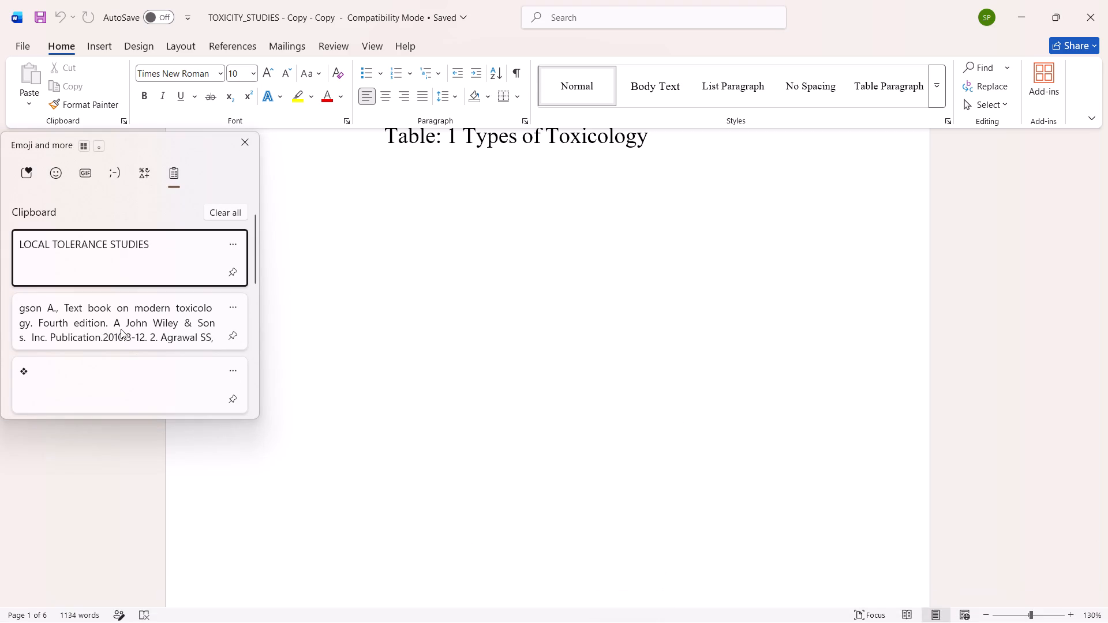
scroll(123, 346, down, 6)
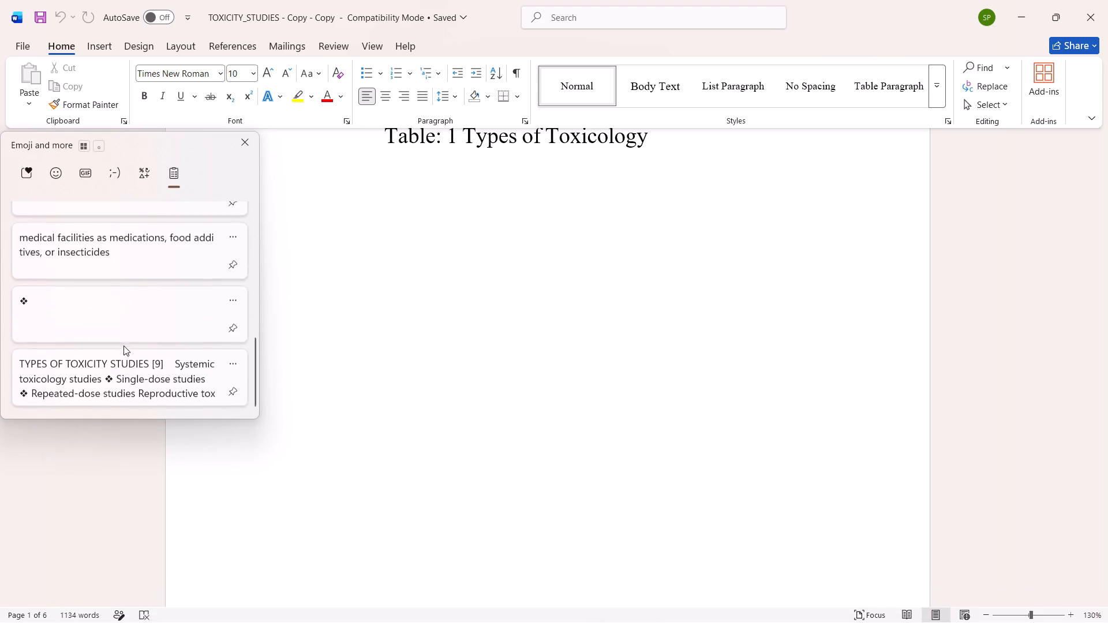
scroll(123, 346, down, 2)
scroll(123, 346, right, 3)
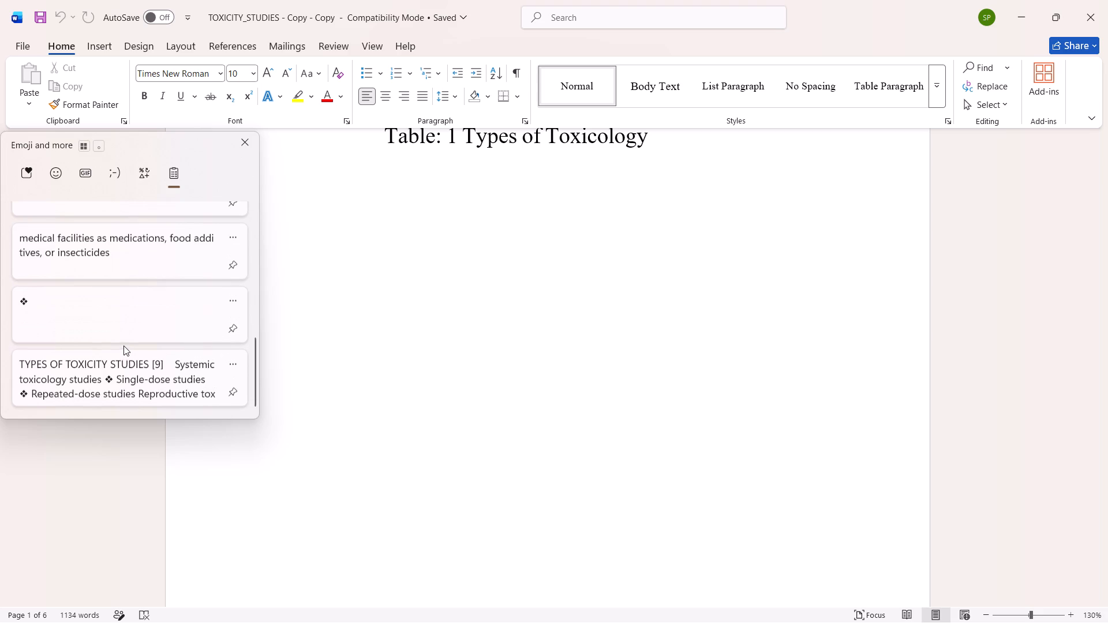
Close the TOXICITY_STUDIES - Copy - Copy document.
click(1084, 14)
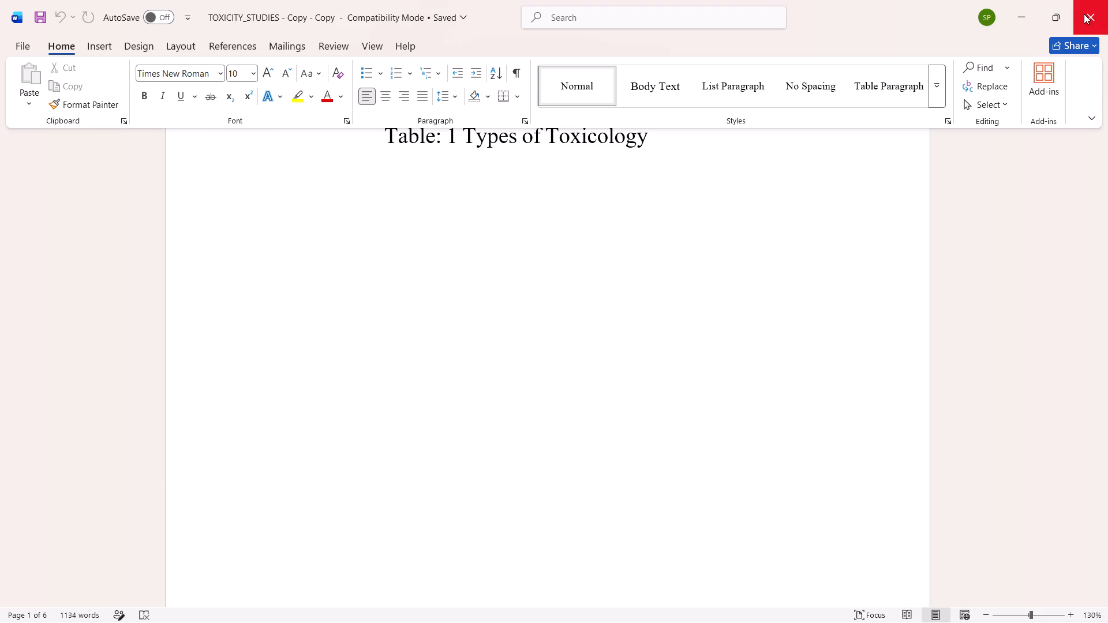
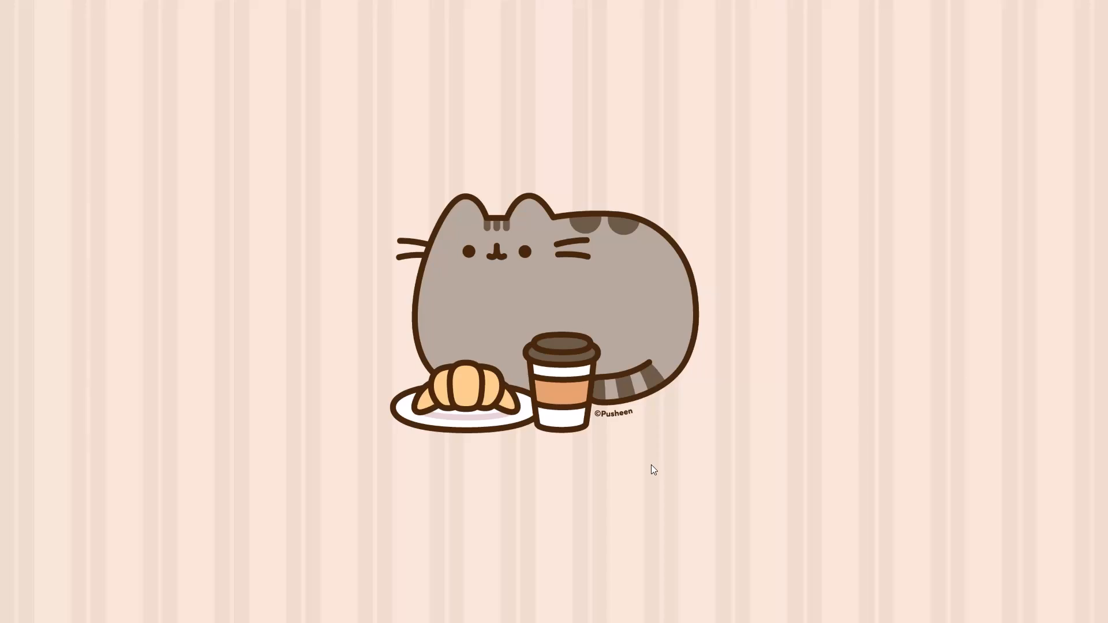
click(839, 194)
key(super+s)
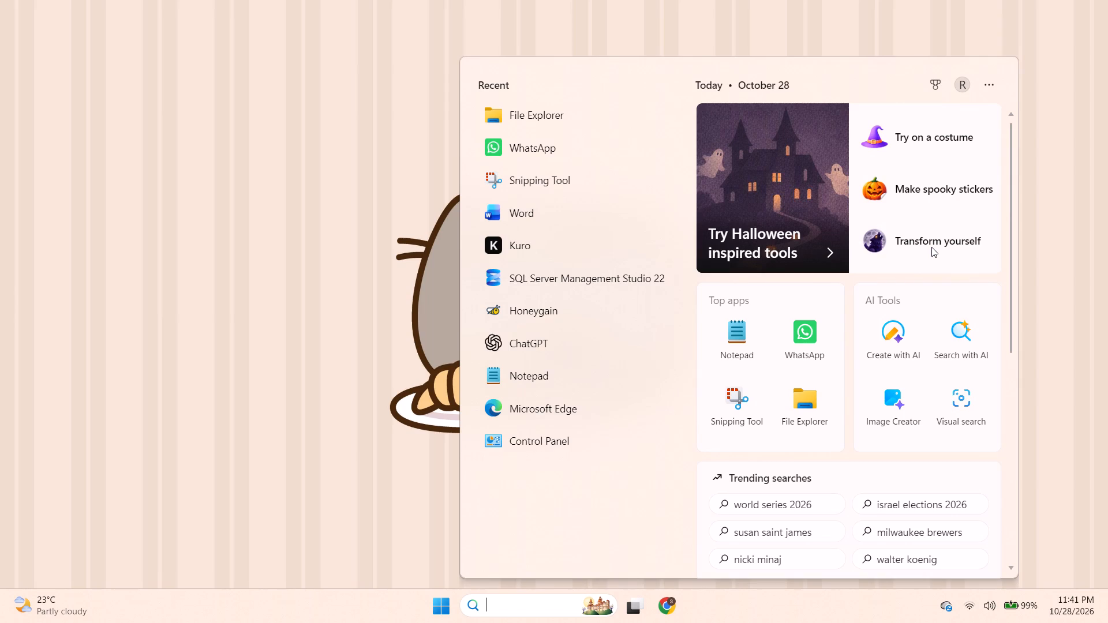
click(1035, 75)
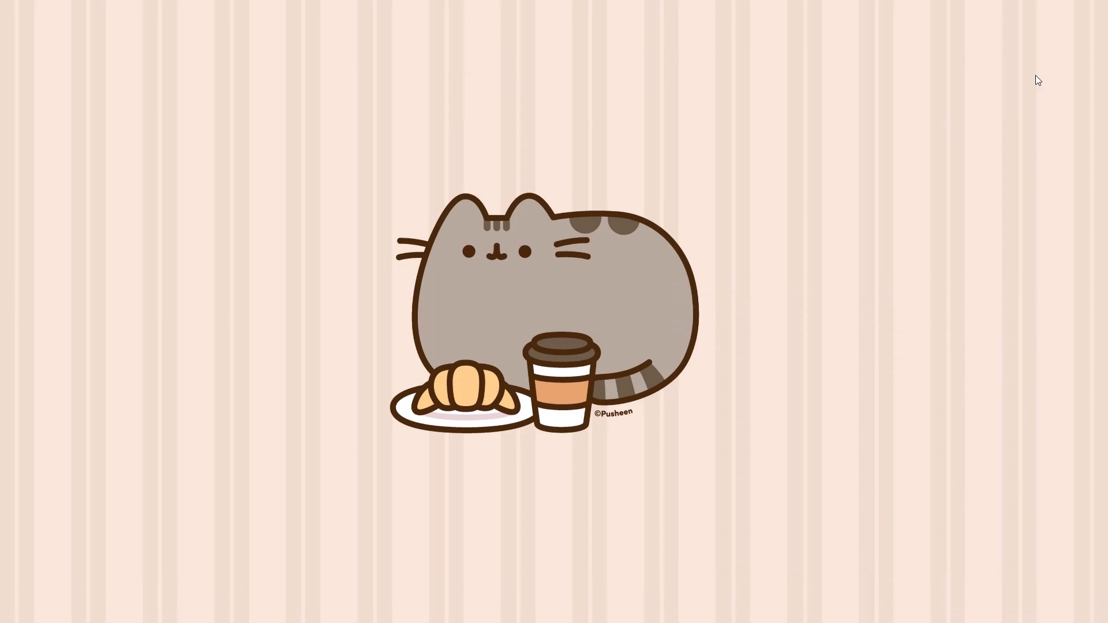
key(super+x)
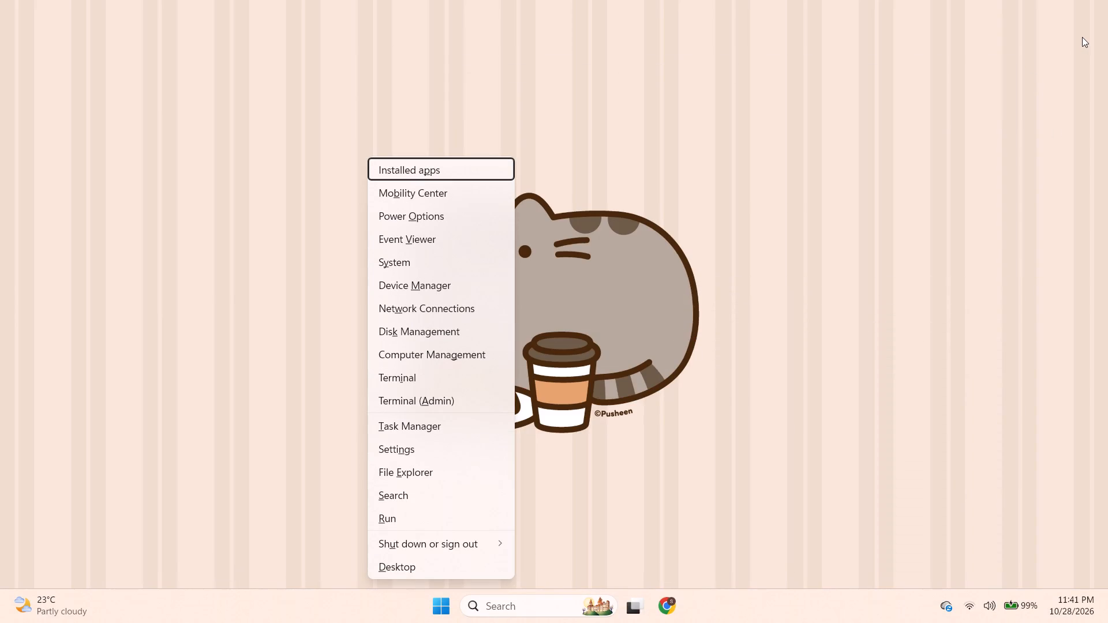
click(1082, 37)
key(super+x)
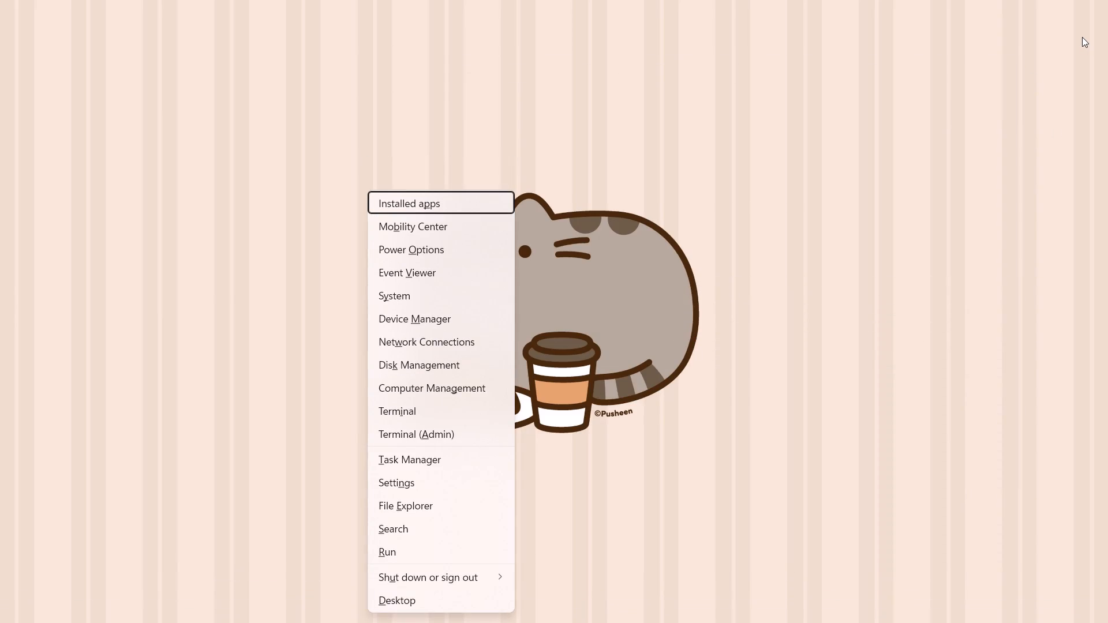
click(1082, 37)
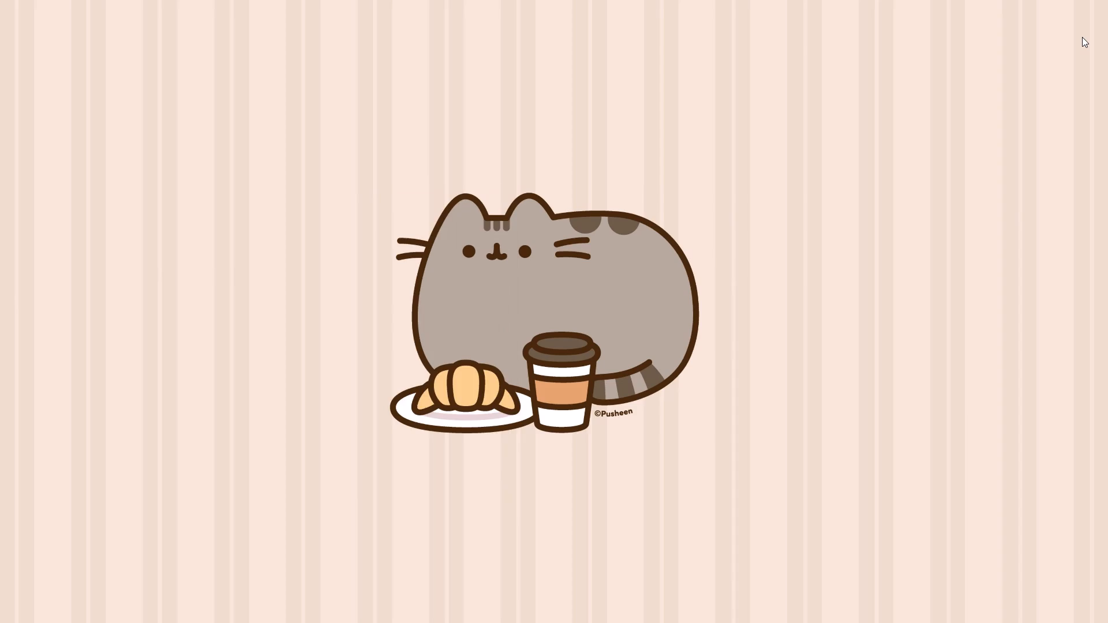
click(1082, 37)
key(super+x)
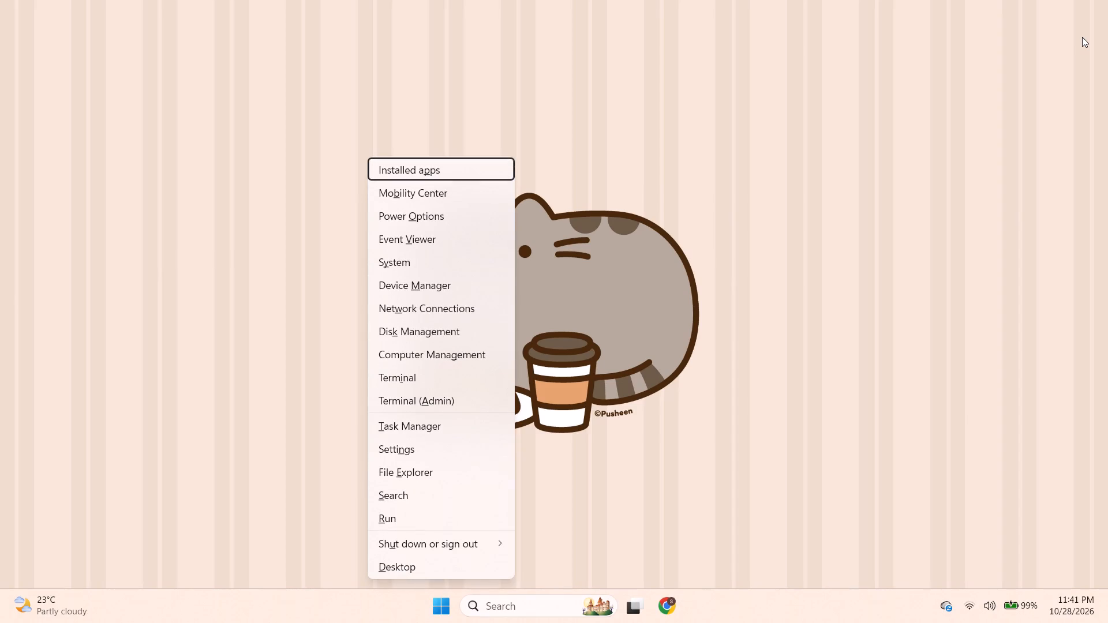